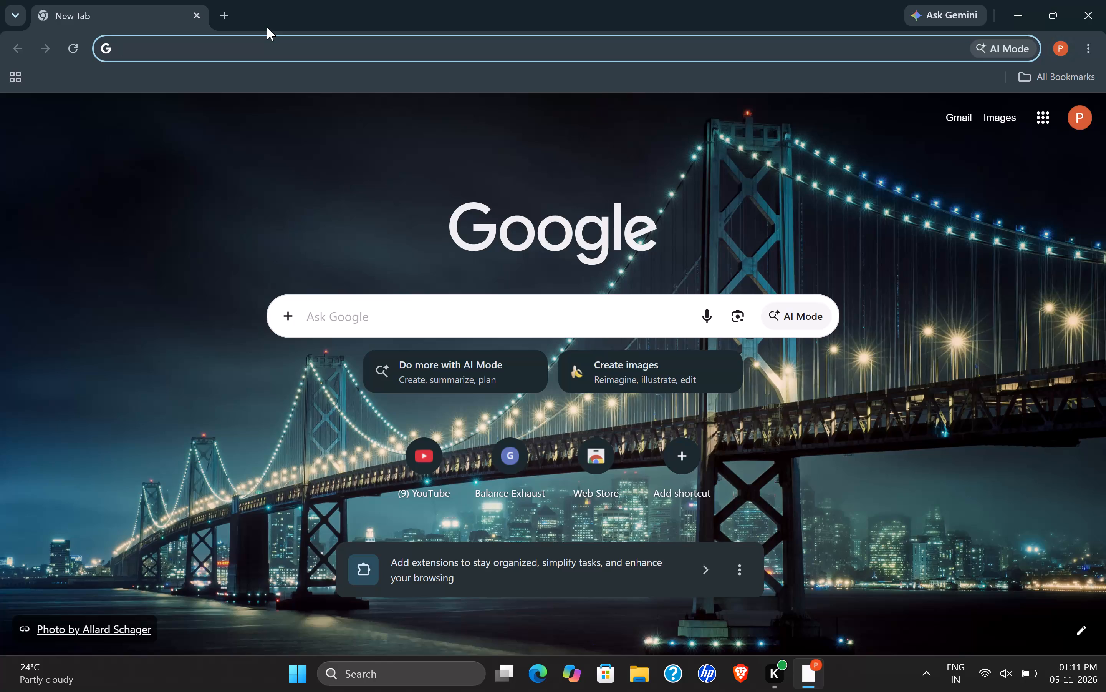
Switch from the browser's new tab page to a new File Explorer window.
click(367, 316)
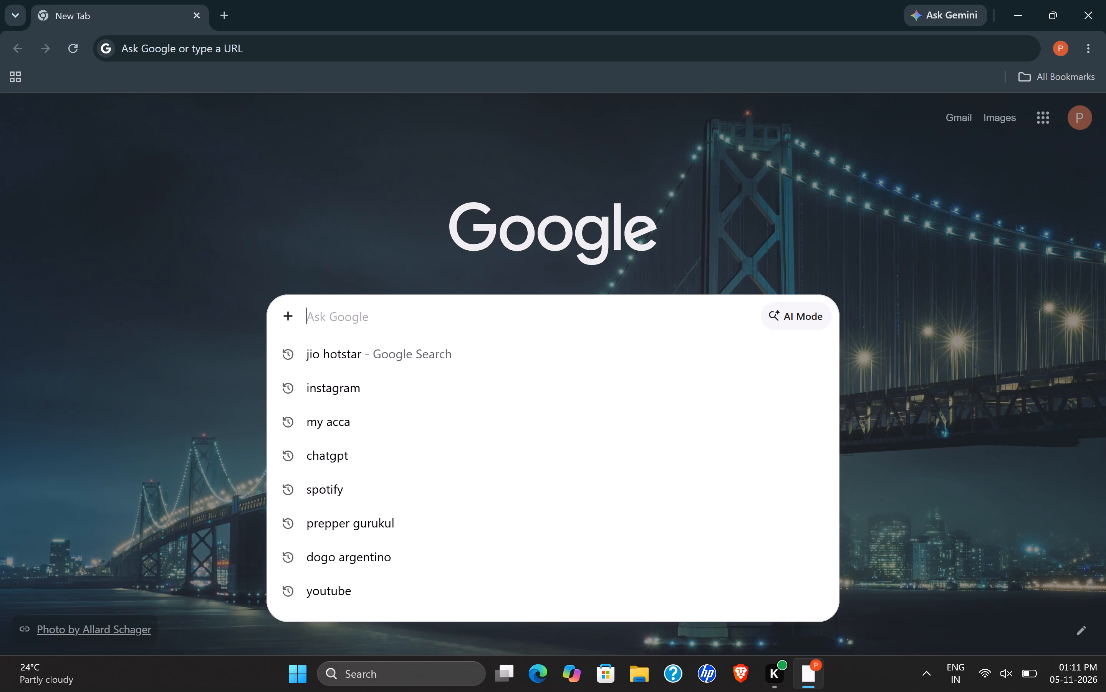
click(445, 677)
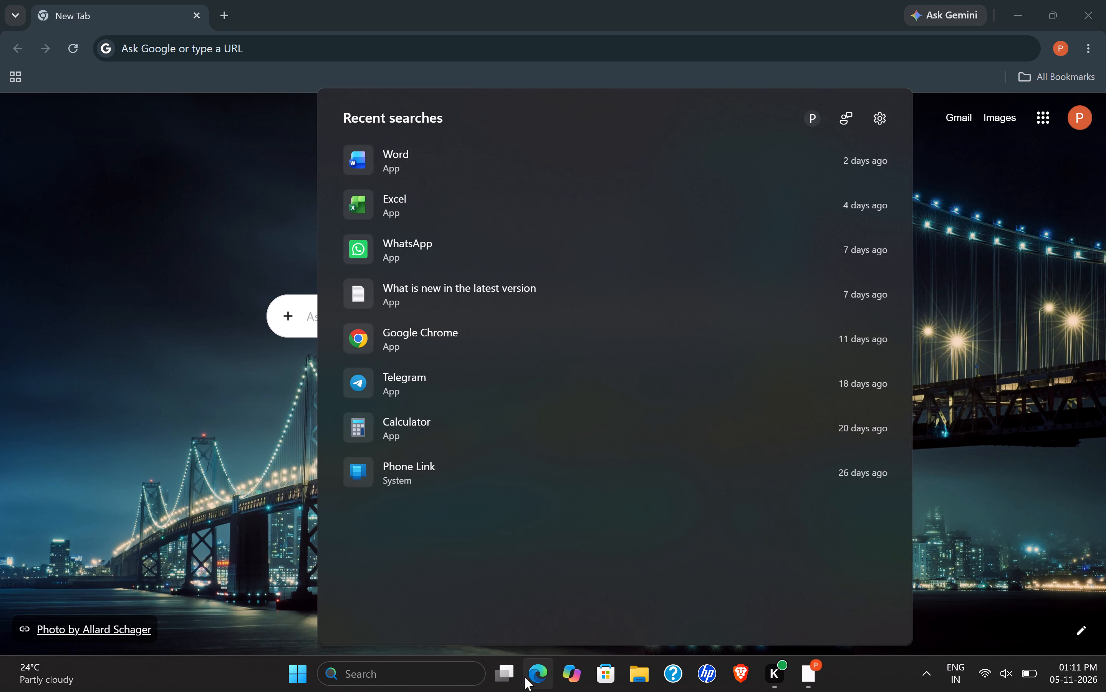
click(640, 682)
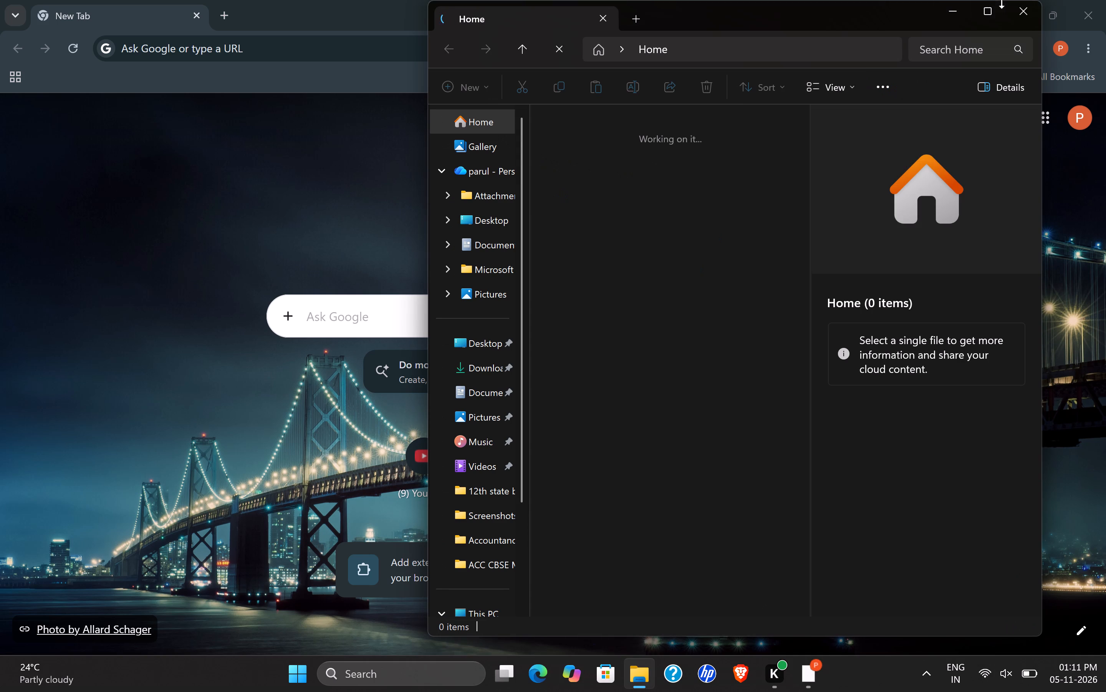
Search the computer's files for "ocm 11" and open the 11th OCM PDF stored in Downloads.
click(989, 8)
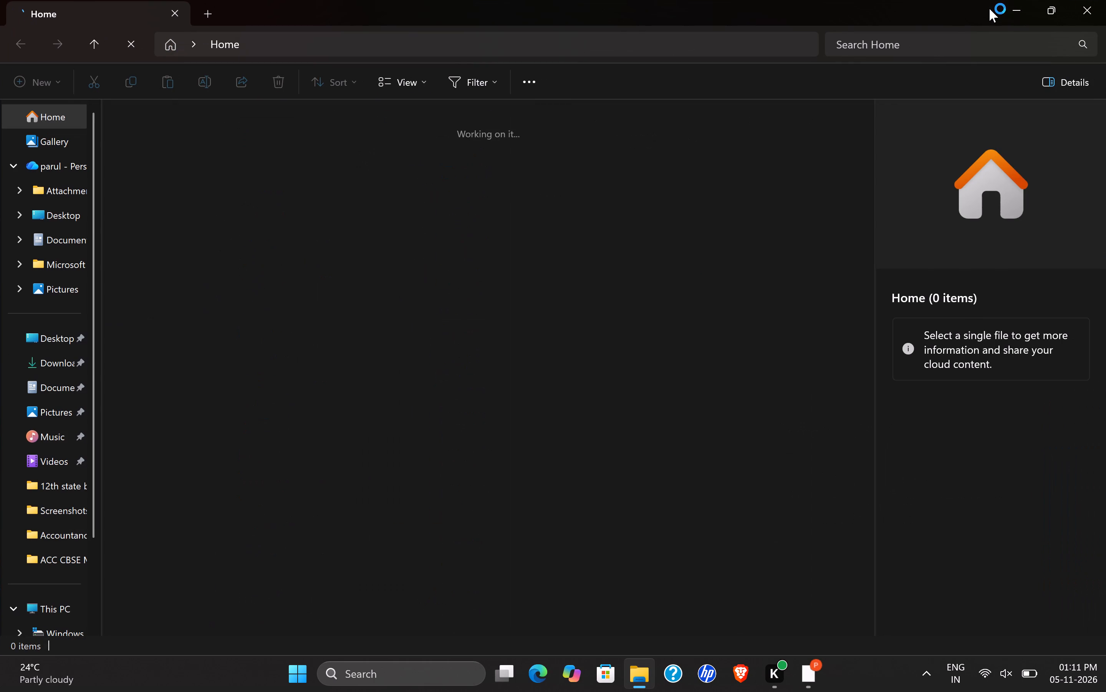
click(929, 45)
text(ocm)
key(space)
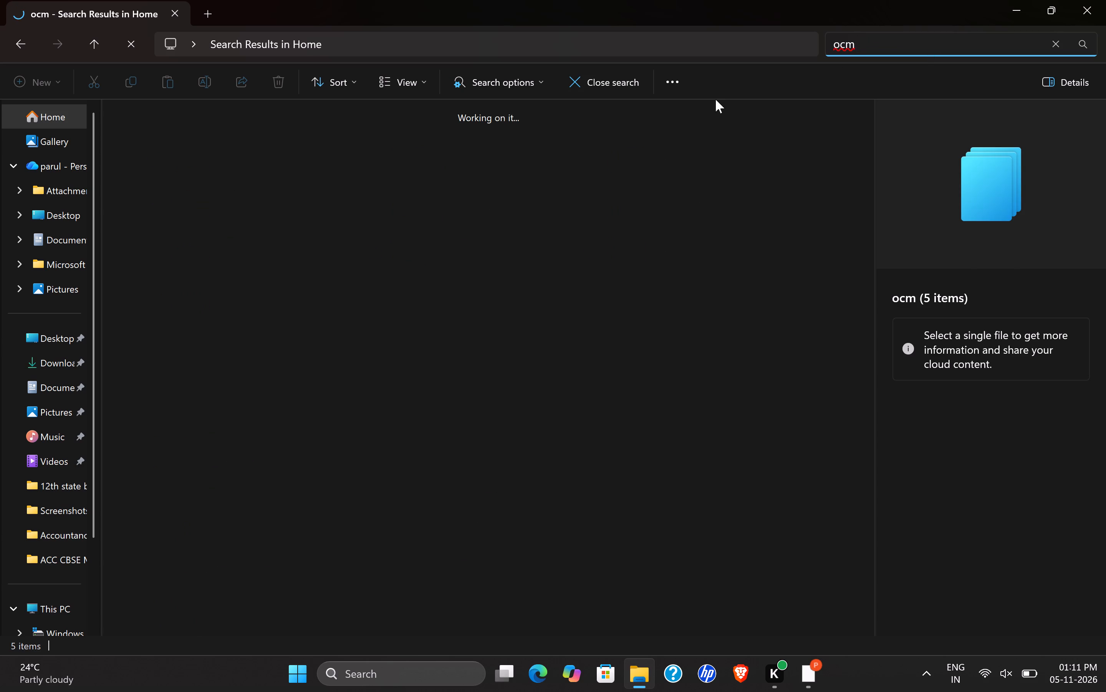
text(11)
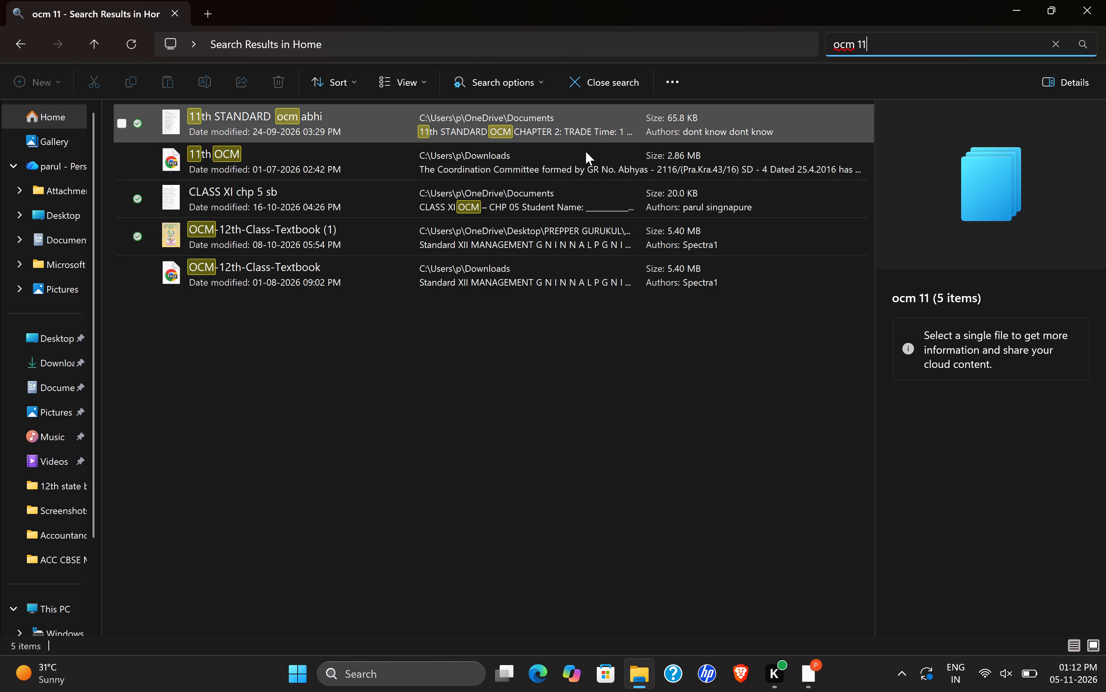
double_click(588, 170)
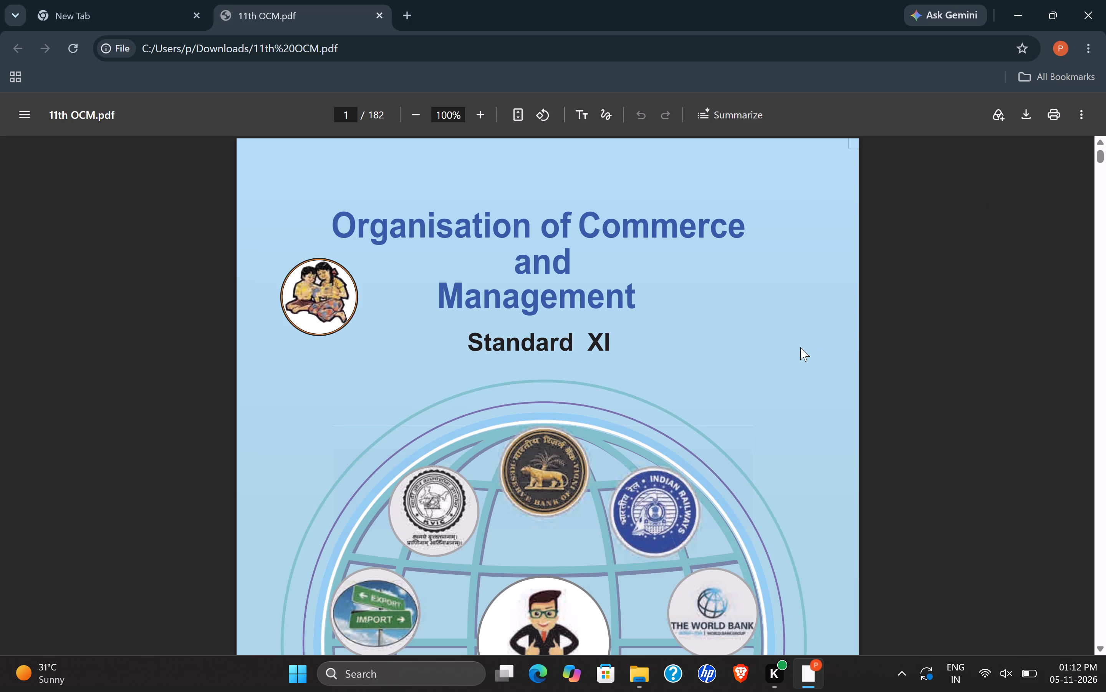
Look through the textbook's opening pages to the table of contents and examine the chapter list with page numbers.
scroll(800, 347, down, 17)
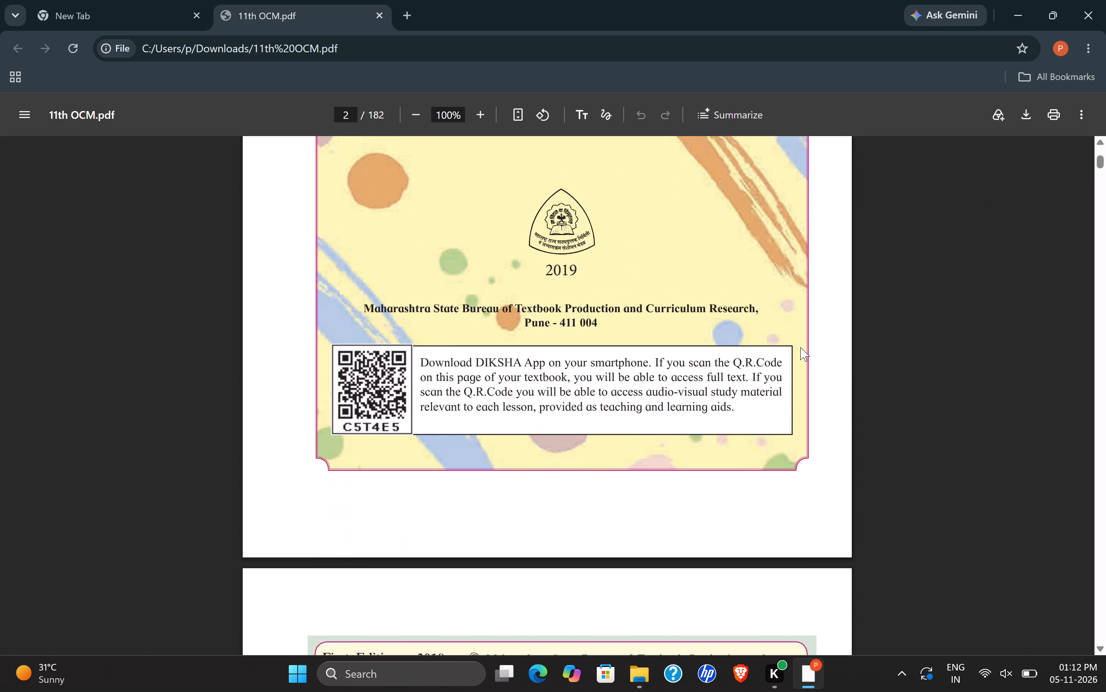
scroll(800, 347, down, 9)
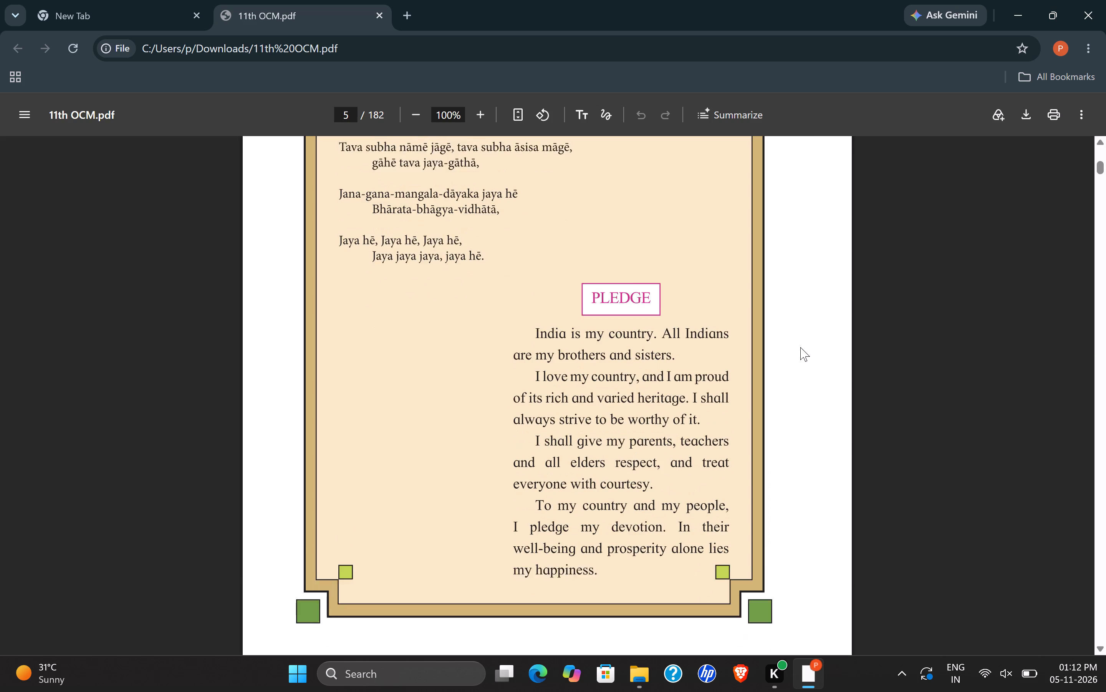
scroll(800, 347, down, 15)
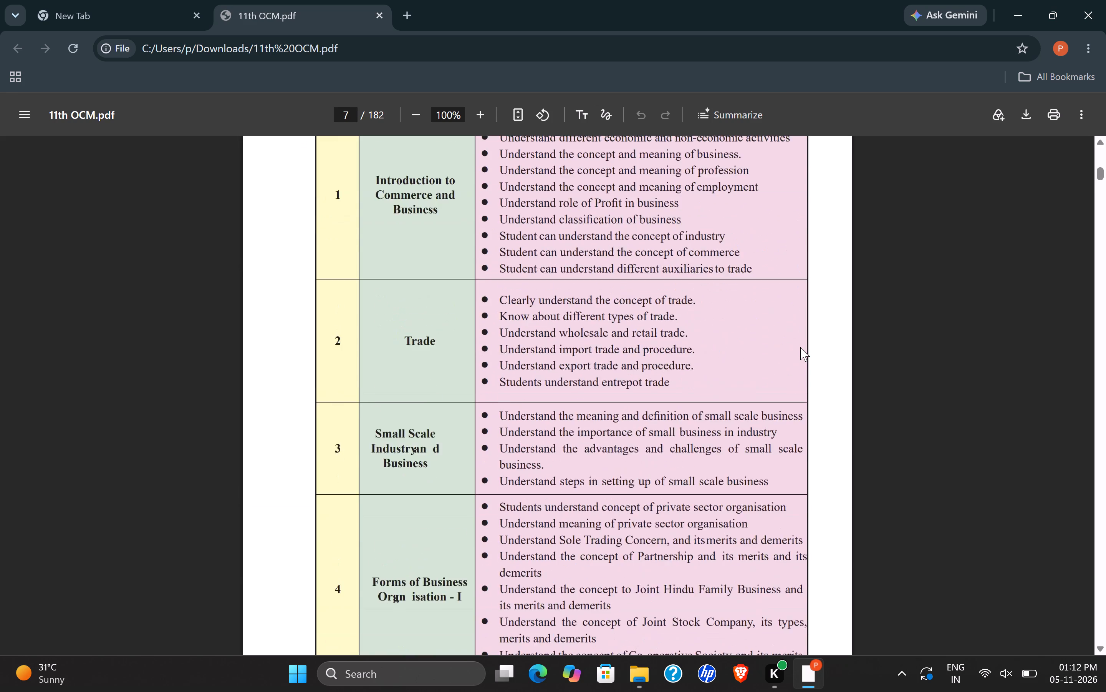
scroll(800, 347, down, 5)
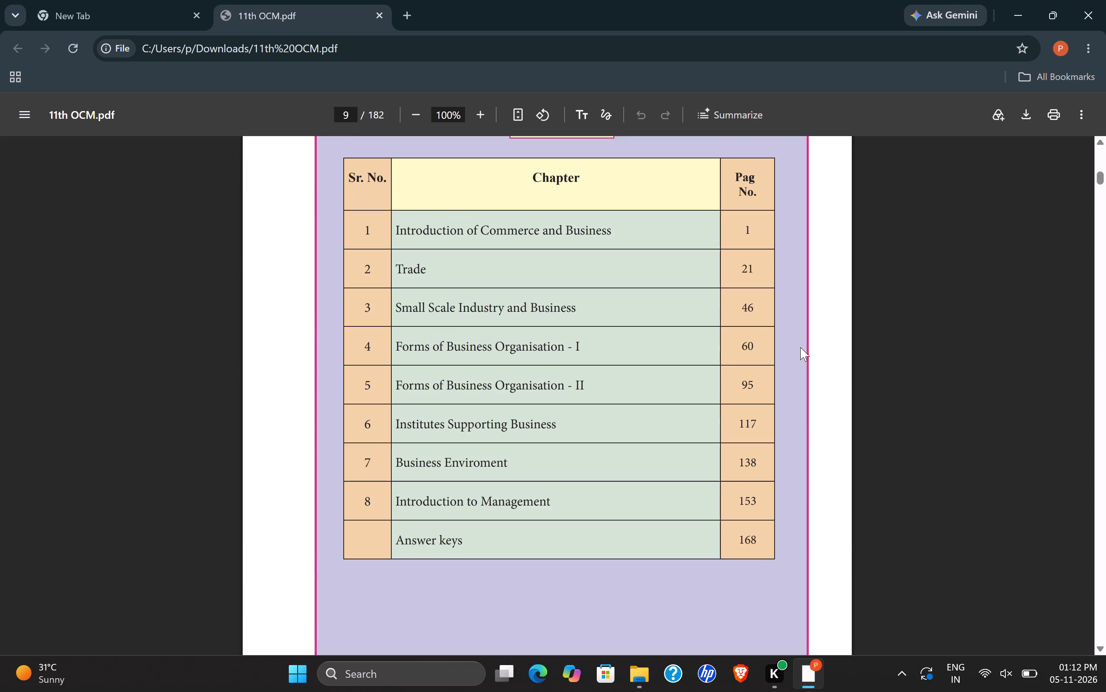
scroll(800, 347, up, 2)
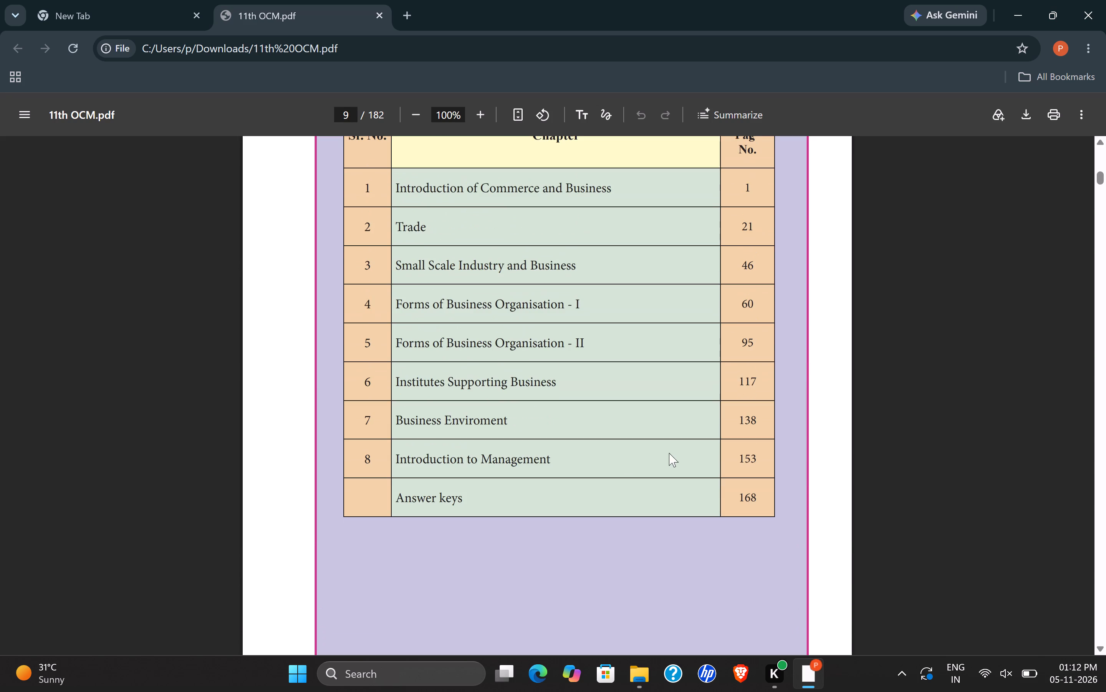
Look through the installed apps, search for "W" and launch WhatsApp.
click(291, 674)
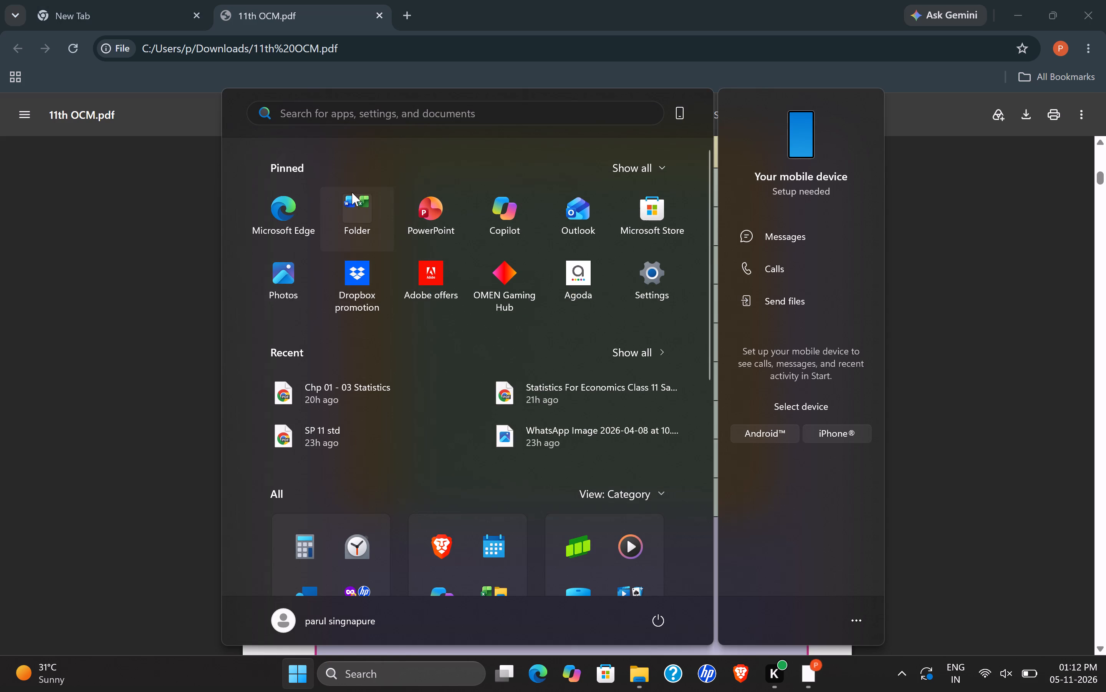
scroll(366, 391, down, 3)
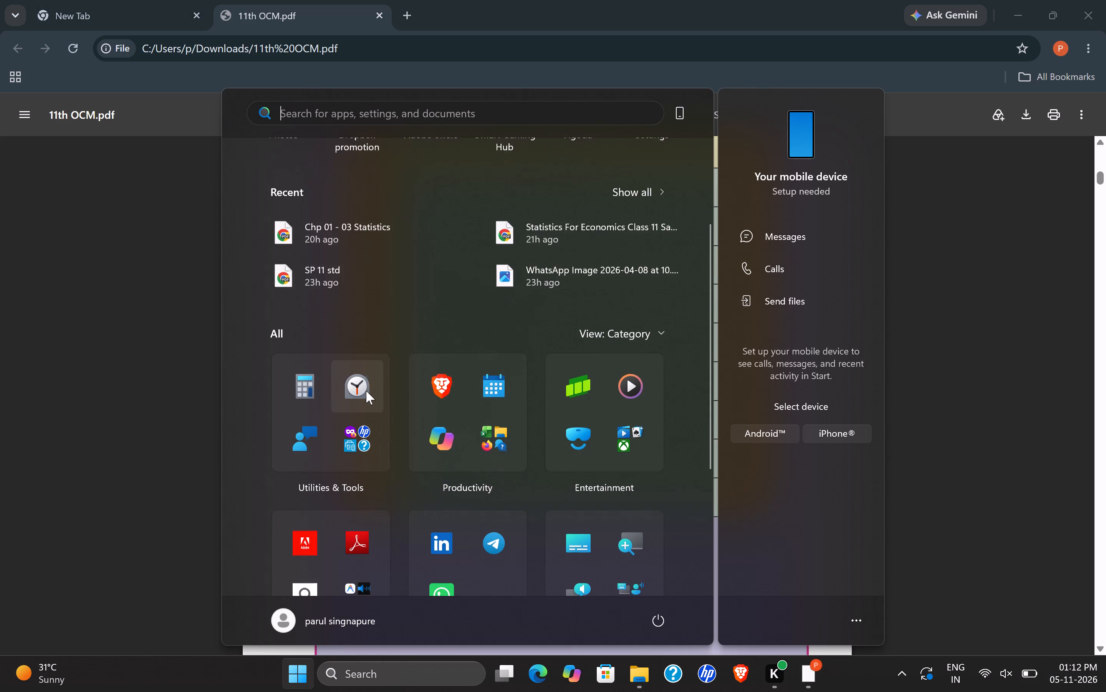
scroll(366, 391, down, 2)
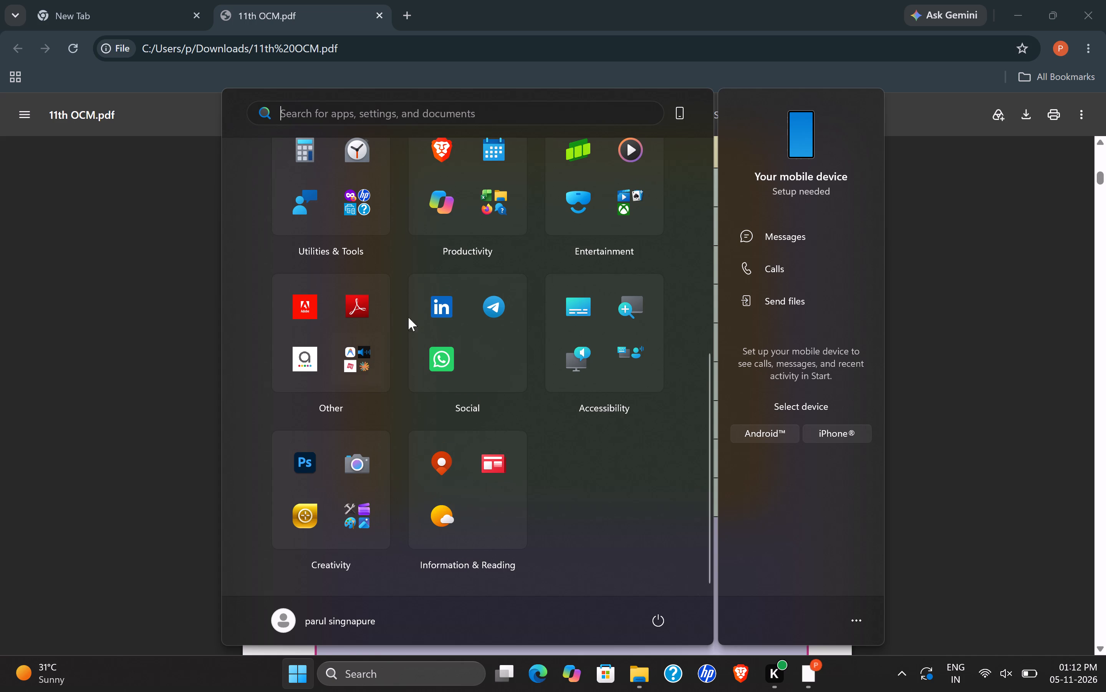
scroll(417, 307, up, 5)
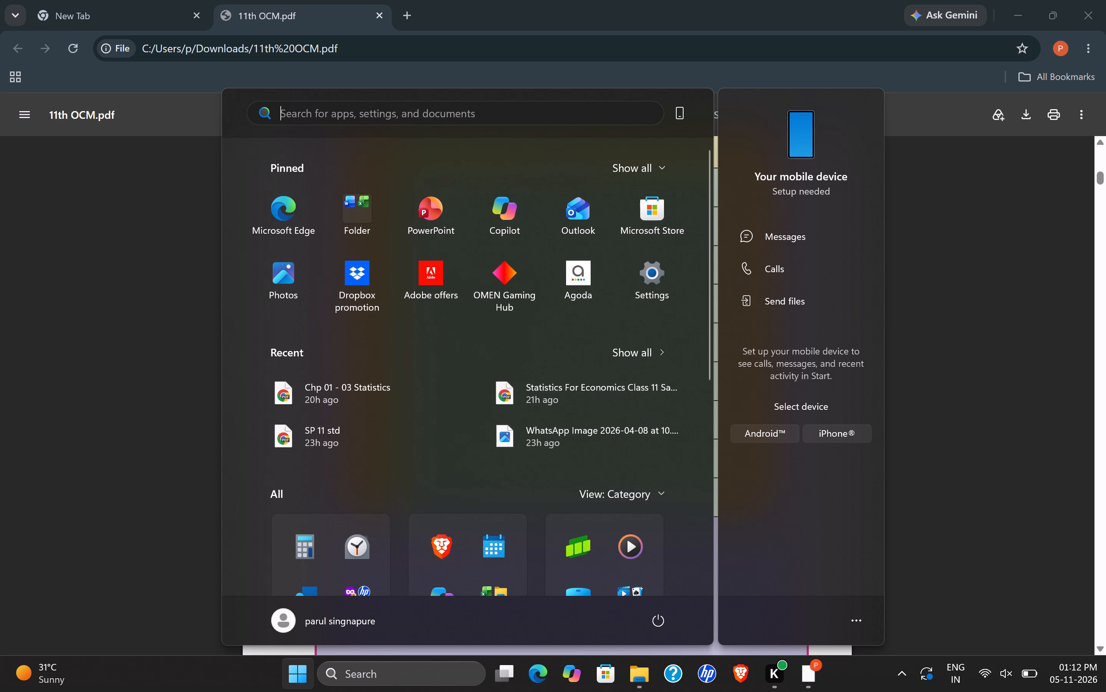
click(449, 119)
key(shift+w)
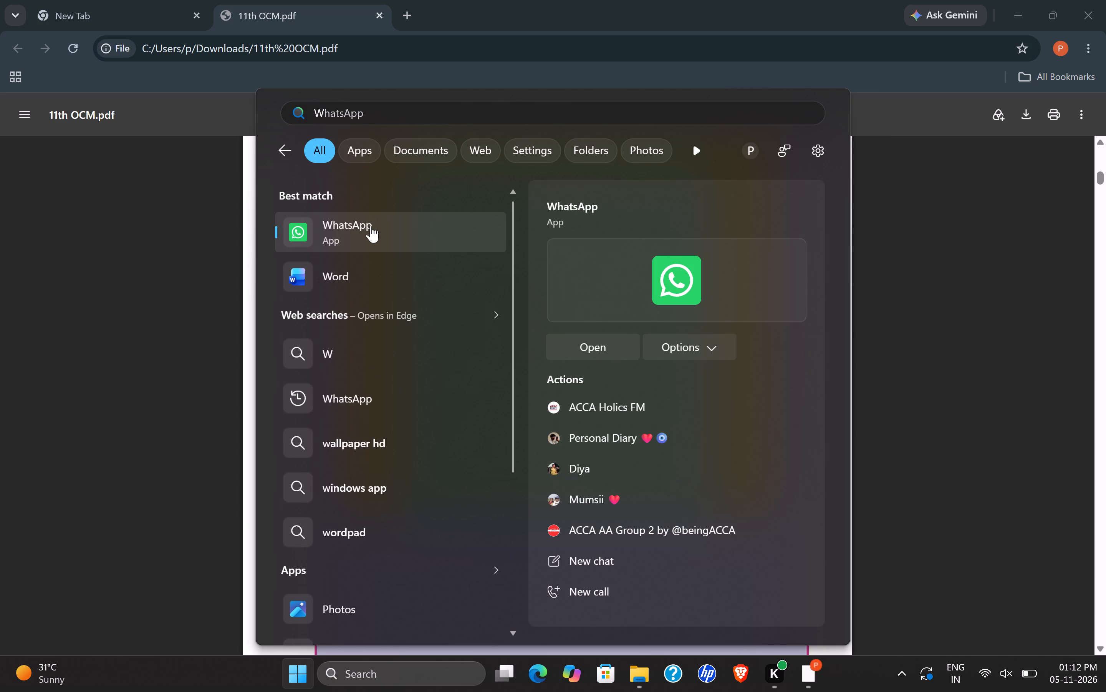
double_click(371, 226)
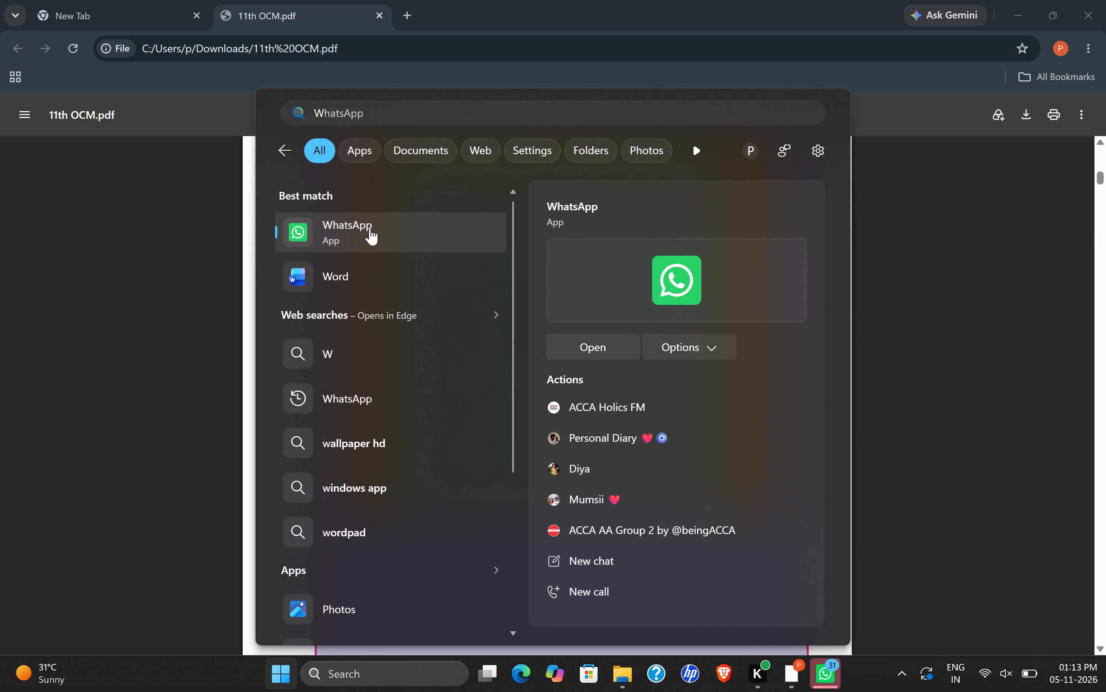
Launch Word from the same search results and create a new blank document.
double_click(354, 283)
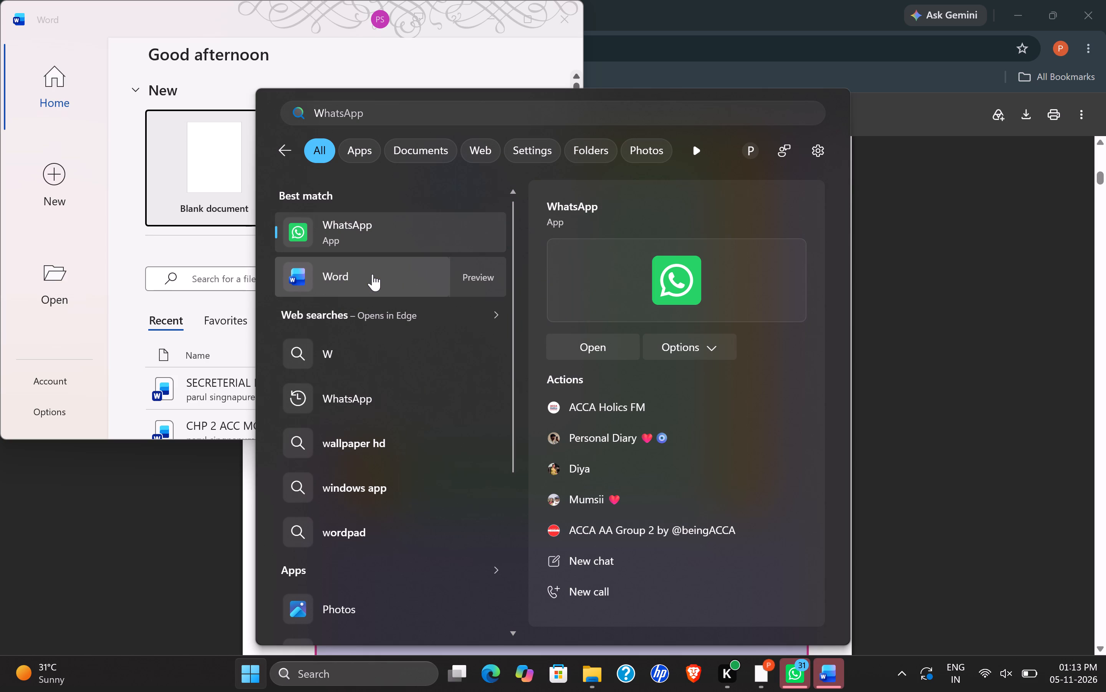
double_click(363, 285)
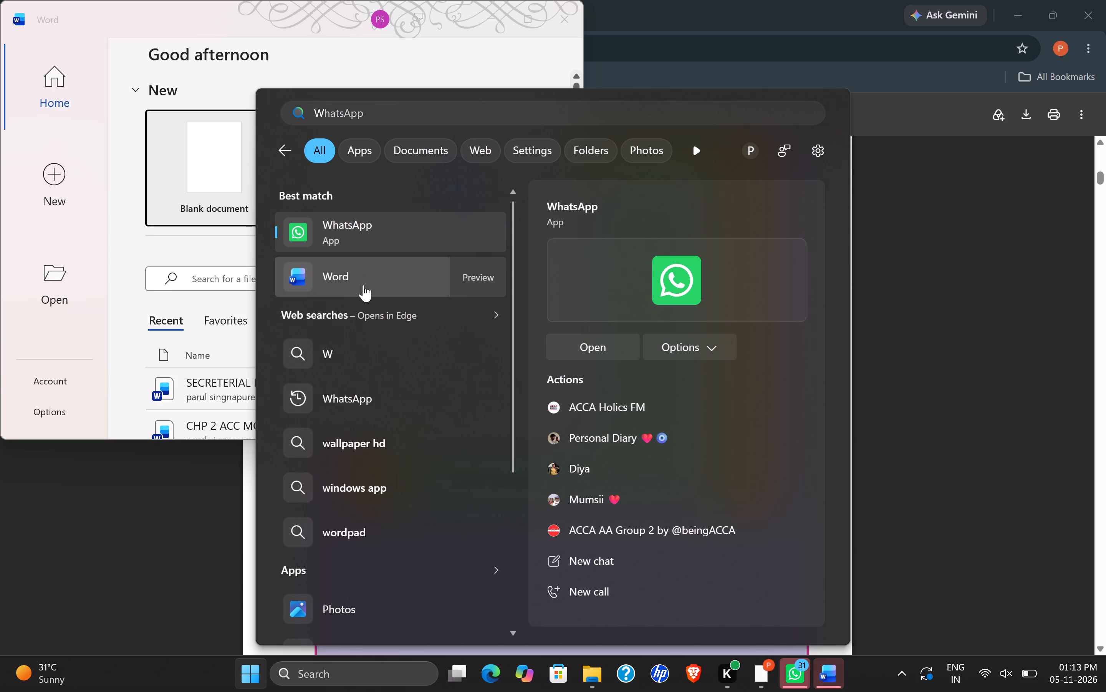
click(834, 662)
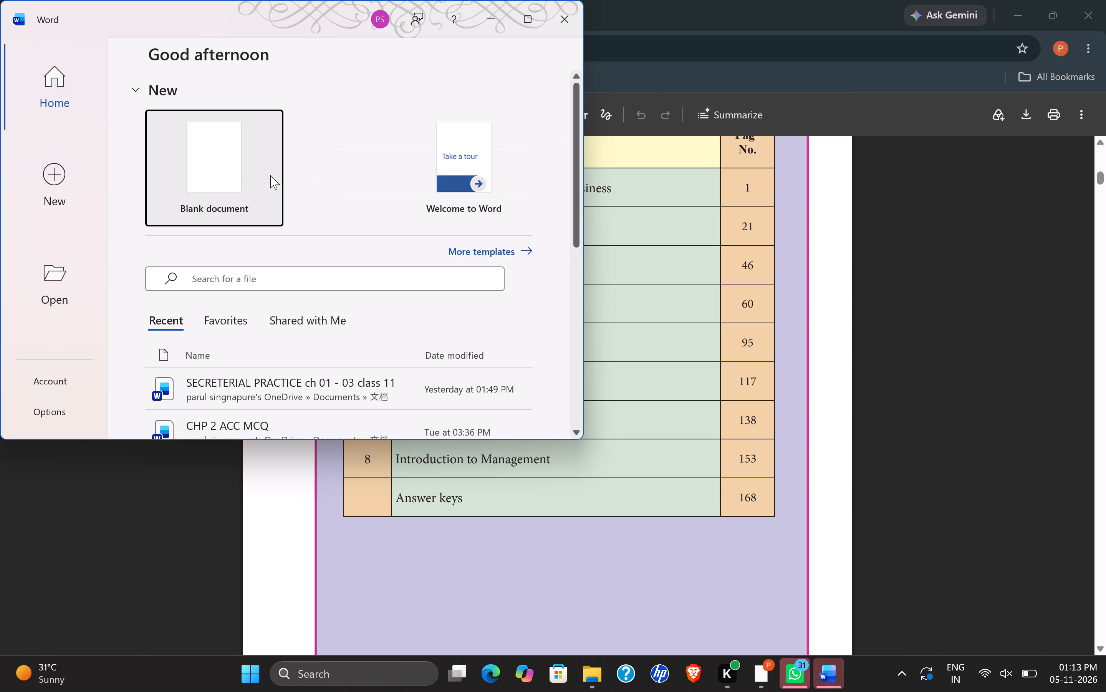
click(245, 180)
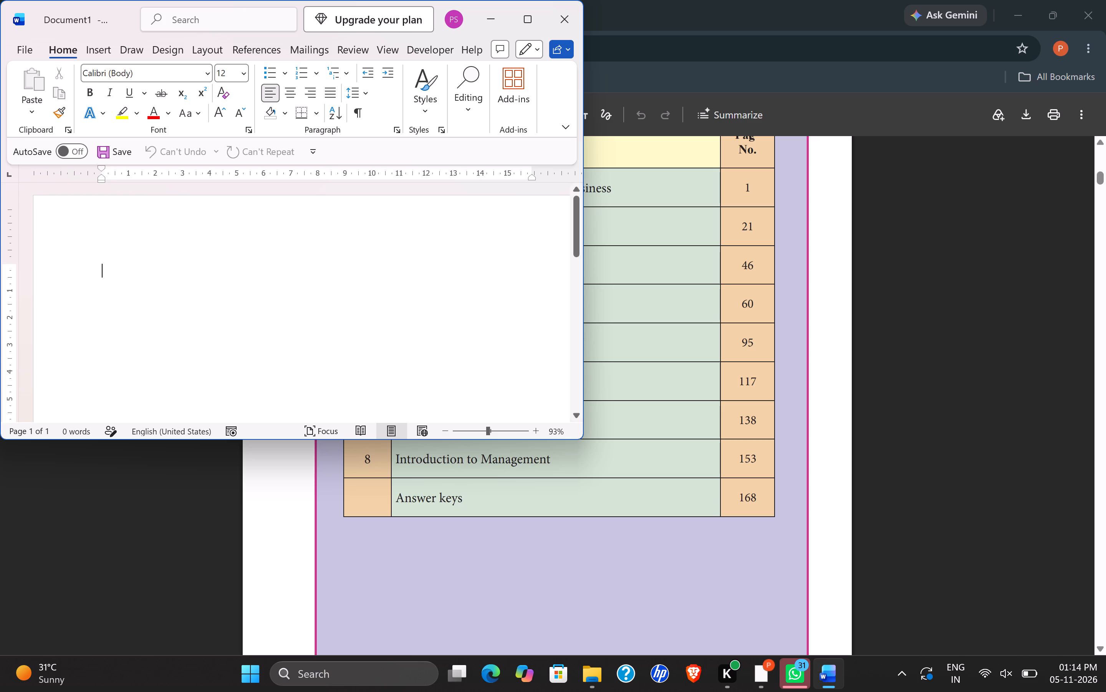
In a blank Word document, enter the three heading lines "OCM TEST", "CLASS XI" and "CHAPTER 01 & 02".
text(OCM TEST)
key(space)
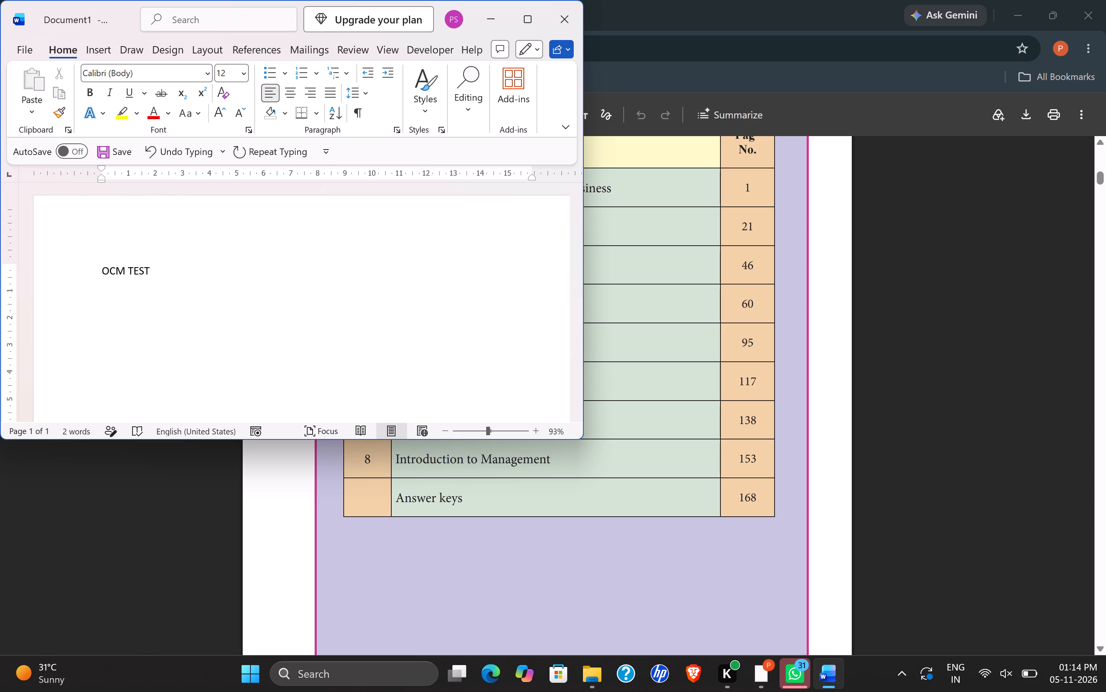
key(Return)
text(CLASS XII)
key(BackSpace)
key(space)
key(Return)
text(CHAPTER 01)
key(space)
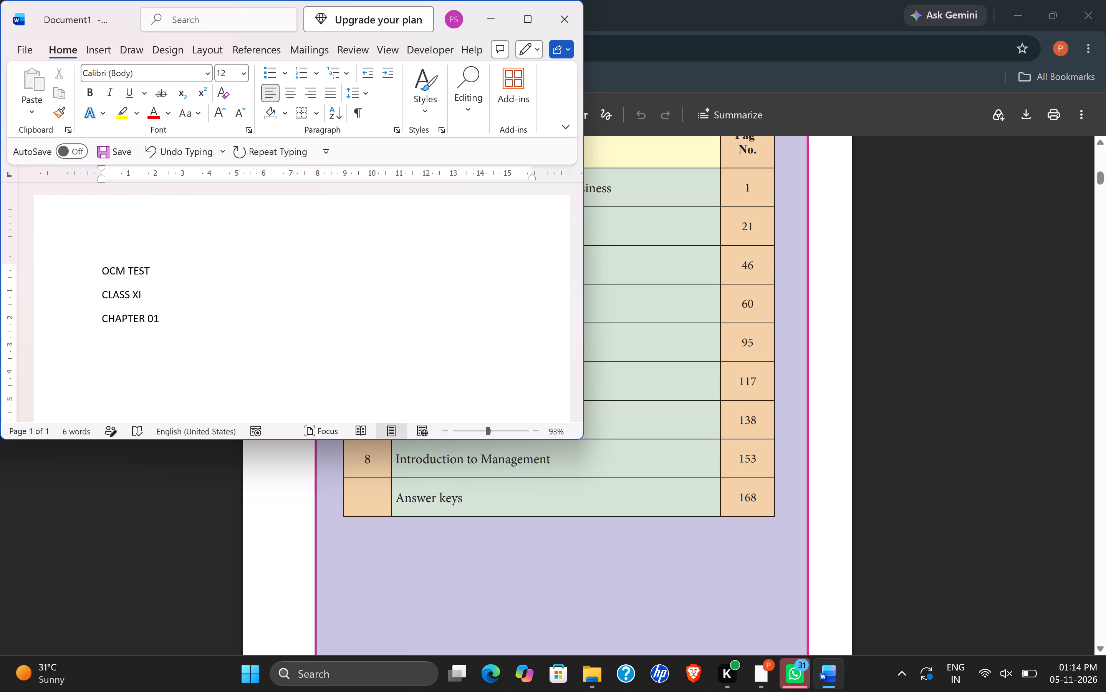
text(&)
key(space)
text(02)
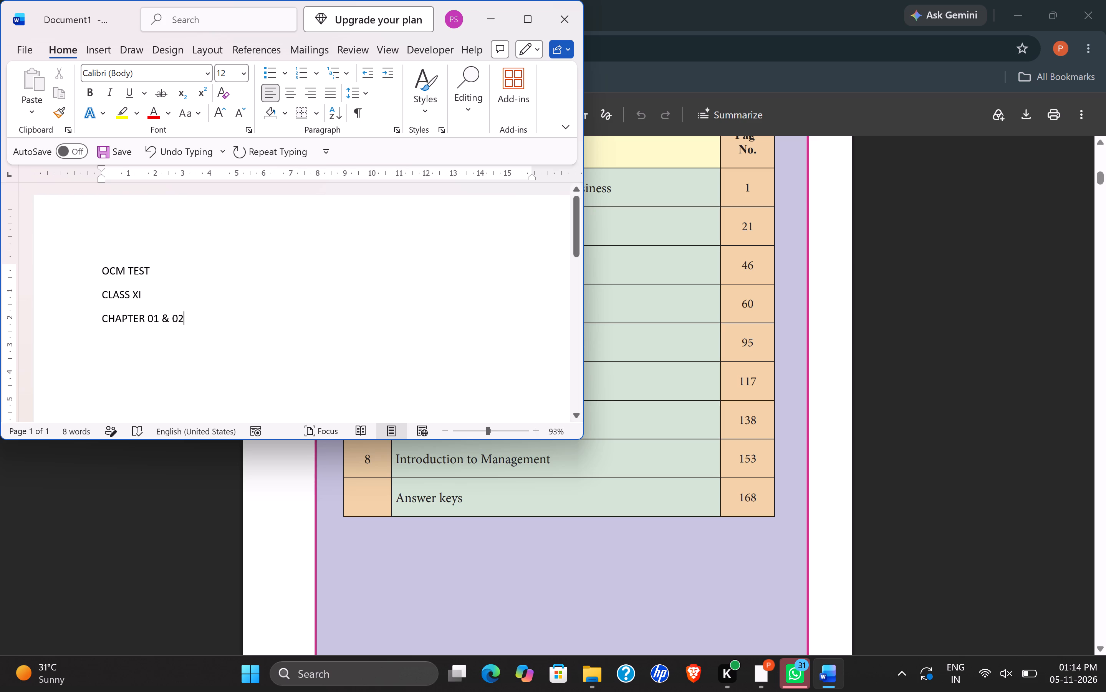
Narrow the page's top and left margins to about 1 cm and the right margin to about 0.7 cm.
drag(13, 266, 15, 218)
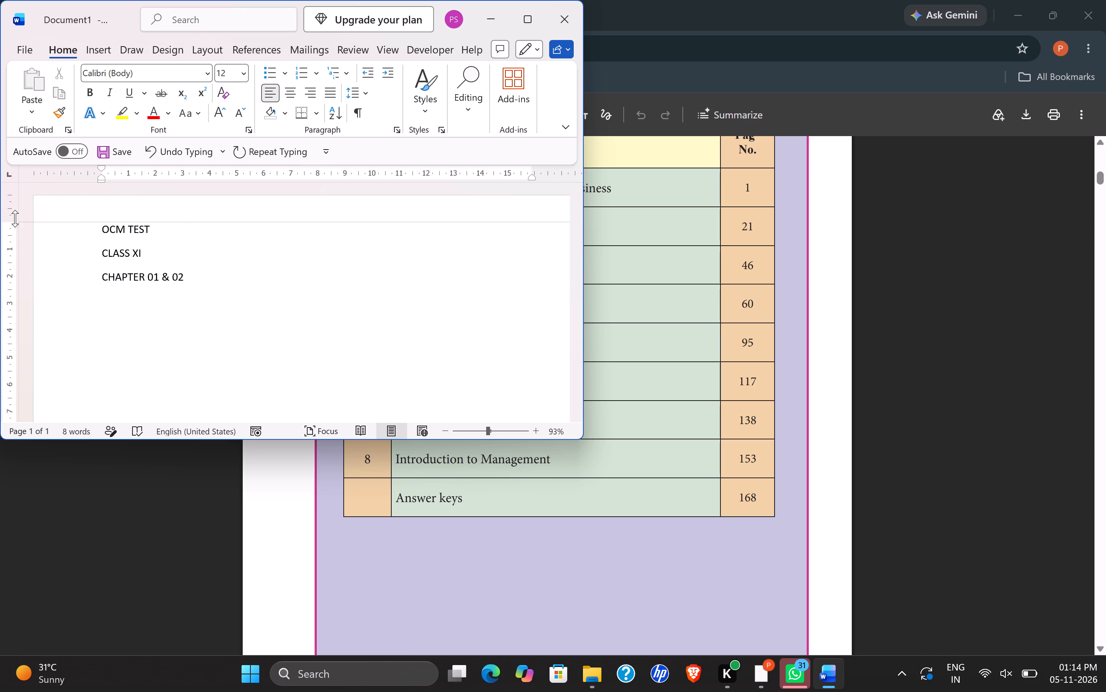
drag(15, 218, 18, 225)
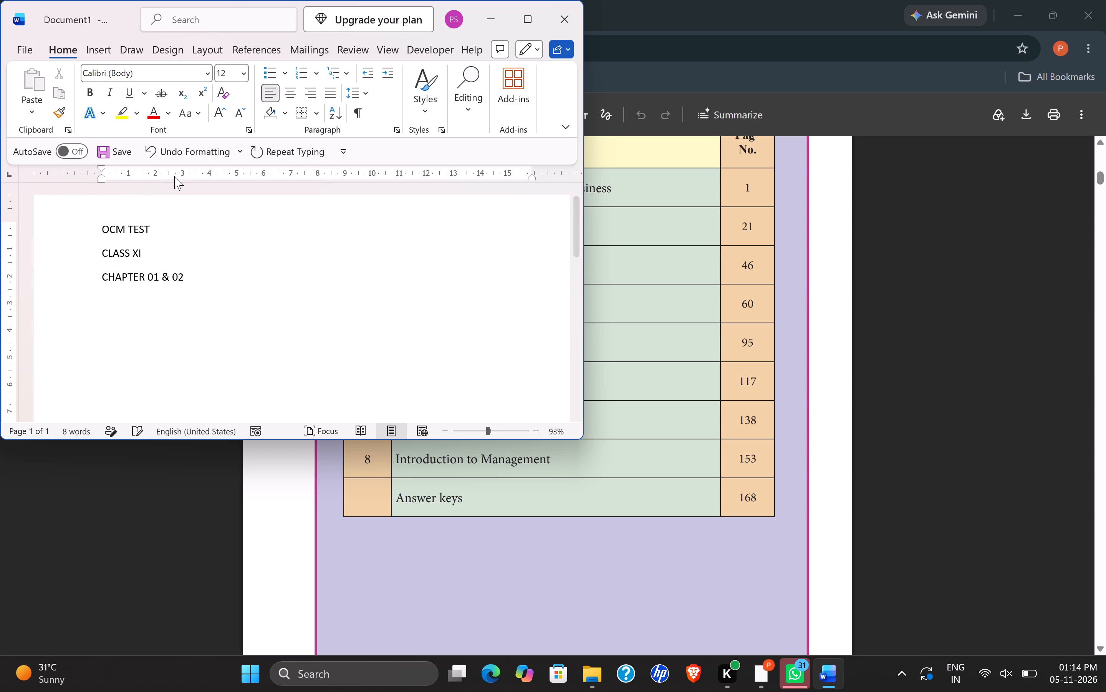
drag(103, 171, 96, 171)
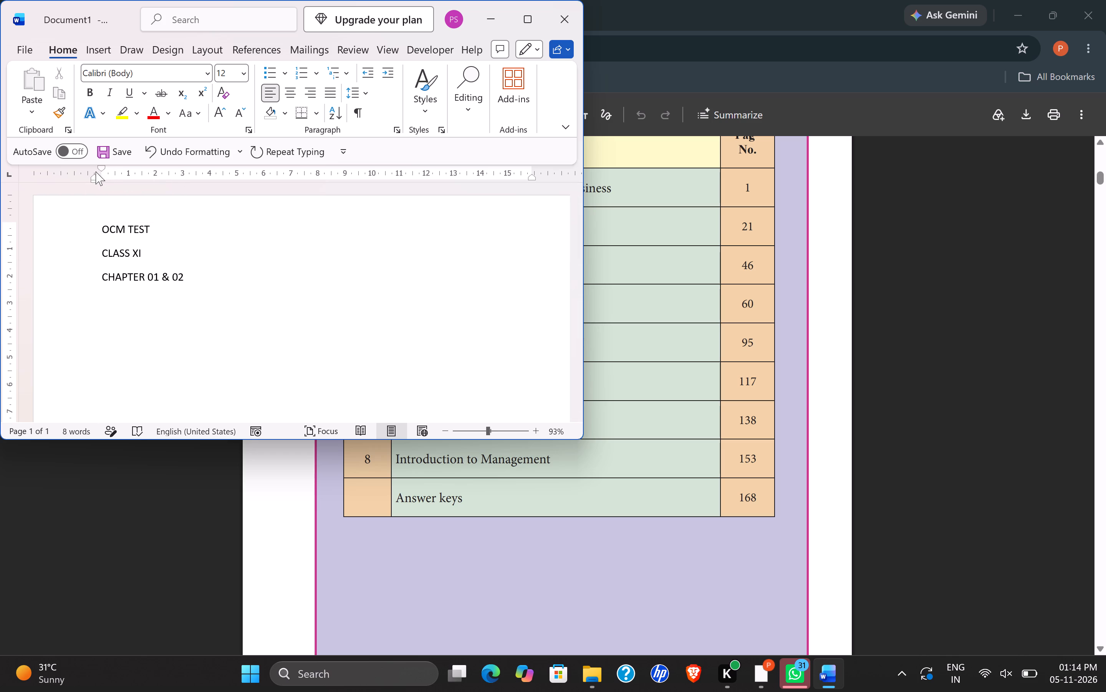
drag(101, 173, 61, 172)
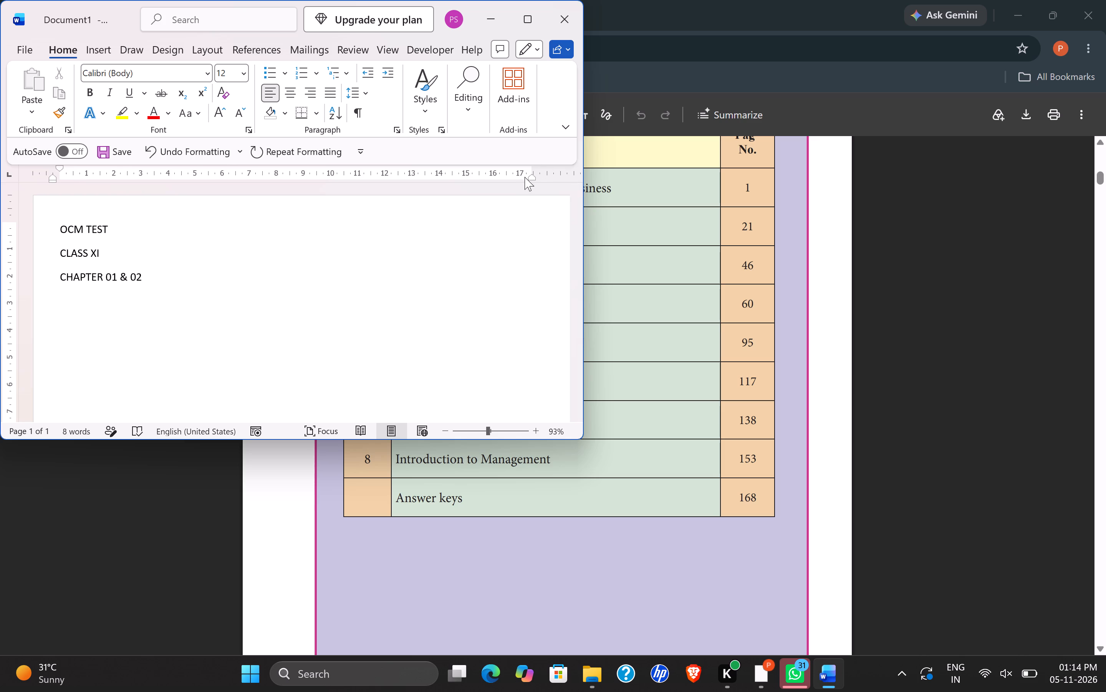
drag(531, 171, 551, 170)
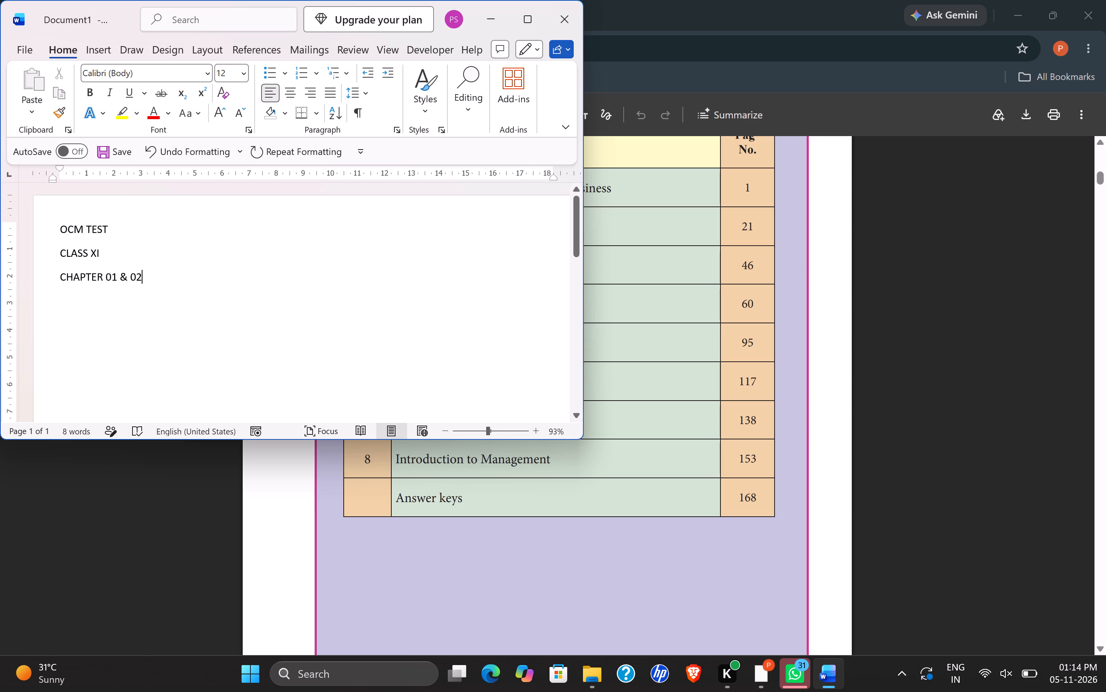
Centre the three heading lines and make them bold.
drag(53, 235, 172, 280)
click(289, 94)
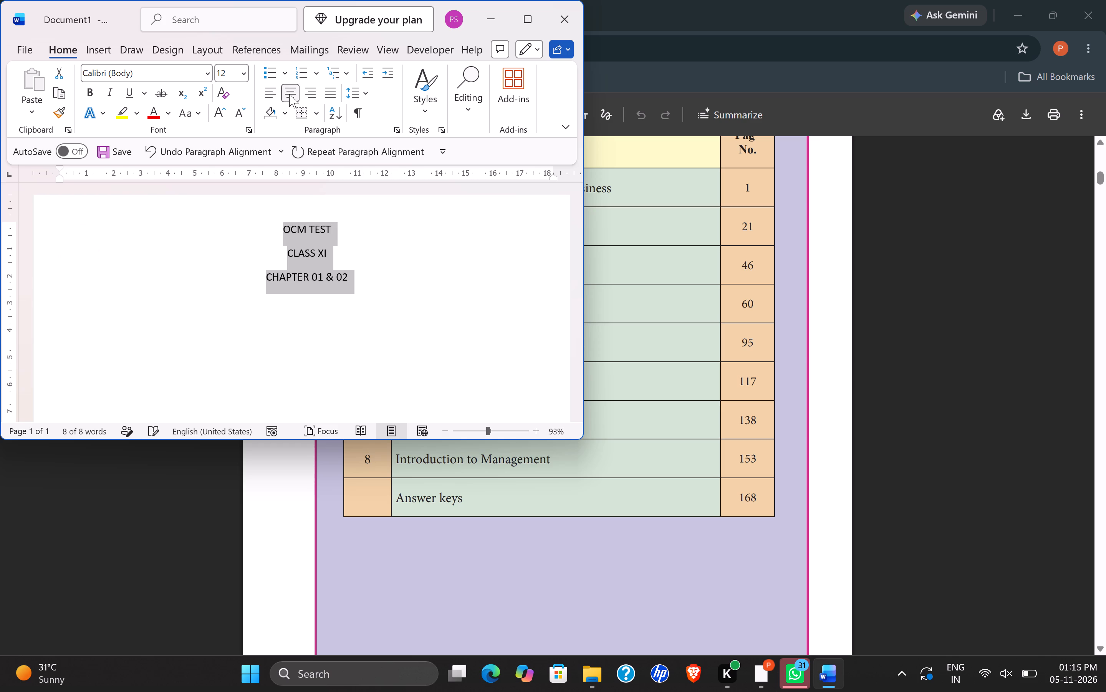
key(ctrl+b)
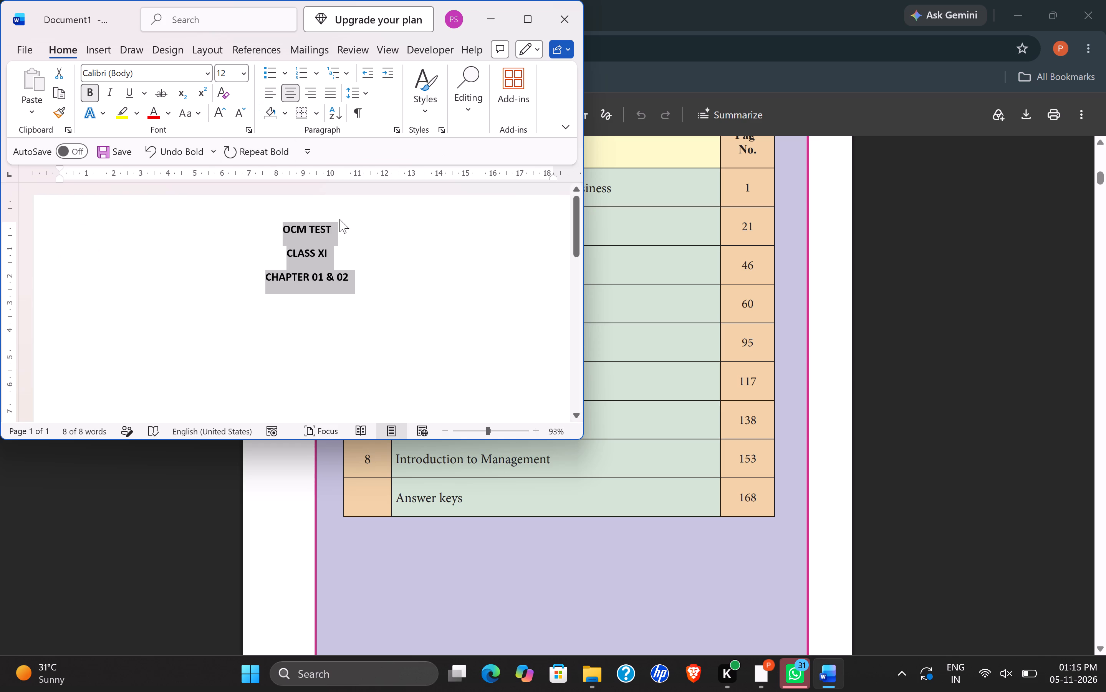
Add a bold, left-aligned section heading "A) Objective type Questions:" below the chapter line.
click(379, 292)
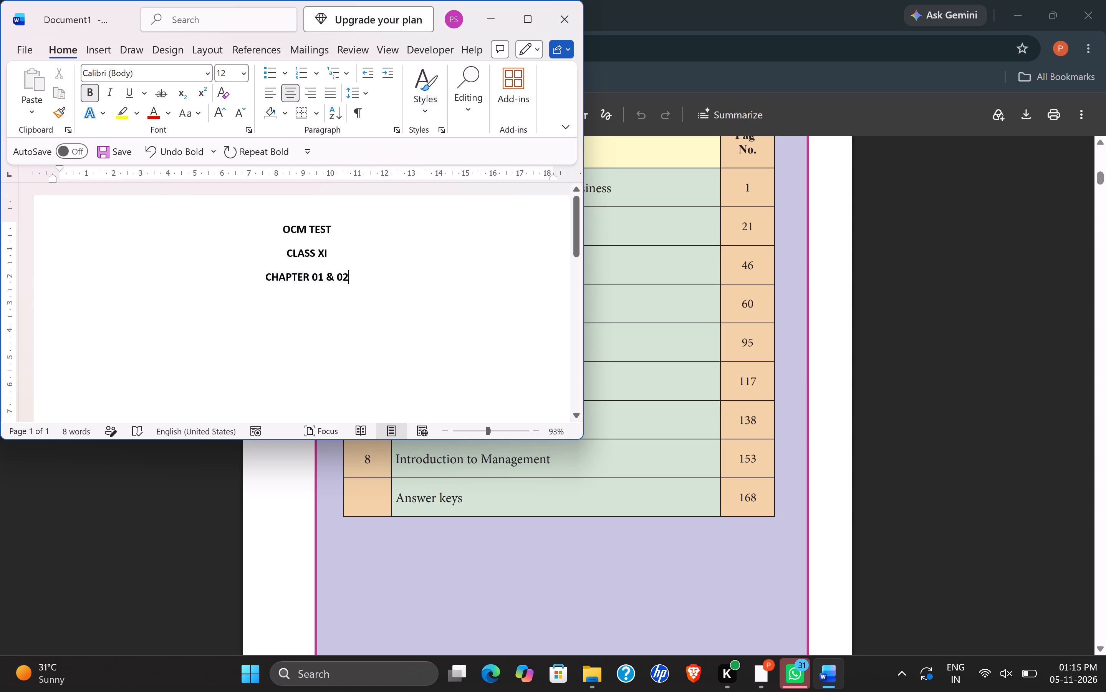
key(Return)
key(BackSpace)
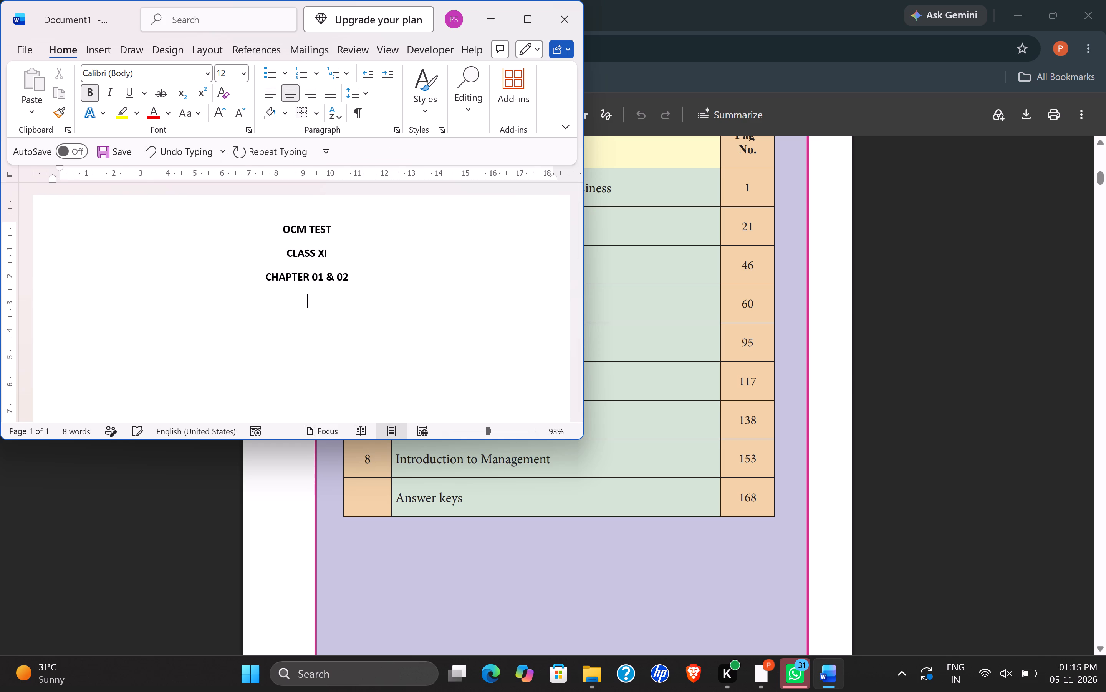
text(a))
key(BackSpace)
key(BackSpace)
key(a)
text())
key(space)
key(o)
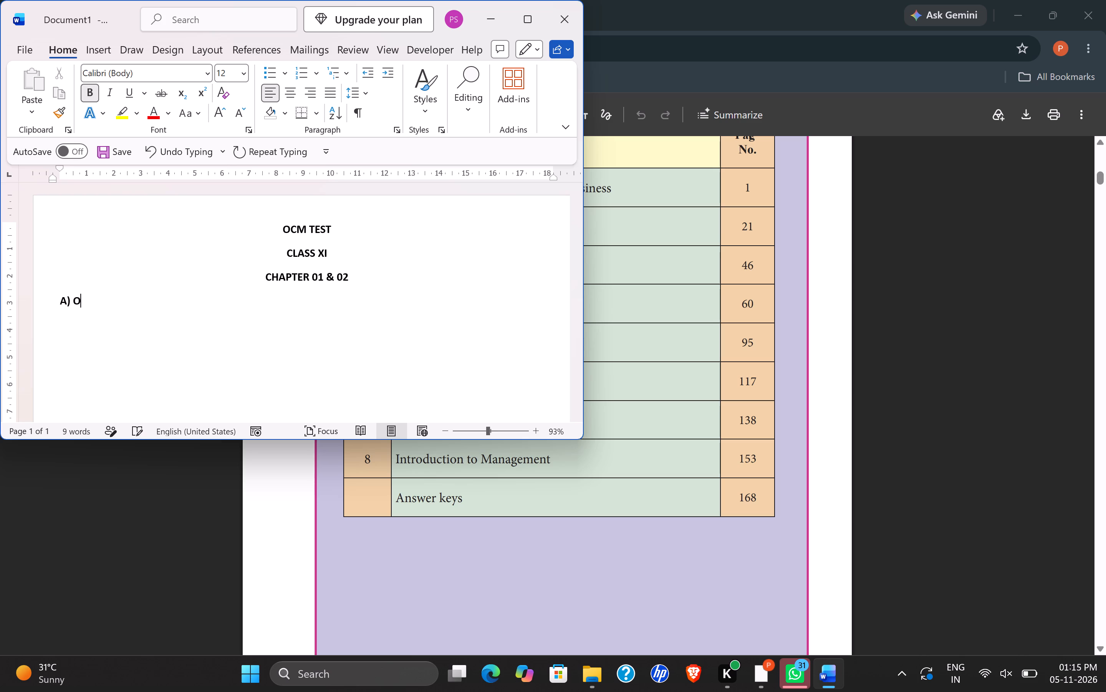
text(bjective)
key(space)
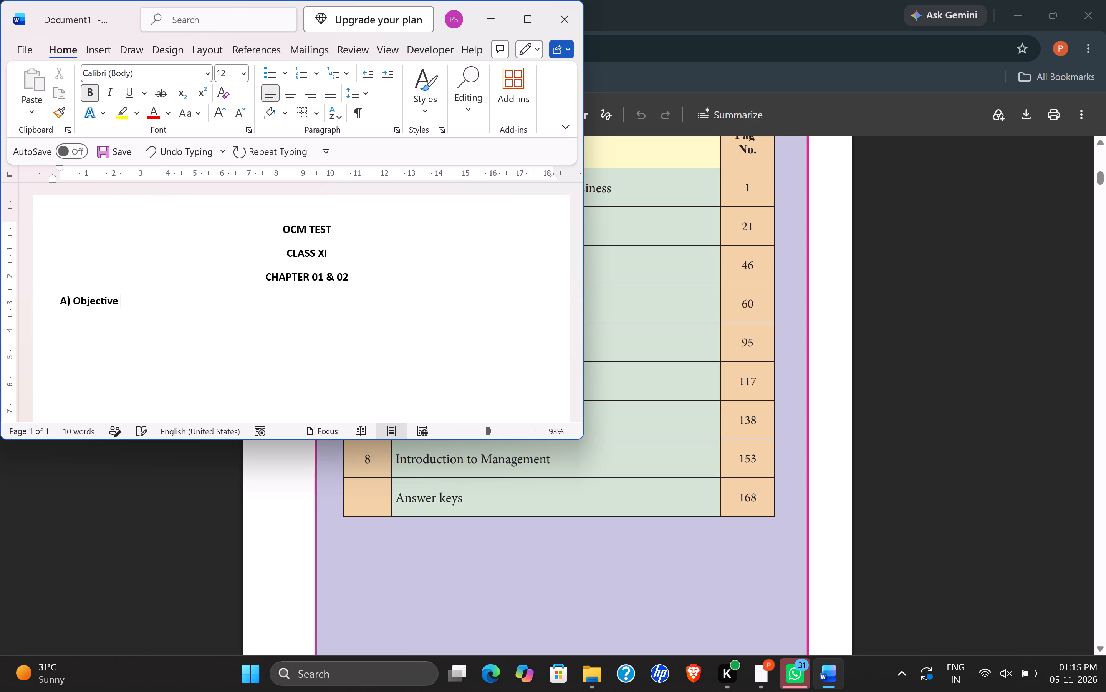
text(type)
key(space)
text(Ques)
text(tions)
key(space)
key(BackSpace)
key(shift+colon)
Add a bold, left-aligned line "Time: 1 hour 15 min" between the chapter line and the section A heading.
click(376, 278)
key(Return)
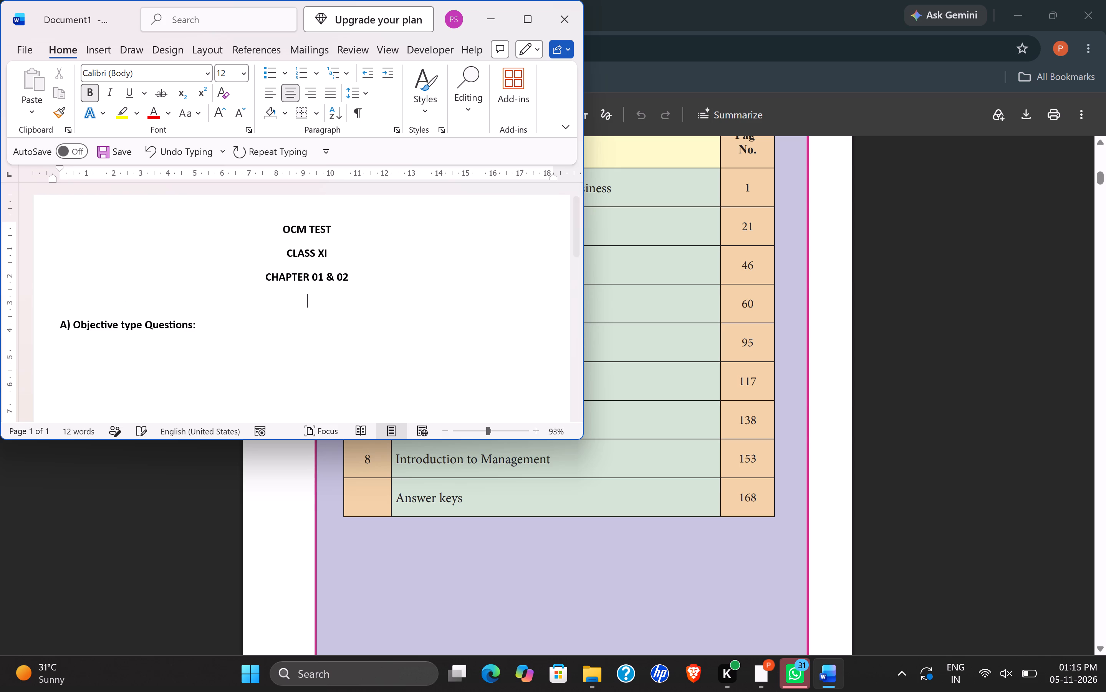
key(BackSpace)
text(Time)
key(space)
key(BackSpace)
text(:)
key(space)
key(1)
key(space)
text(hour)
key(space)
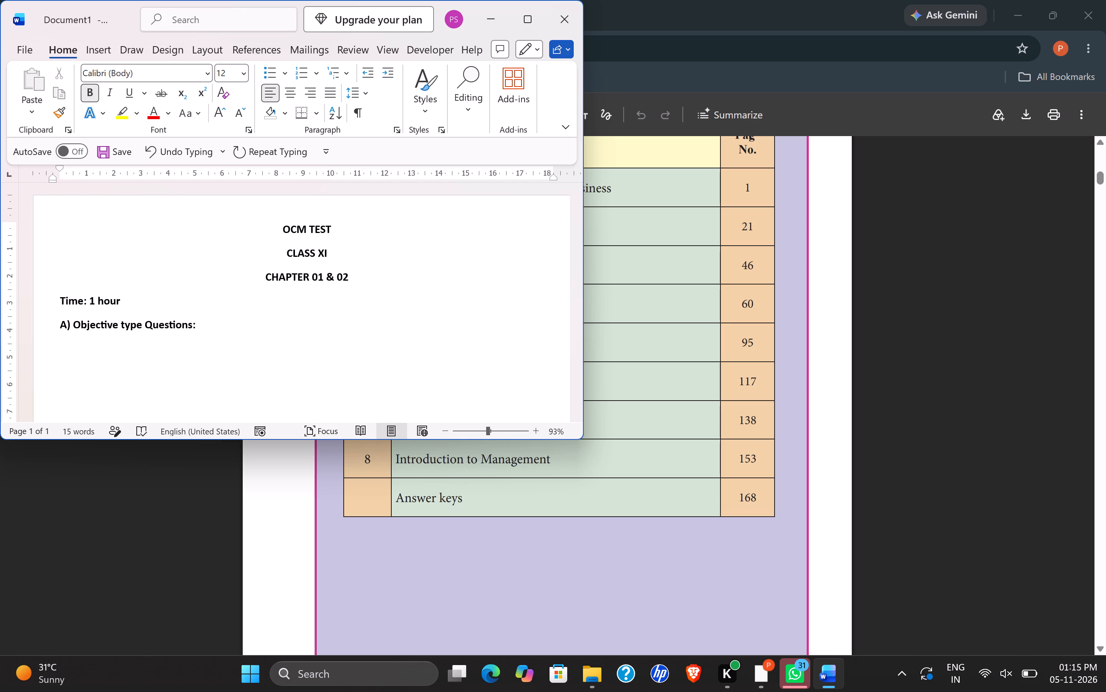
text(15 min)
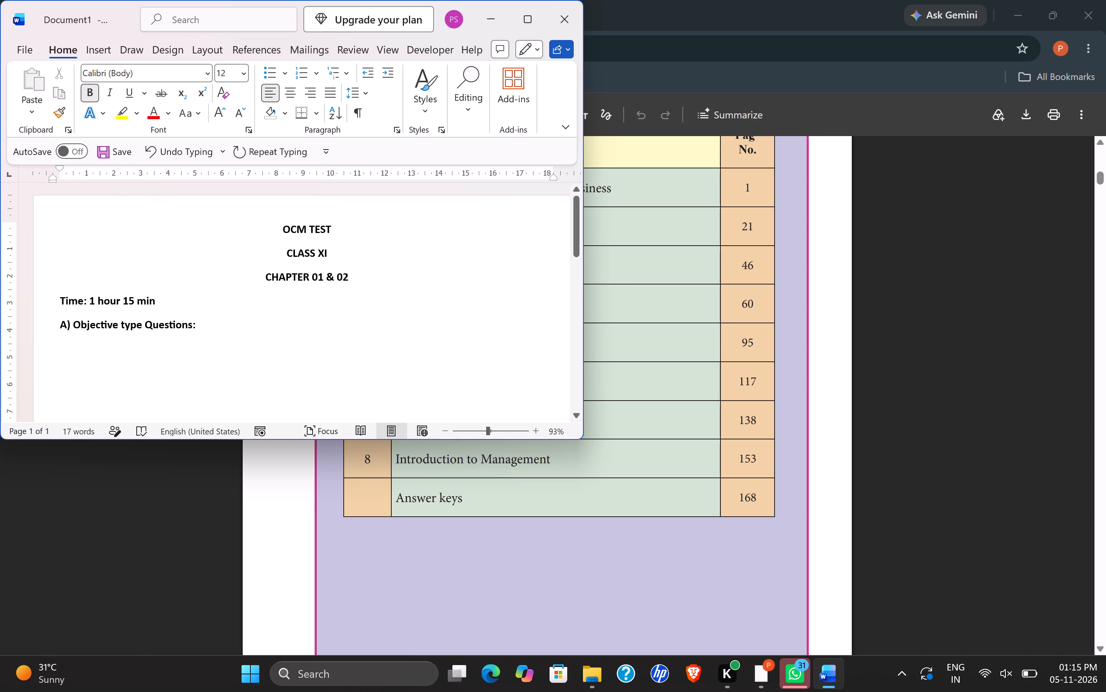
Add "Marks: 40" towards the right end of the time line, spaced well away from the time text.
double_click(397, 301)
key(space)
key(space)
key(space)
key(space)
key(space)
key(space)
key(space)
key(space)
key(space)
key(space)
key(space)
key(space)
key(space)
key(space)
key(space)
key(space)
key(space)
key(space)
key(space)
key(space)
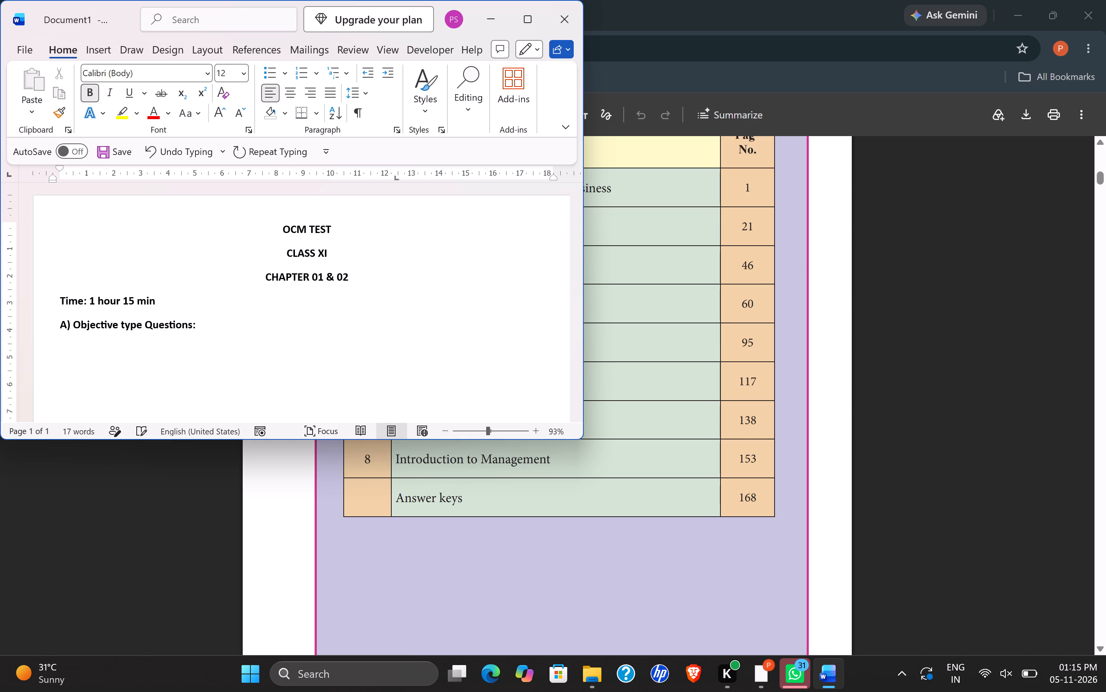
text(Maeks)
key(space)
key(BackSpace)
key(BackSpace)
key(BackSpace)
key(BackSpace)
text(rks)
key(space)
text(40)
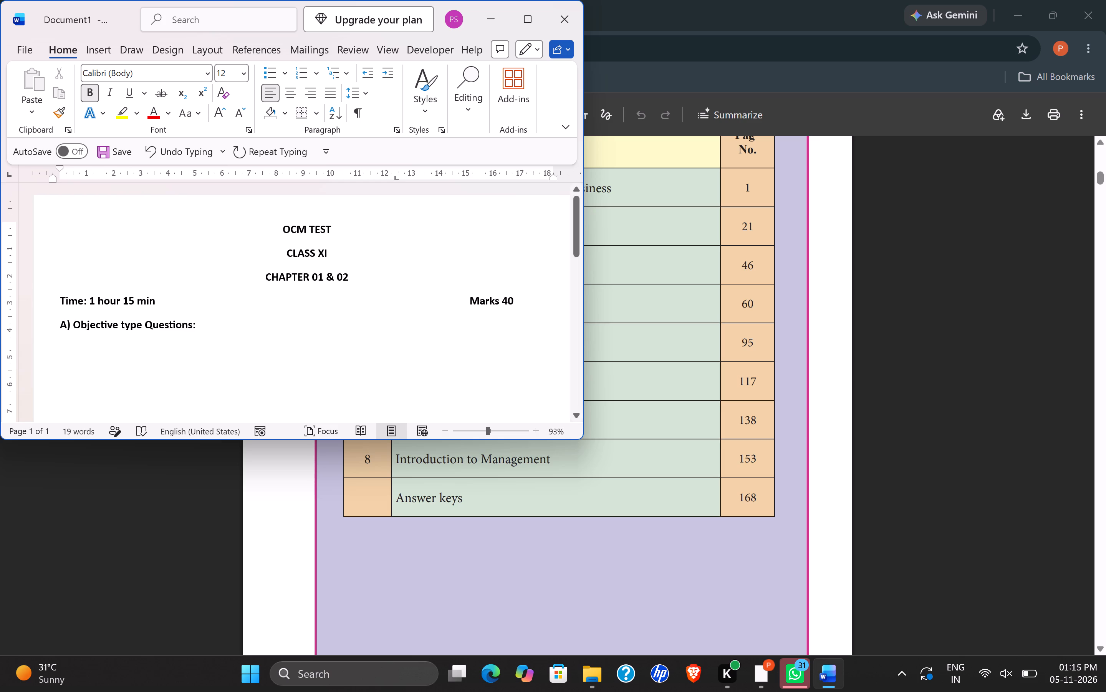
click(501, 302)
key(Left)
key(shift+colon)
Arrange the 11th OCM textbook PDF and the test document side by side.
click(220, 338)
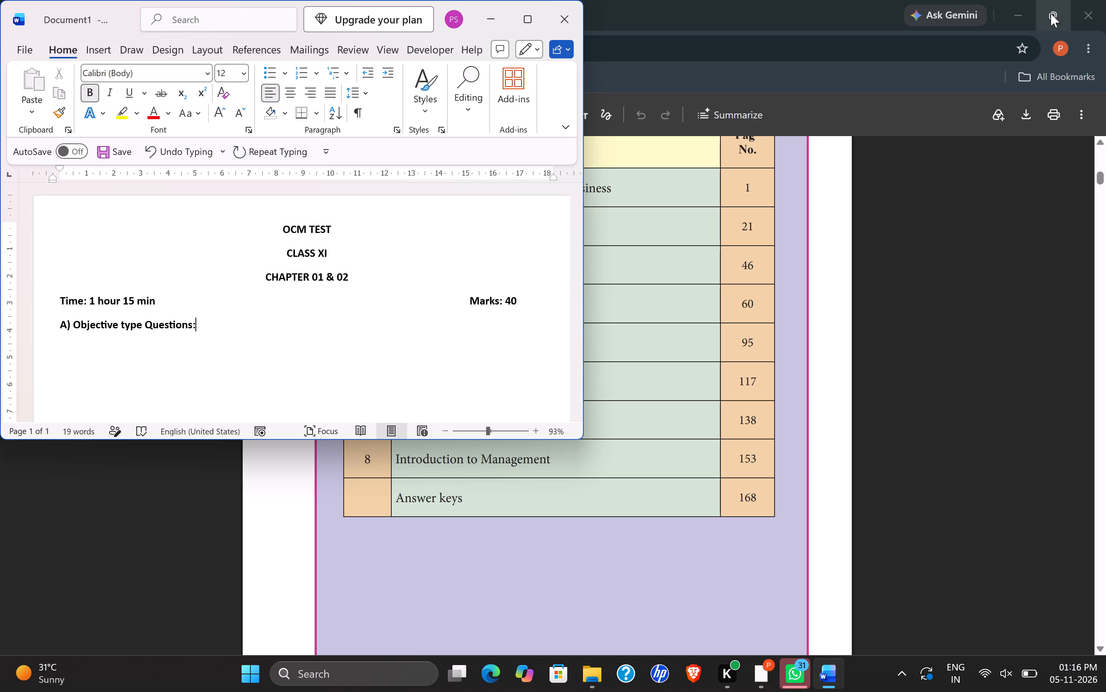
click(982, 61)
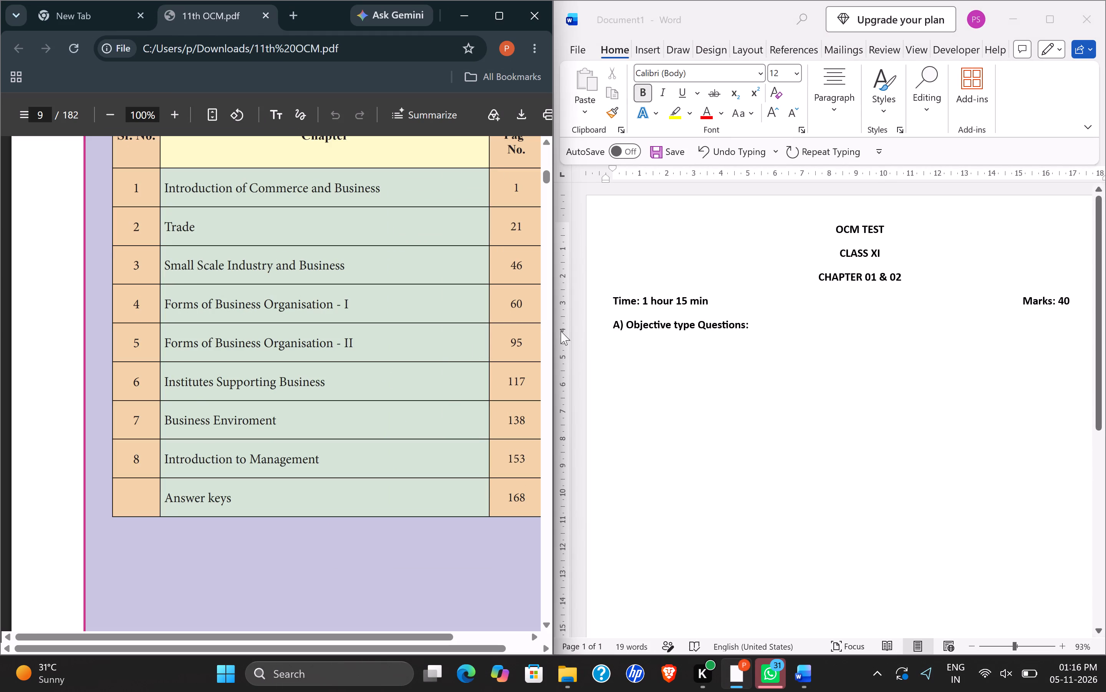
Look through chapter 1 of the textbook PDF, examining its exercise questions from Q.1 to Q.6 for test material.
scroll(363, 376, down, 7)
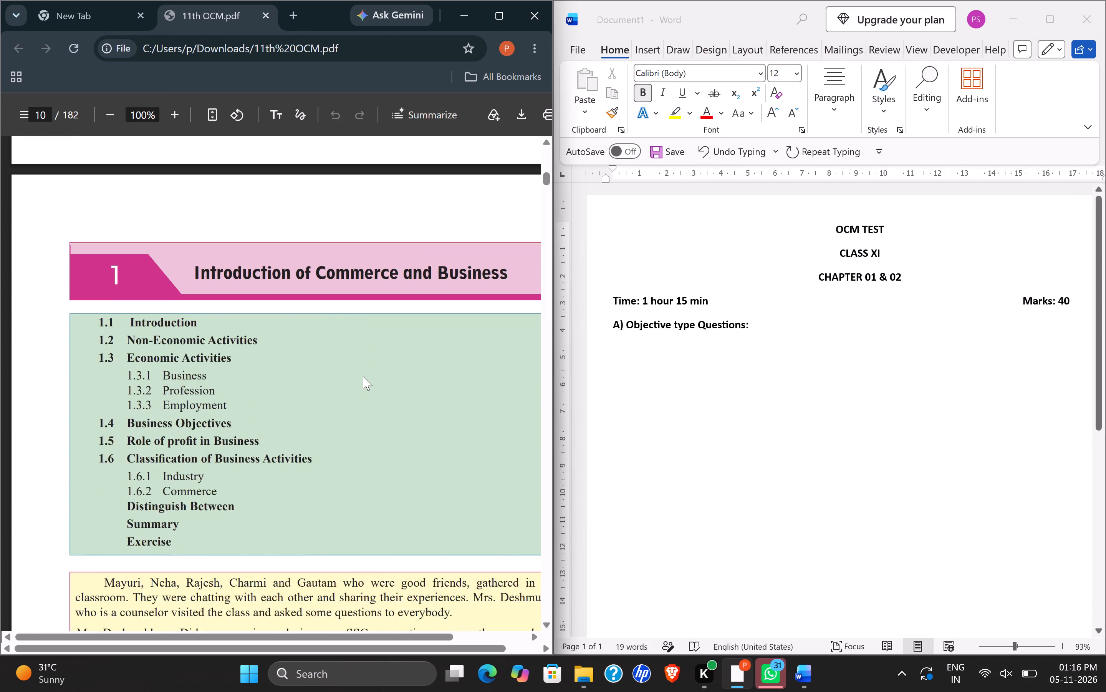
scroll(363, 376, down, 14)
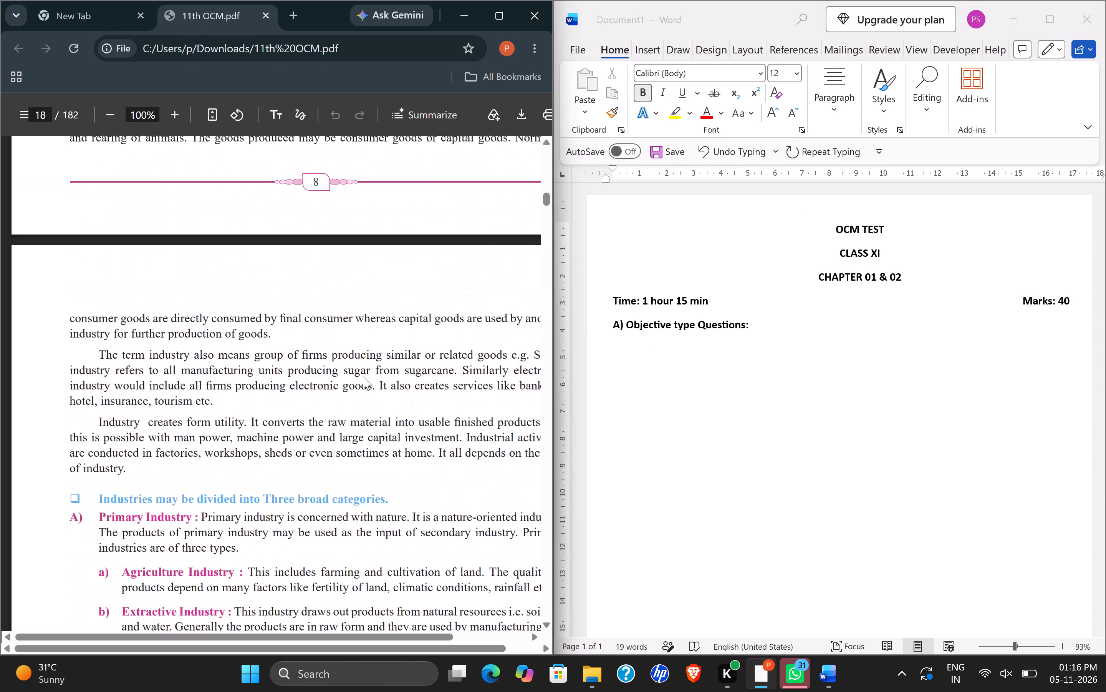
scroll(363, 376, down, 11)
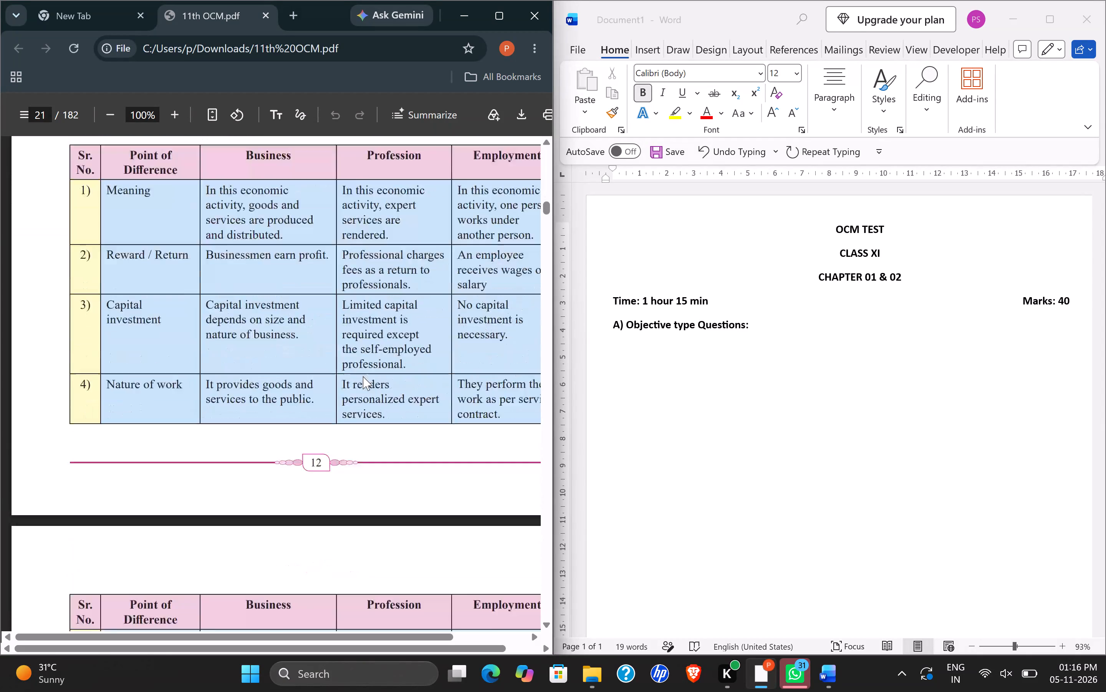
scroll(363, 376, down, 7)
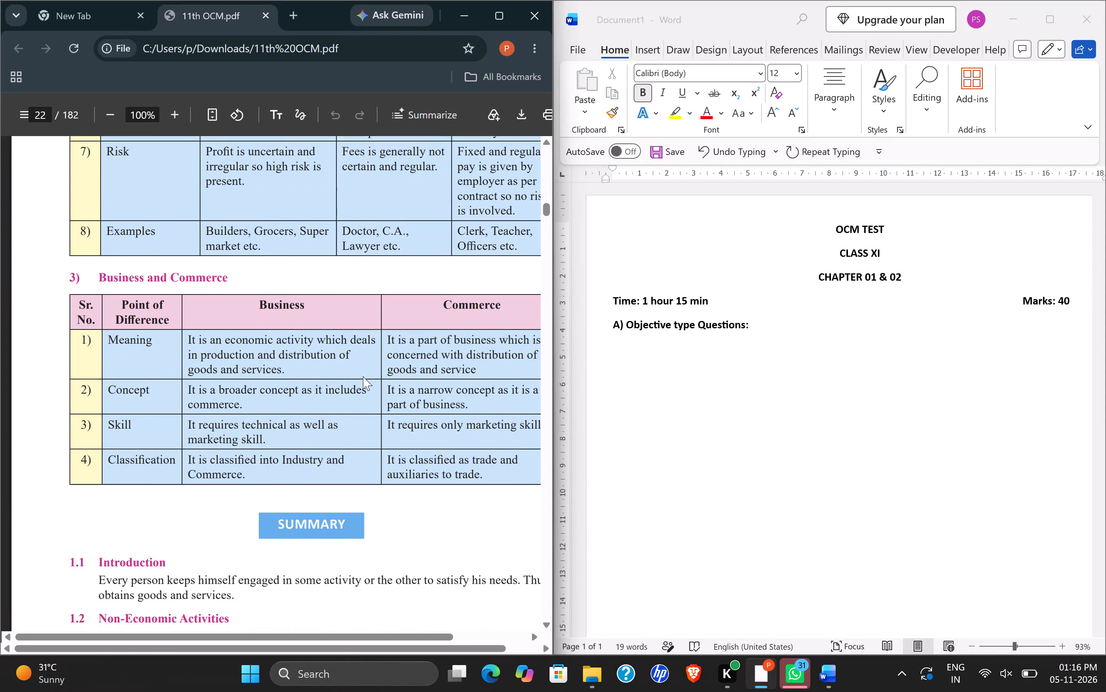
scroll(363, 376, down, 8)
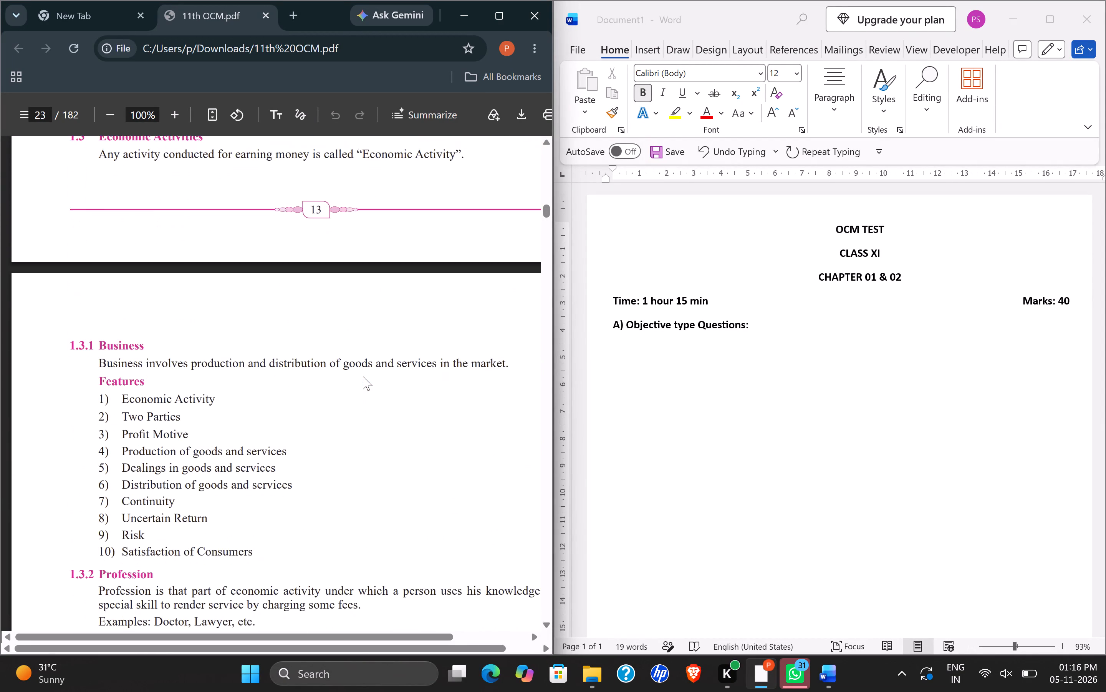
scroll(363, 376, down, 13)
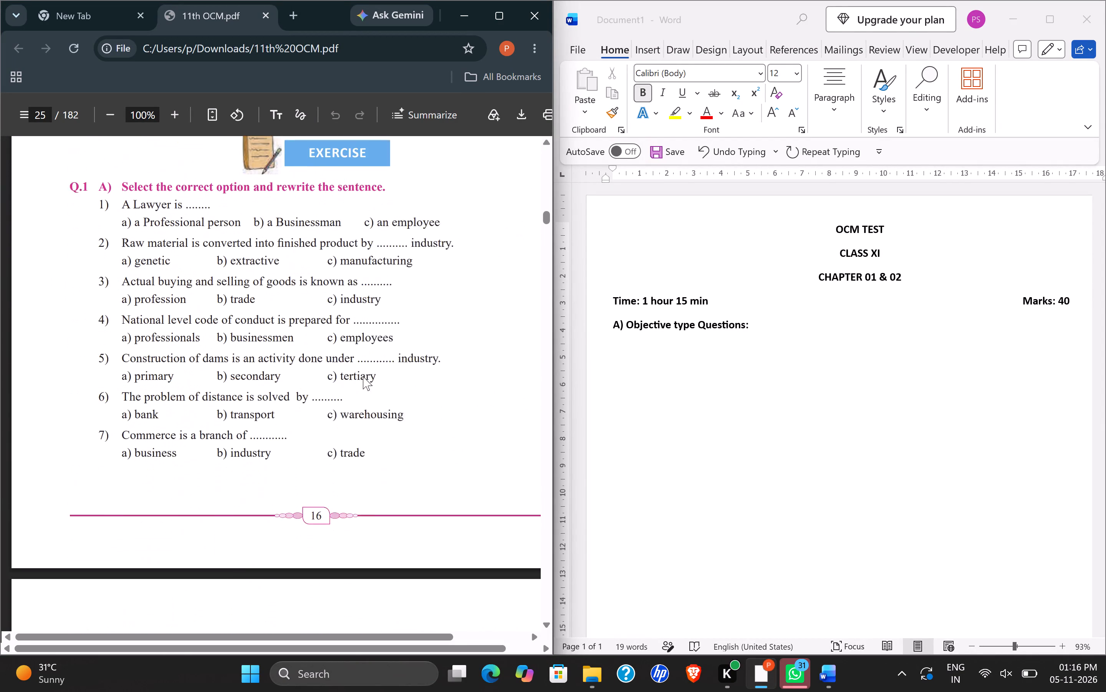
scroll(363, 376, down, 1)
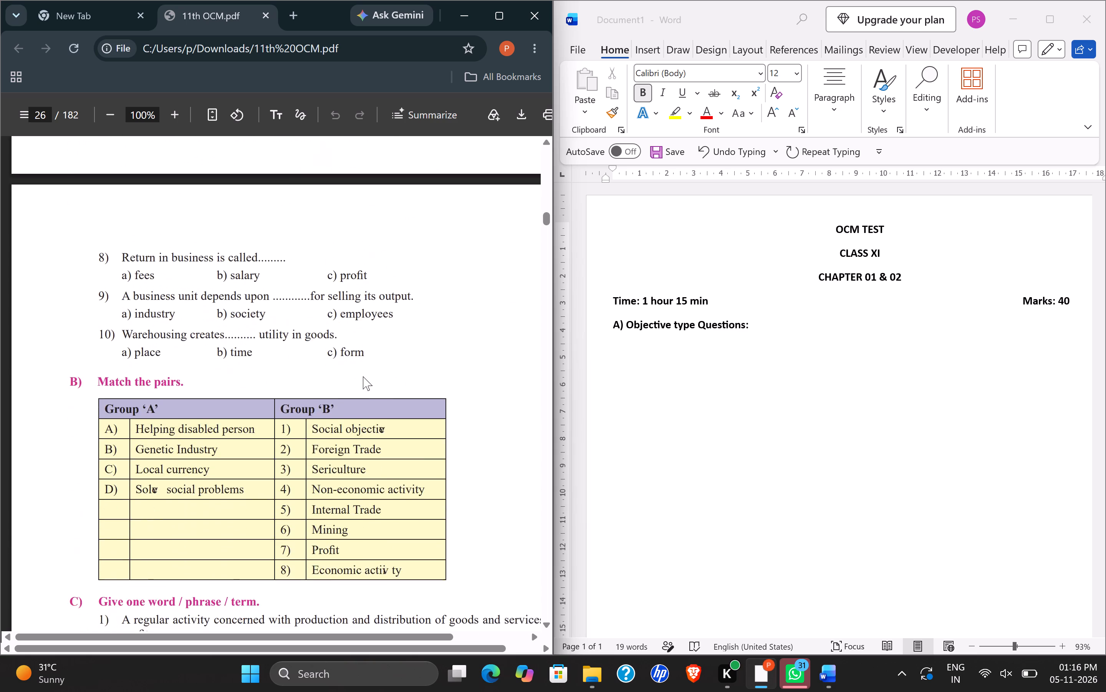
scroll(363, 376, down, 12)
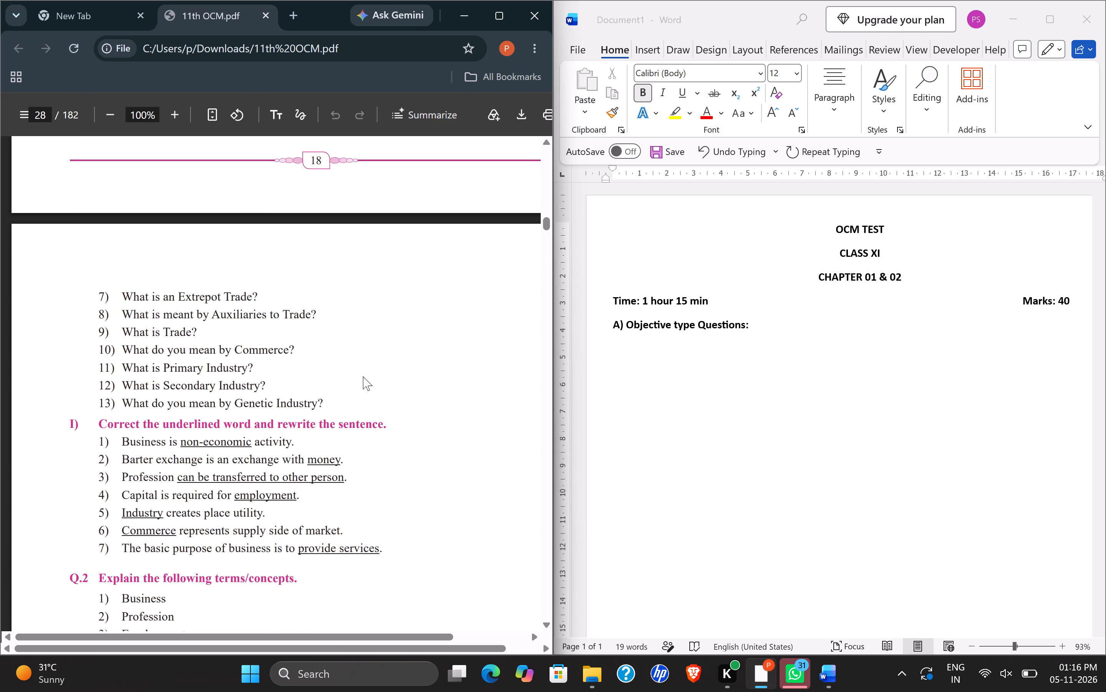
scroll(363, 376, down, 8)
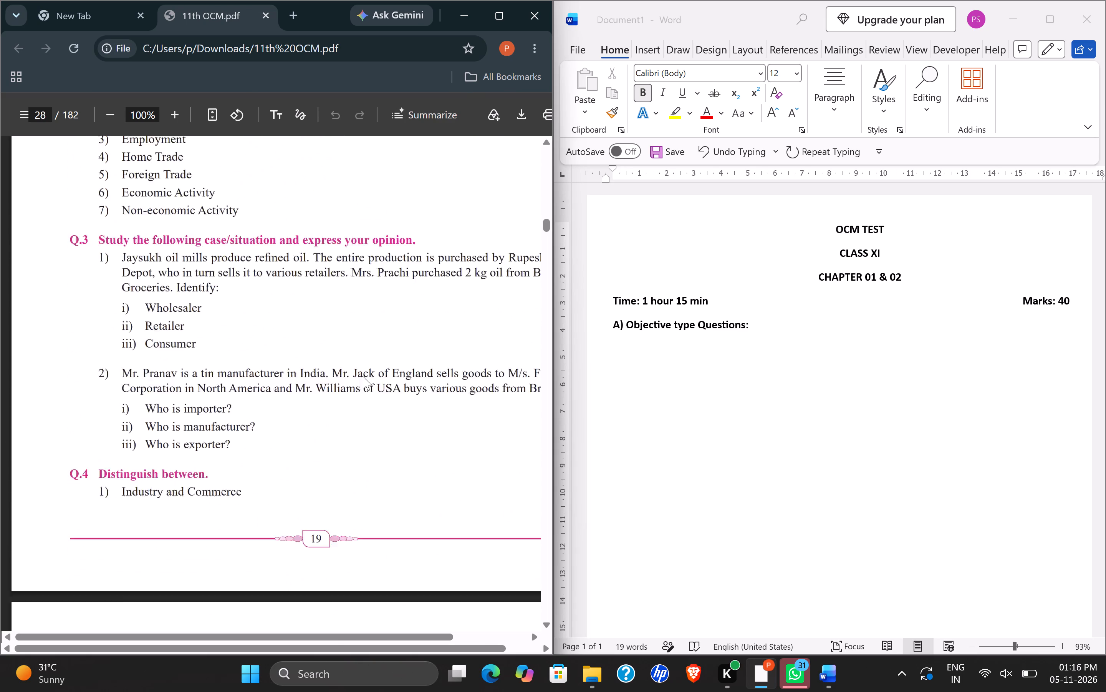
scroll(363, 376, down, 2)
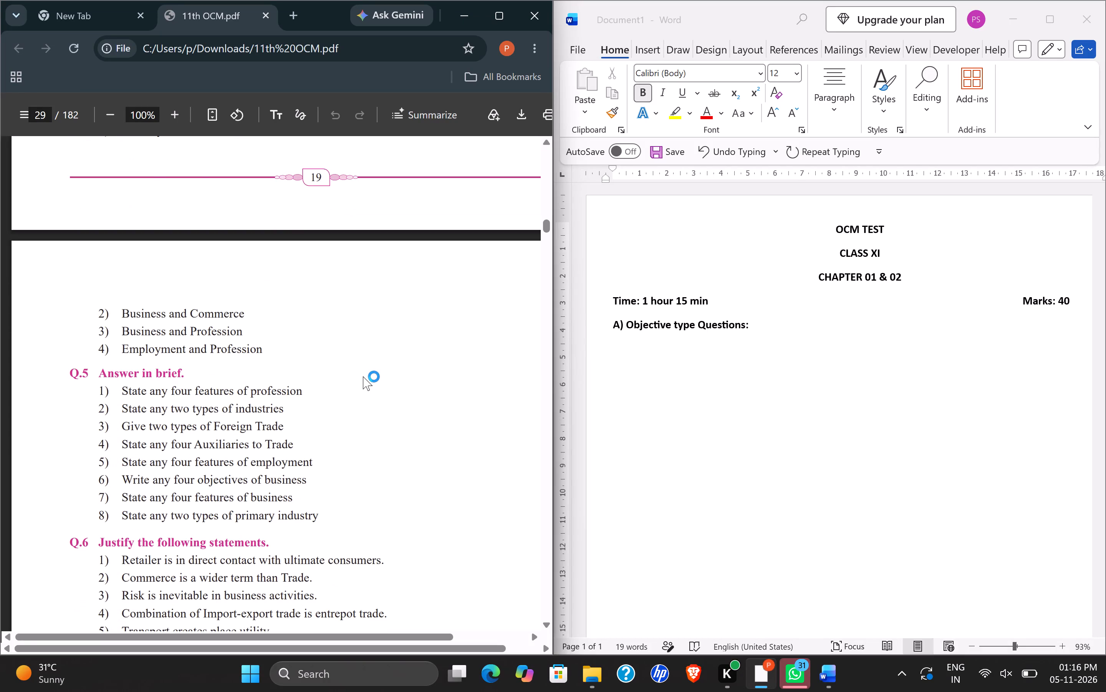
scroll(363, 376, up, 8)
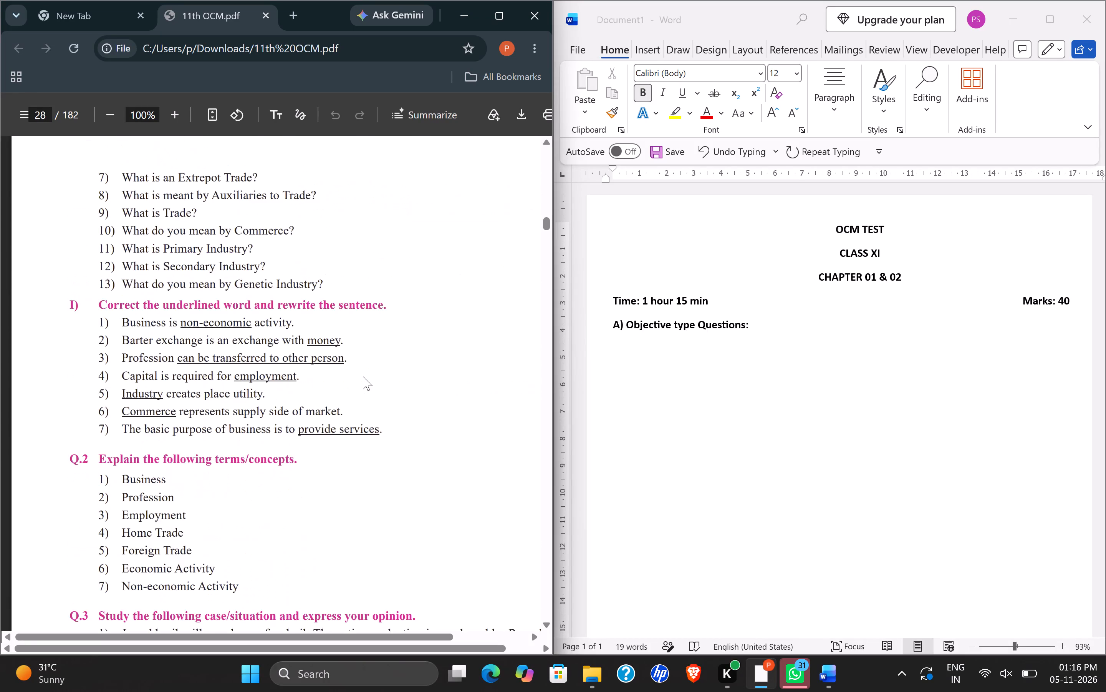
scroll(363, 376, up, 16)
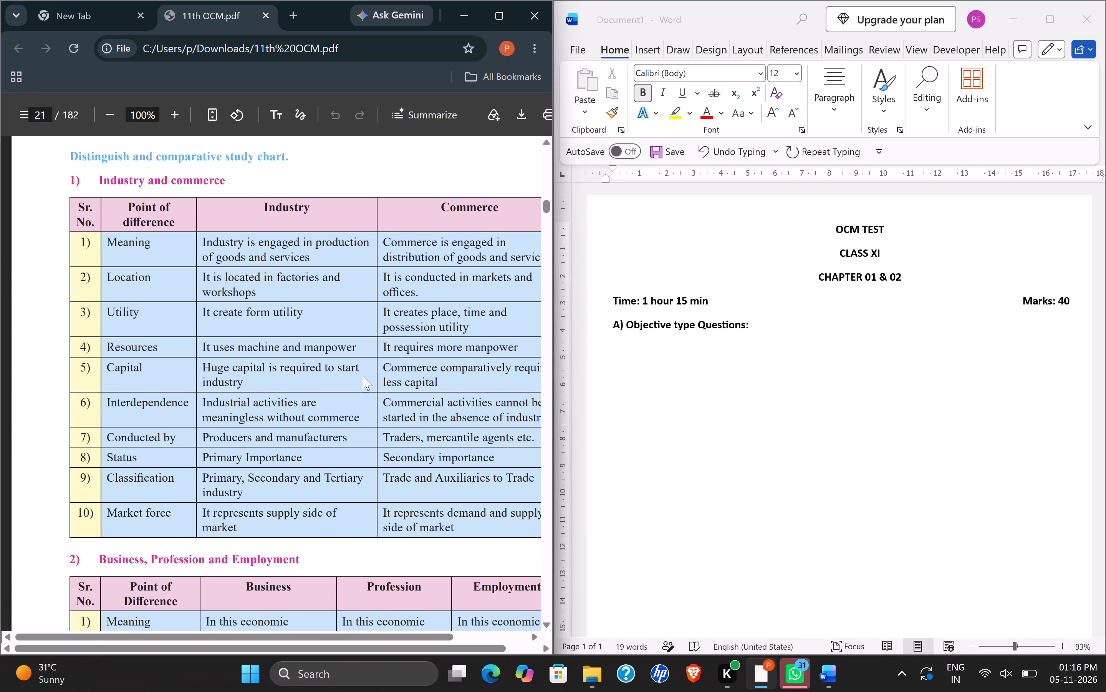
scroll(363, 376, down, 7)
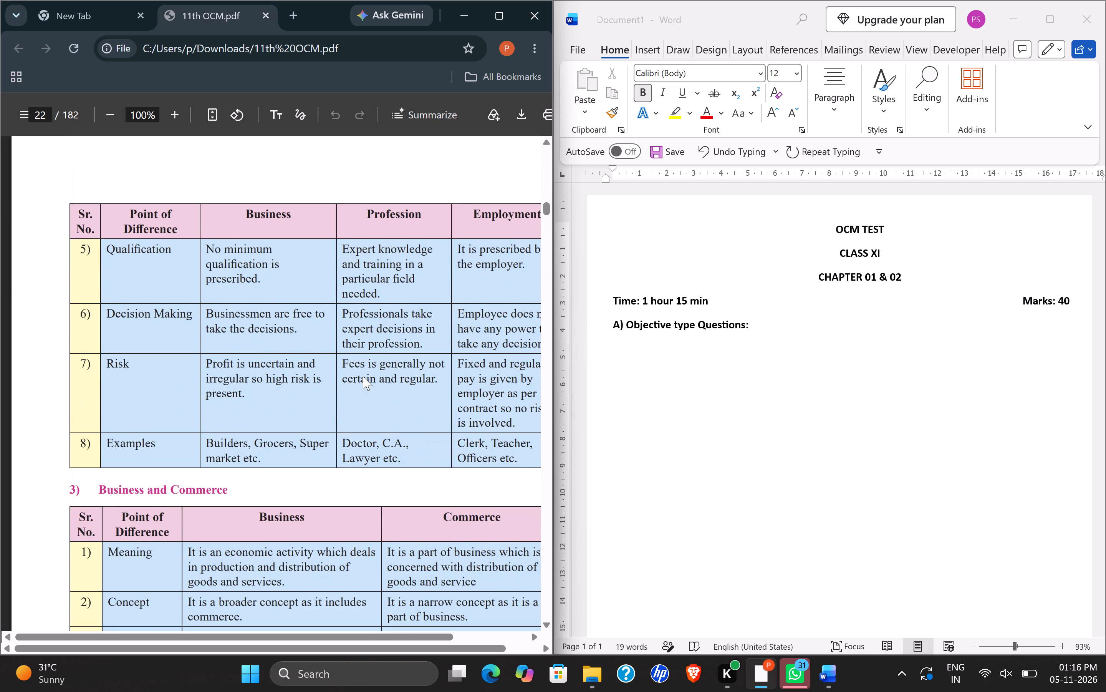
scroll(363, 376, down, 10)
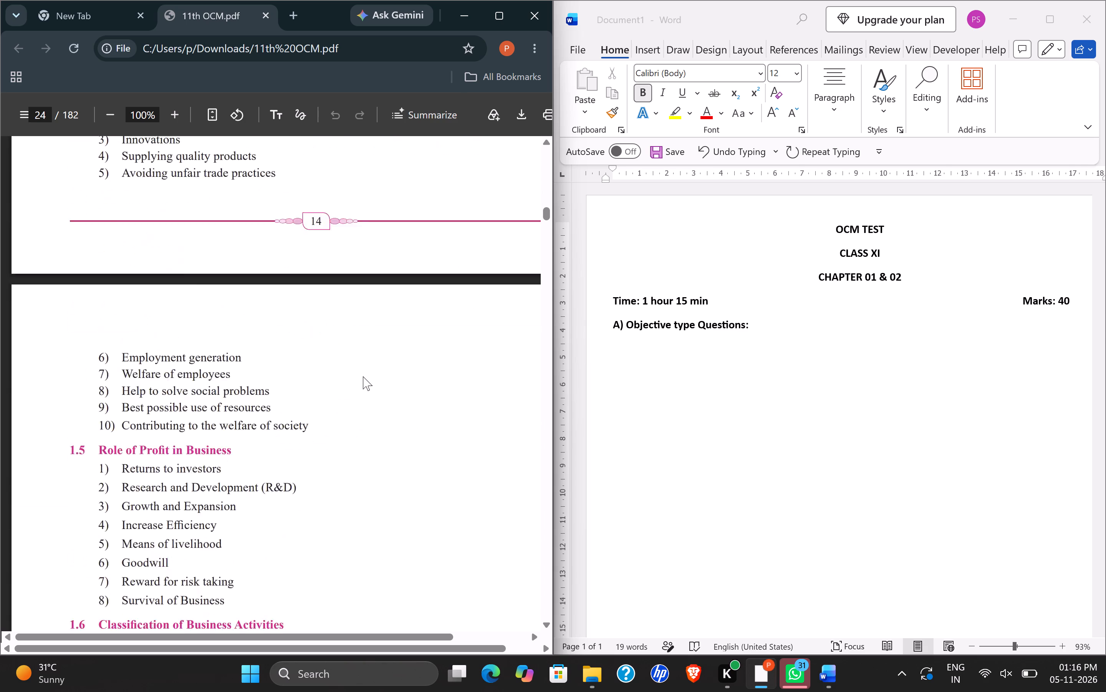
scroll(363, 376, down, 6)
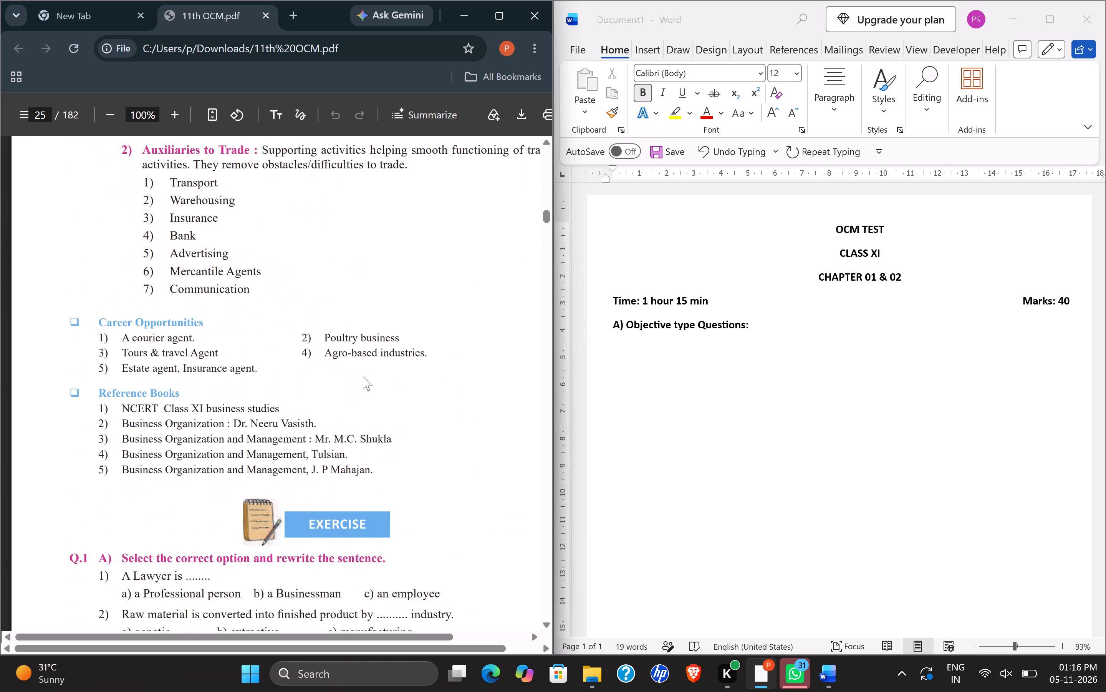
scroll(363, 376, down, 1)
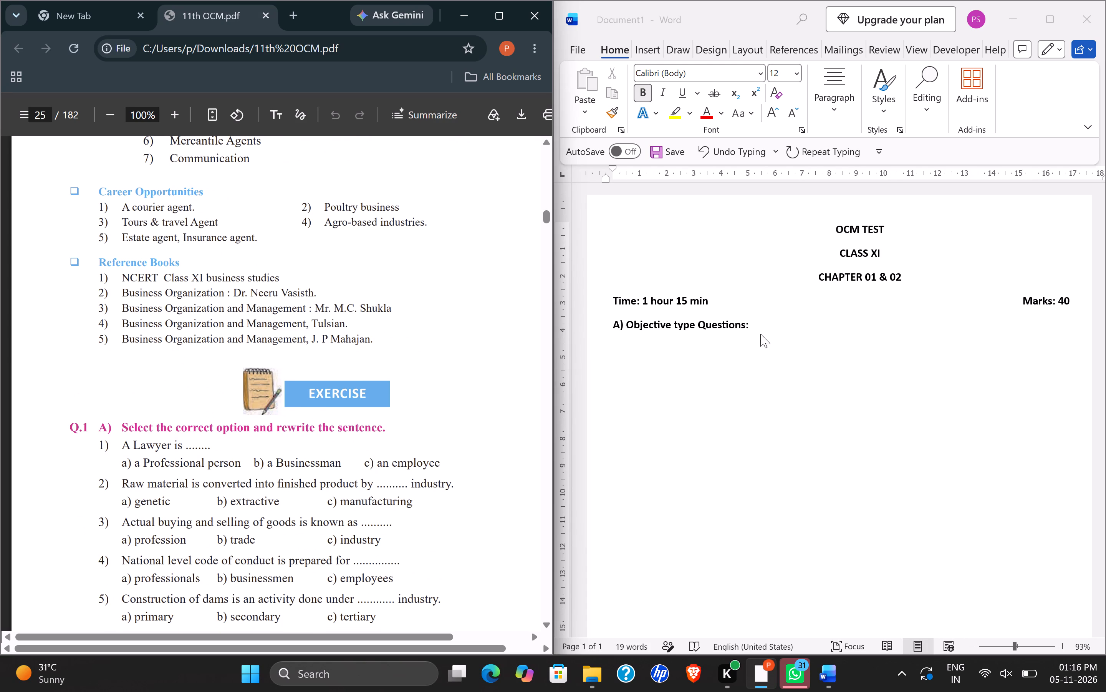
Add the question heading "Q1] Multiple choice Questions:" on a new line below the section A heading.
click(780, 330)
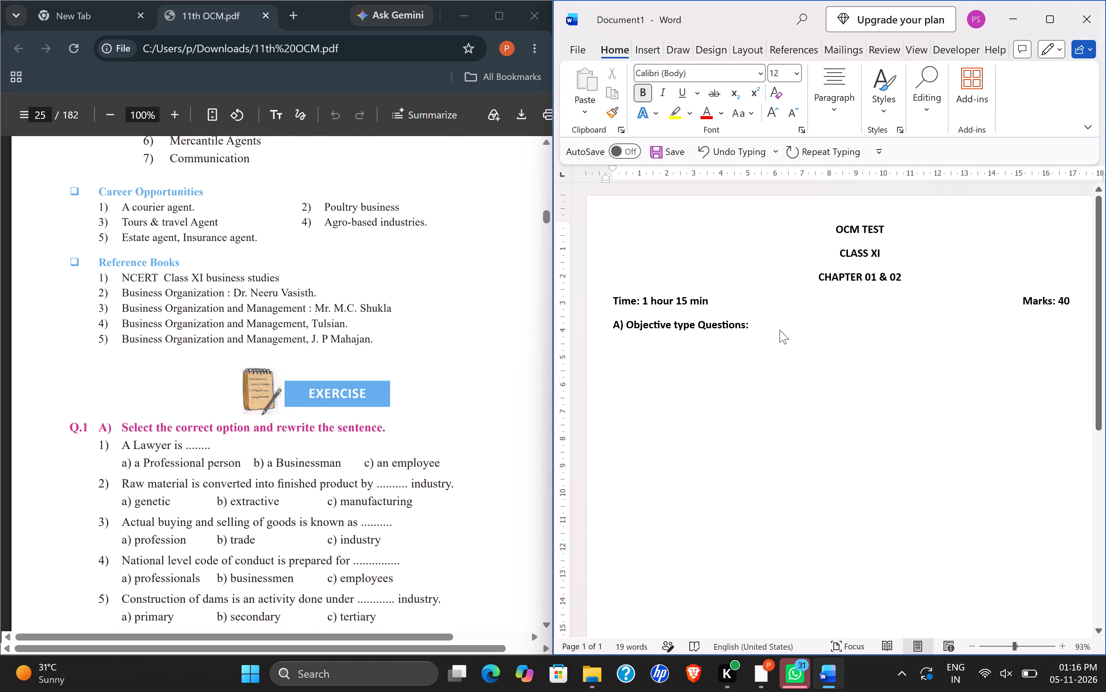
key(Return)
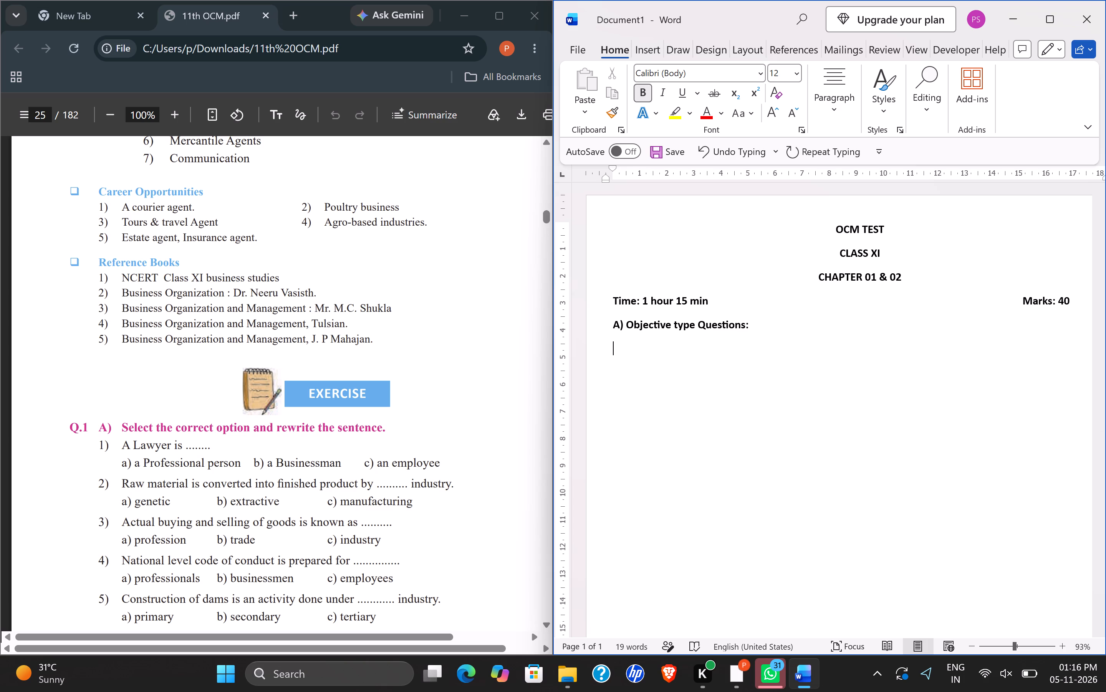
key(1)
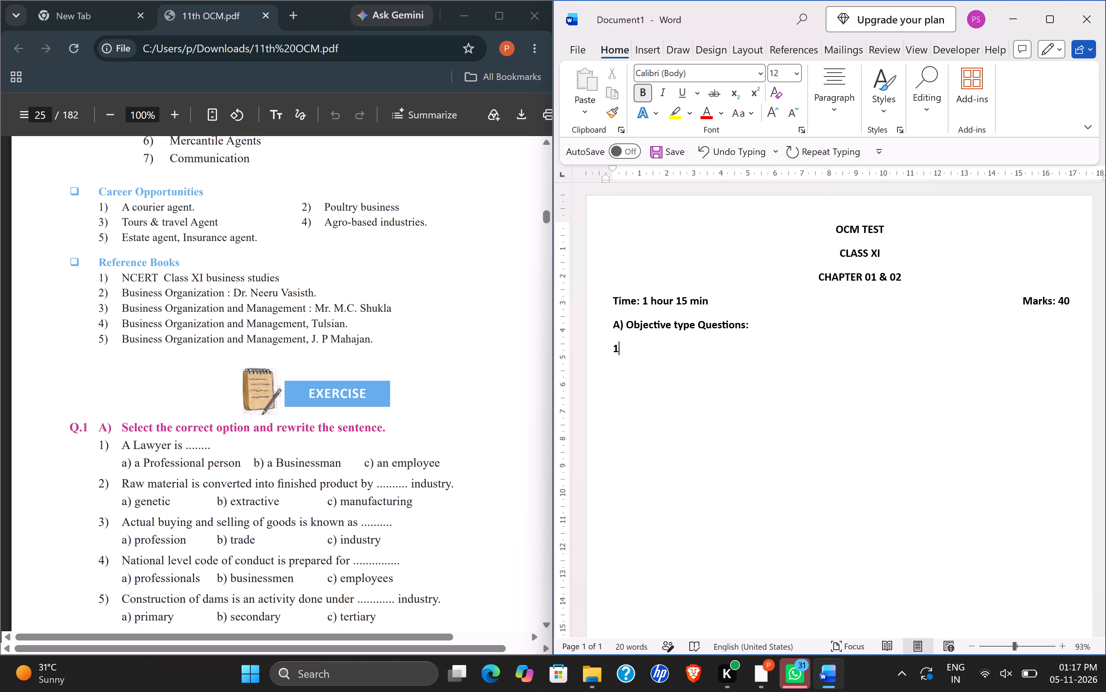
key(BackSpace)
key(shift+q)
key(1)
text(])
key(space)
key(shift+m)
text(ul)
text(tiple cj)
key(BackSpace)
text(hoice Questions)
key(space)
key(BackSpace)
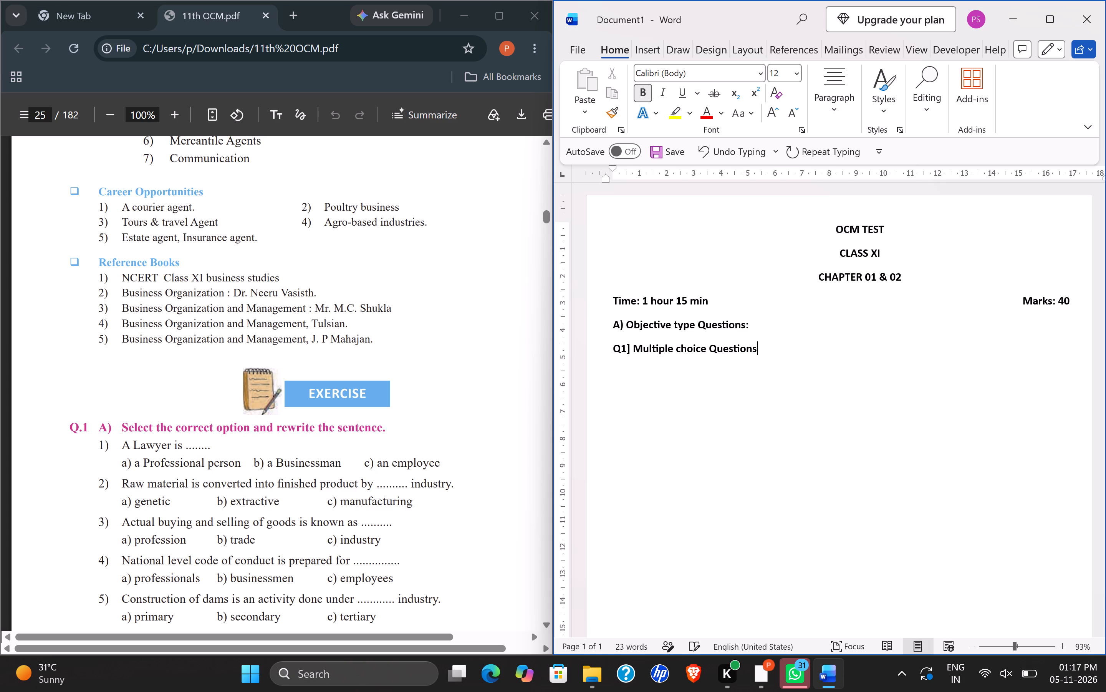
key(shift+colon)
Leave four blank lines below the Q1 heading and add the label "Q2]".
scroll(348, 467, down, 1)
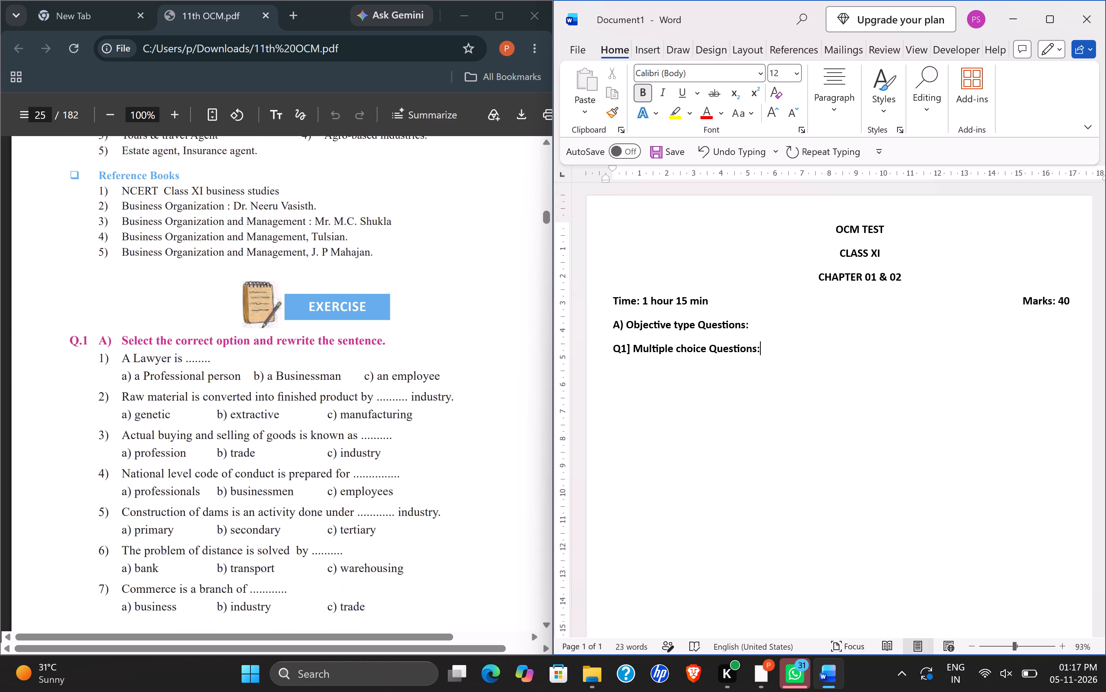
scroll(316, 541, down, 1)
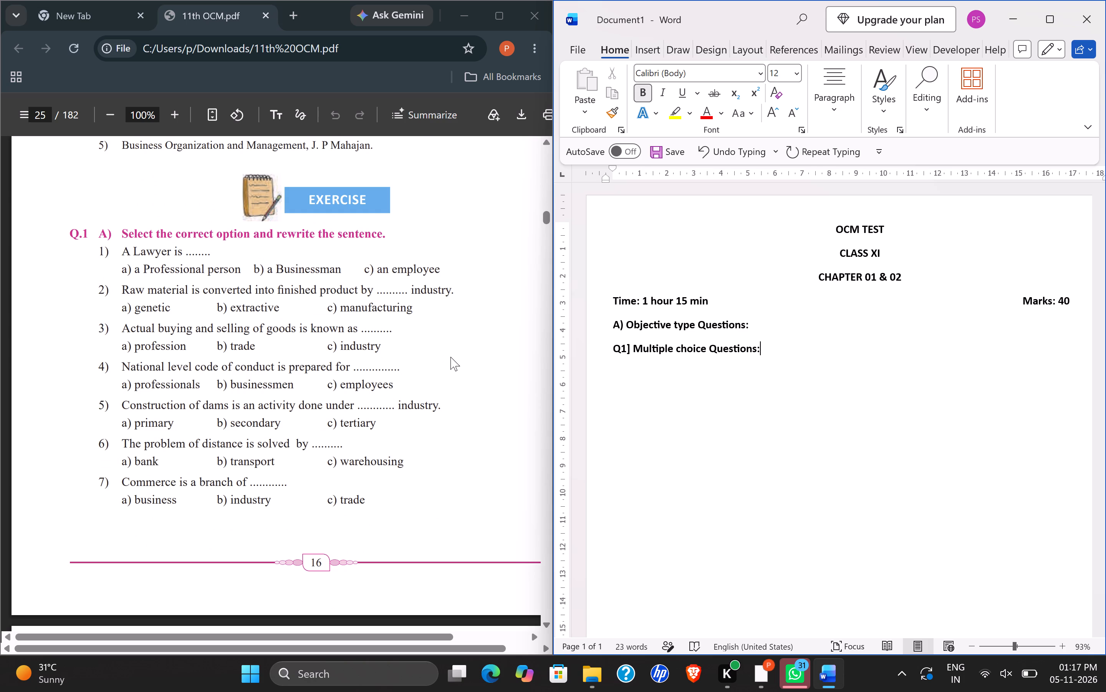
key(Return)
key(Return)
key(Return)
key(Return)
key(Return)
key(shift+q)
text(2[)
key(BackSpace)
text(])
key(space)
Append the marks allocation "(3 x 1 = 3)" to the Q1 multiple choice heading.
click(802, 352)
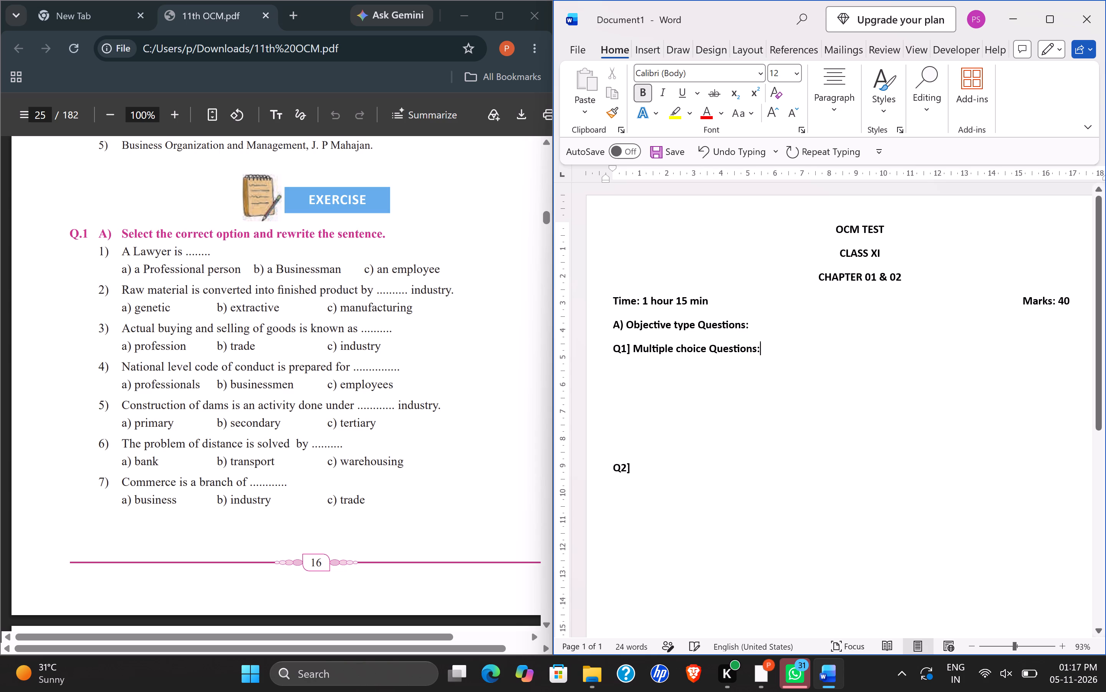
key(space)
key(shift+parenleft)
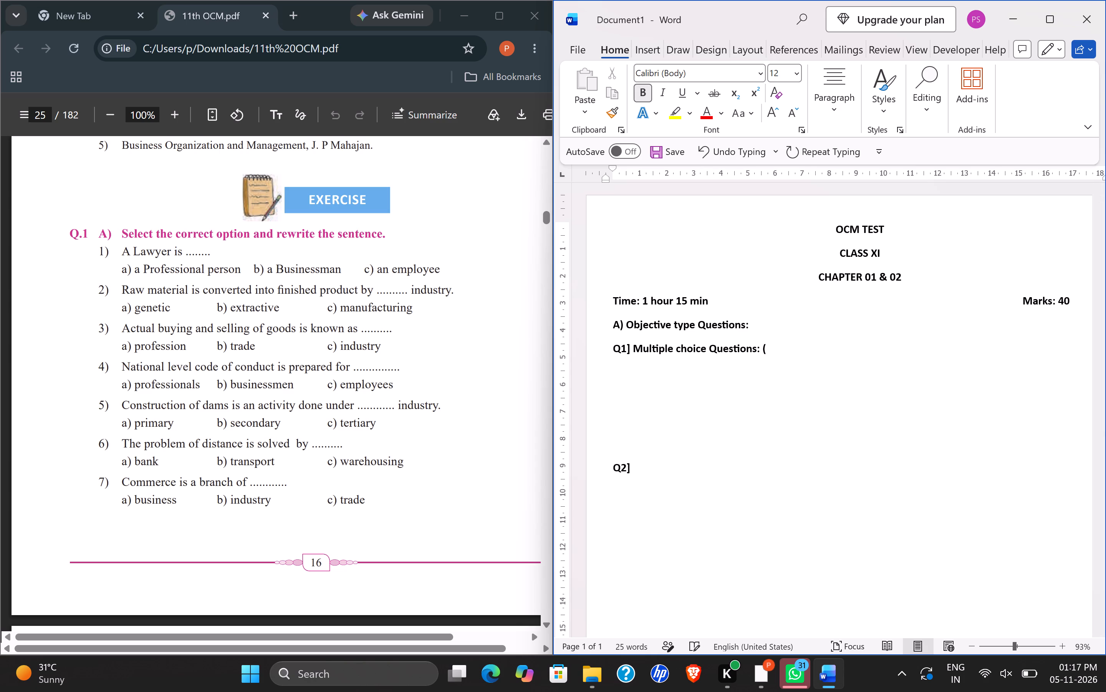
text(3 x 1 = 3)
key(shift+parenright)
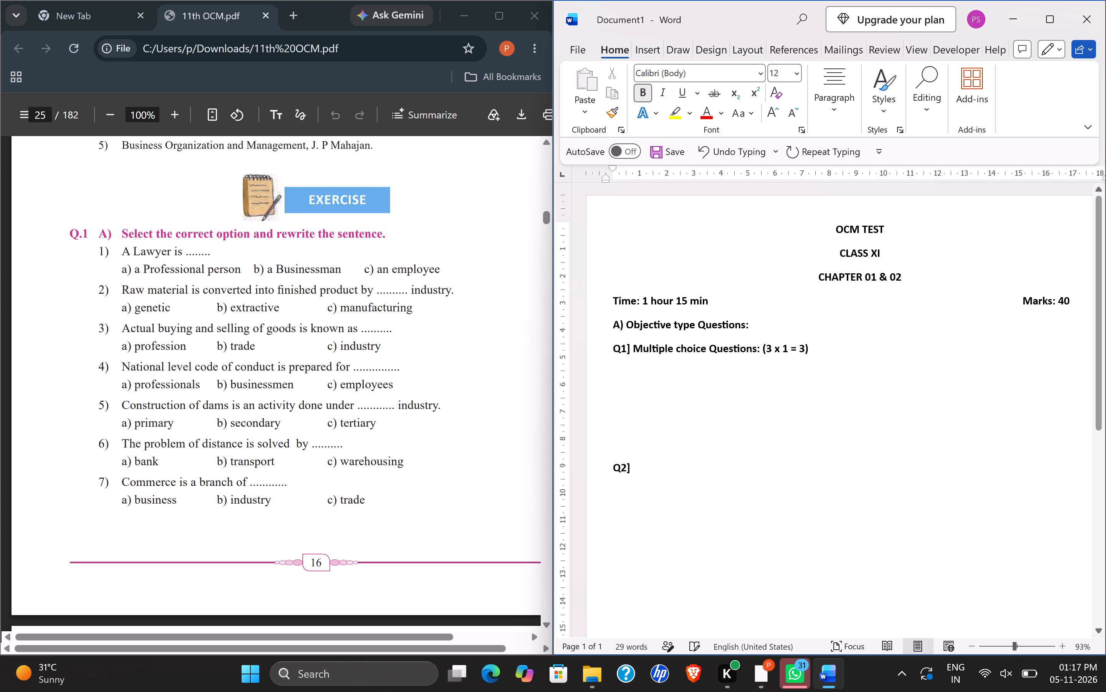
Complete the Q2 line with the heading "Match the pairs:" and an opening parenthesis for its marks.
click(658, 471)
scroll(349, 453, down, 3)
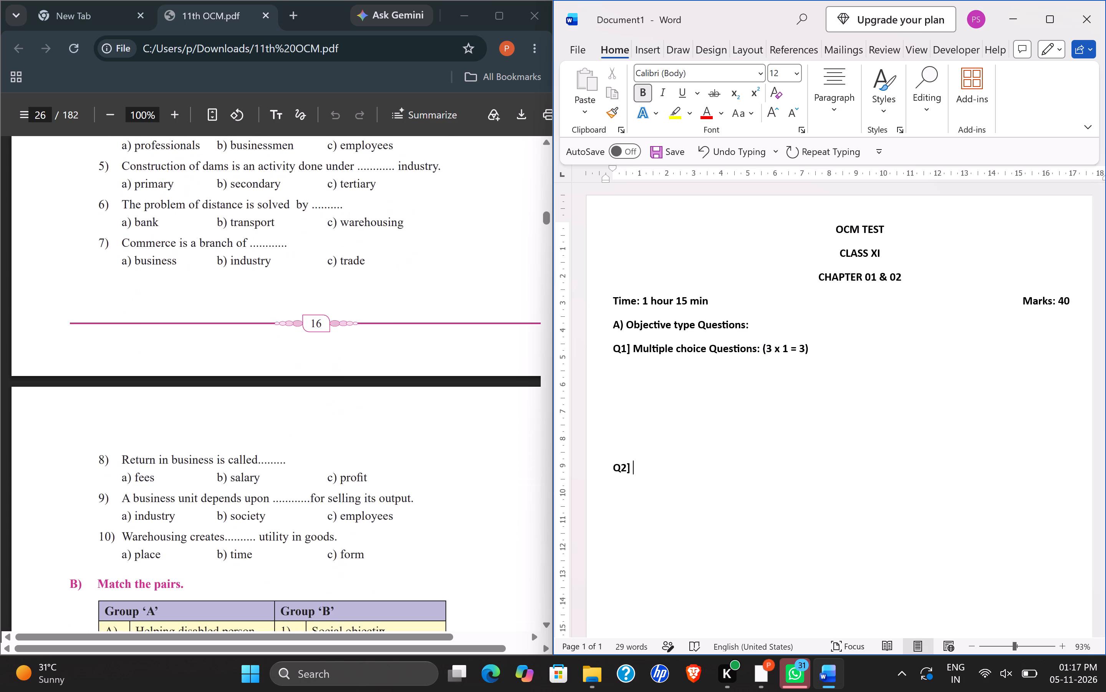
scroll(349, 453, down, 2)
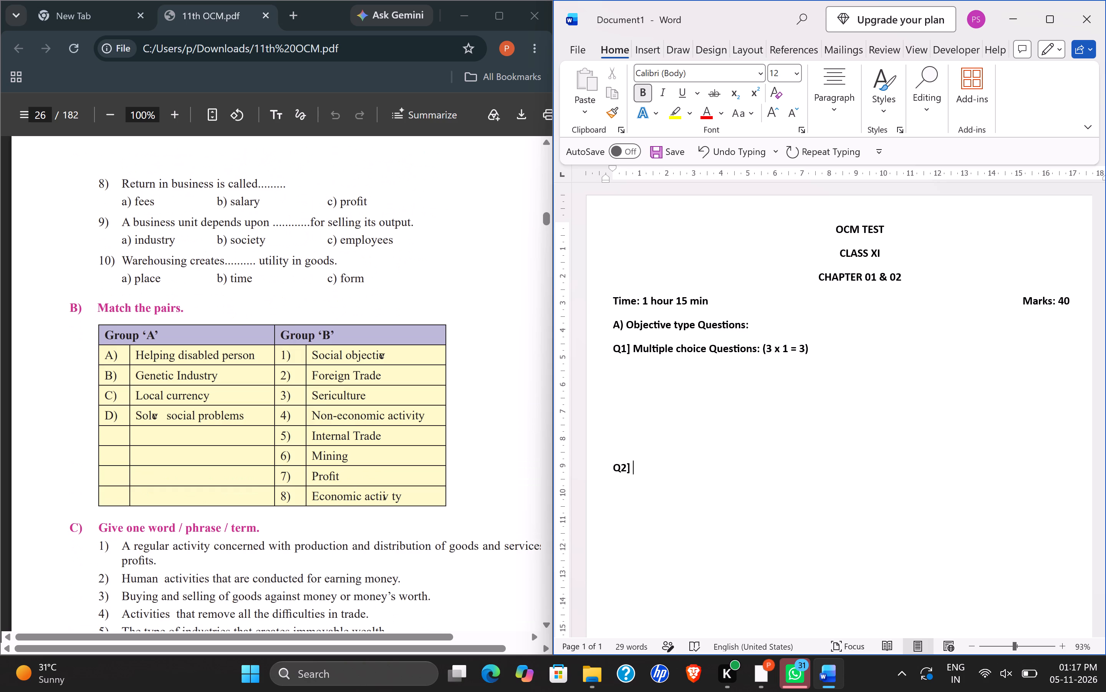
text(Match the pia)
key(BackSpace)
key(BackSpace)
text(airs)
key(space)
key(BackSpace)
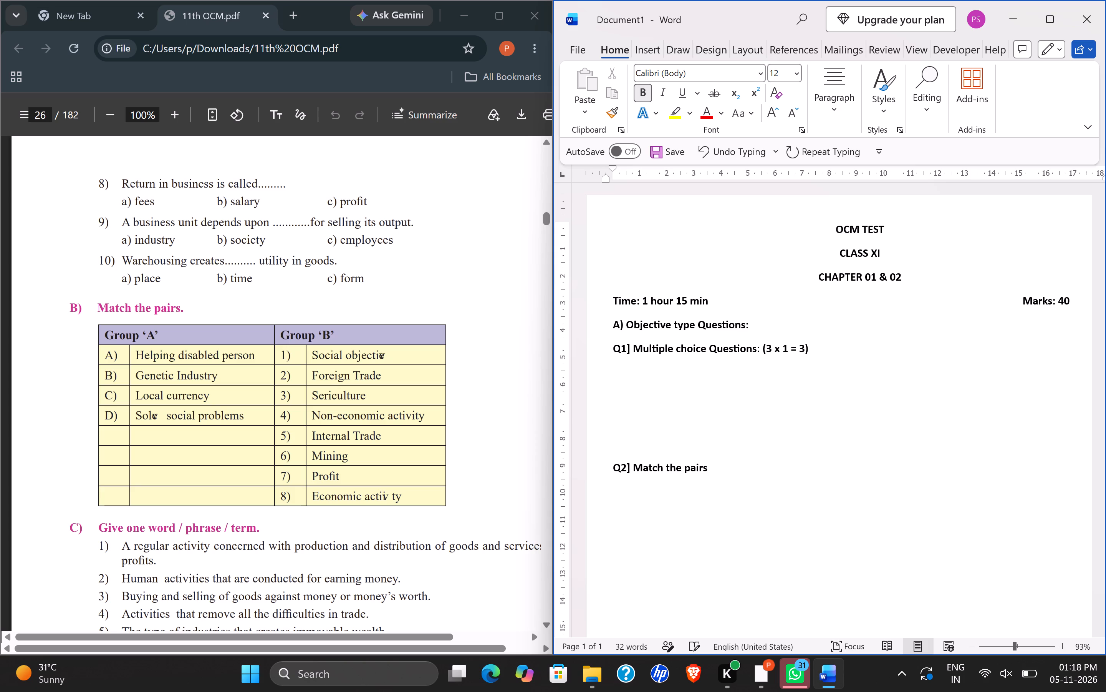
key(shift+colon)
key(space)
key(shift+parenleft)
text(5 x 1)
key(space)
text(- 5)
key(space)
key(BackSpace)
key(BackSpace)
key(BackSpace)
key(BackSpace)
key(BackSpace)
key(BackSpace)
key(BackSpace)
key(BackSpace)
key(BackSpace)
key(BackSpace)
Enter "3 x 1 = 3" as the Q2 marks allocation and close the parenthesis.
text(3)
key(space)
text(x)
key(space)
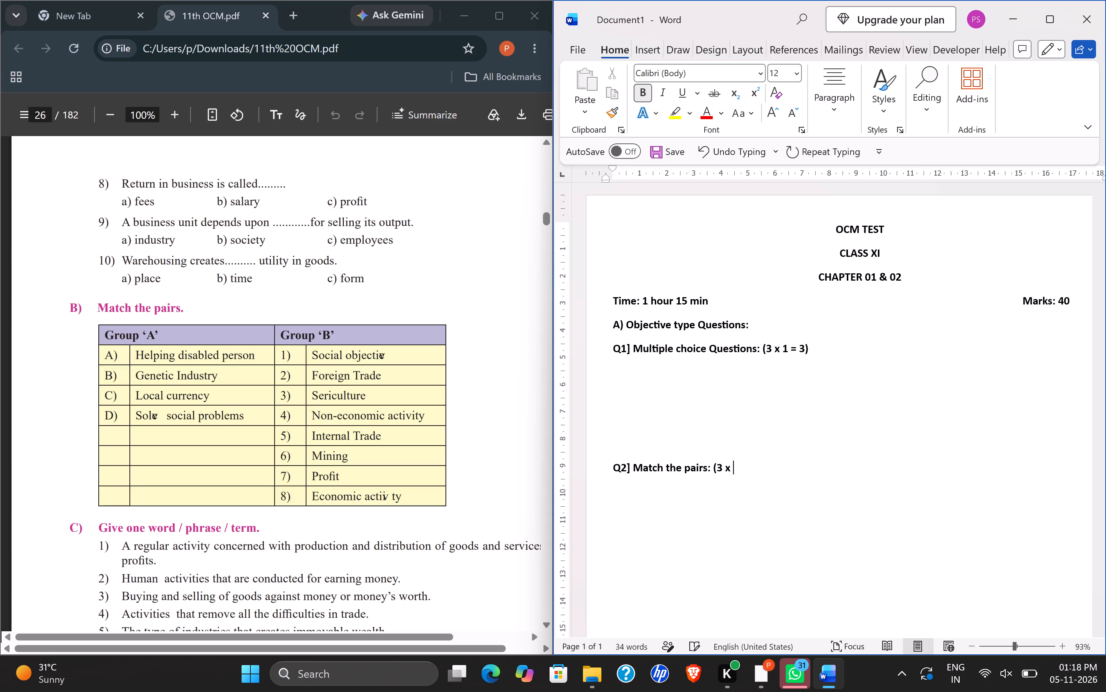
text(1 =)
key(space)
key(3)
key(shift+parenright)
Append "(15 Marks)" to the section A heading "Objective type Questions:".
scroll(156, 328, down, 2)
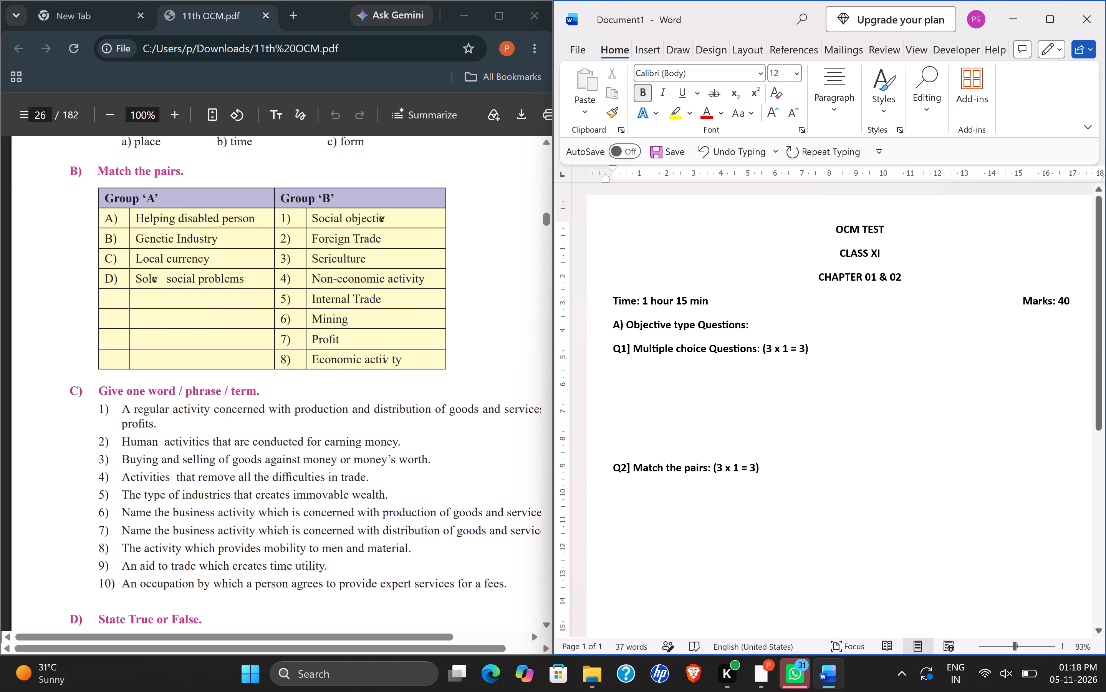
click(778, 327)
key(space)
key(shift+parenleft)
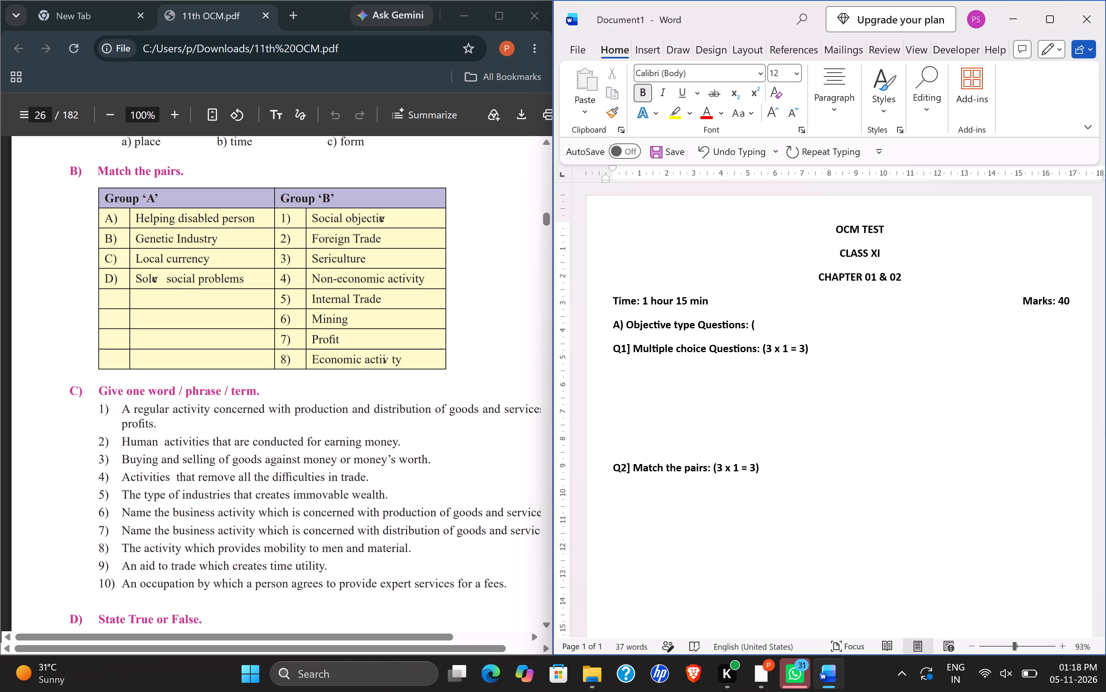
text(15)
key(space)
text(Marks))
Leave four blank lines below the Q2 heading and start the next question with the heading "Q3] Give one word/ term".
click(797, 474)
key(Return)
key(Return)
key(Return)
key(Return)
key(Return)
key(shift+q)
text(3])
key(space)
text(Giv)
text(e)
key(space)
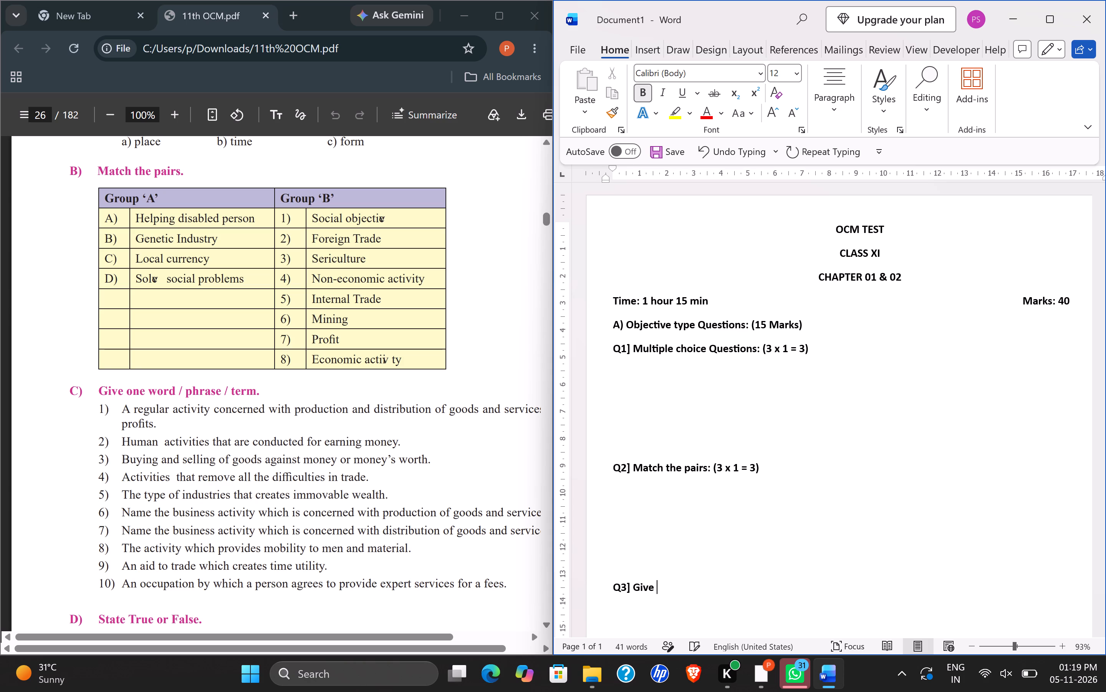
text(one word)
text(/)
key(space)
text(ter)
key(m)
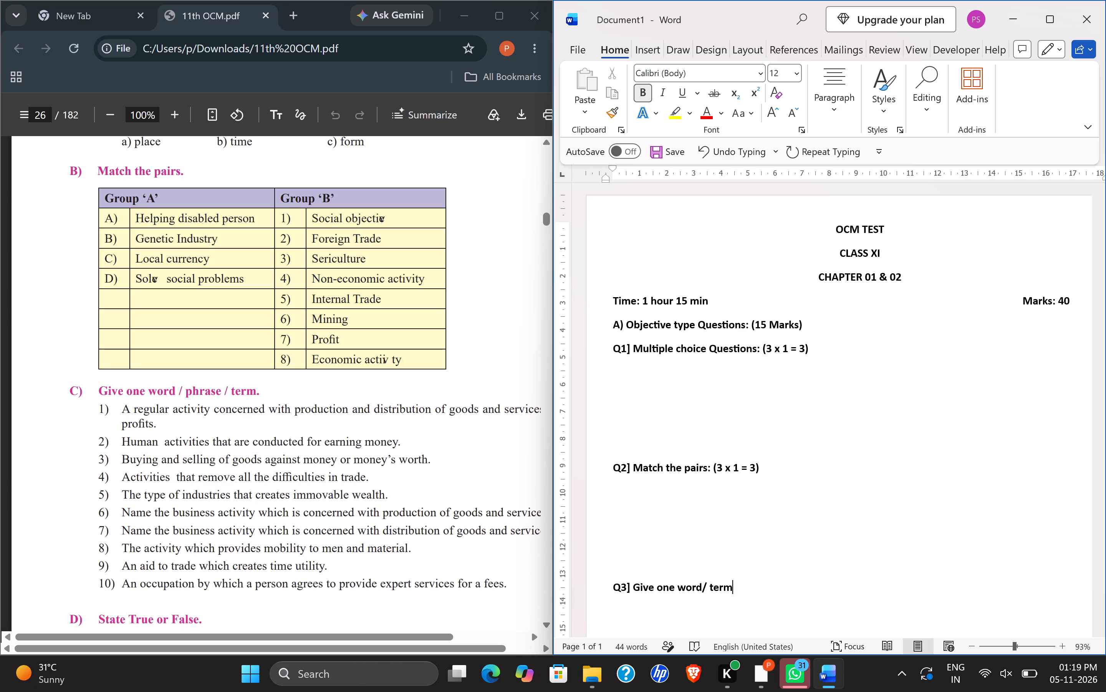
Add the missing space before the slash in the Q3 heading and end the heading with a period.
key(Left)
key(Left)
key(Left)
key(Left)
key(Left)
key(Left)
key(Left)
key(Right)
key(space)
key(Right)
key(Right)
key(Right)
key(Right)
key(Right)
key(Right)
key(period)
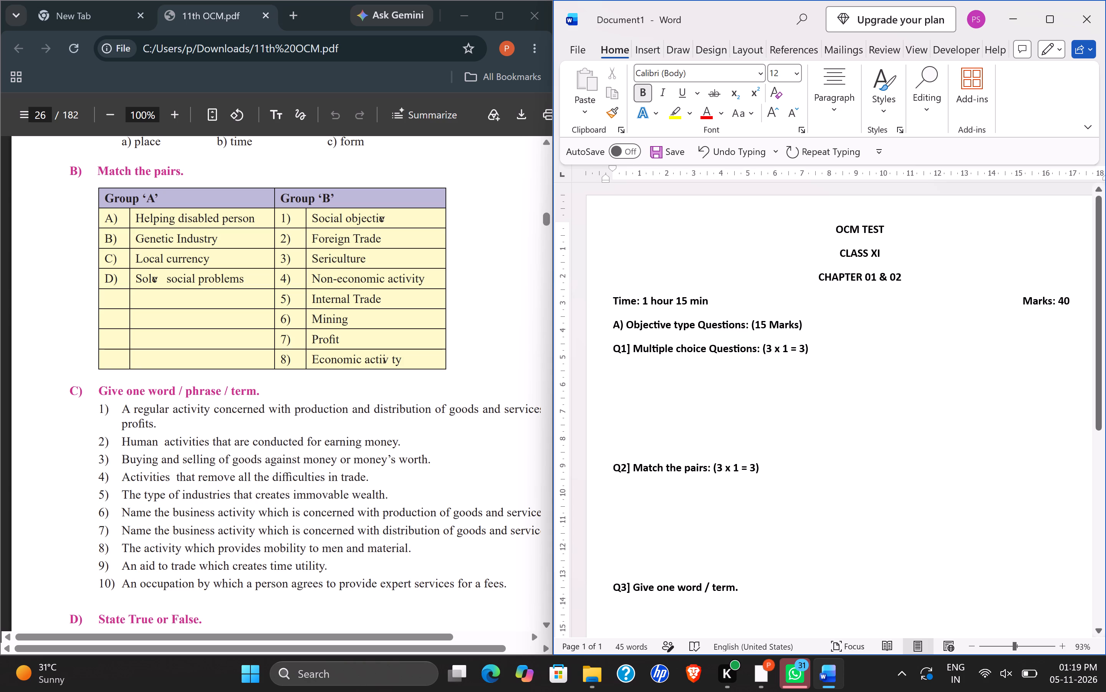
Append the marks allocation "(3 x 1 = 3)" to the Q3 heading.
key(space)
key(shift+parenleft)
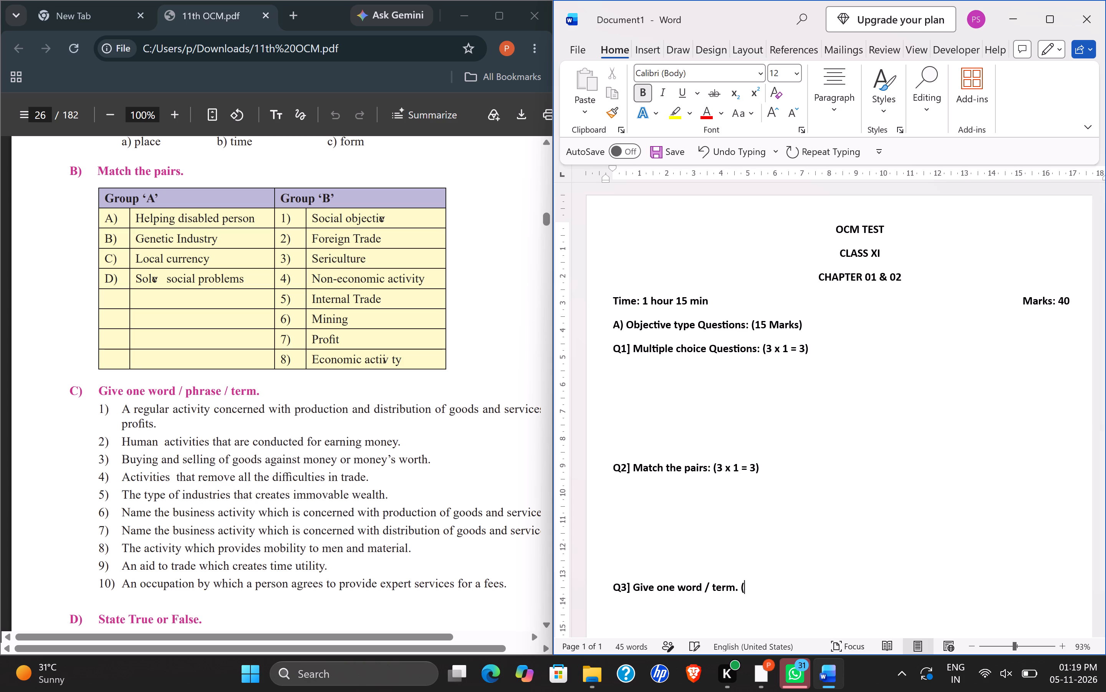
text(3 x a)
key(BackSpace)
text(1)
key(space)
text(= 3))
Leave two blank lines below Q3 and add the heading "Q4] State True or false".
scroll(408, 519, down, 3)
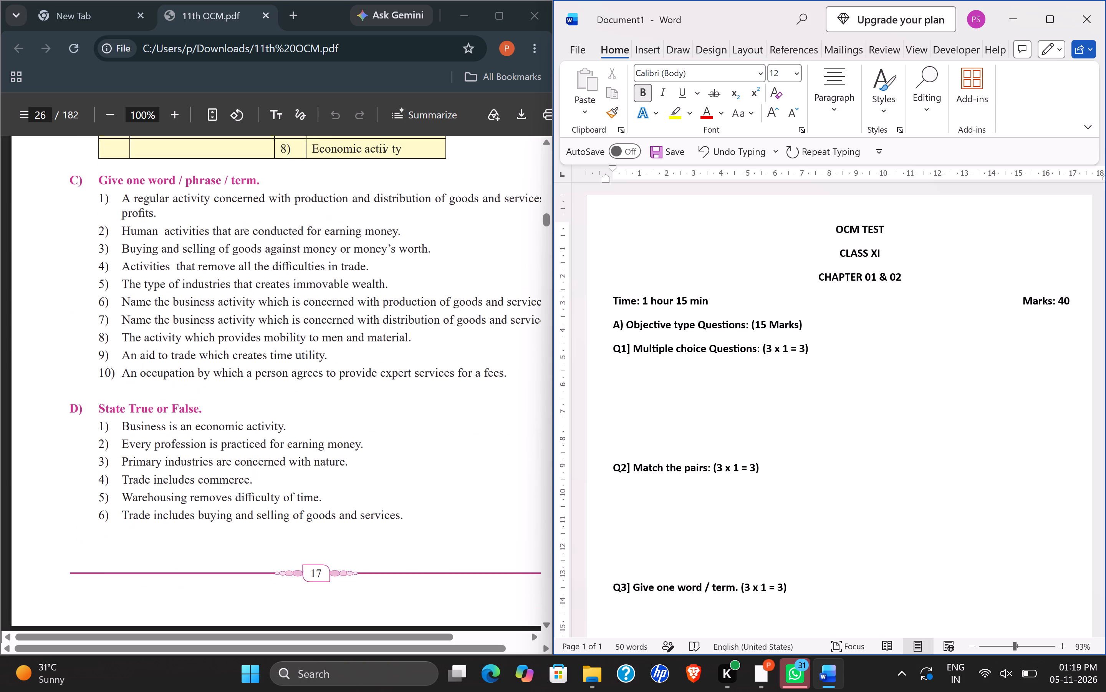
key(Return)
key(Return)
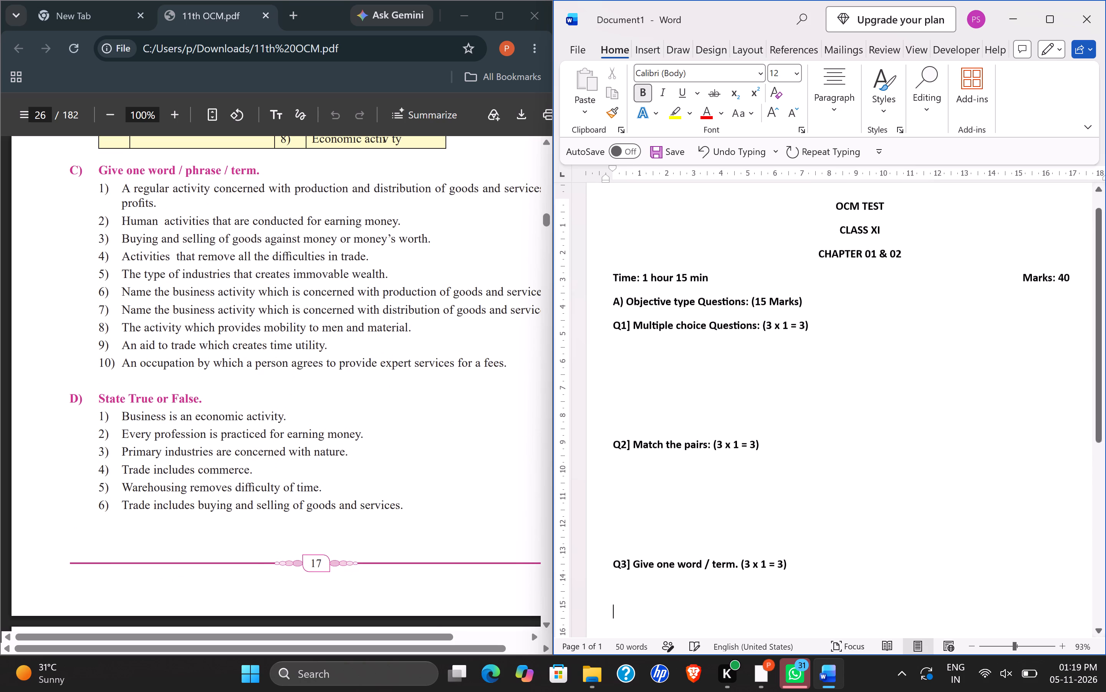
key(Return)
text(Q4)
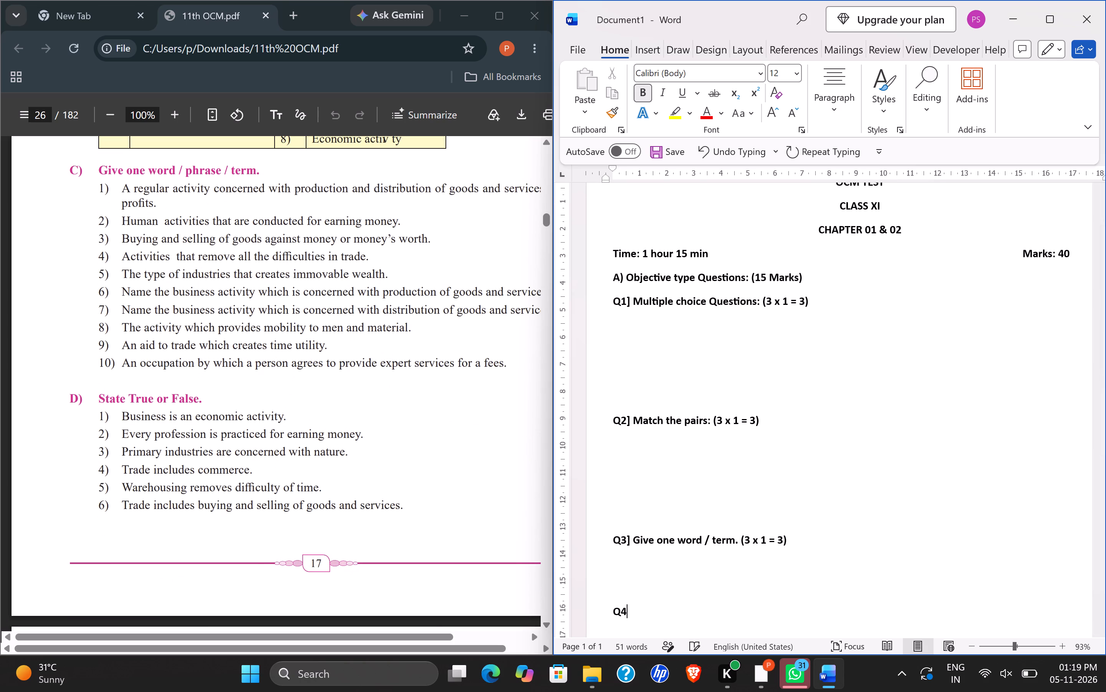
text(] State)
key(space)
text(True or)
key(space)
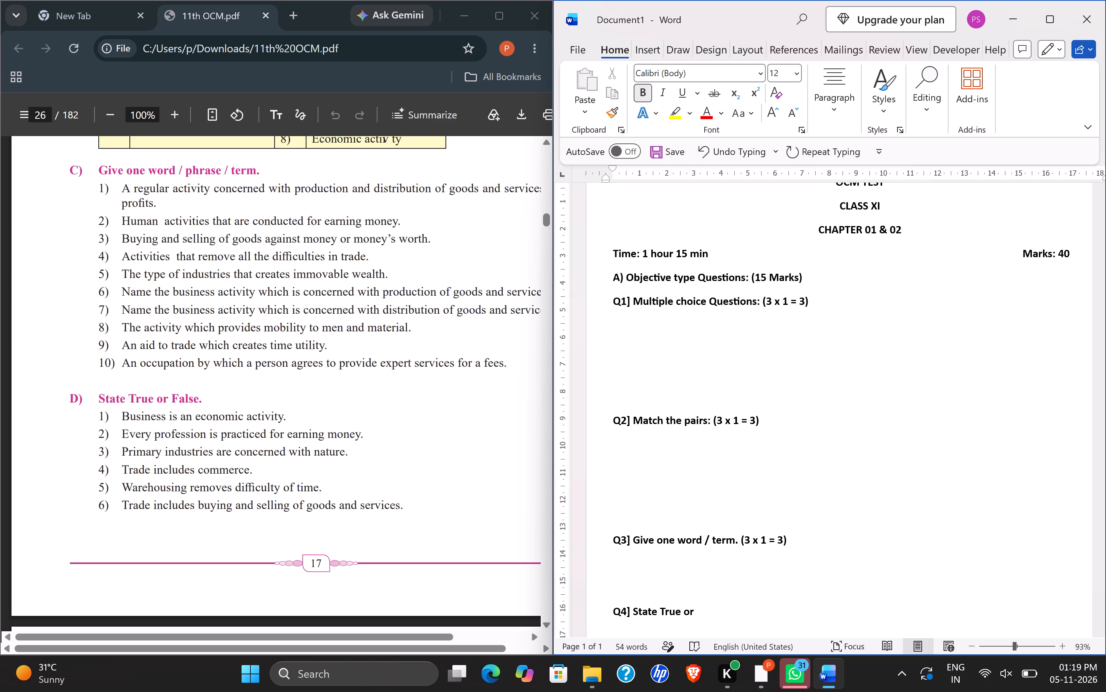
text(false)
Change the Q2 match-the-pairs marks allocation to "5 x 1 = 5".
click(724, 423)
key(Left)
key(BackSpace)
key(5)
key(Right)
key(Right)
key(Right)
key(Right)
key(Right)
key(Right)
key(Right)
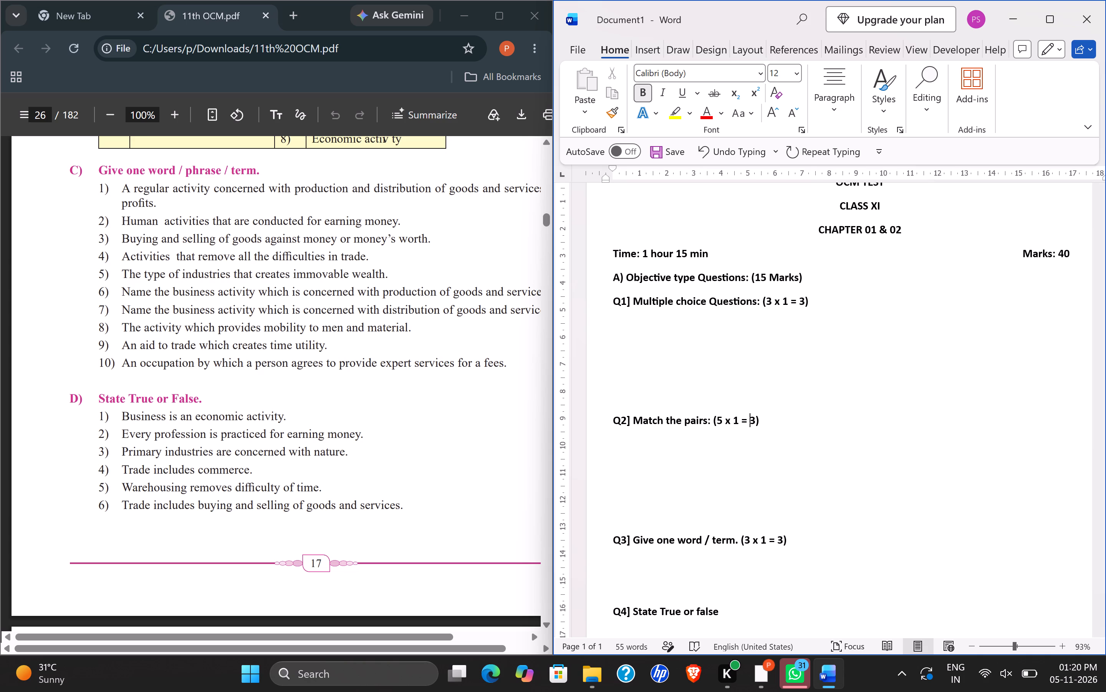
key(Right)
key(BackSpace)
key(5)
End the Q4 heading with a period and append the marks allocation "(2 x 1 = 2)".
scroll(297, 297, down, 2)
click(755, 619)
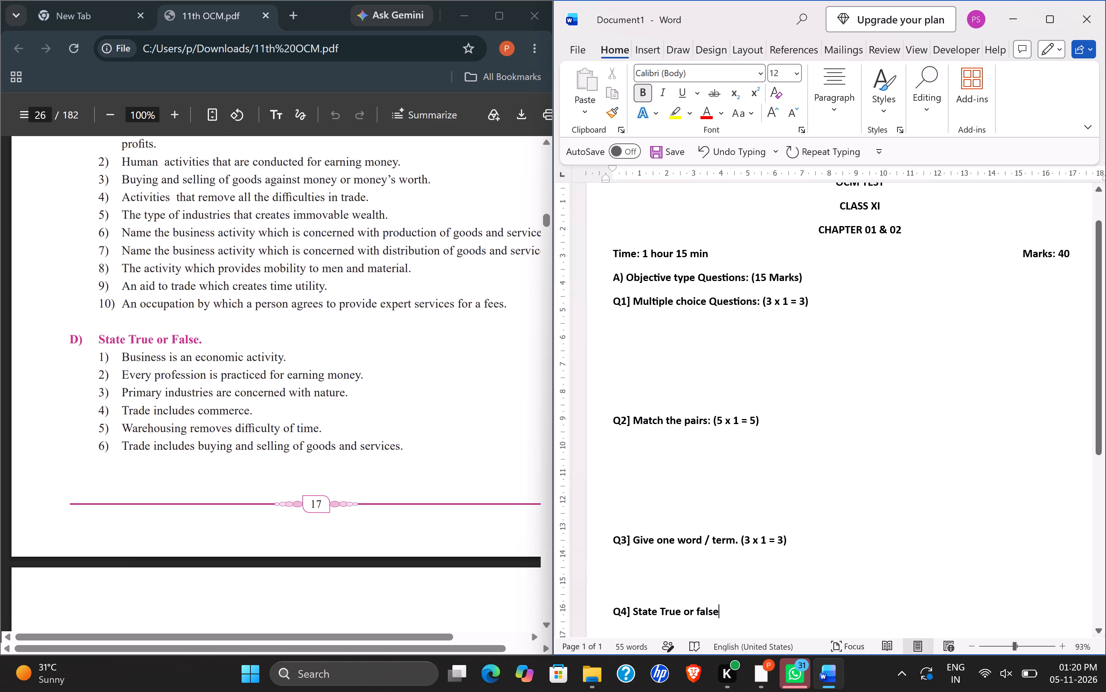
text(.)
key(space)
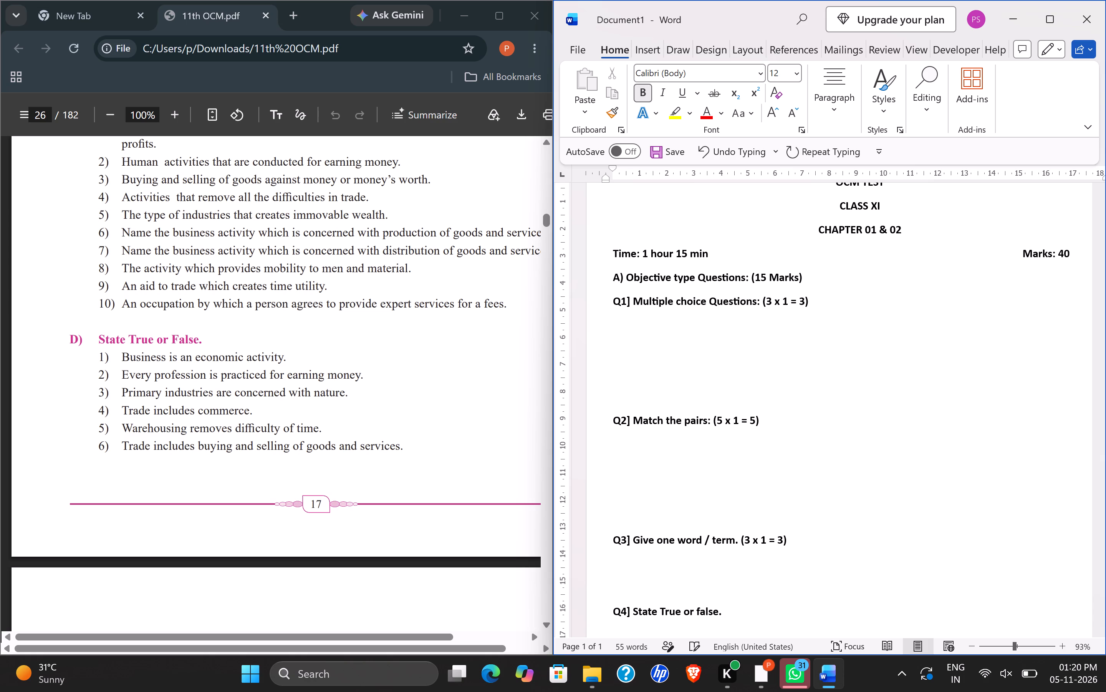
key(shift+parenleft)
text(2 x 1 = 2)
key(shift+parenright)
Check the textbook's next exercise types, then leave one blank line below Q4 and add the heading "Q5] Complete the sentences.".
scroll(237, 477, down, 3)
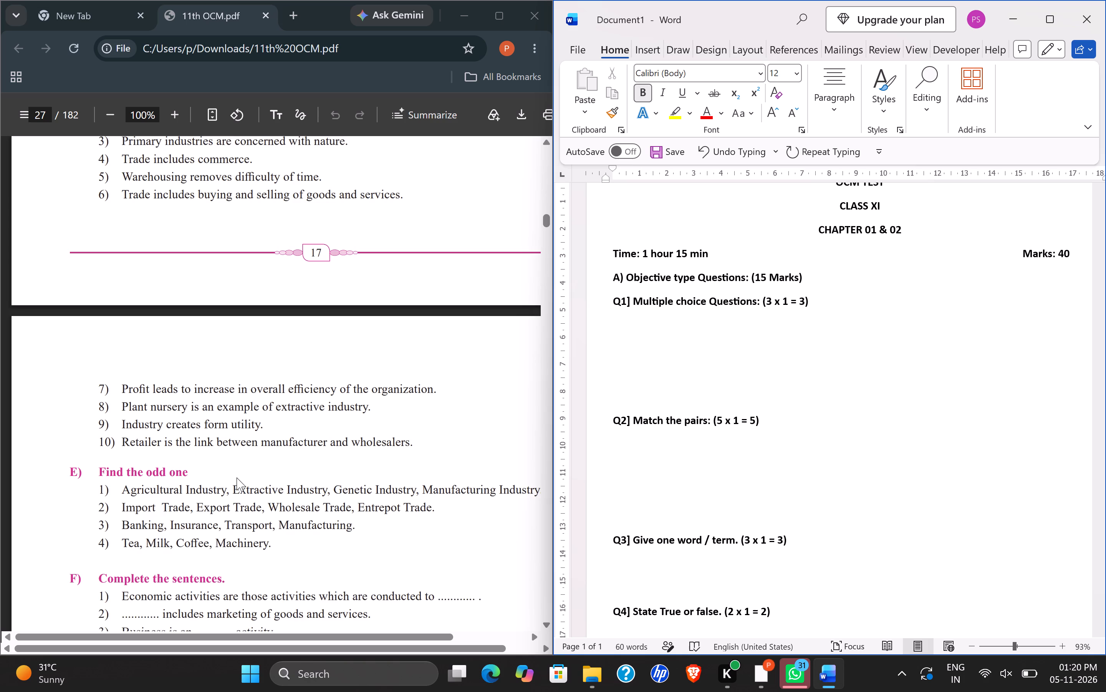
scroll(237, 477, down, 4)
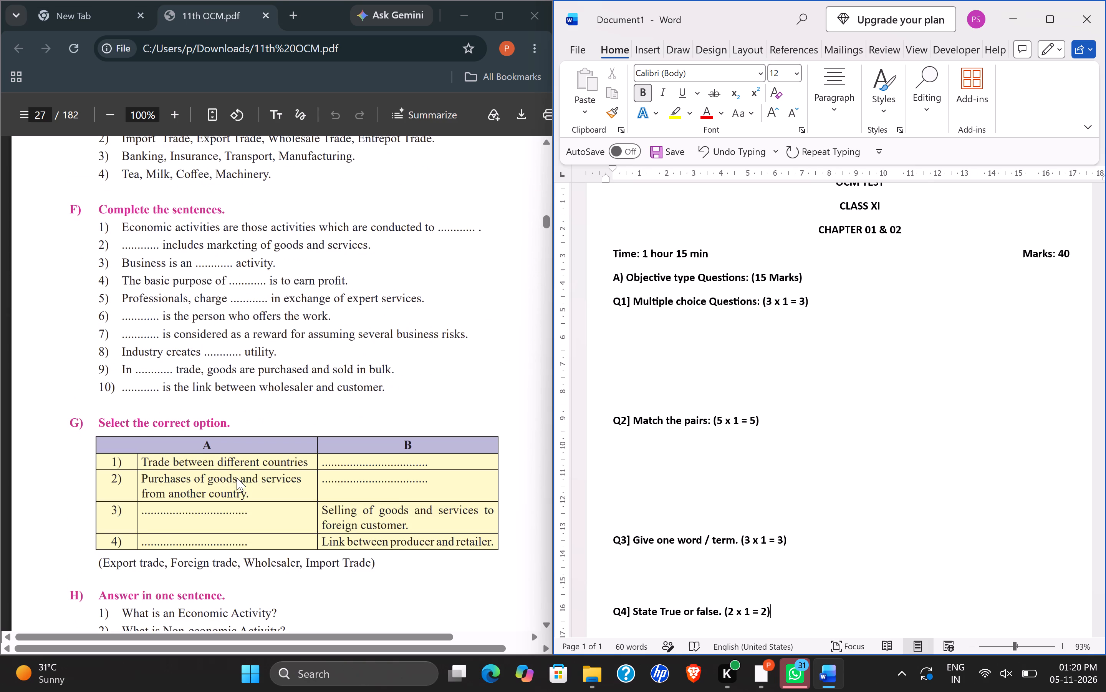
click(799, 611)
key(Return)
key(Return)
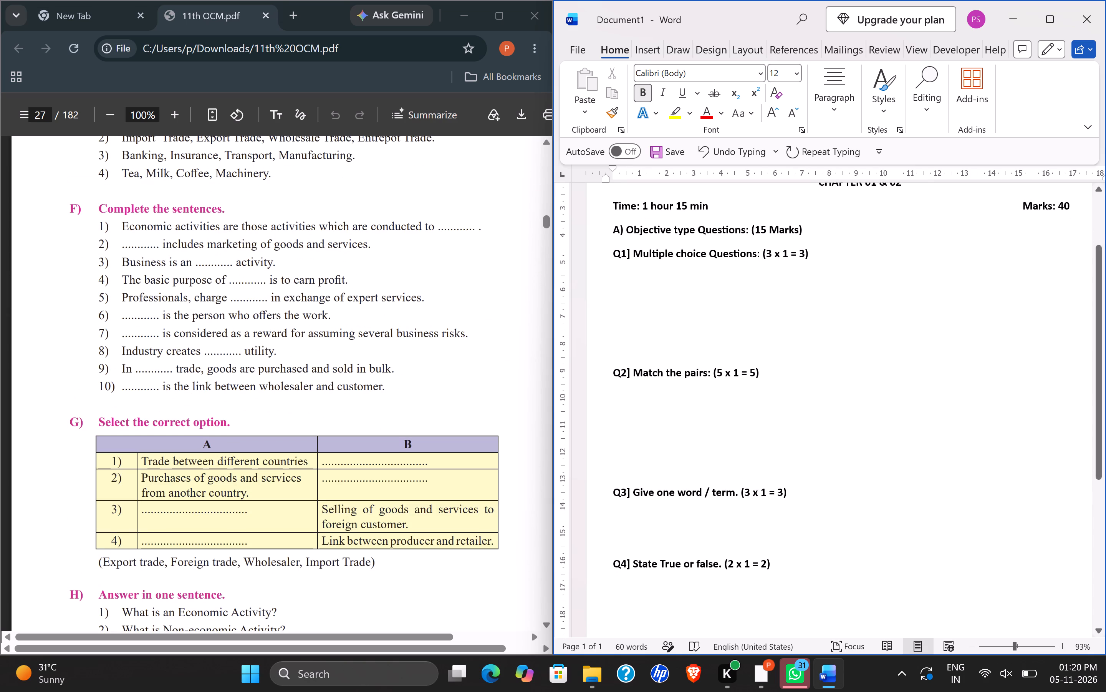
text(Q5)
text(] Complete)
key(space)
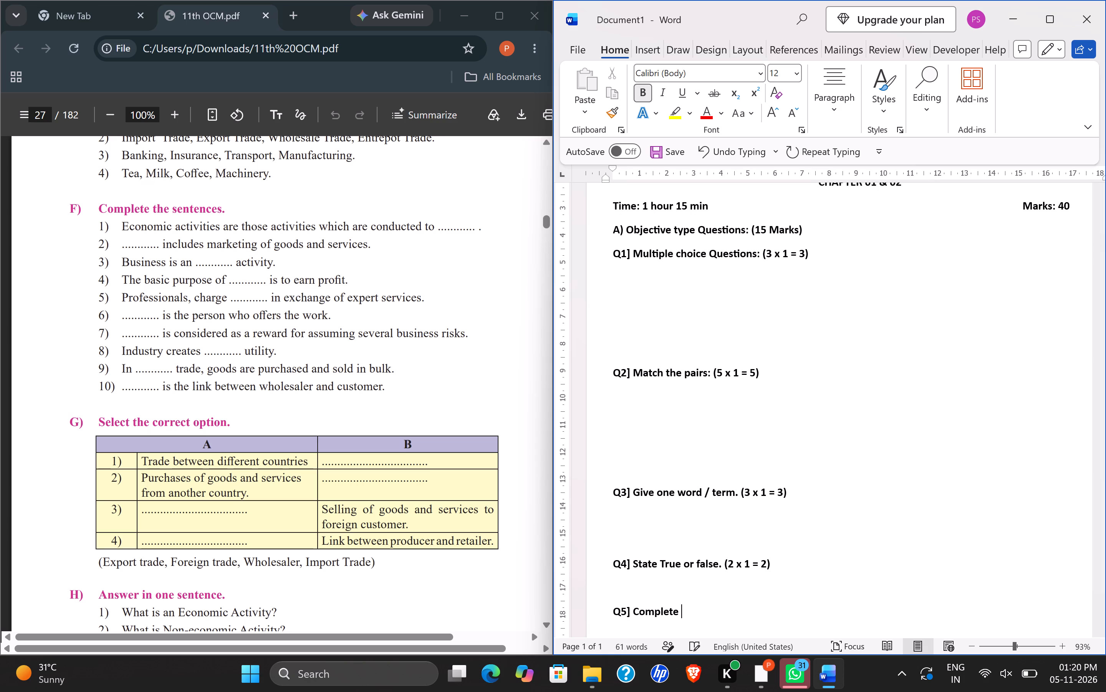
text(the se)
text(ntences)
key(space)
key(BackSpace)
text(.)
key(space)
Append the marks allocation "(2 x 1 = 2)" to the Q5 heading.
key(shift+parenleft)
text(2)
key(space)
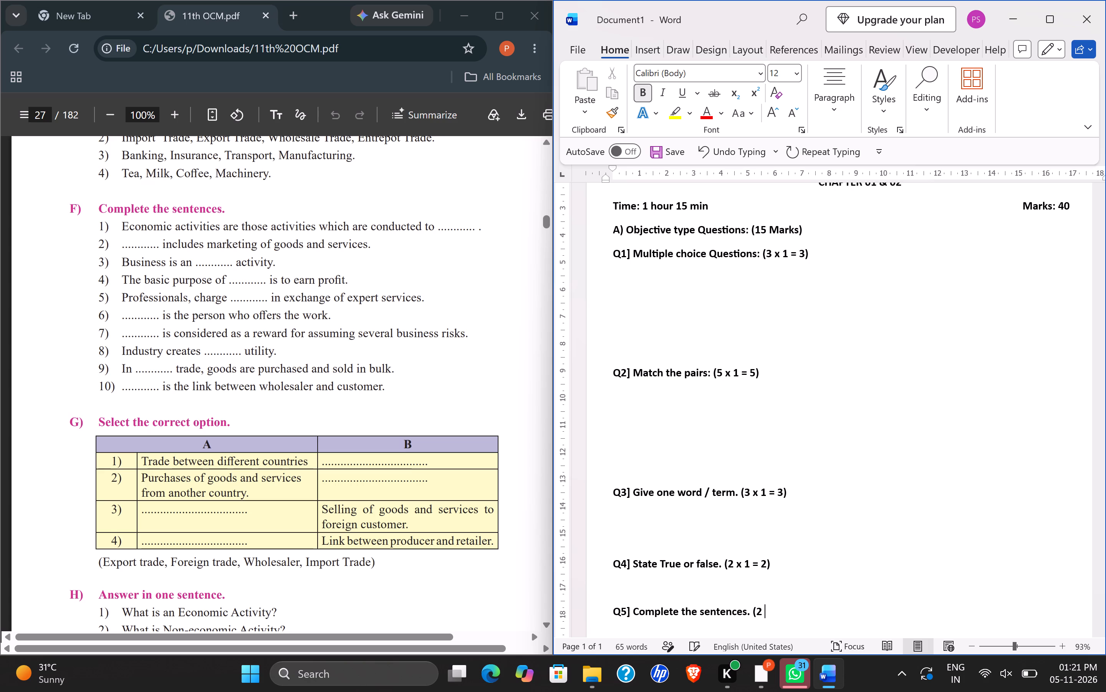
text(x)
key(space)
text(1)
key(space)
text(= 2))
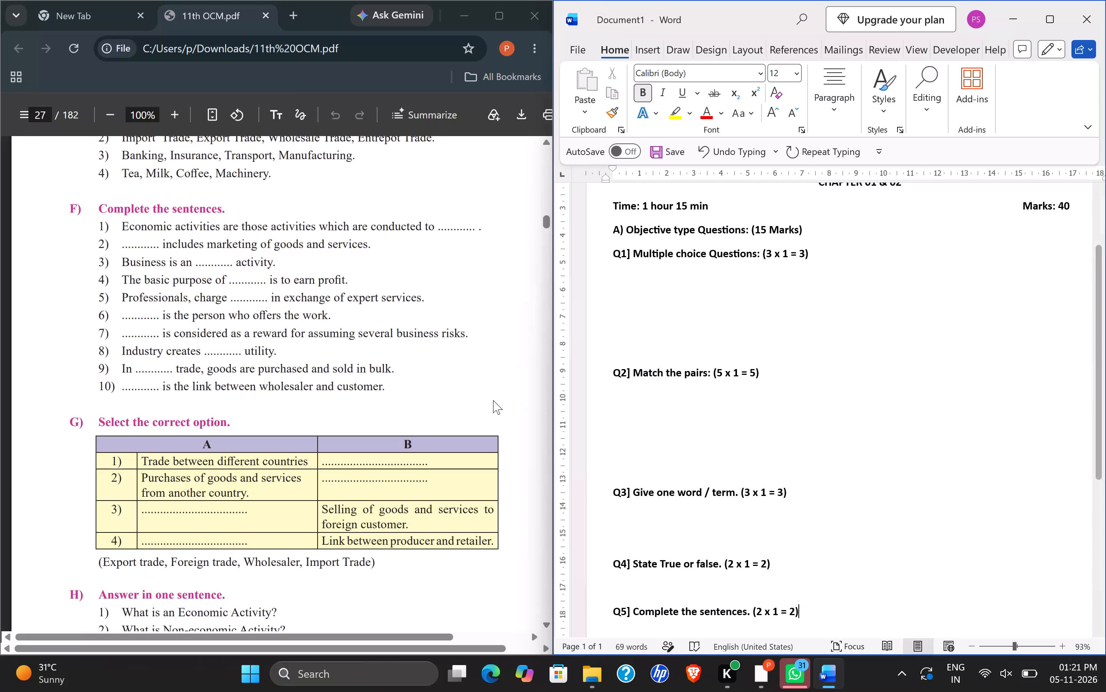
Check the textbook's remaining exercise types, then leave two blank lines below the Q5 heading for its questions.
scroll(373, 390, down, 4)
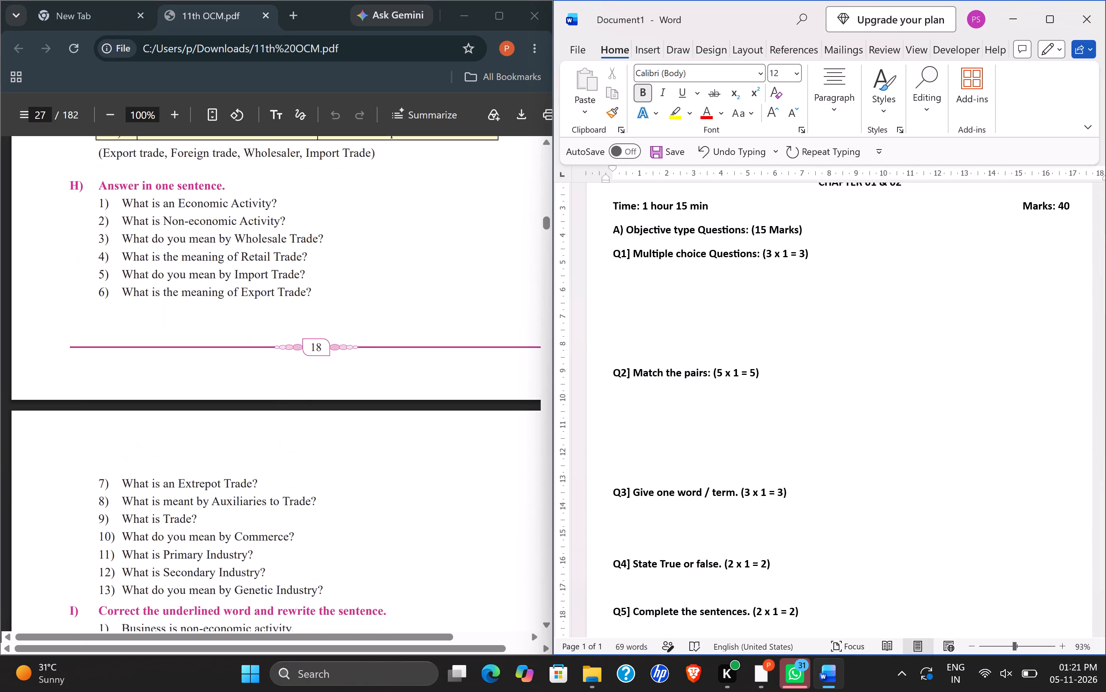
scroll(373, 390, down, 3)
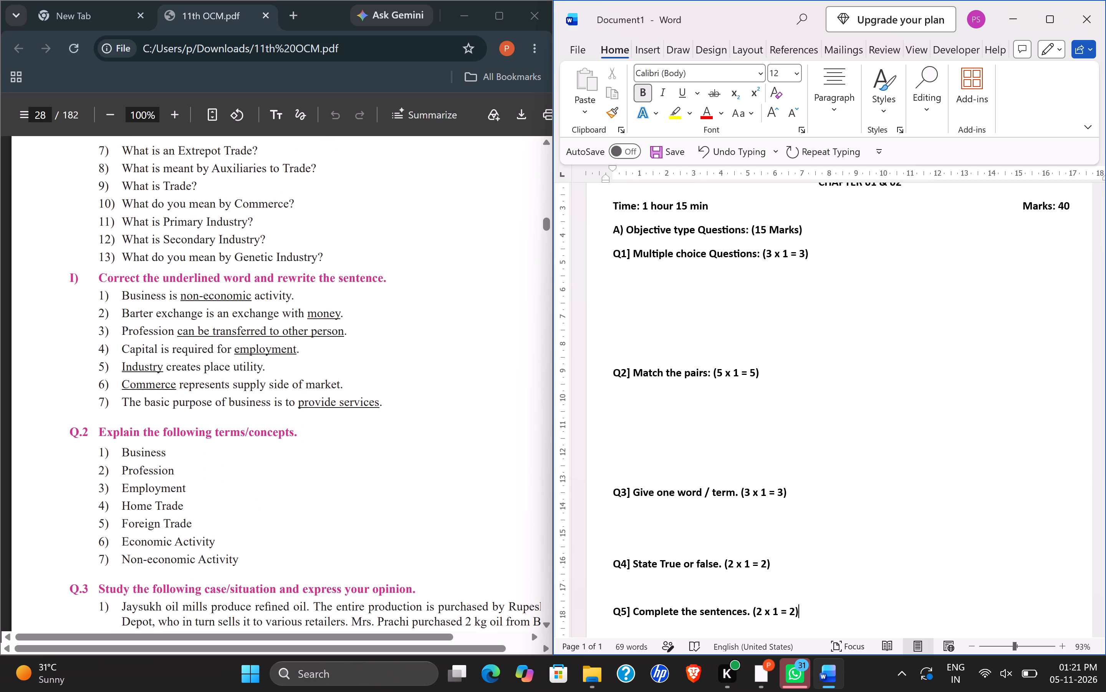
scroll(804, 417, down, 2)
click(826, 400)
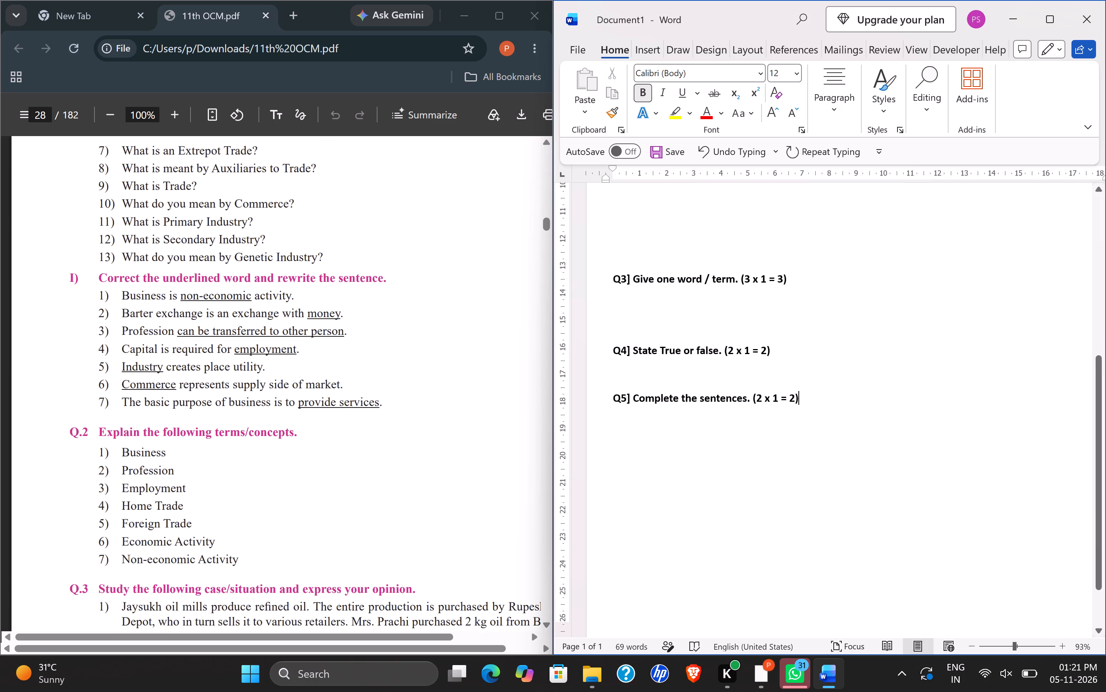
key(Return)
key(Return)
key(Return)
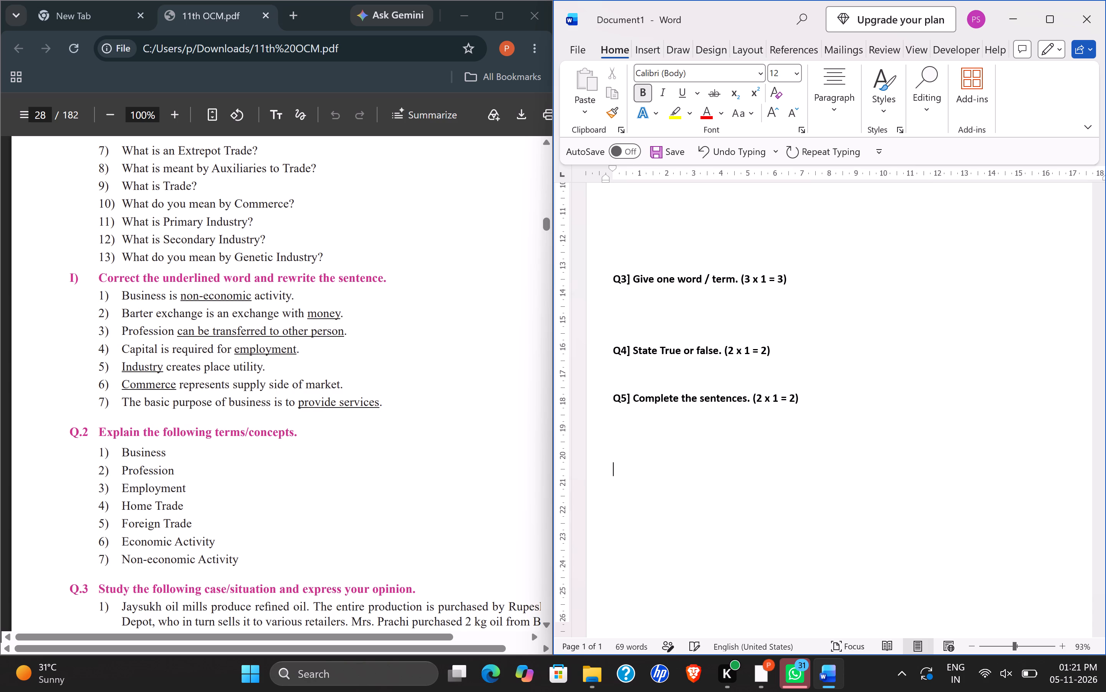
Add the section heading "B) Subjective type Questions:" below the blank space under Q5.
text(B))
scroll(826, 400, up, 4)
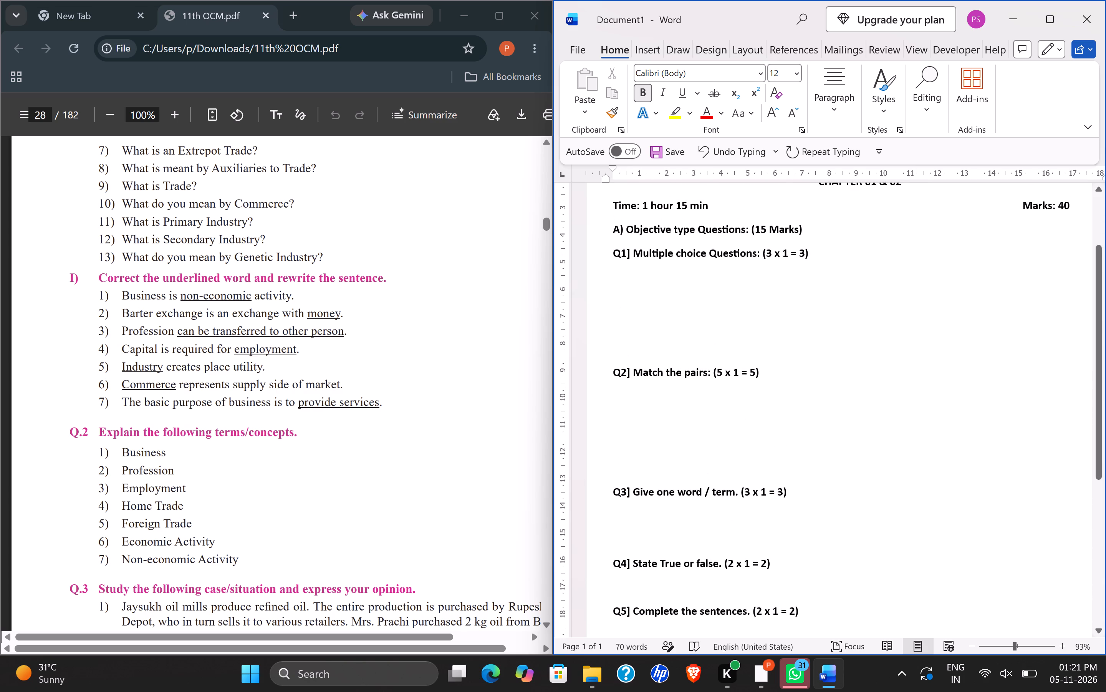
scroll(826, 400, down, 2)
key(space)
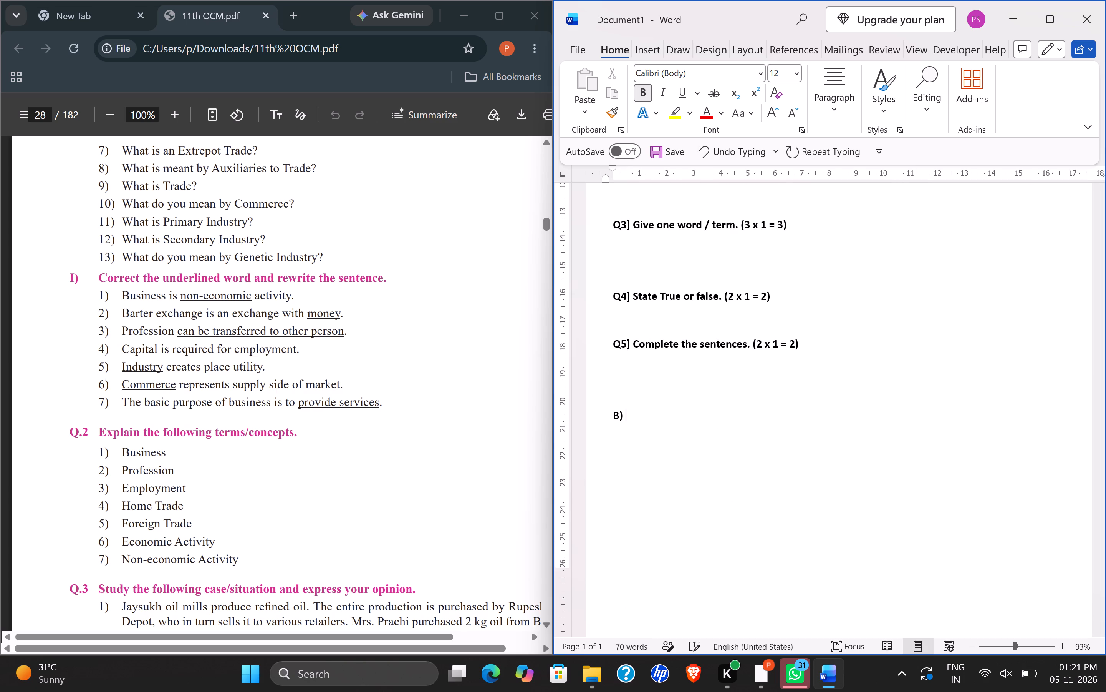
text(Subjective typr)
key(space)
key(BackSpace)
key(BackSpace)
text(e Questions)
key(space)
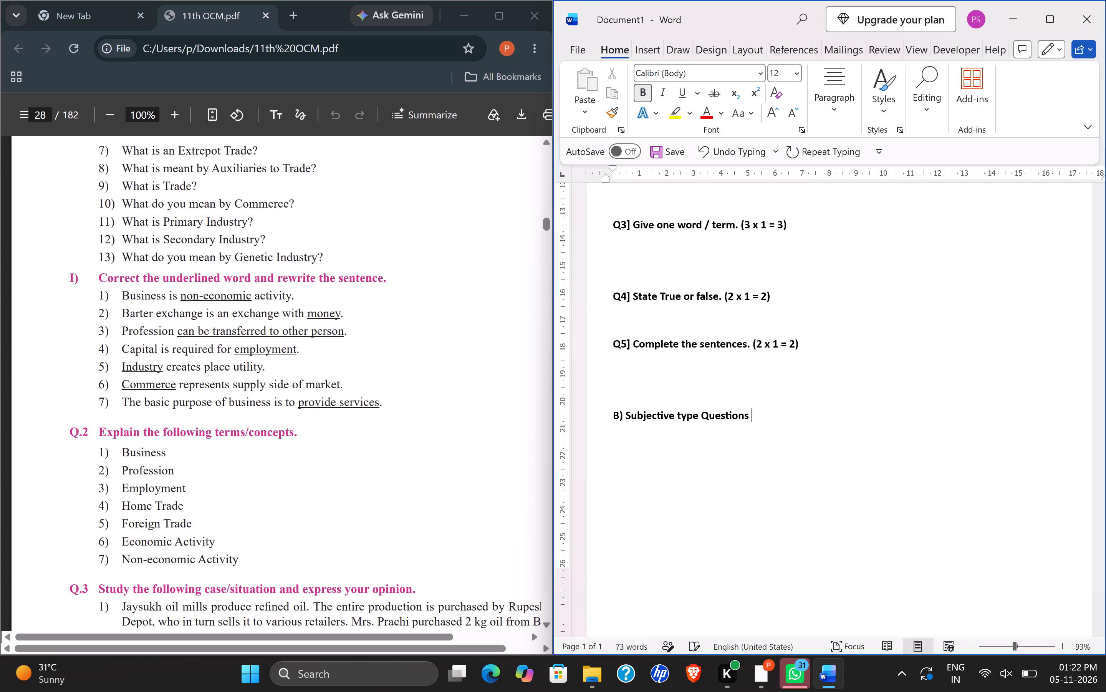
key(BackSpace)
key(shift+colon)
Start the first subjective question heading with "Q1" on a new line below the section B heading.
key(Return)
key(shift+q)
key(1)
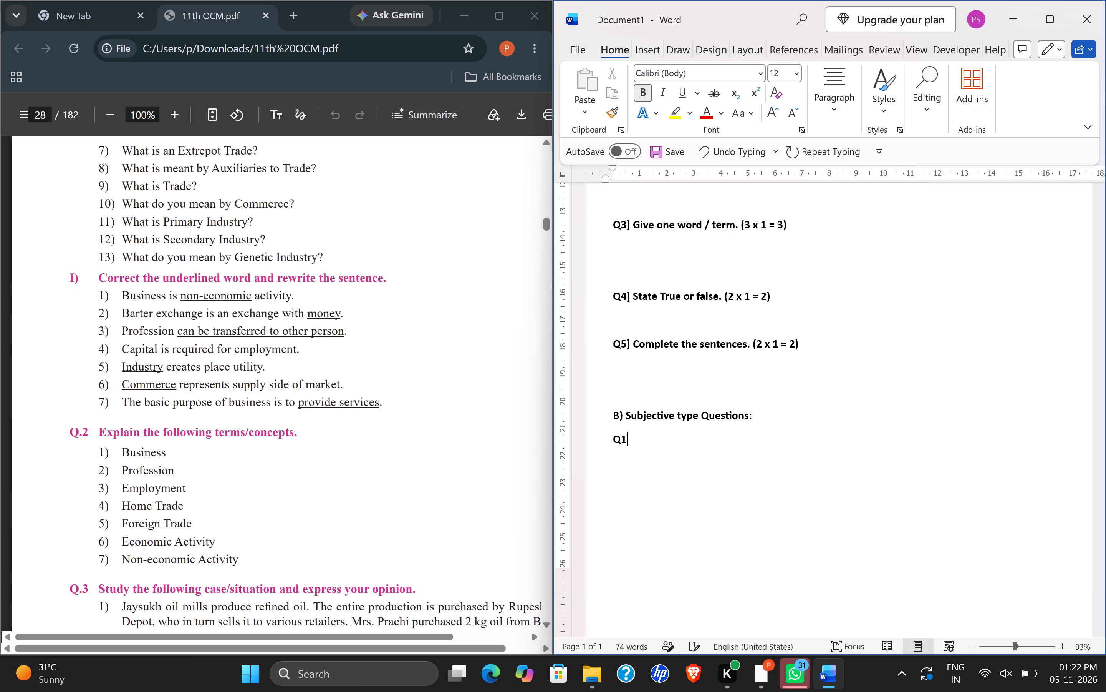
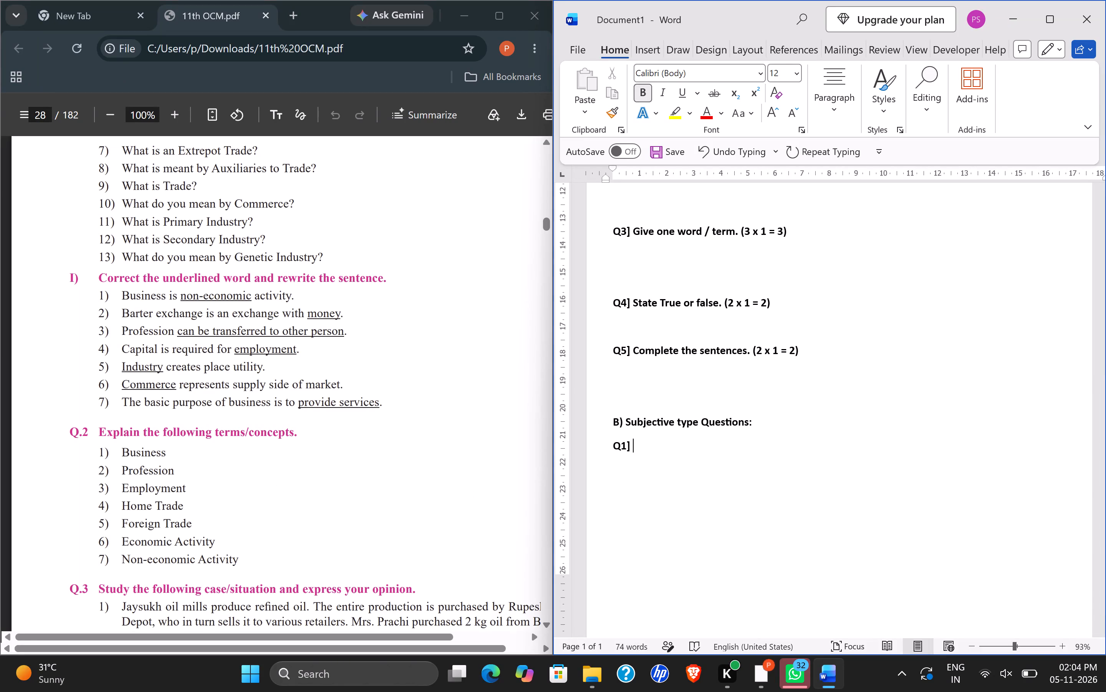
Review the textbook chapter's exercises, from the objective types through Q.8, for a suitable subjective question type.
scroll(143, 314, up, 5)
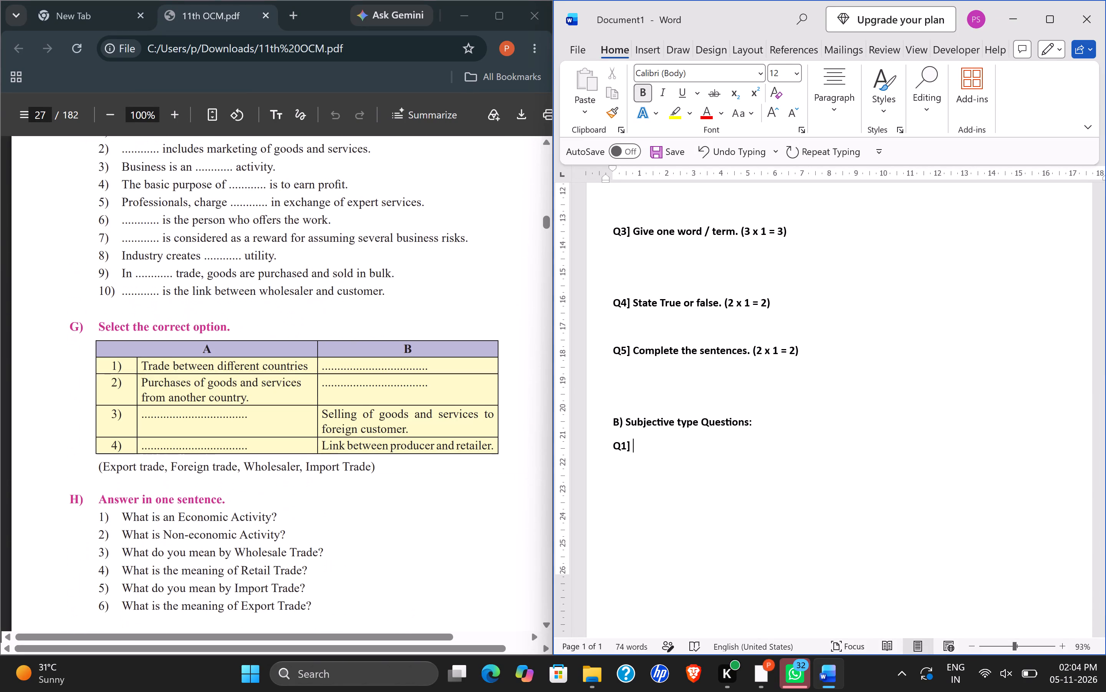
scroll(189, 264, up, 1)
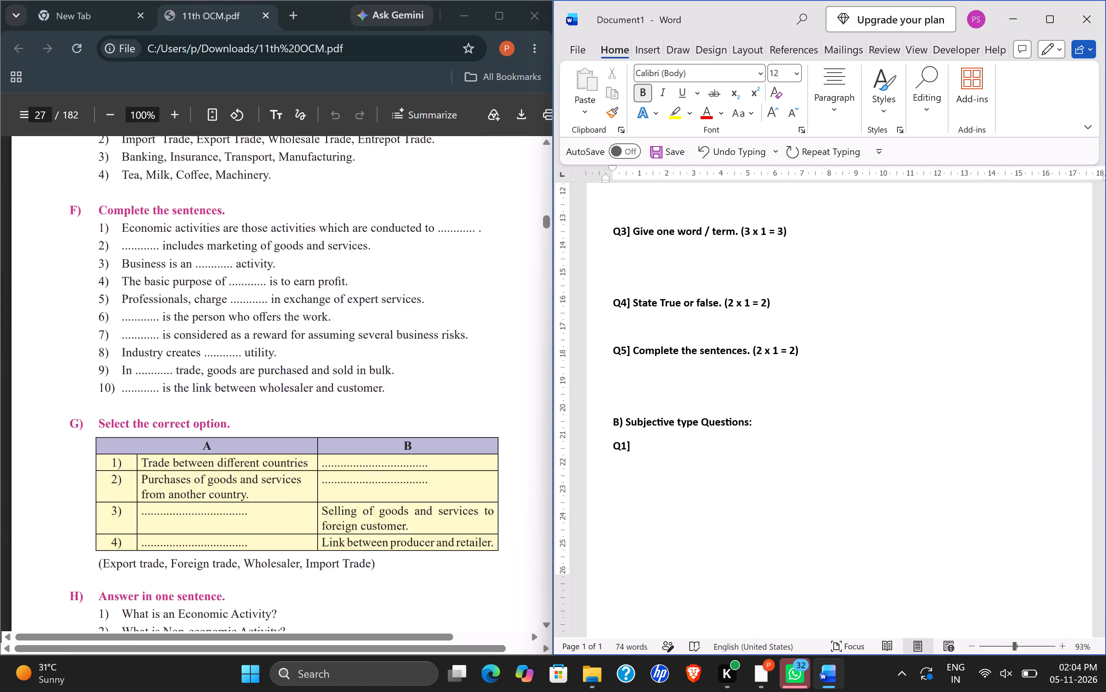
scroll(189, 264, up, 3)
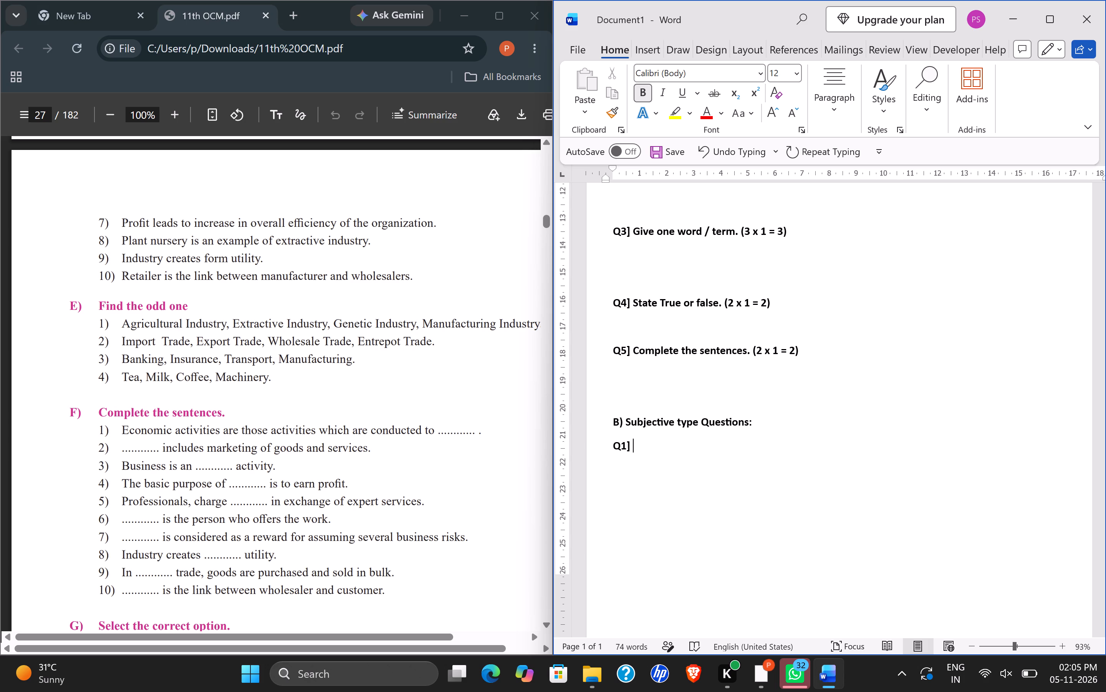
scroll(313, 402, down, 2)
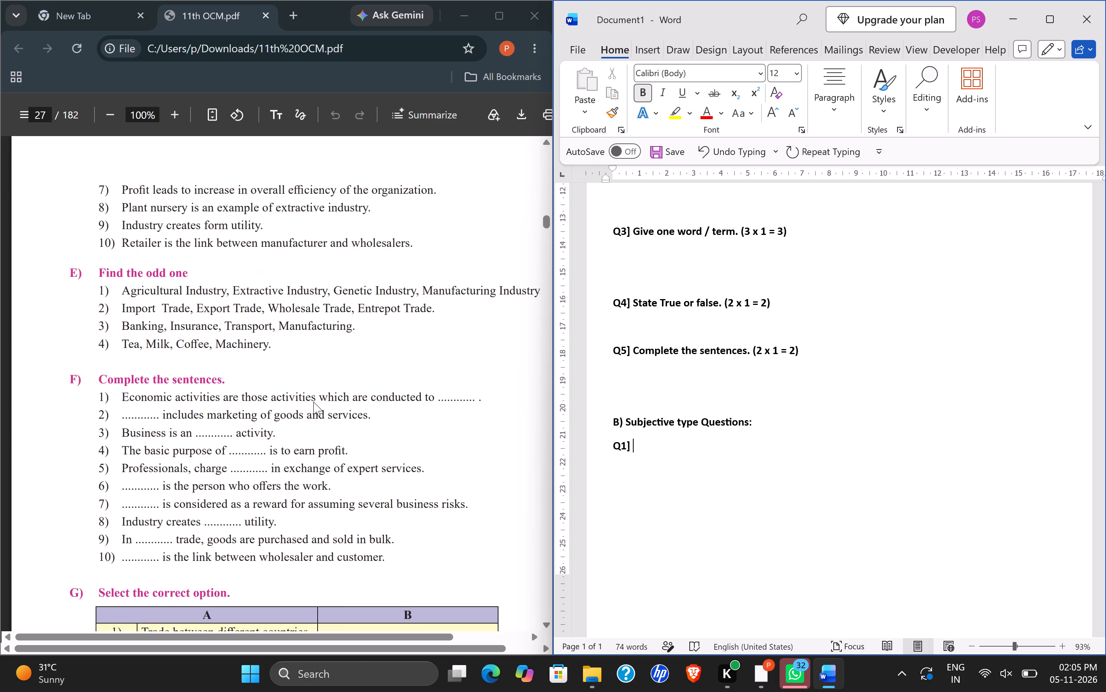
scroll(313, 402, down, 7)
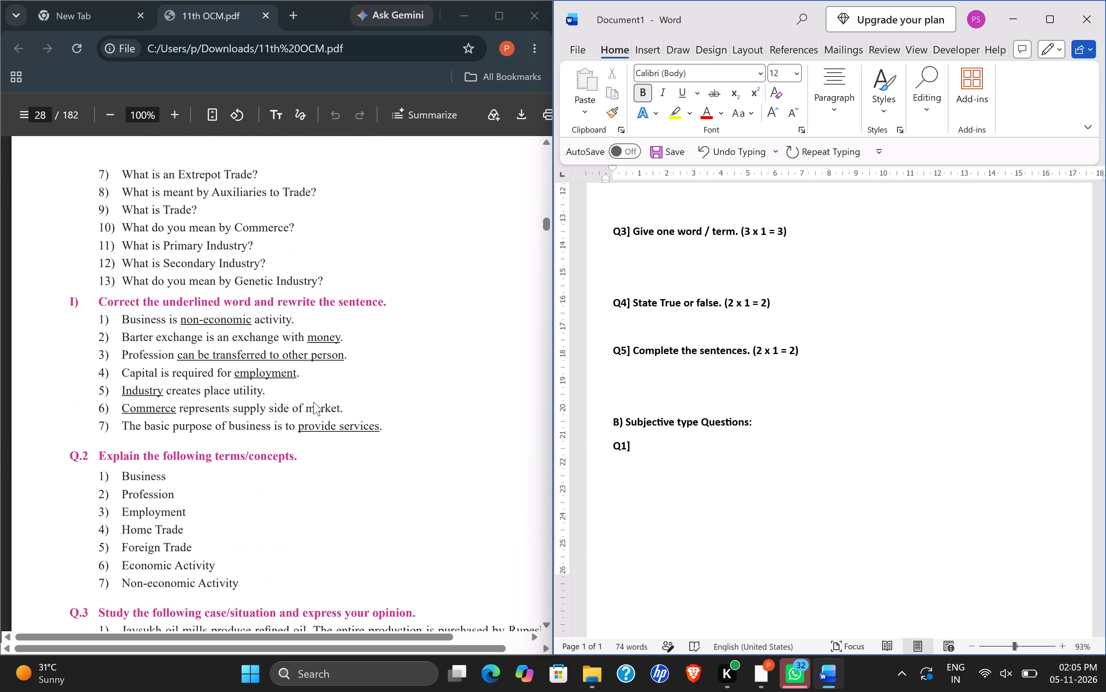
scroll(221, 509, down, 2)
scroll(221, 509, up, 2)
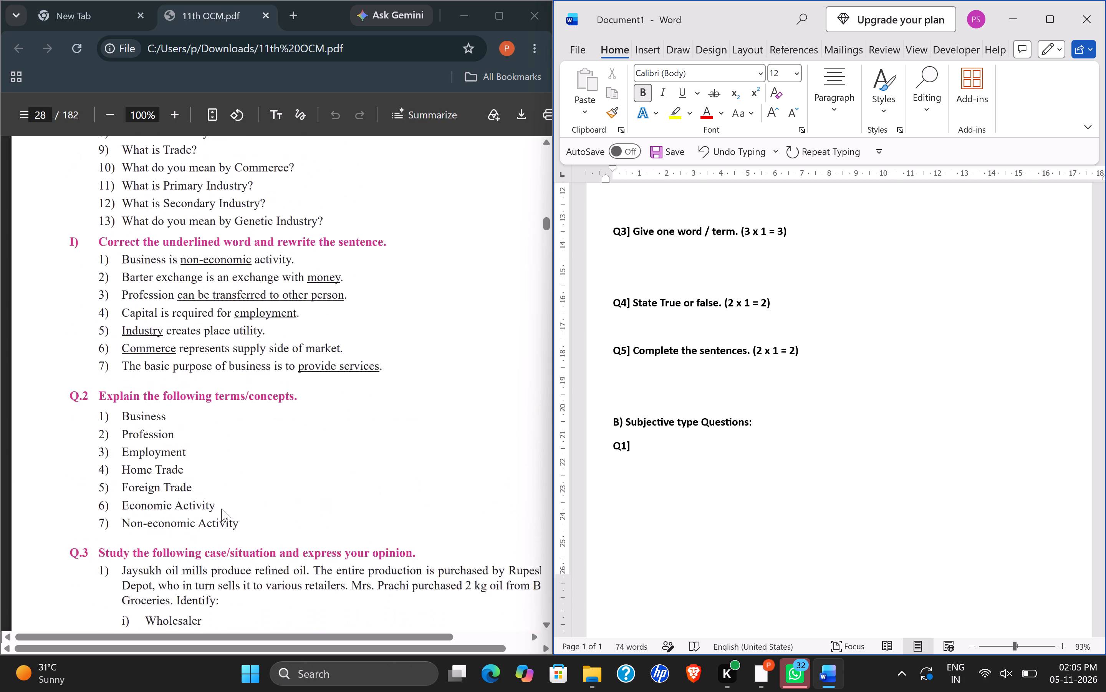
scroll(221, 509, up, 1)
scroll(221, 509, down, 8)
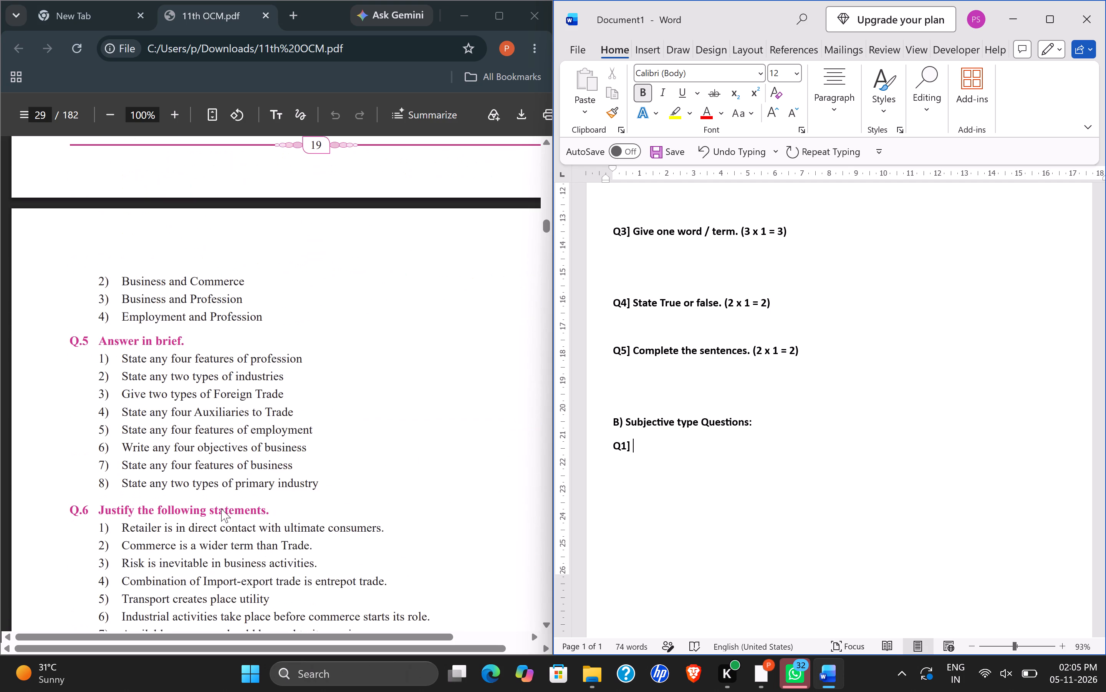
scroll(221, 509, down, 1)
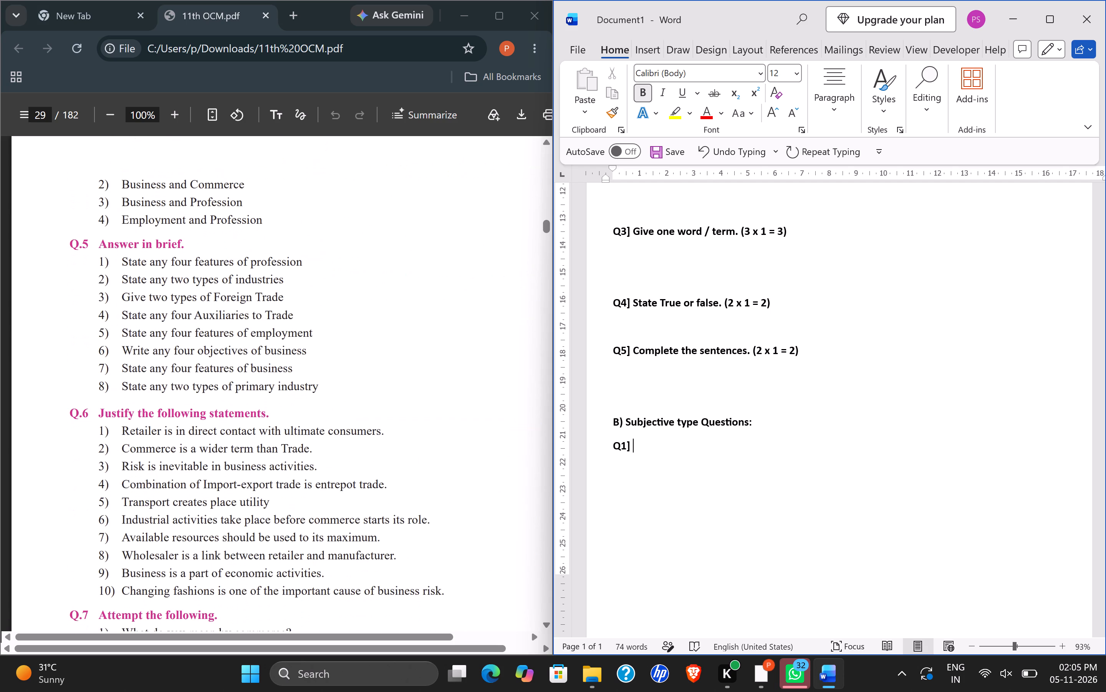
scroll(185, 428, down, 4)
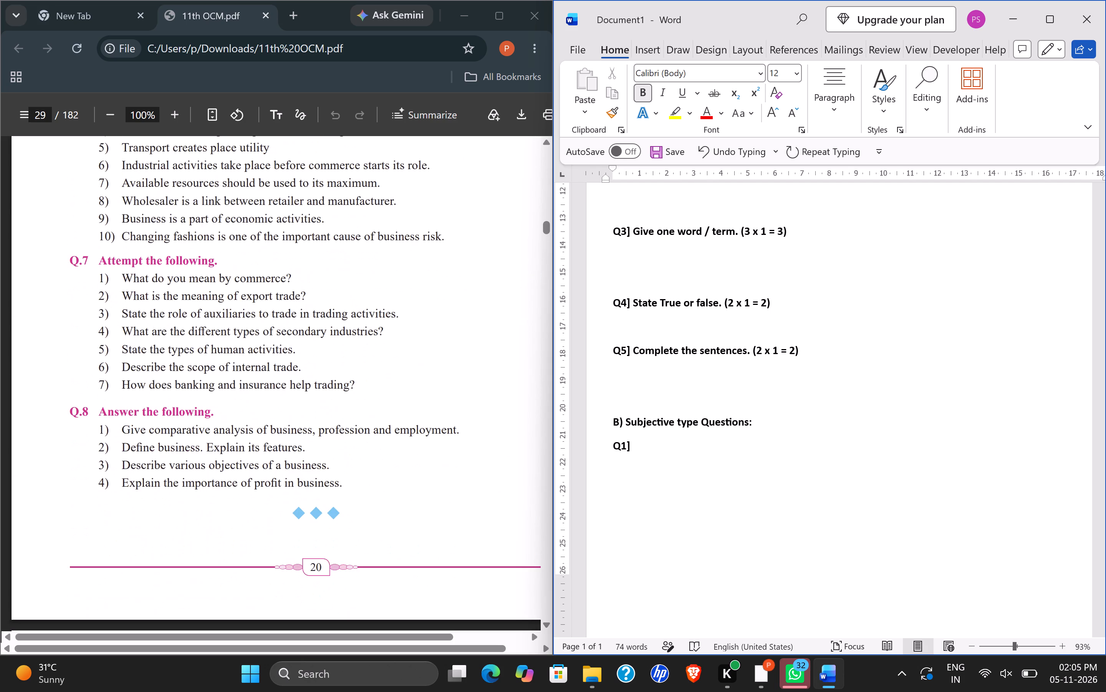
scroll(185, 428, down, 1)
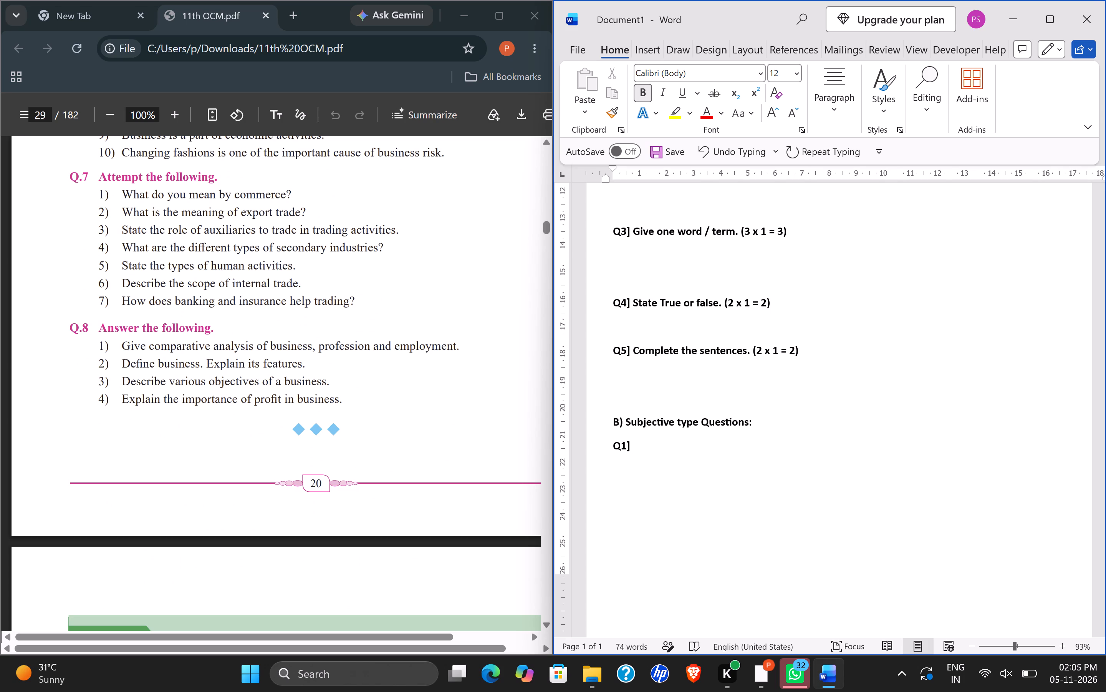
Copy the textbook's Q.8 heading "Answer the following." into the Q1] line under section B.
drag(96, 338, 232, 336)
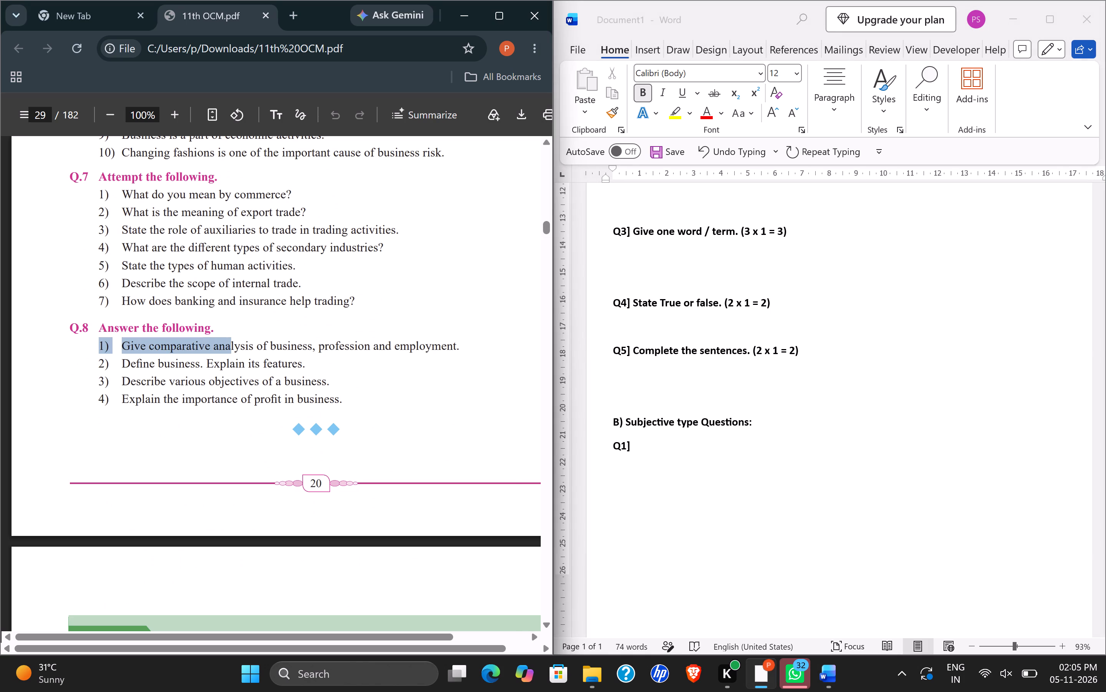
drag(99, 327, 239, 326)
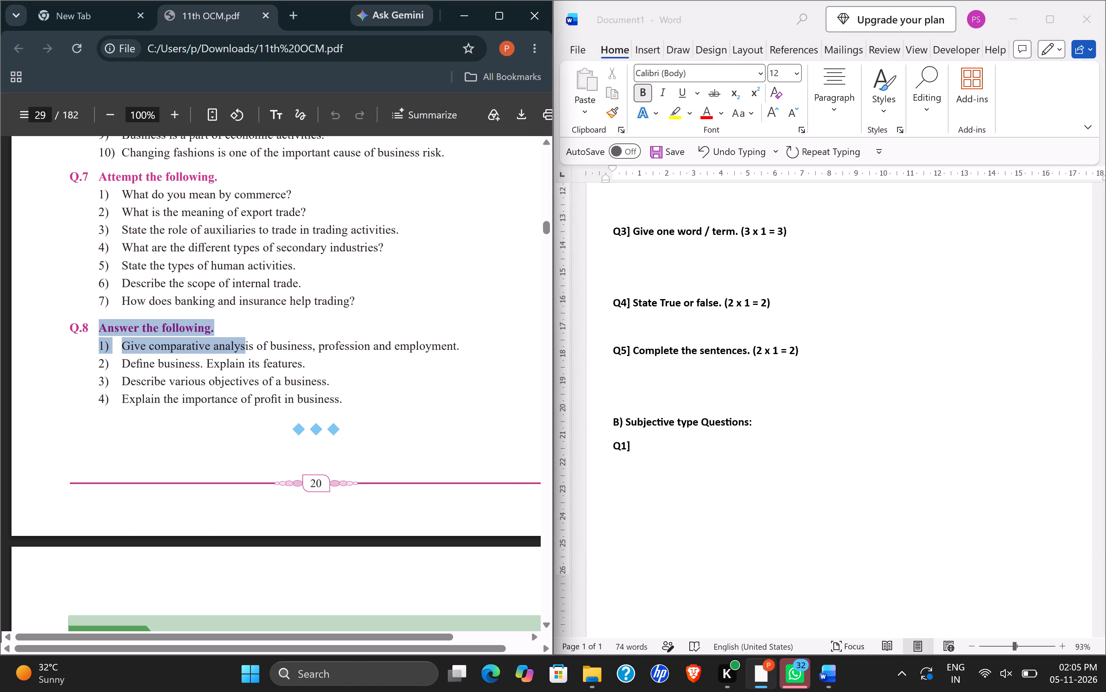
drag(239, 326, 249, 330)
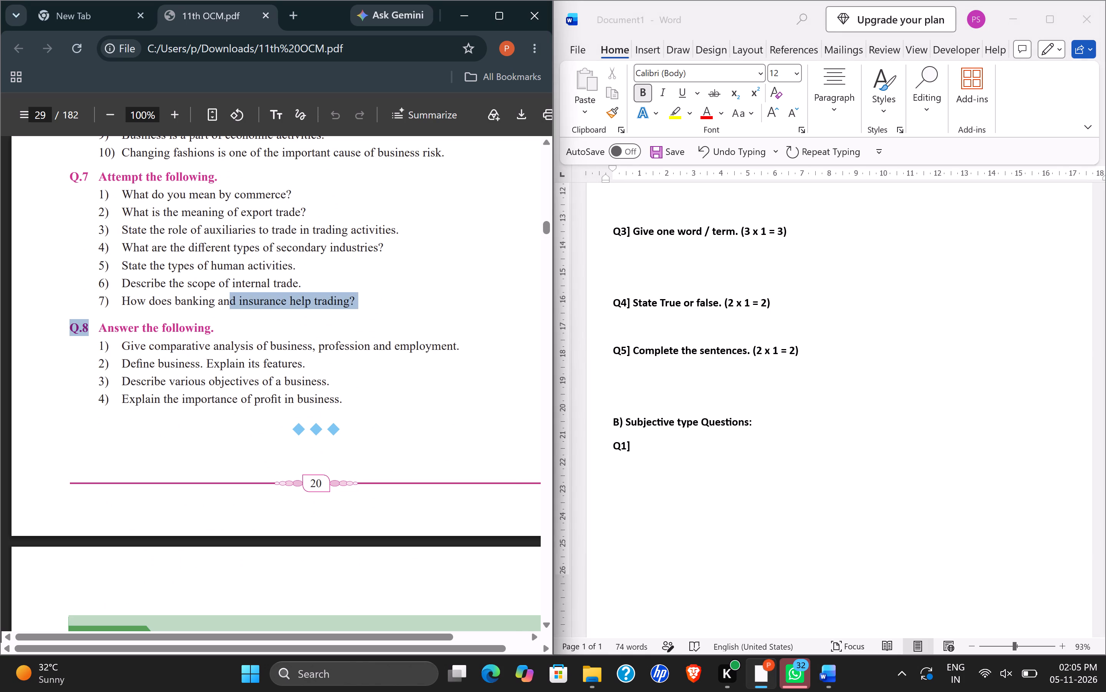
drag(249, 330, 225, 331)
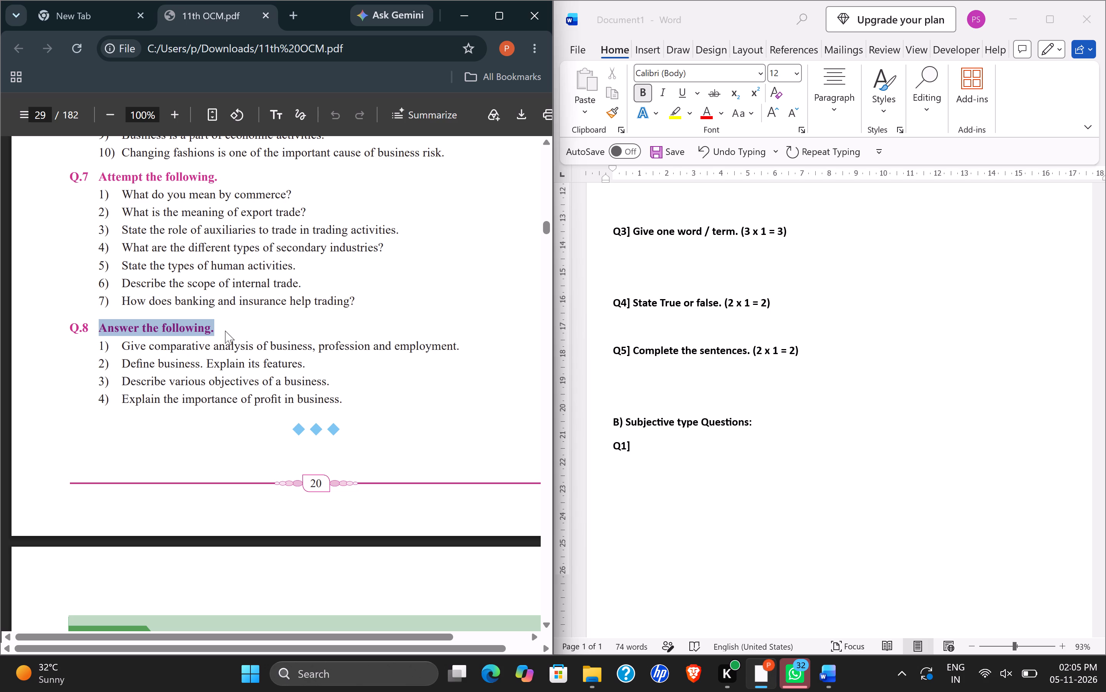
key(ctrl+c)
click(644, 442)
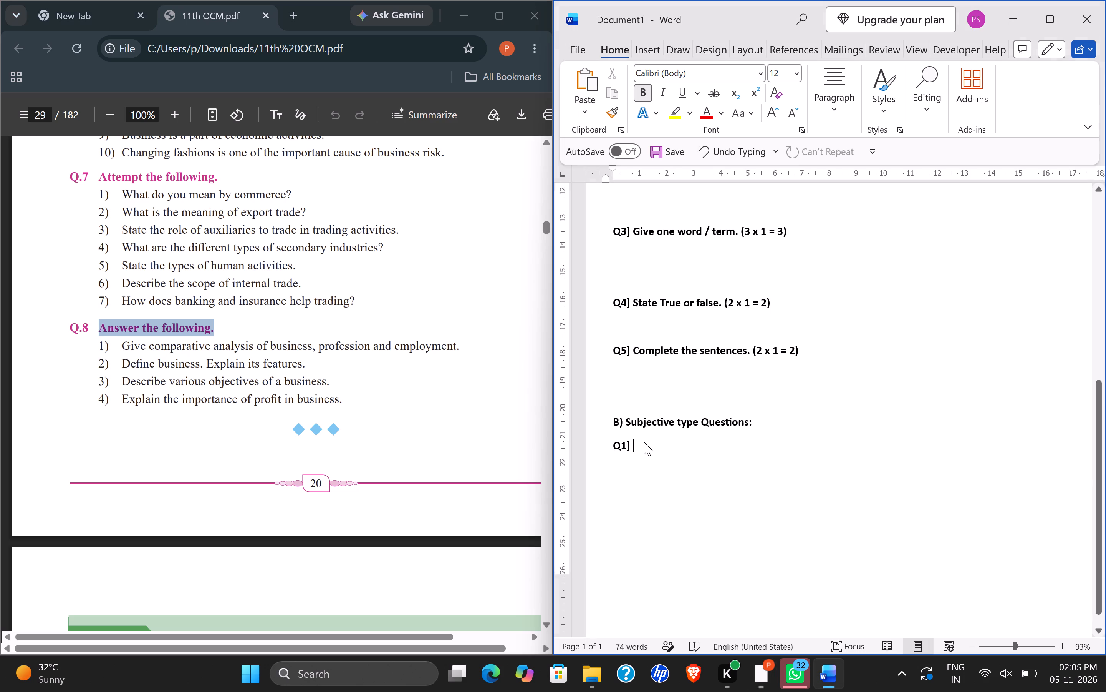
key(ctrl+v)
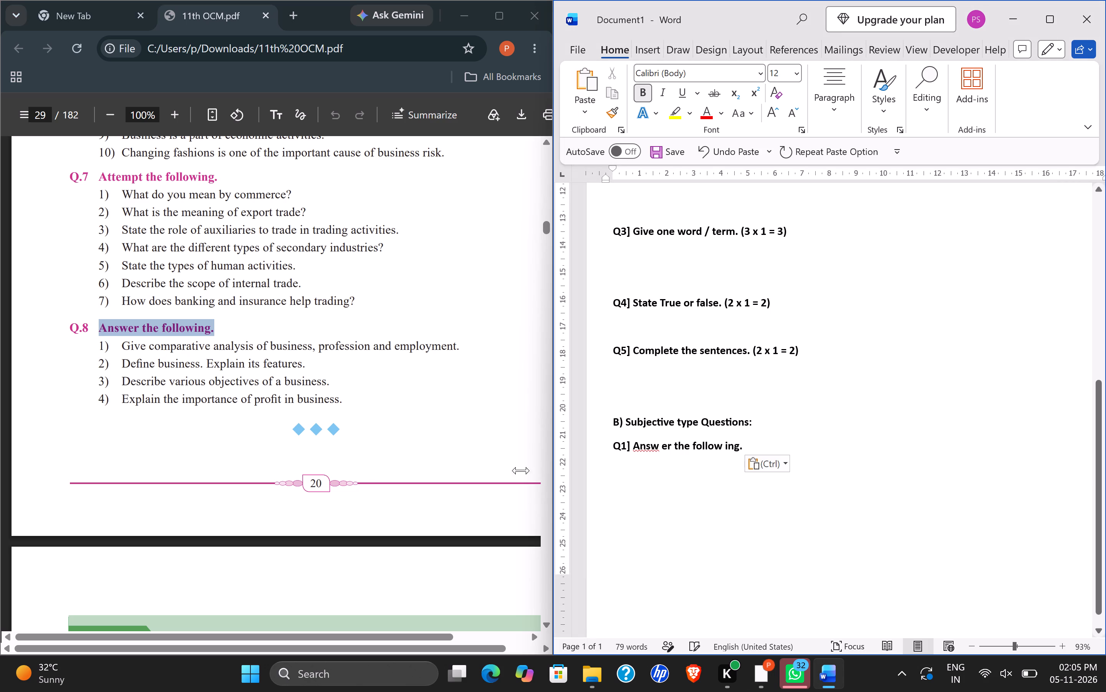
Remove the stray spaces inside "Answer" and "following" in the Q1] heading.
click(662, 447)
key(BackSpace)
key(Right)
key(Right)
key(Right)
key(Right)
key(Right)
key(Right)
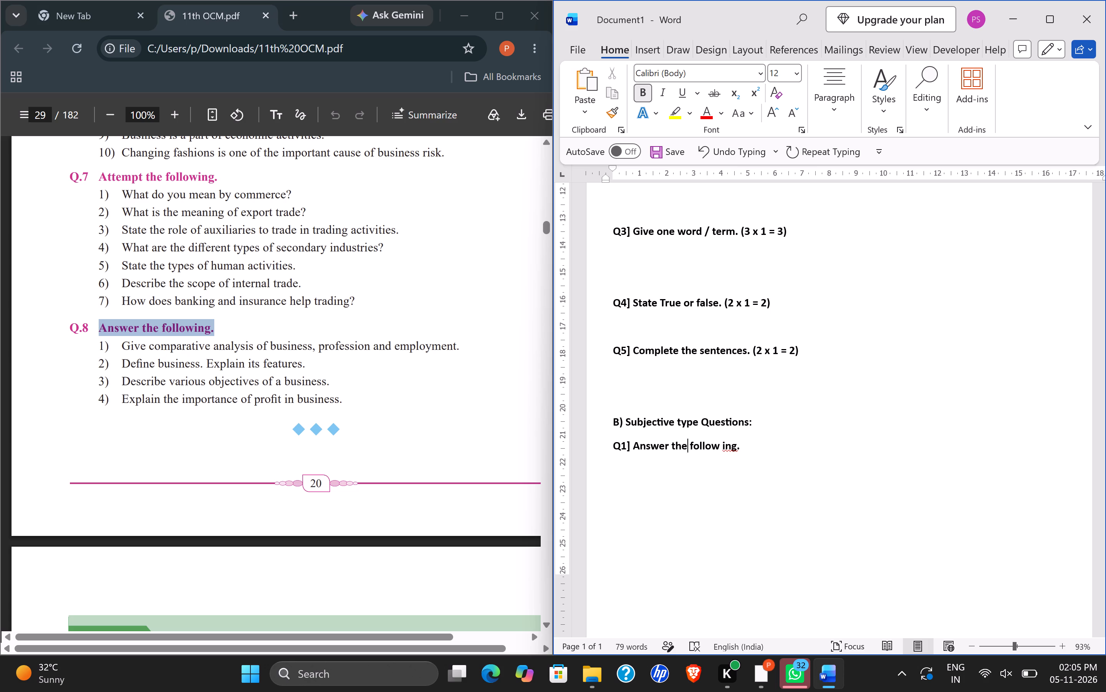
key(Right)
key(Right)
key(Right)
key(Right)
key(Right)
key(Right)
key(Right)
key(Right)
key(BackSpace)
Add item "1)" below the Q1] heading with the textbook question "Explain the importance of profit in business.".
click(755, 447)
key(Return)
key(1)
text())
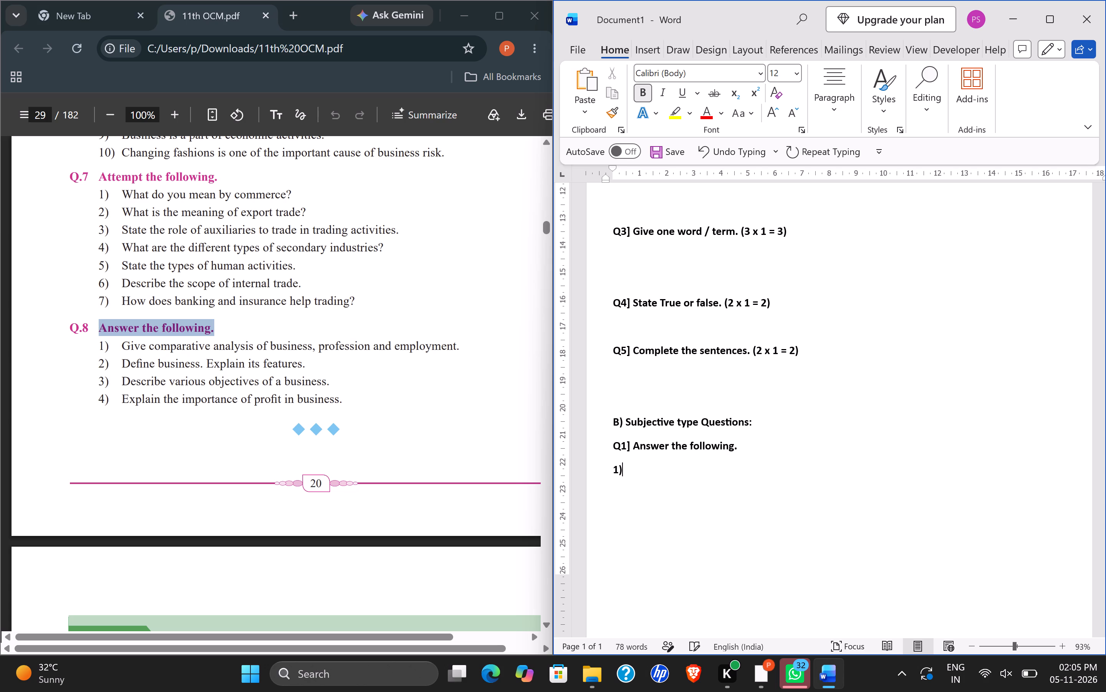
key(space)
drag(124, 409, 384, 405)
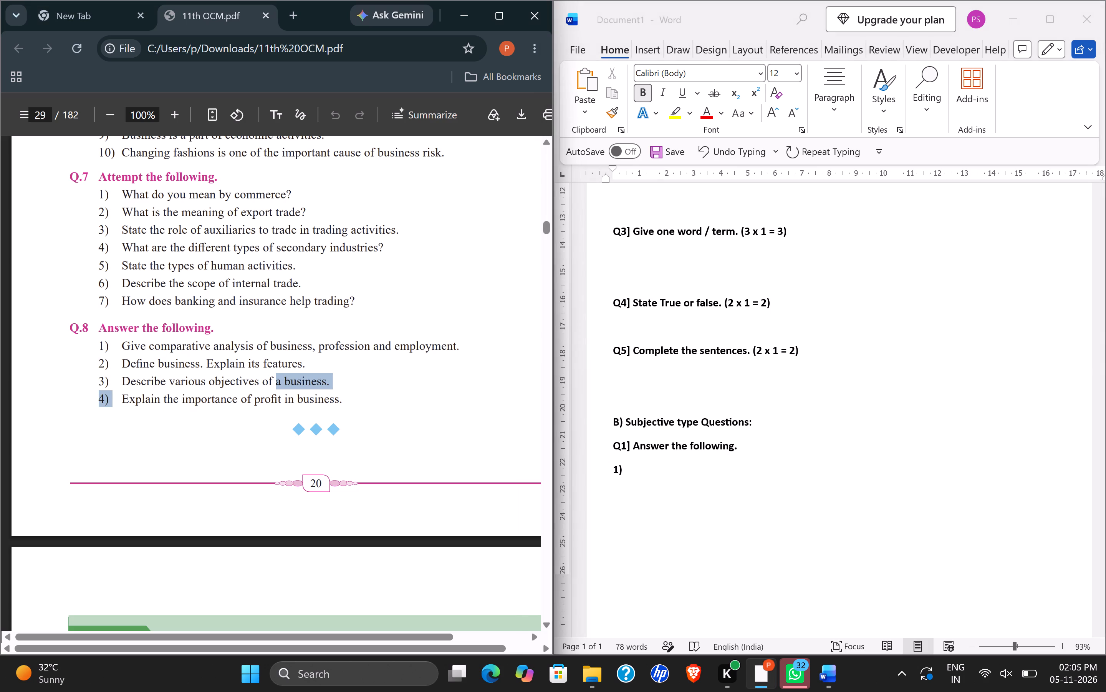
drag(384, 405, 440, 432)
click(373, 402)
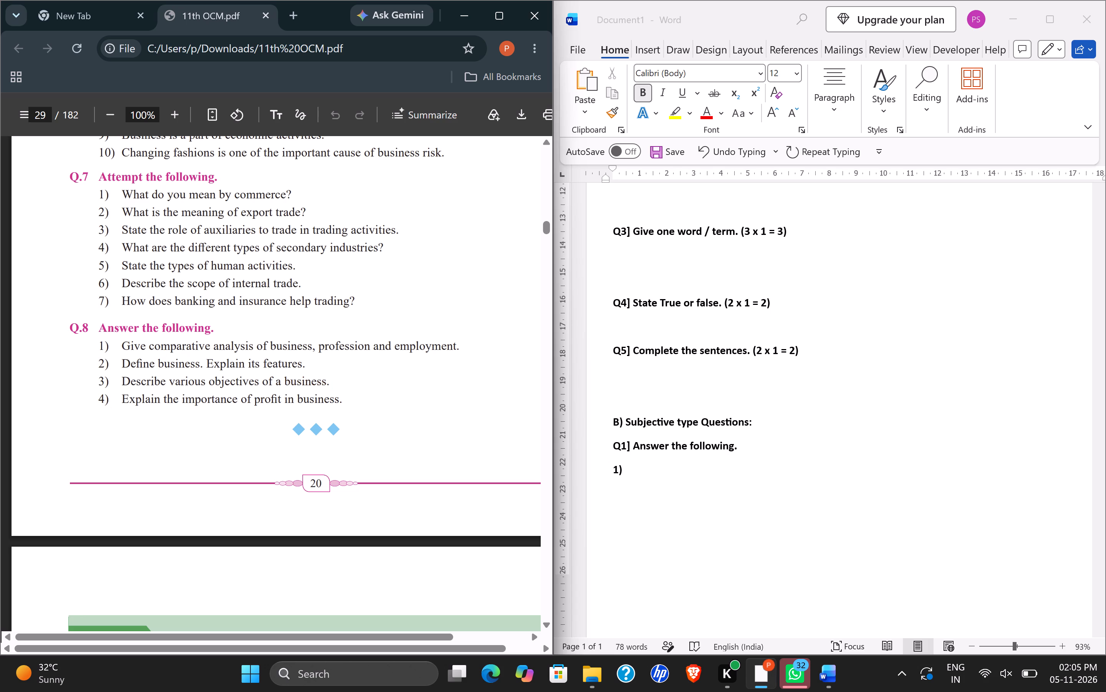
drag(123, 400, 388, 404)
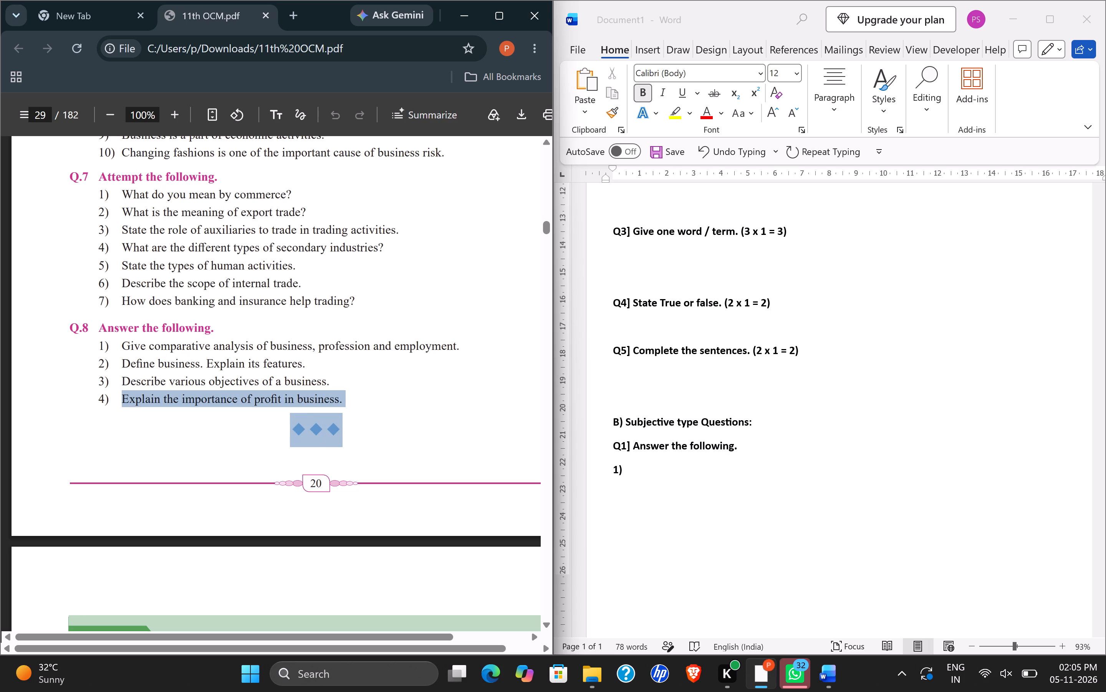
drag(388, 404, 352, 405)
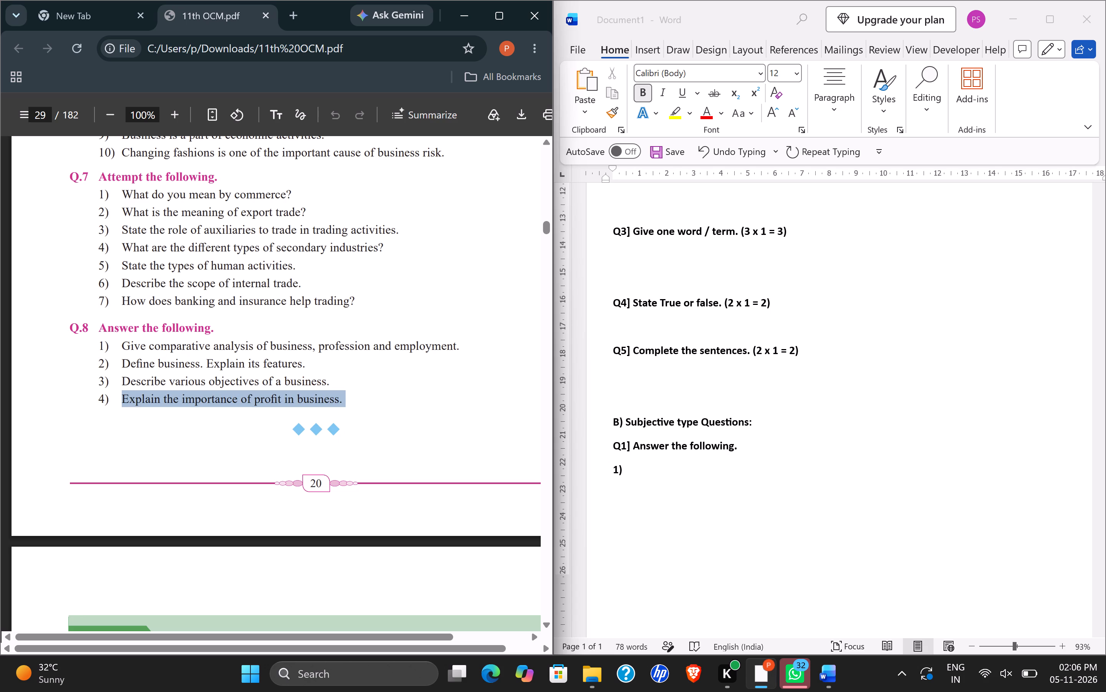
key(ctrl+c)
click(650, 467)
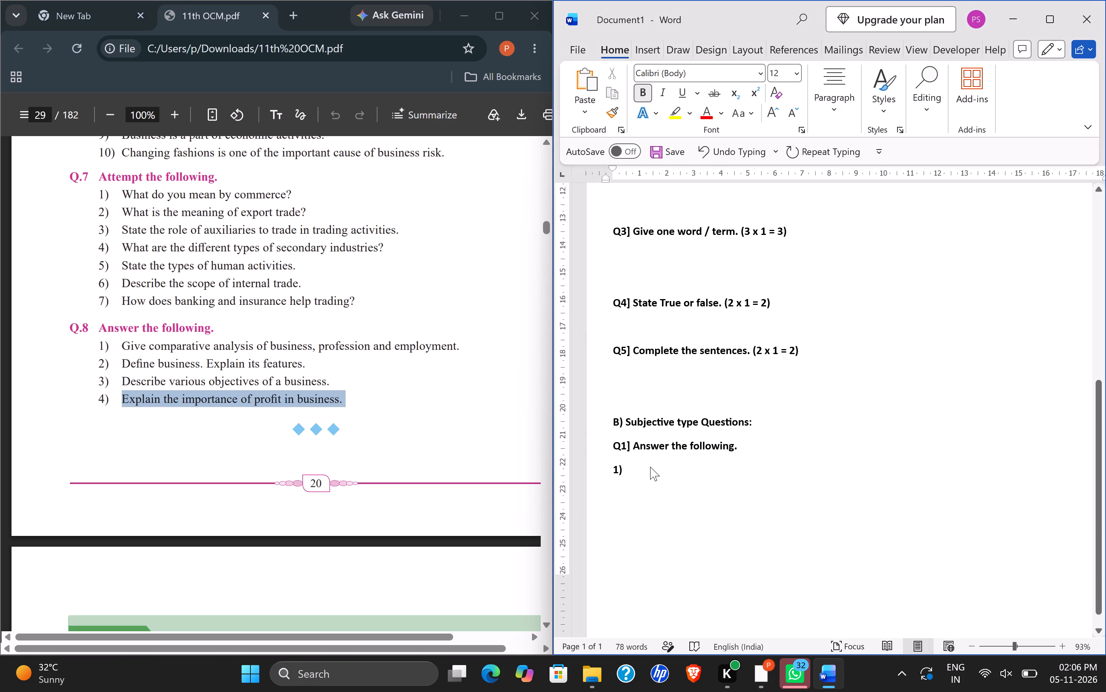
key(ctrl+v)
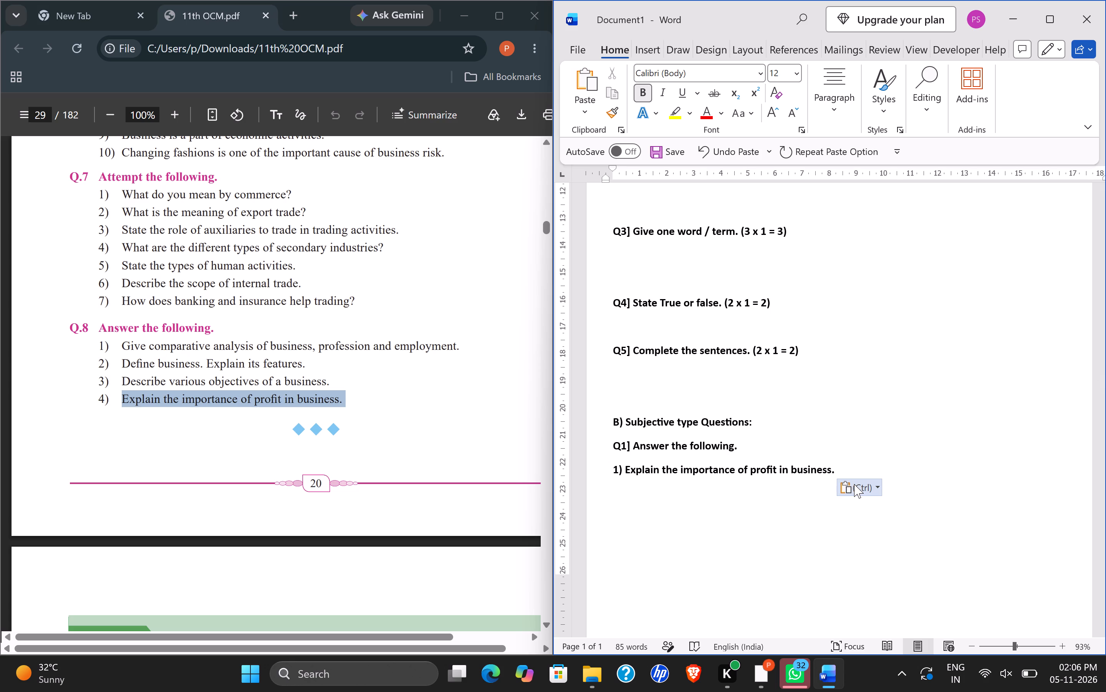
Insert blank lines below question 1) of the subjective Q1].
key(Return)
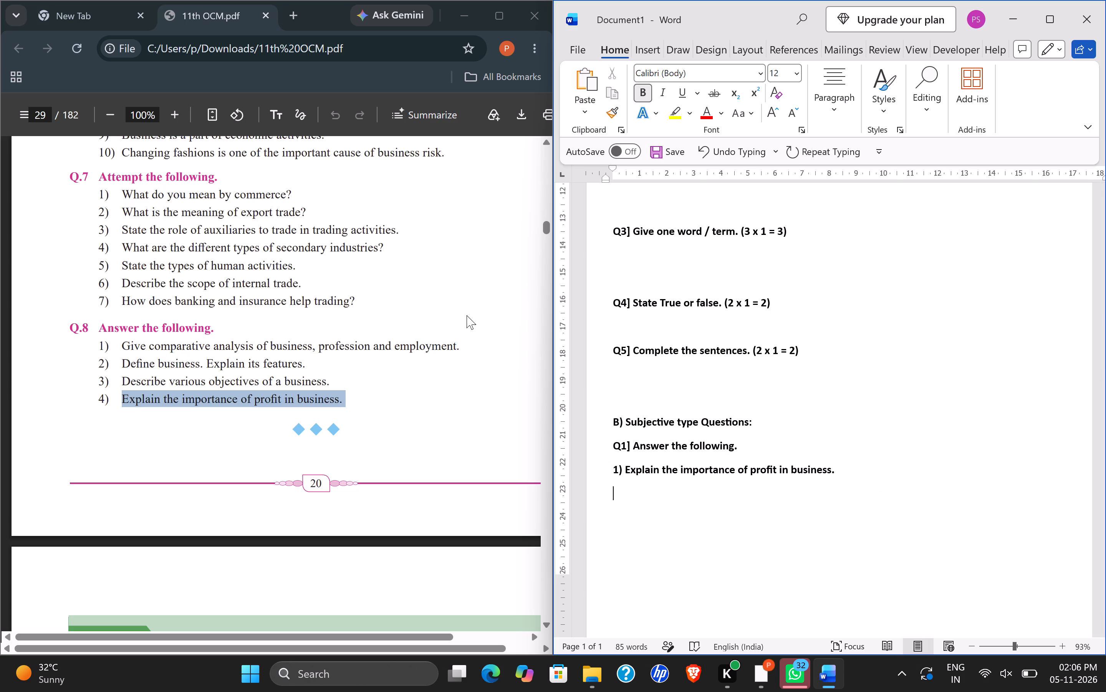
click(756, 451)
click(868, 475)
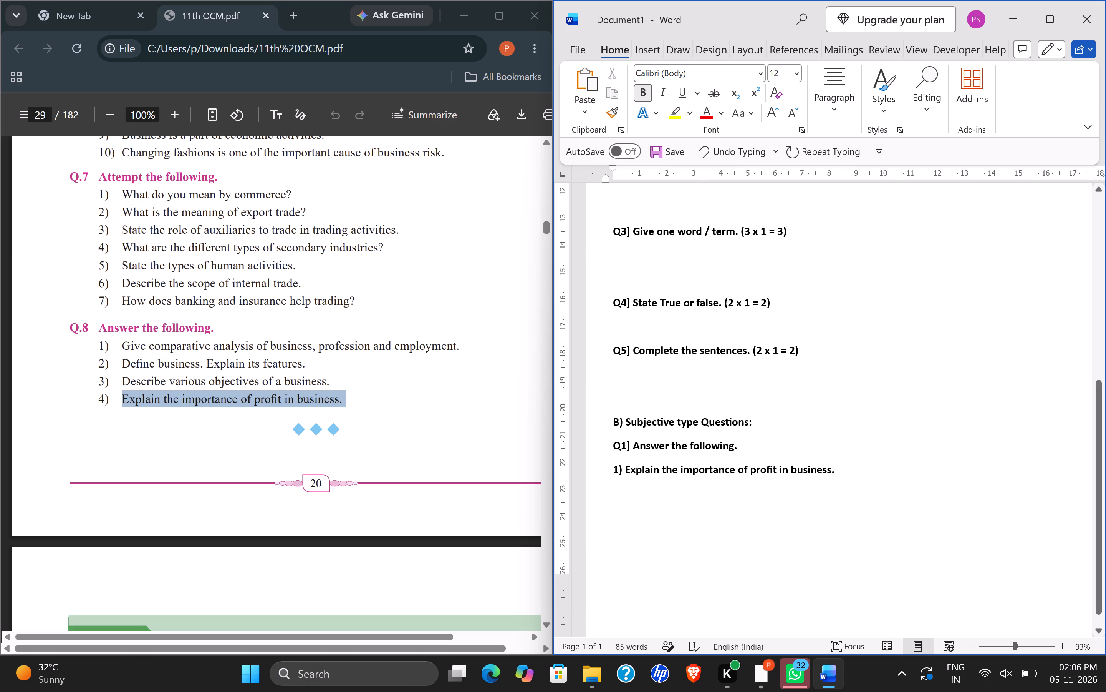
key(Return)
key(Return)
key(Return)
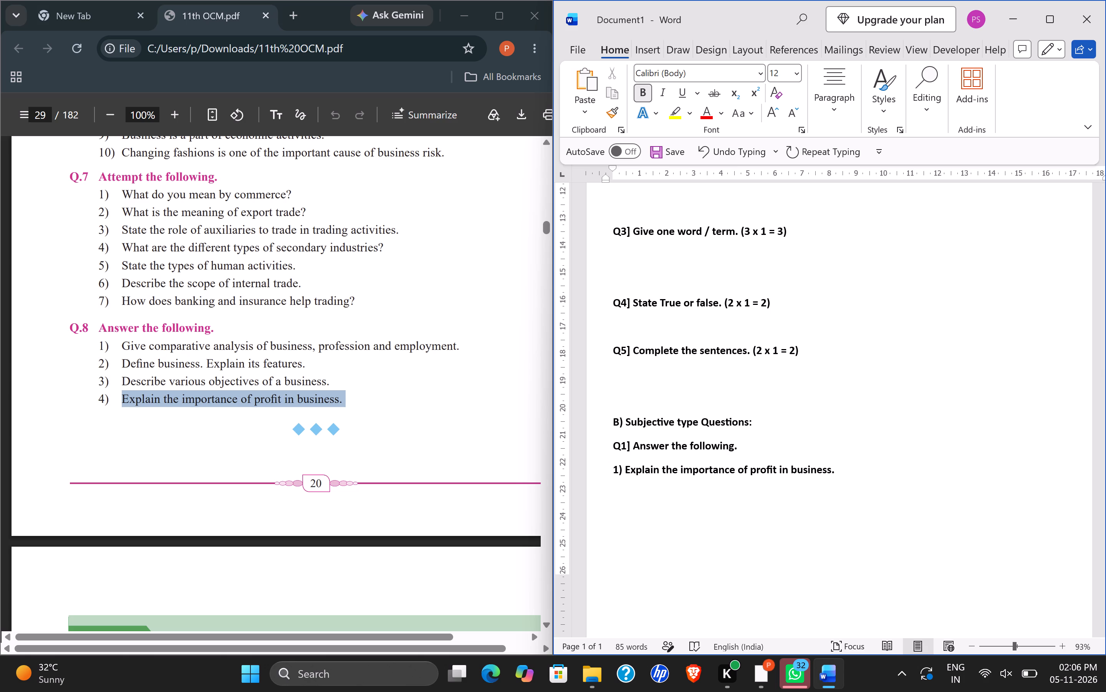
Start a Q2] line in section B and copy the textbook's Q.4 "Distinguish between." with item "1) Industry and Commerce" into it.
key(shift+q)
key(2)
text(])
key(space)
scroll(271, 423, right, 1)
scroll(271, 423, up, 2)
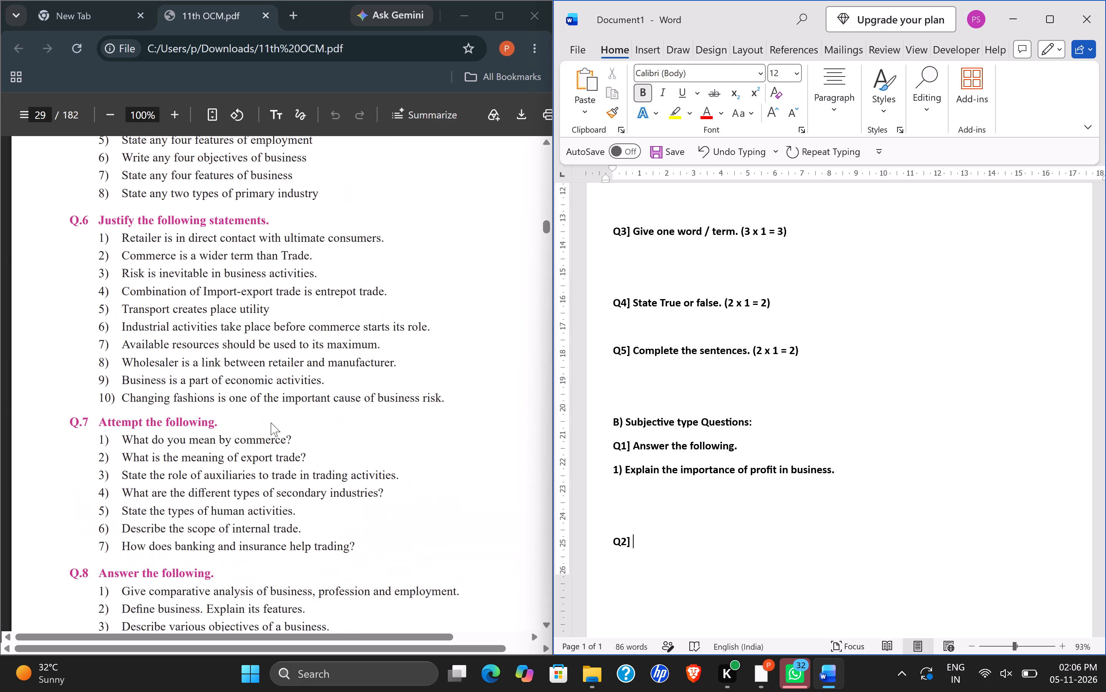
scroll(271, 423, up, 3)
scroll(157, 258, up, 3)
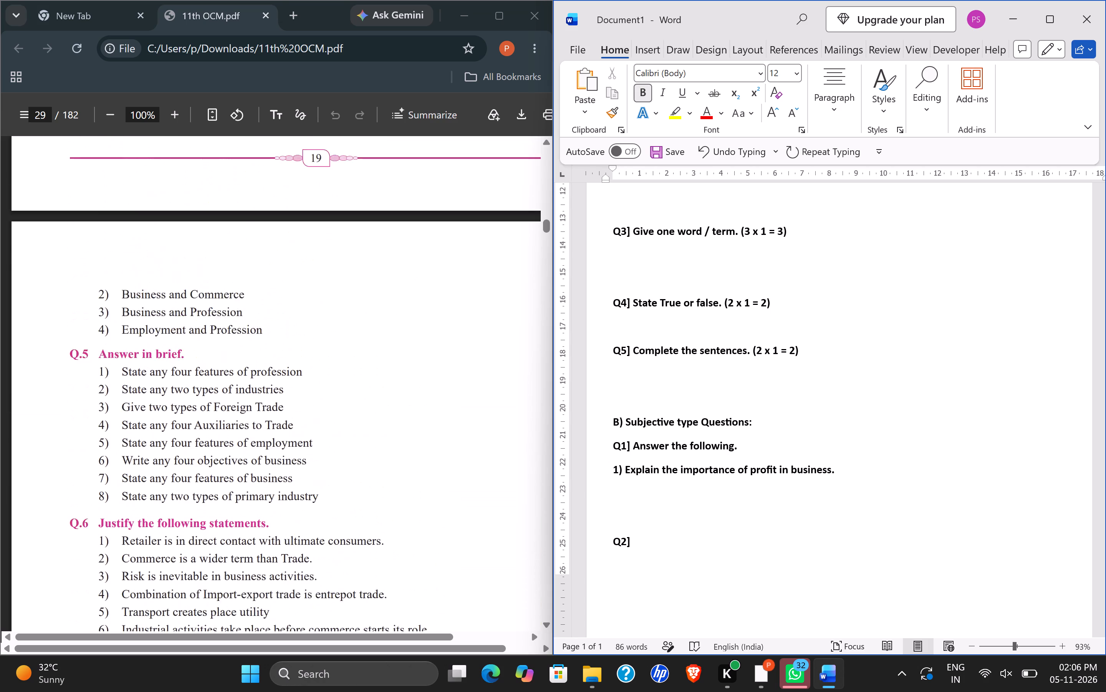
scroll(157, 258, up, 2)
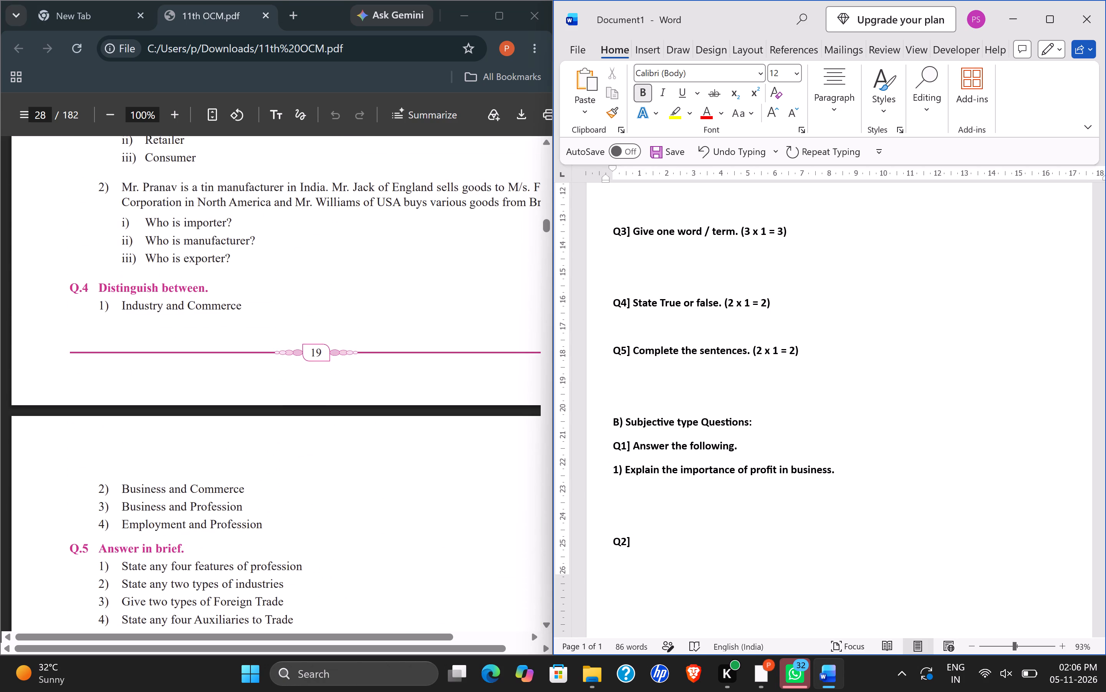
drag(95, 285, 250, 294)
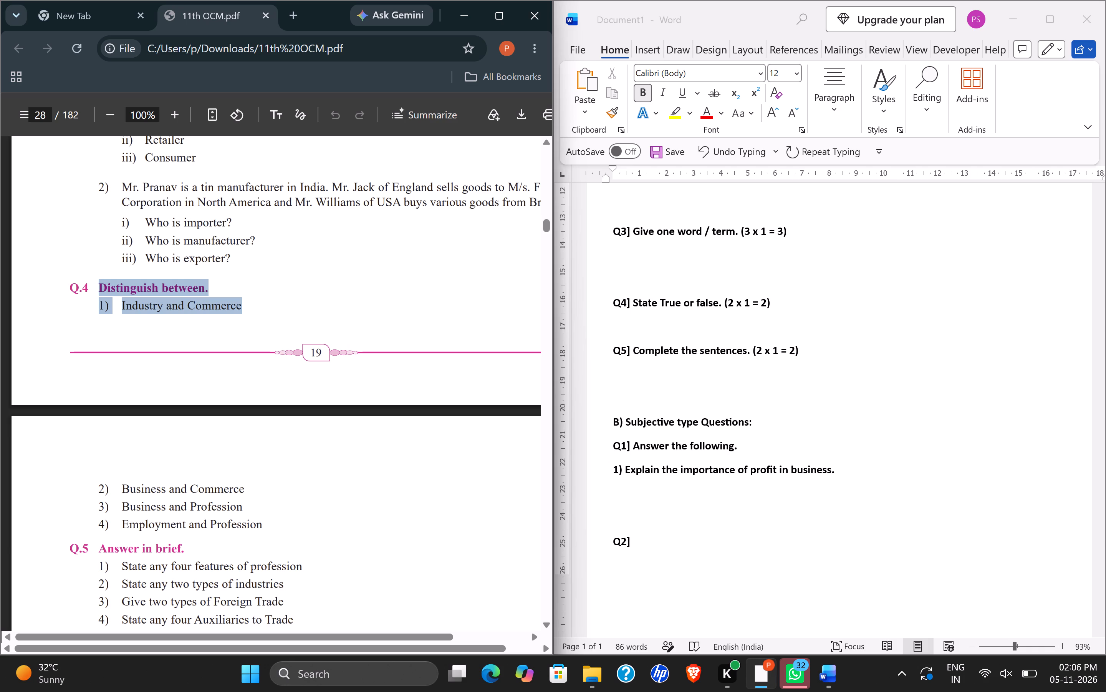
key(ctrl+c)
click(647, 538)
key(ctrl+v)
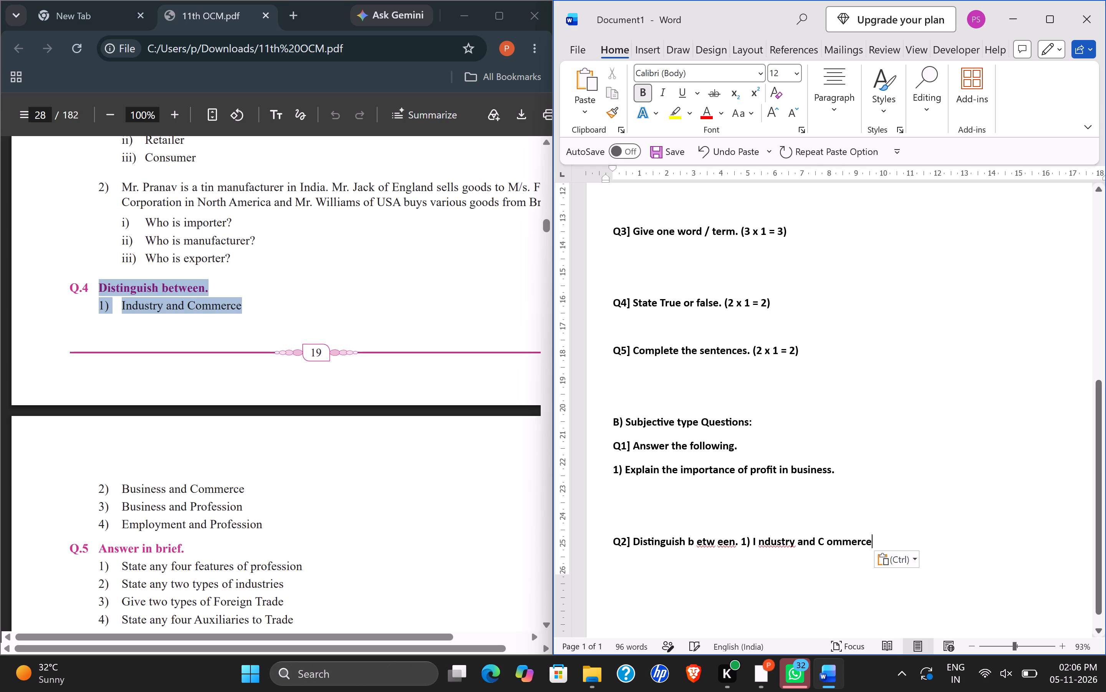
Remove the stray spaces inside "between" in the subjective Q2] heading.
click(698, 541)
key(BackSpace)
key(Right)
key(Right)
key(Right)
key(Right)
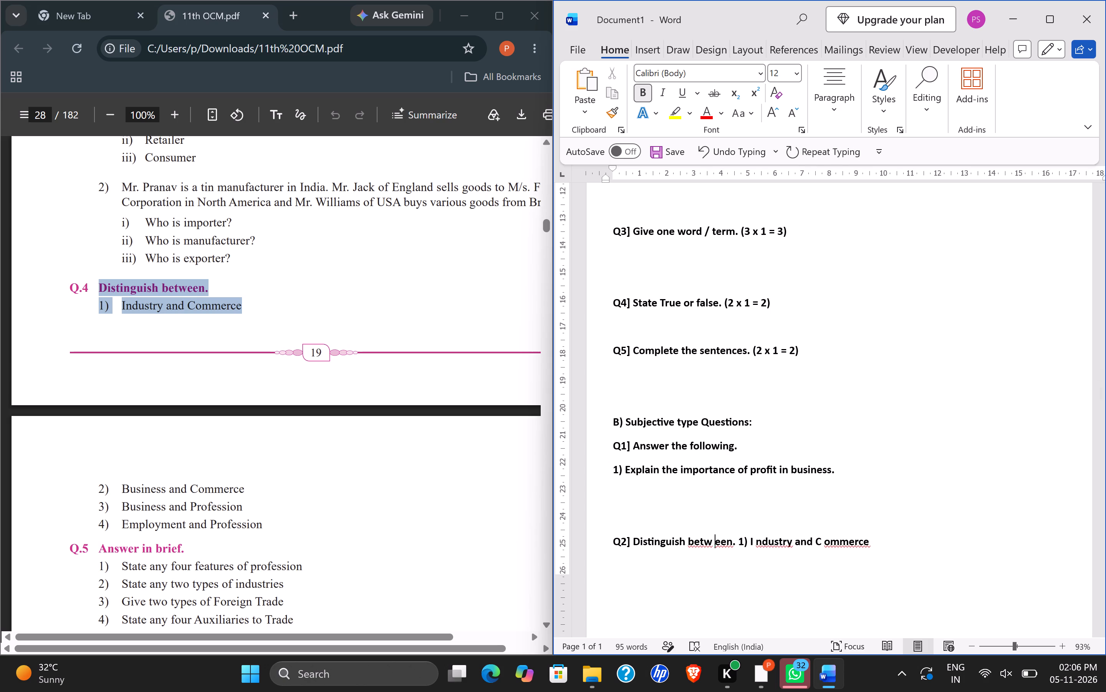
key(BackSpace)
Break item "1)" onto its own line below the Q2] "Distinguish between." heading.
key(Right)
key(Right)
key(Right)
key(Right)
key(Right)
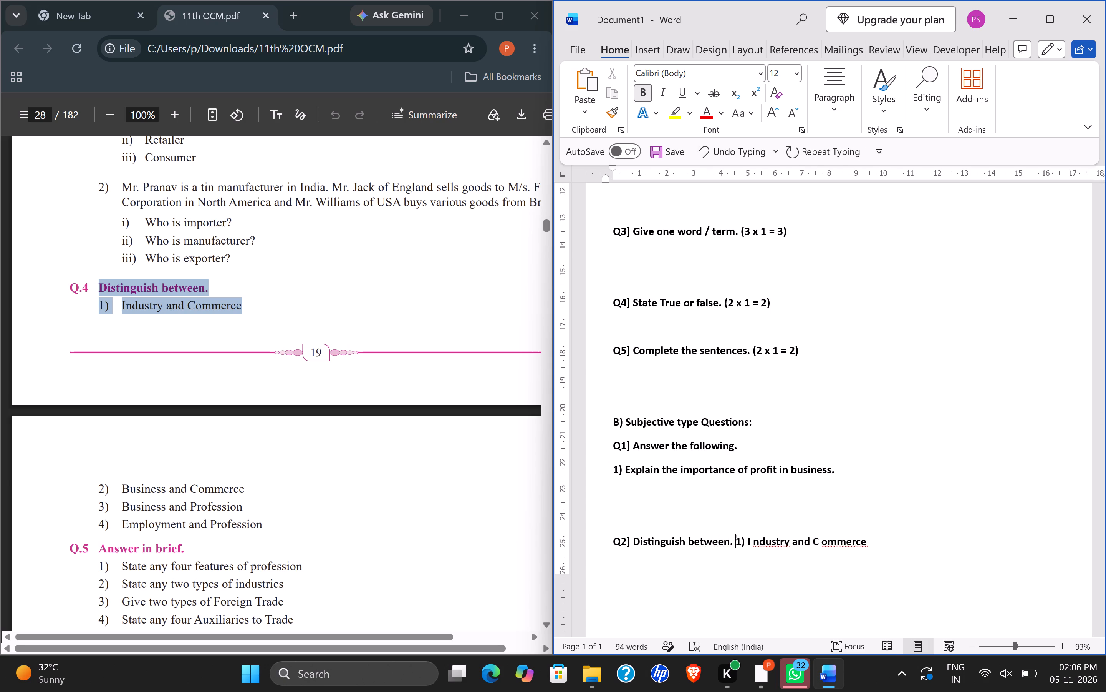
key(shift+Return)
Remove the stray spaces inside "Industry" and "Commerce" in item 1) of the subjective Q2].
key(Right)
key(Right)
key(Right)
key(Right)
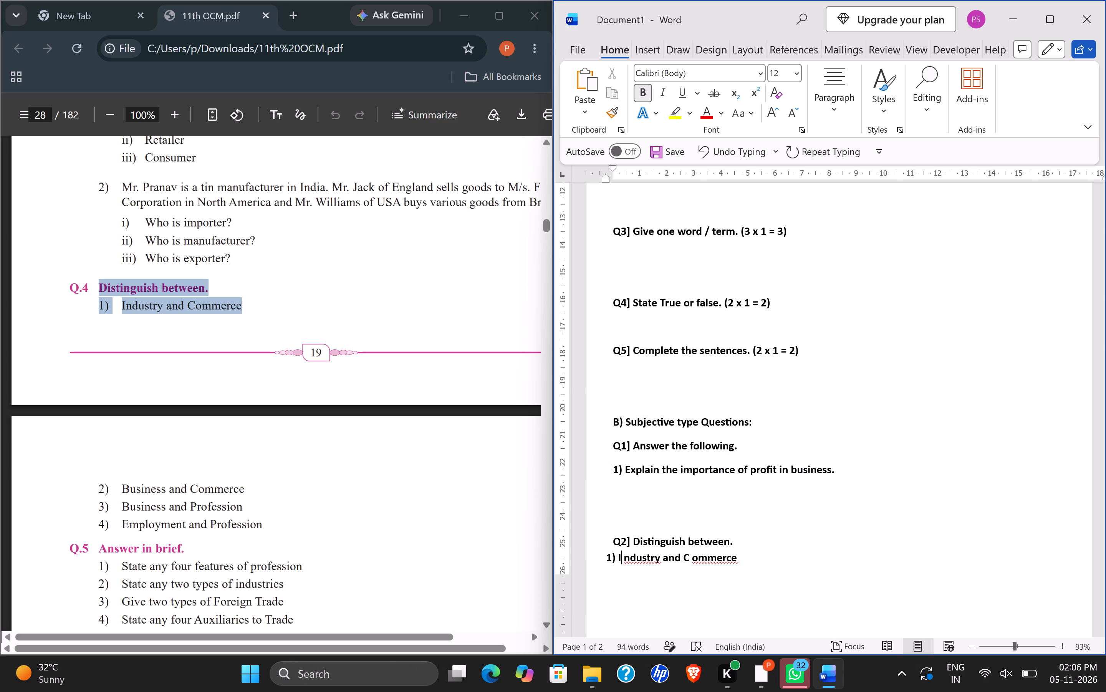
key(Right)
key(backslash)
key(BackSpace)
key(BackSpace)
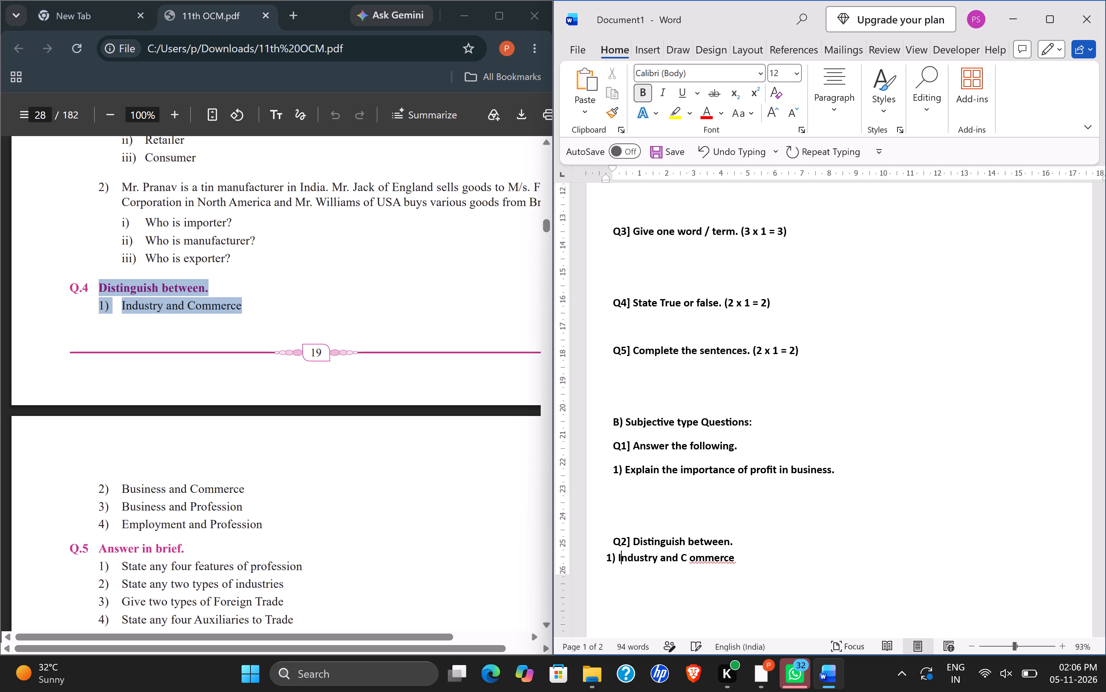
key(Right)
key(Right)
key(Right)
key(Right)
key(Right)
key(Right)
key(Right)
key(Right)
key(Right)
key(Right)
key(Right)
key(Right)
key(Right)
key(Right)
key(BackSpace)
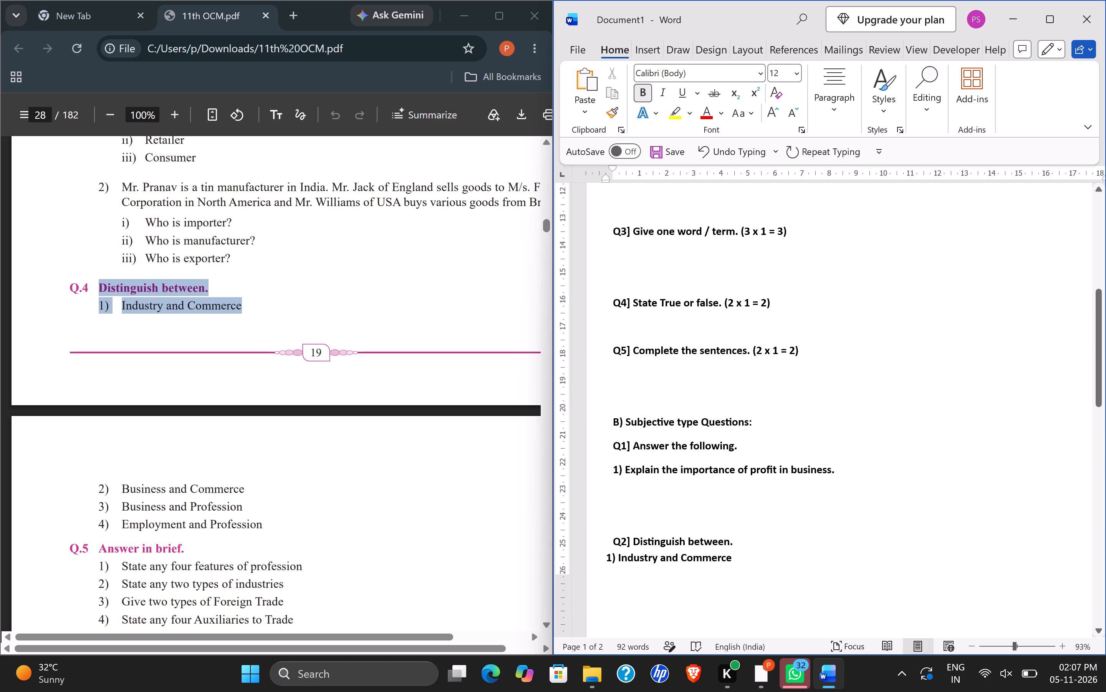
Adjust the indents of the subjective Q2] heading and its item 1) to align both with the other questions.
drag(606, 177, 610, 178)
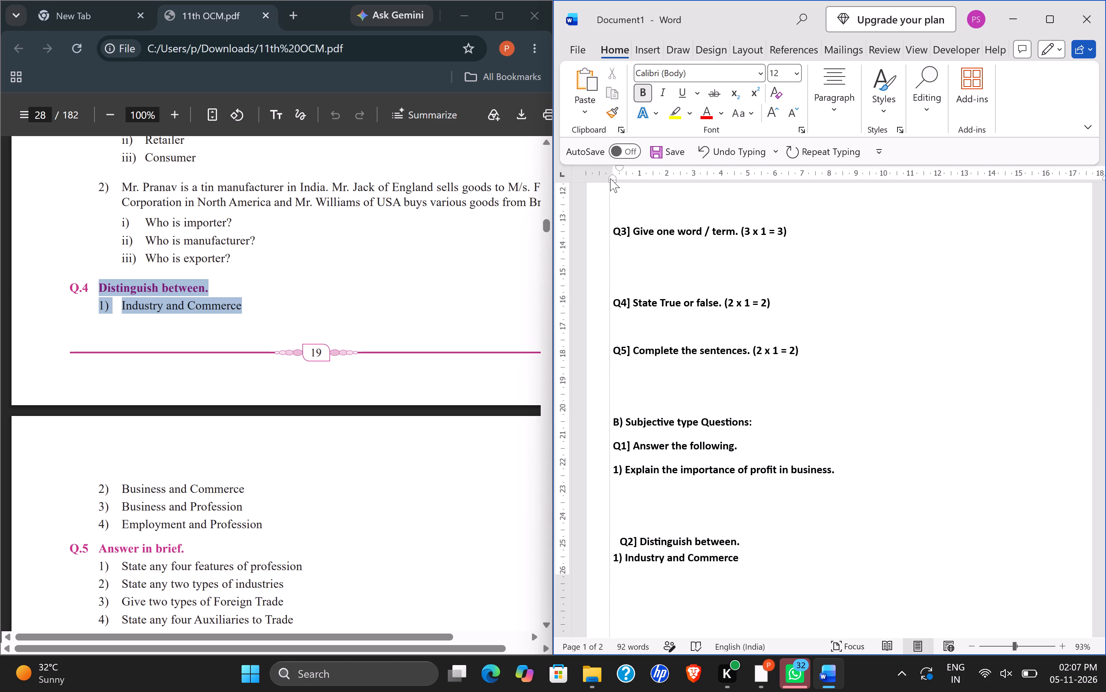
drag(610, 178, 610, 179)
drag(619, 168, 618, 168)
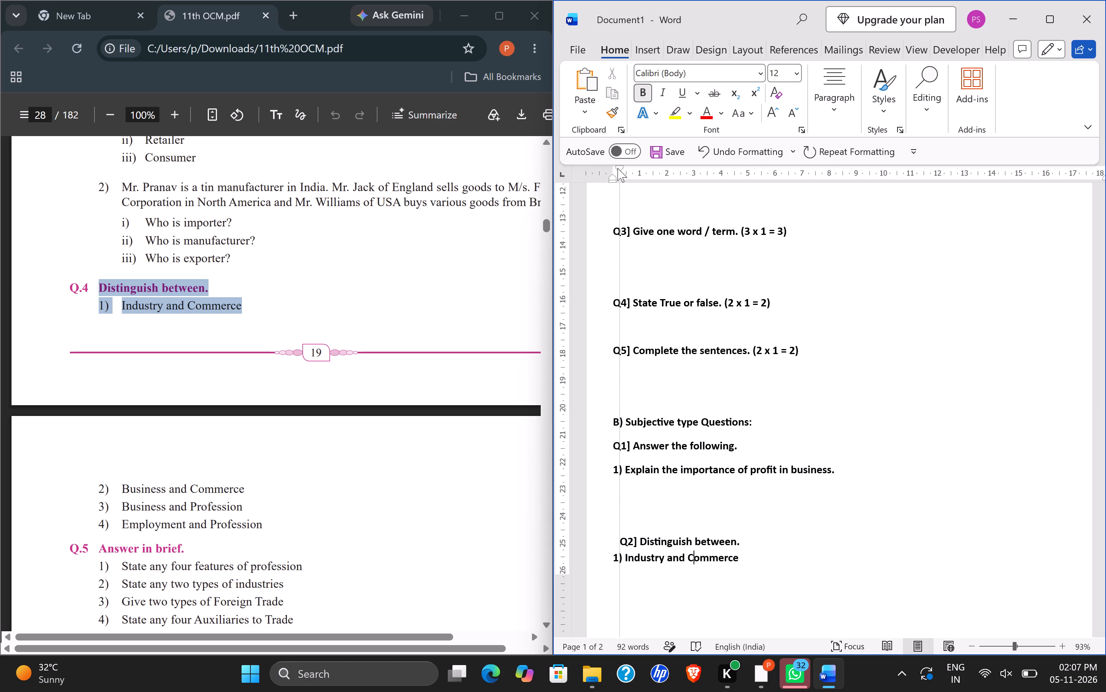
drag(618, 168, 615, 168)
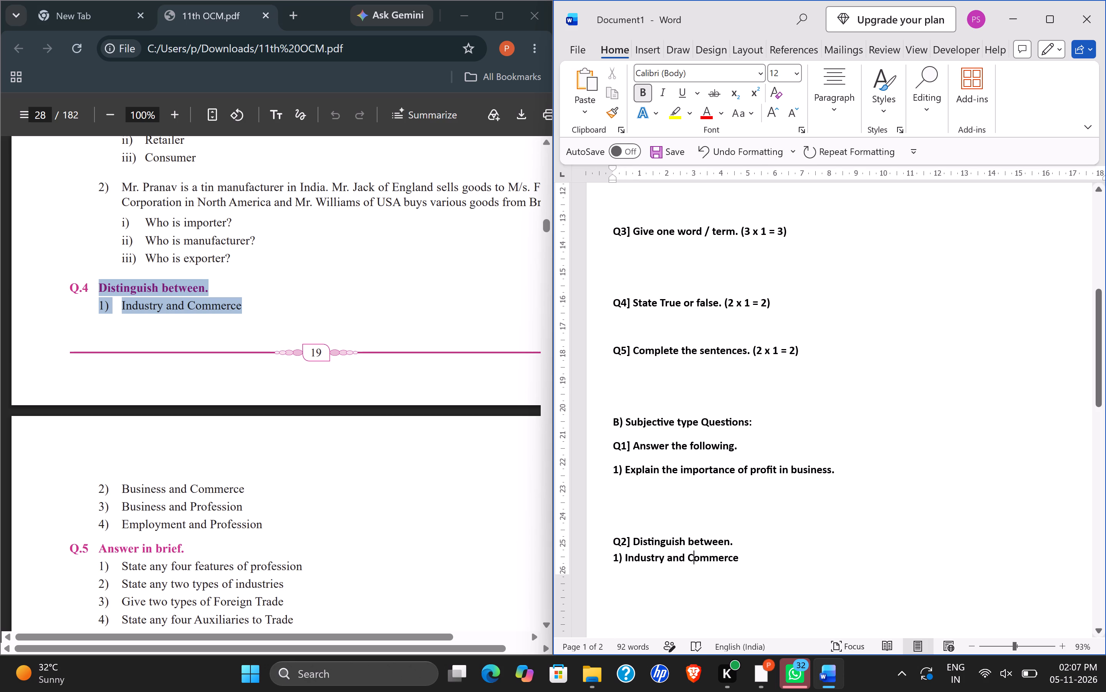
Replace the line break before "1) Industry and Commerce" with a paragraph break.
click(609, 556)
key(BackSpace)
key(Return)
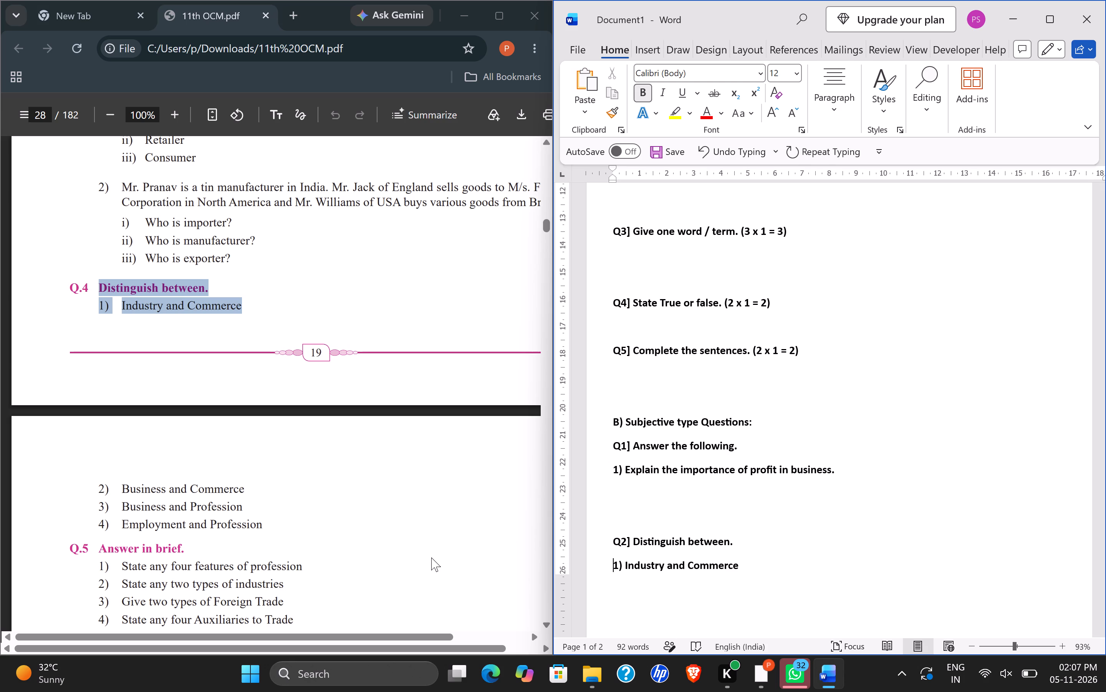
Add the marks "(5 x 2 = 10)" at the end of the "Distinguish between." heading.
click(738, 545)
key(space)
key(shift+parenleft)
text(5 x 2 = 10)
key(space)
key(BackSpace)
key(shift+parenright)
Add "(25 Marks)" at the end of the "B) Subjective type Questions:" heading.
scroll(723, 444, up, 1)
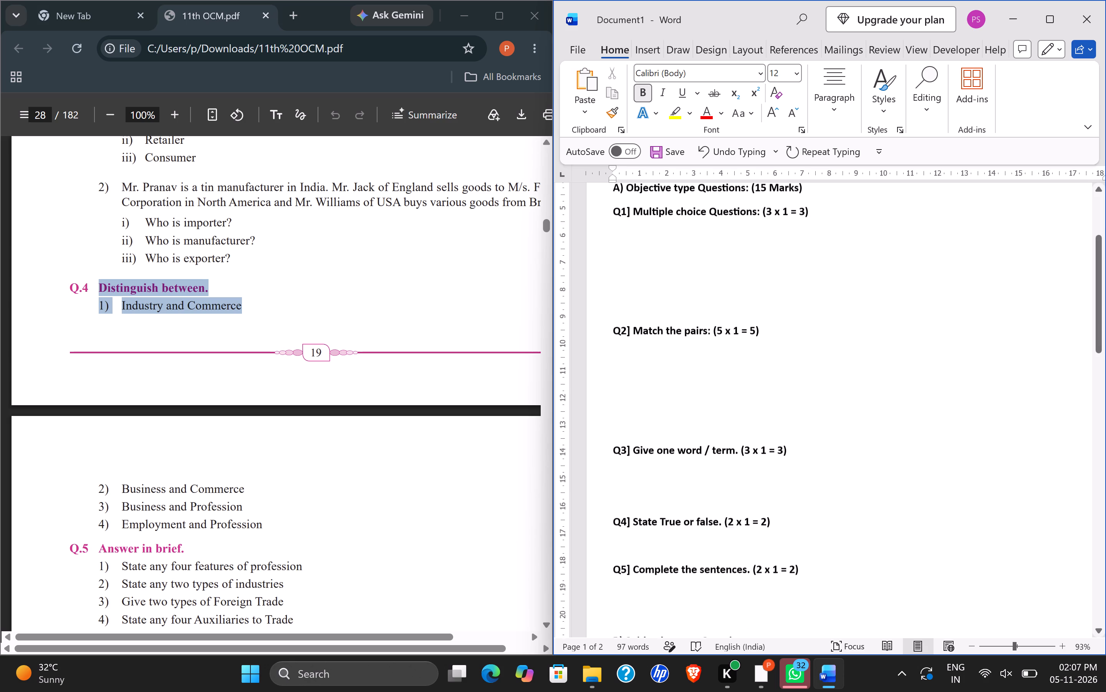
scroll(723, 444, up, 3)
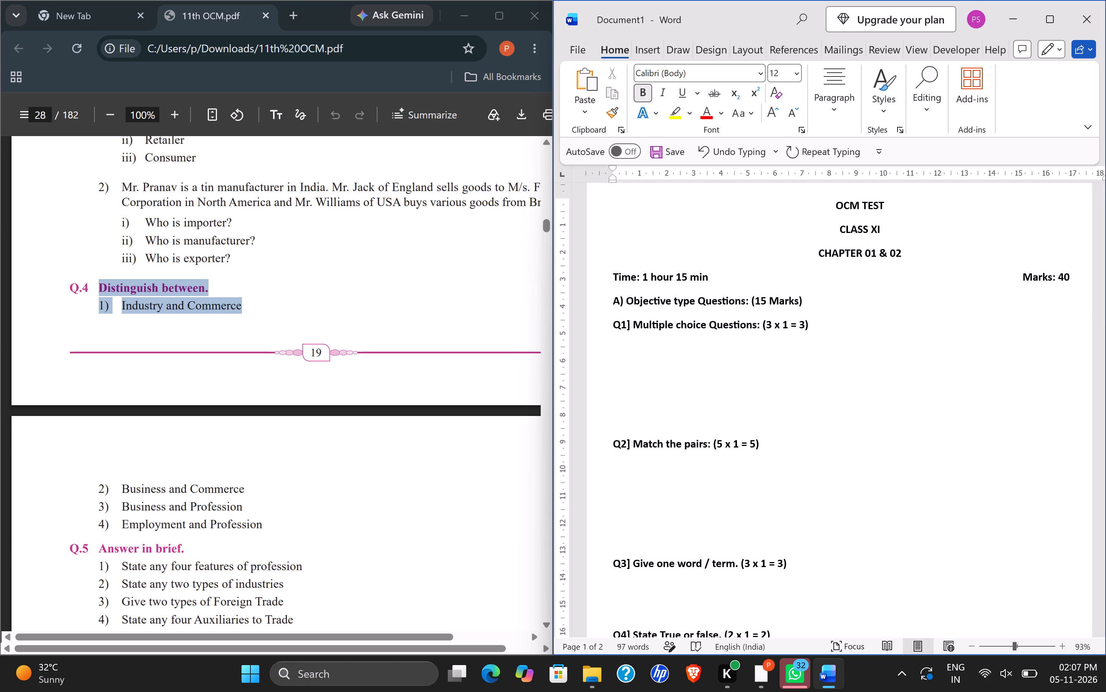
scroll(835, 556, down, 1)
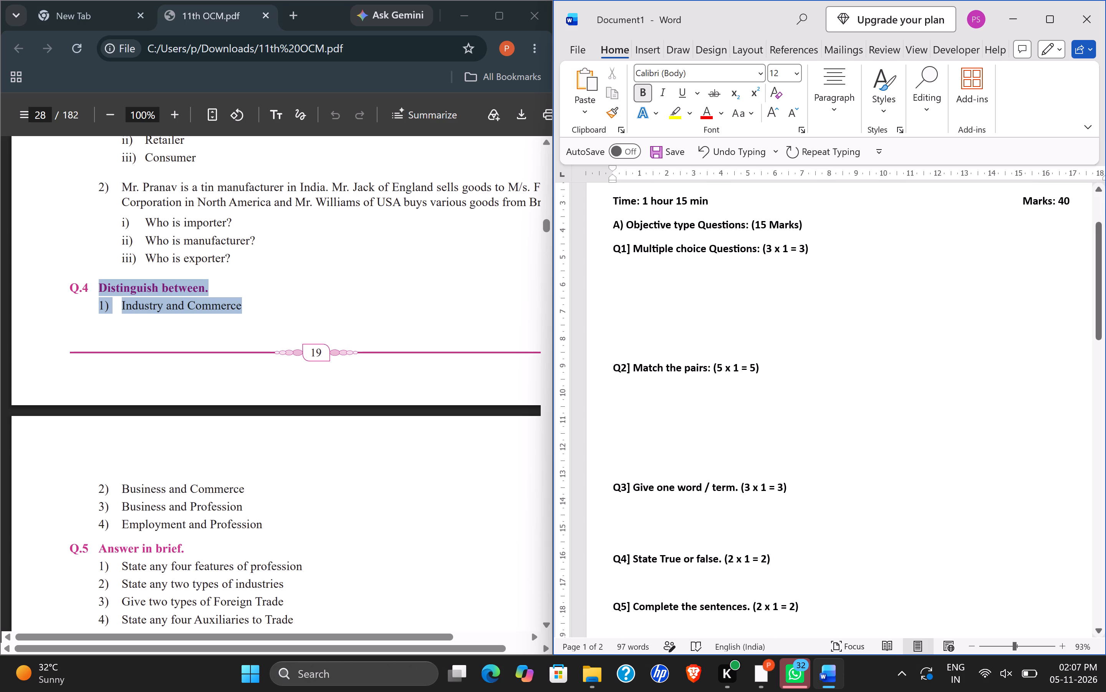
scroll(809, 554, down, 2)
click(765, 457)
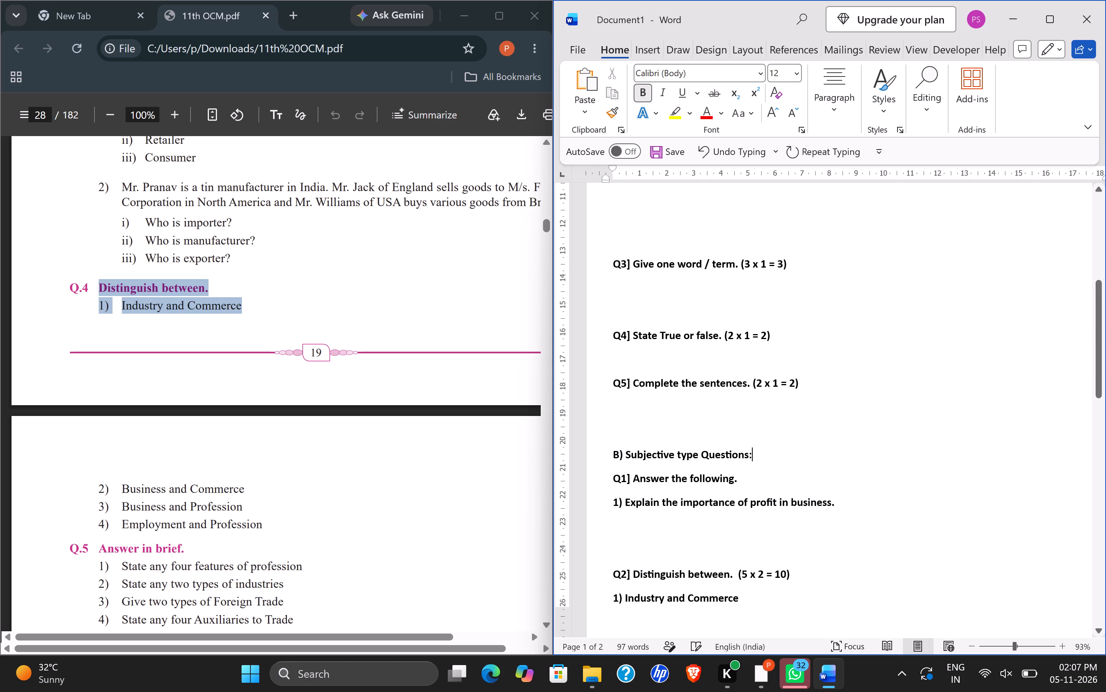
key(space)
key(space)
key(shift+parenleft)
text(25 Marks)
key(shift+parenright)
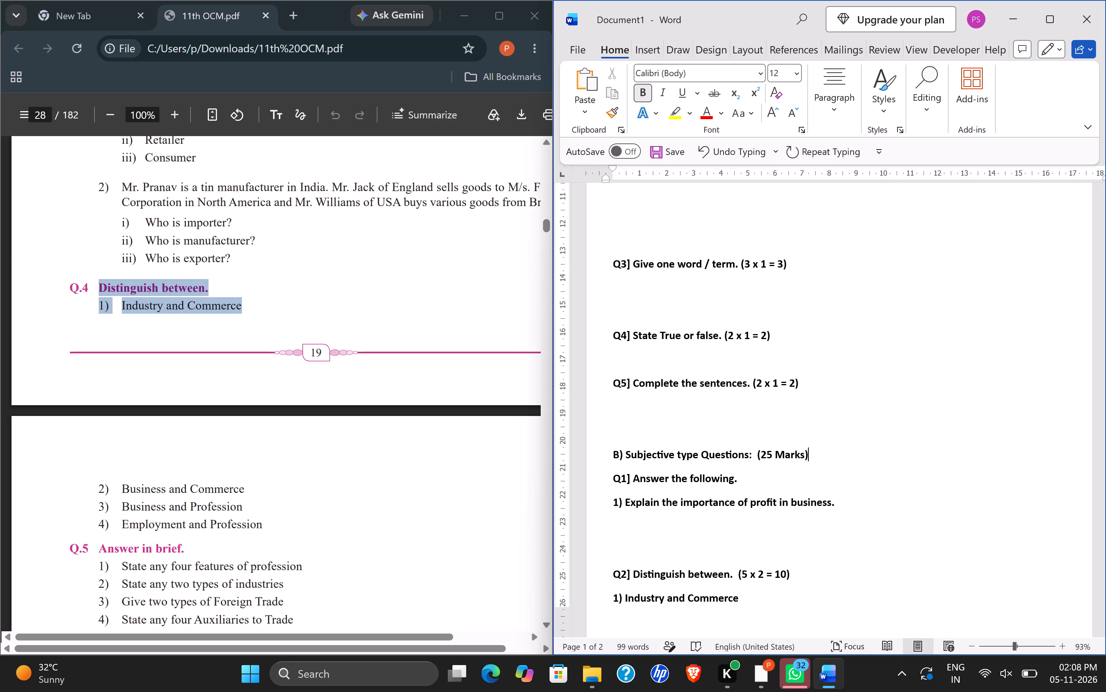
Delete the question "1) Explain the importance of profit in business." under the subjective Q1], along with a blank line below it.
click(749, 477)
drag(614, 504, 689, 503)
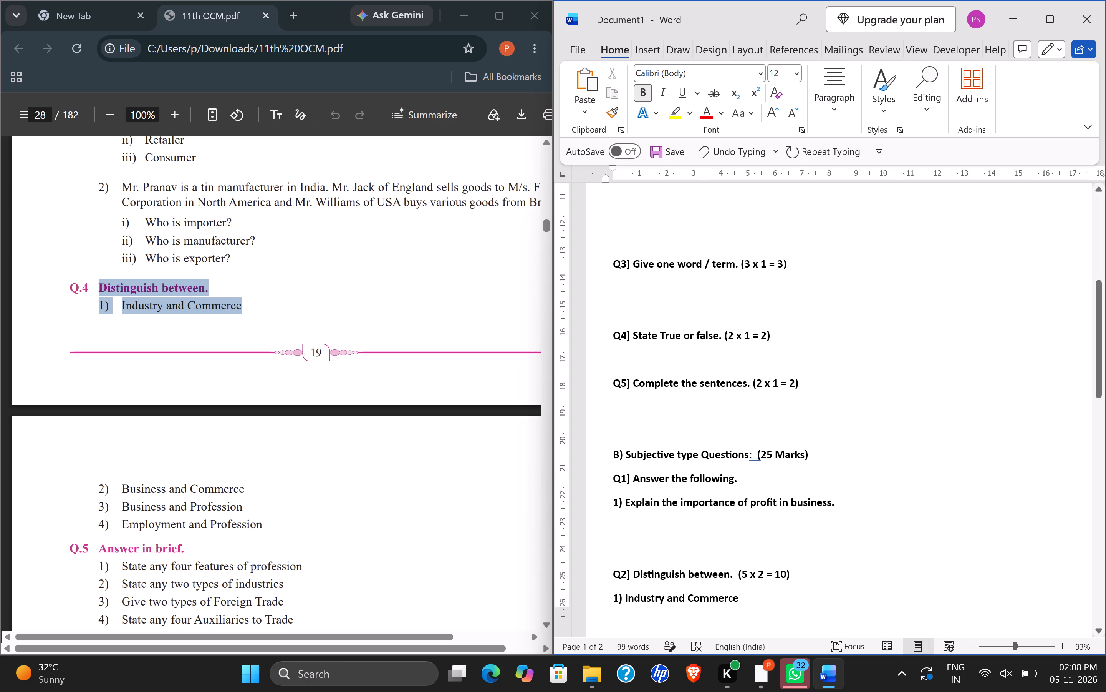
drag(689, 503, 852, 519)
key(Delete)
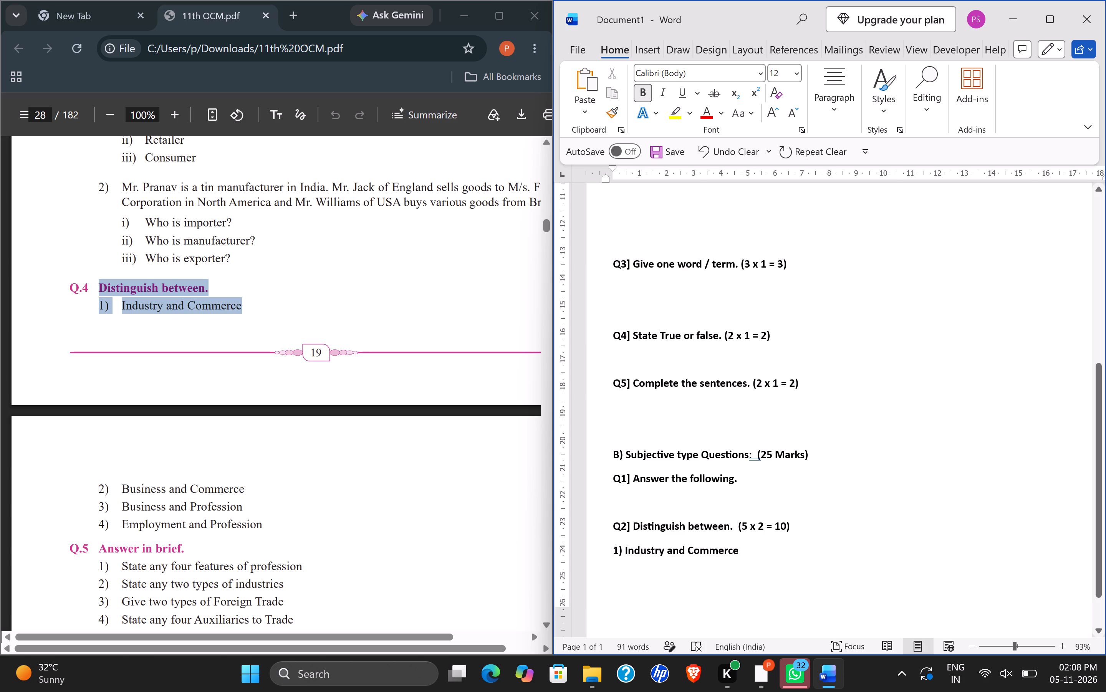
Insert "Any 2" between "Distinguish between." and the marks in the subjective Q2] heading.
click(733, 529)
key(space)
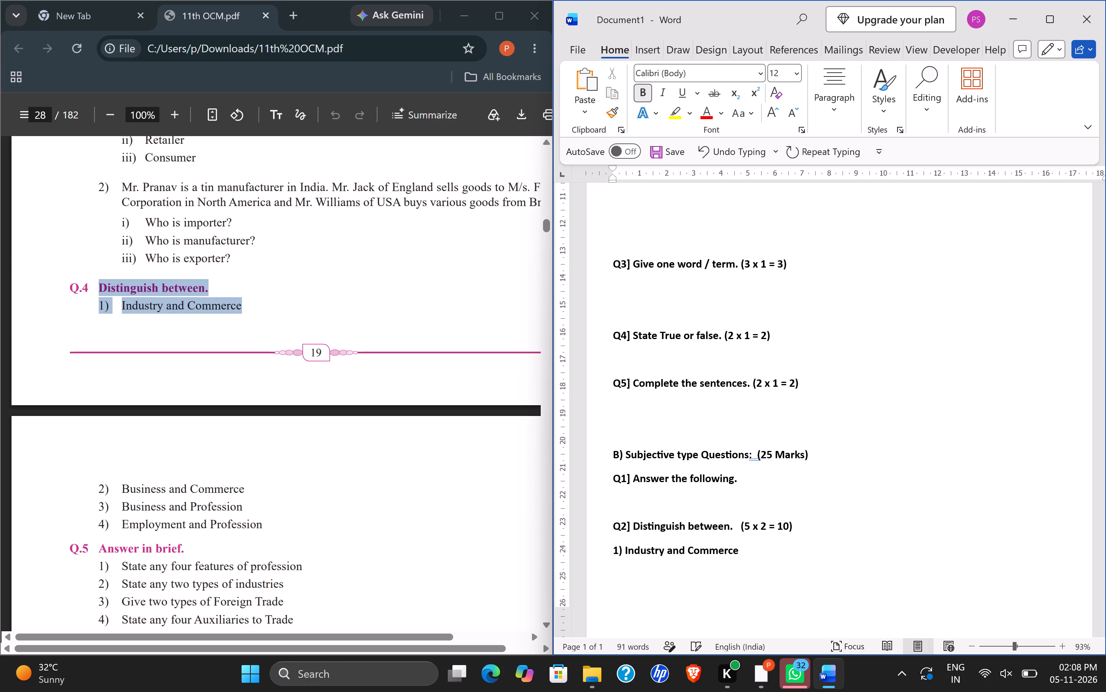
text(Any 2)
Add a period after "Any 2" in the subjective Q2] heading.
key(period)
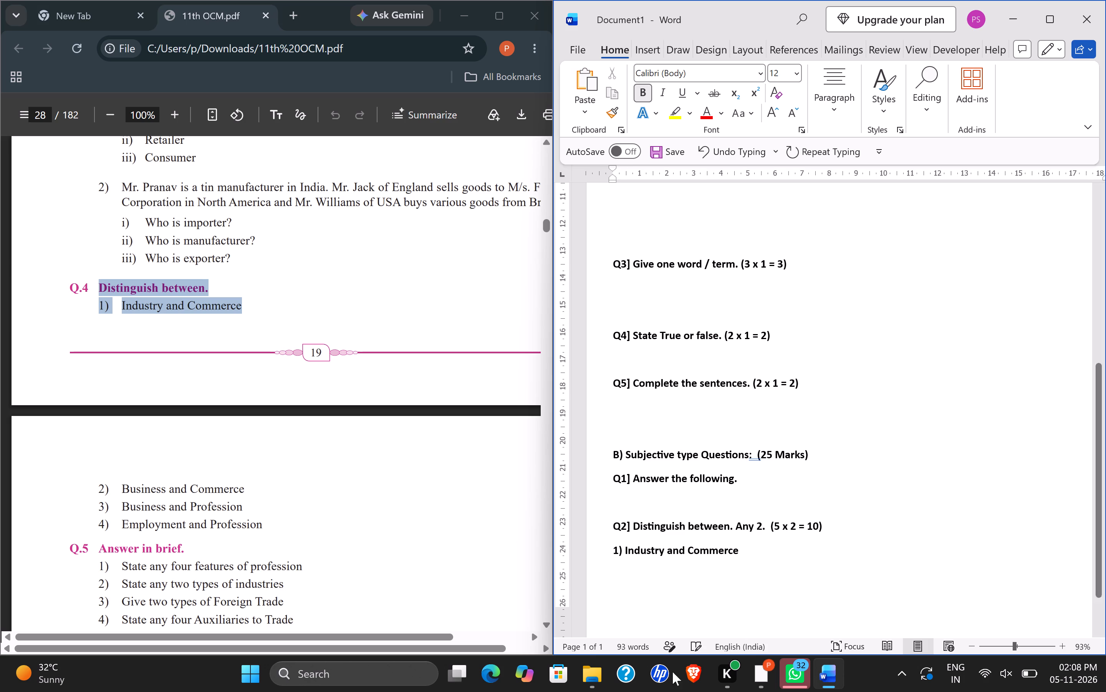
Copy "2) Business and Commerce" from the textbook's Q.4 into a new line below "1) Industry and Commerce" in the Word document.
scroll(246, 463, down, 1)
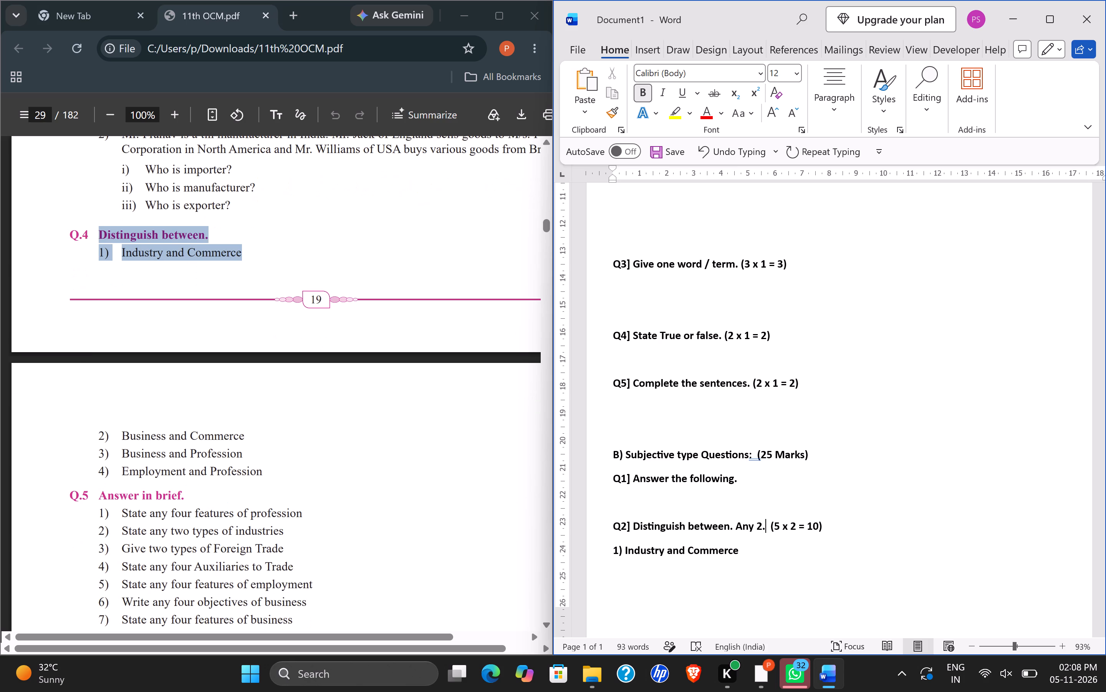
drag(96, 435, 272, 429)
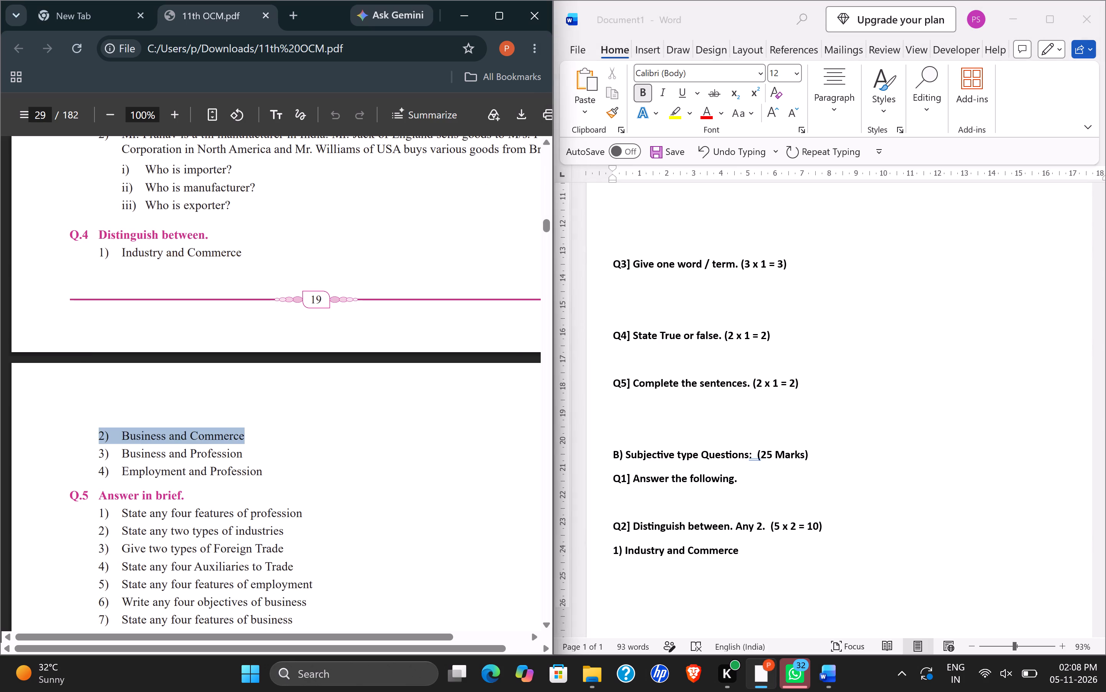
drag(272, 429, 276, 439)
key(ctrl+c)
click(749, 554)
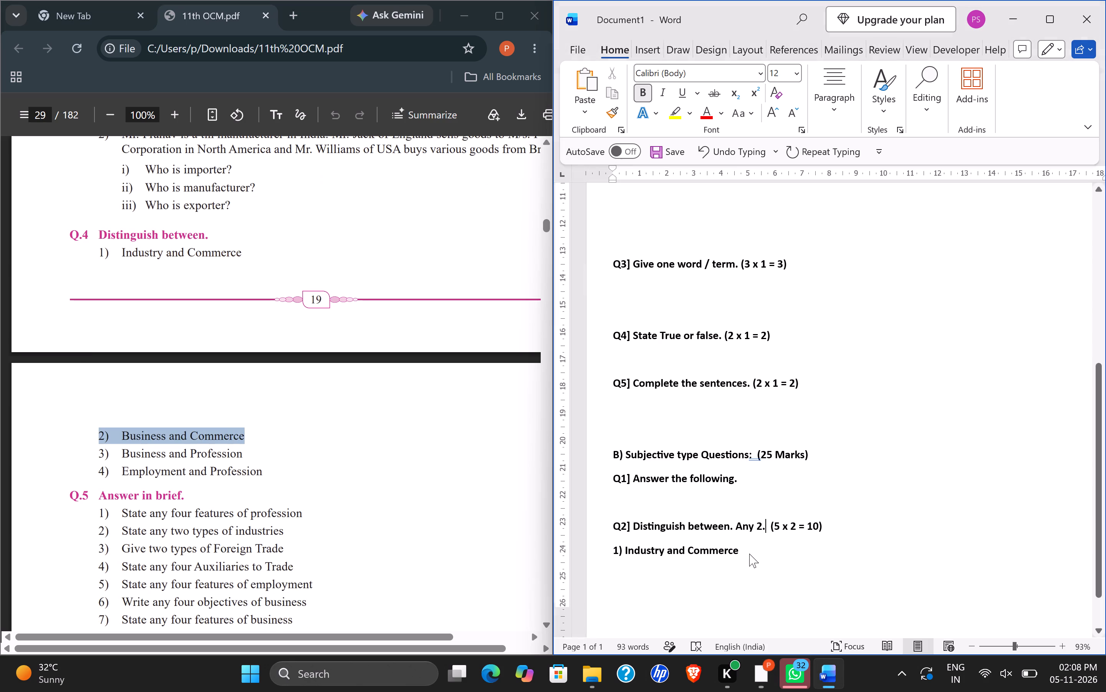
click(749, 554)
key(Return)
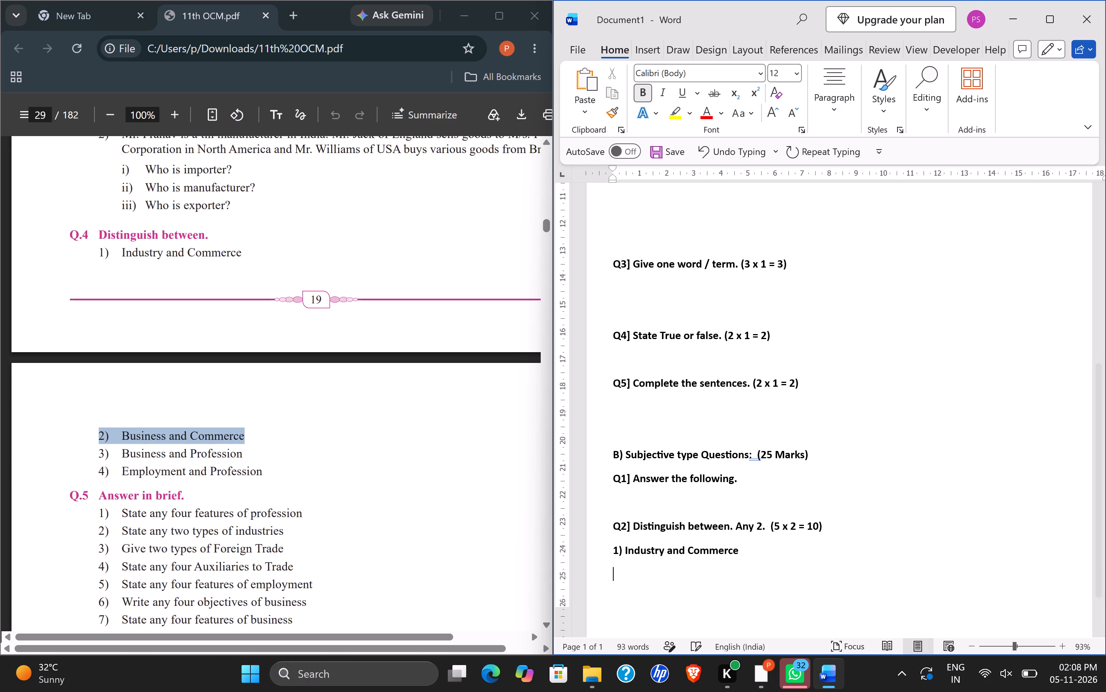
key(ctrl+v)
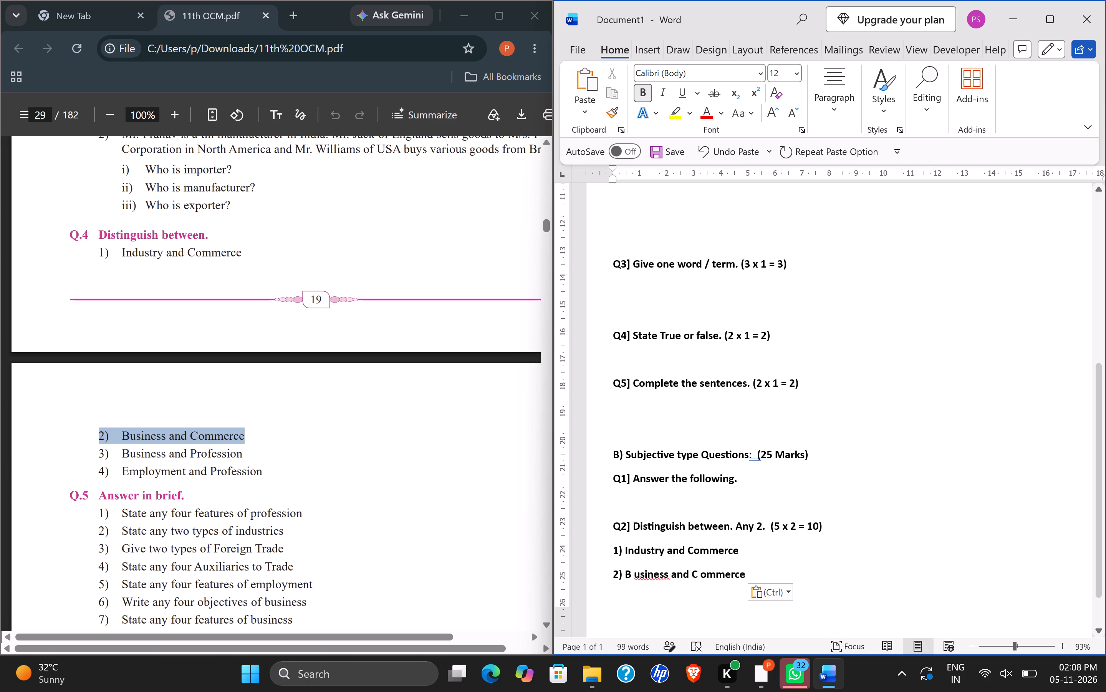
Remove the stray spaces inside the words "Business" and "Commerce" in the pasted line.
click(639, 576)
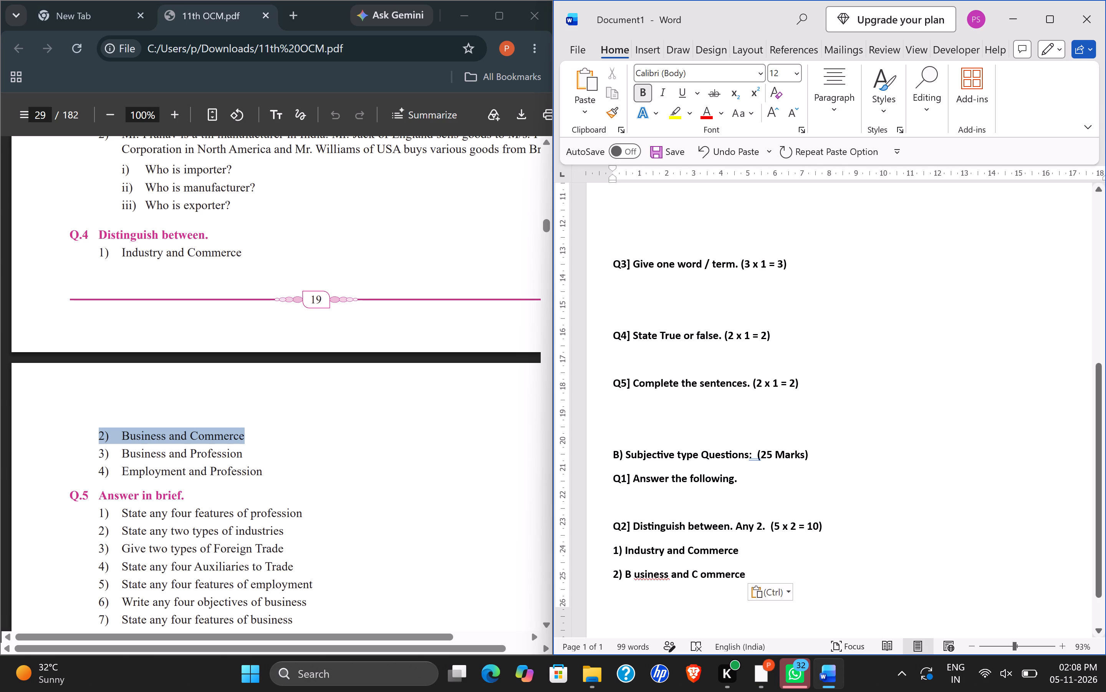
key(Left)
key(BackSpace)
key(Right)
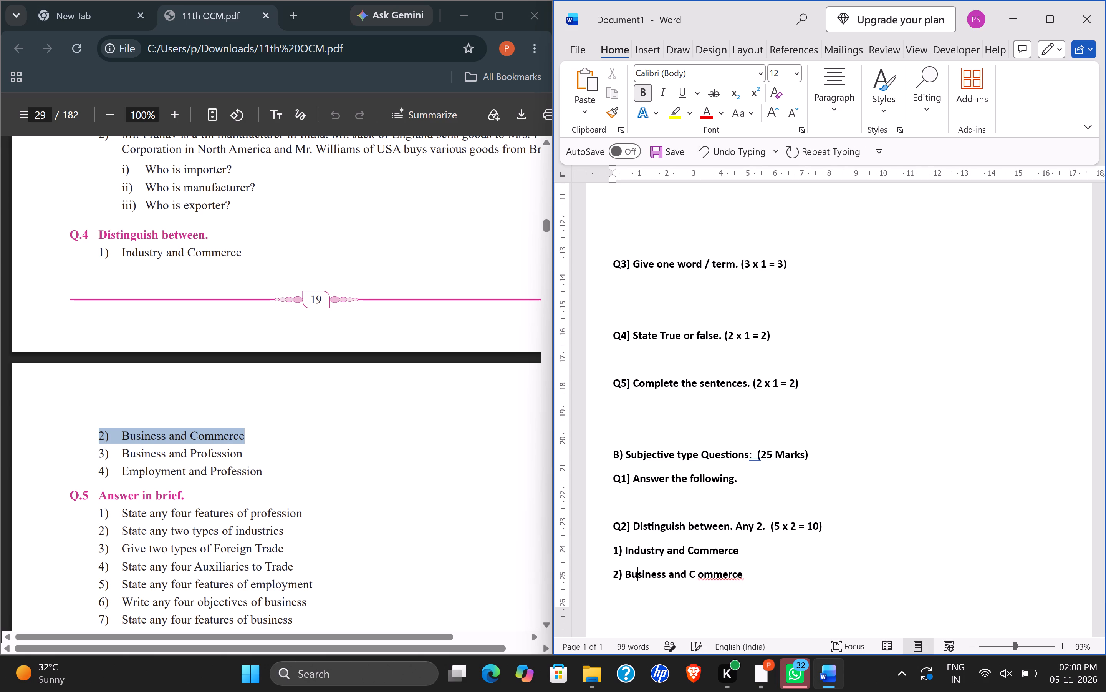
key(Right)
key(Right)
key(Right)
key(Right)
key(Right)
key(Right)
key(Right)
key(Right)
key(Right)
key(Right)
key(Right)
key(Right)
key(Right)
key(BackSpace)
Change the number of the "Business and Commerce" item to 3.
click(617, 576)
key(BackSpace)
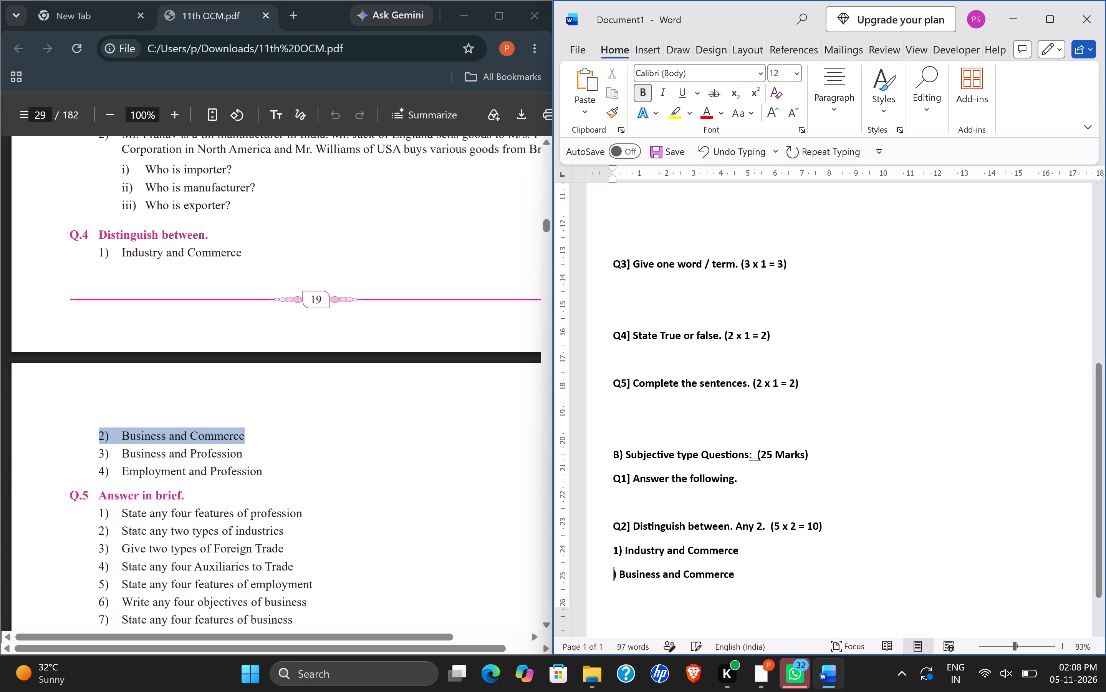
key(3)
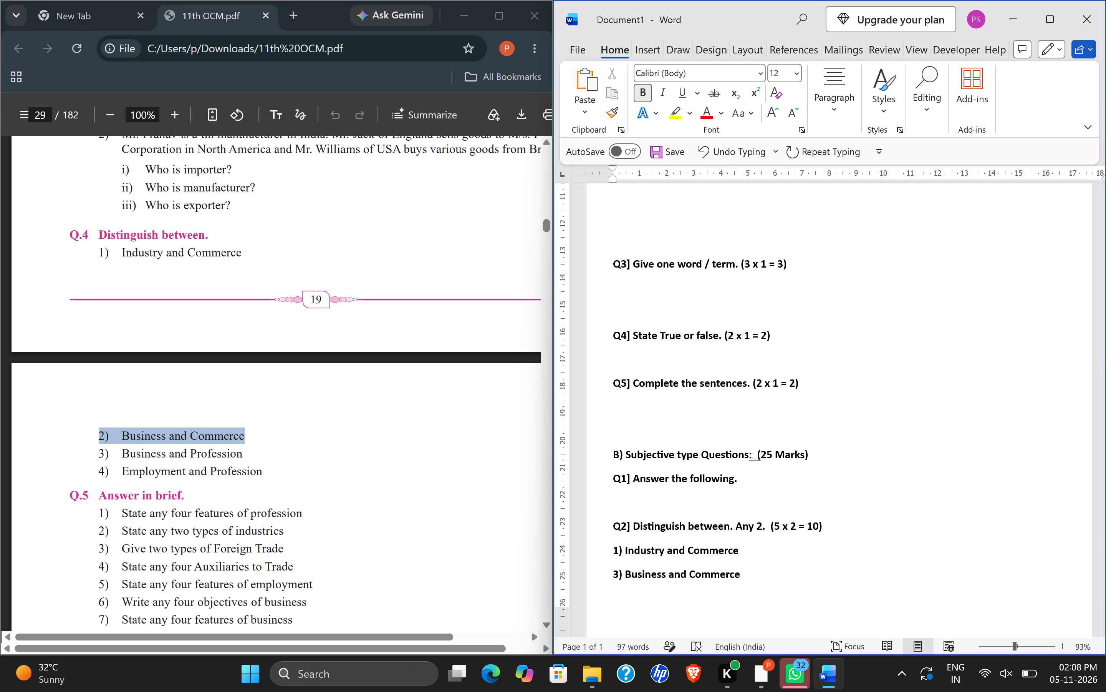
Reword the subjective Q1] heading as "Answer in brief.".
scroll(256, 442, down, 1)
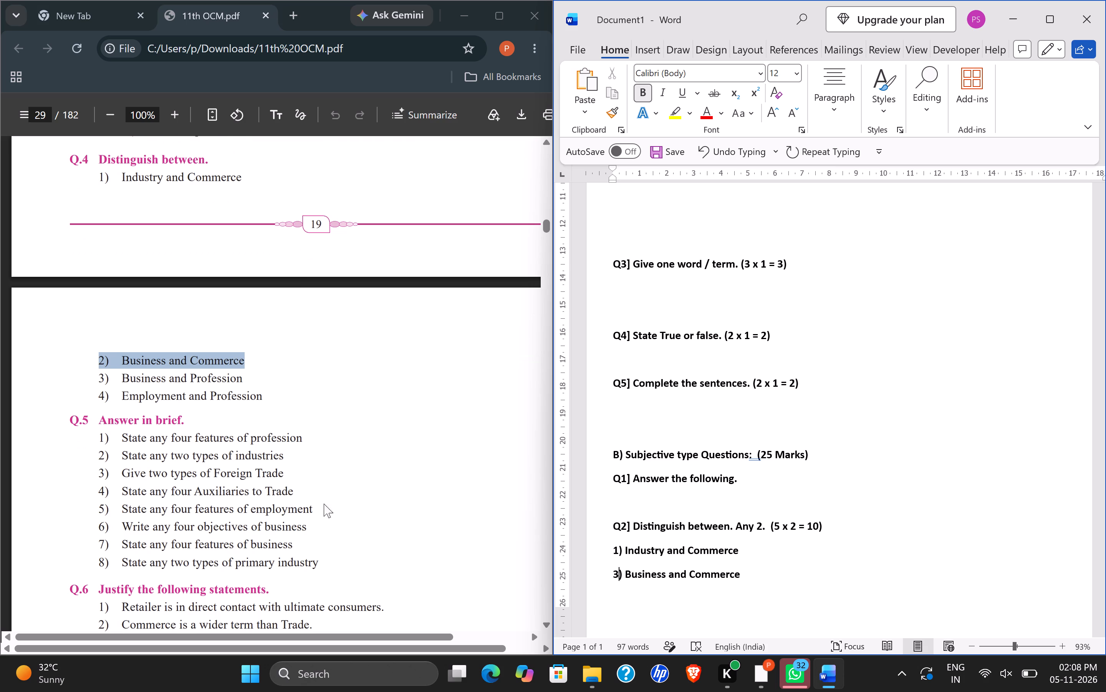
scroll(313, 487, down, 1)
scroll(750, 488, down, 2)
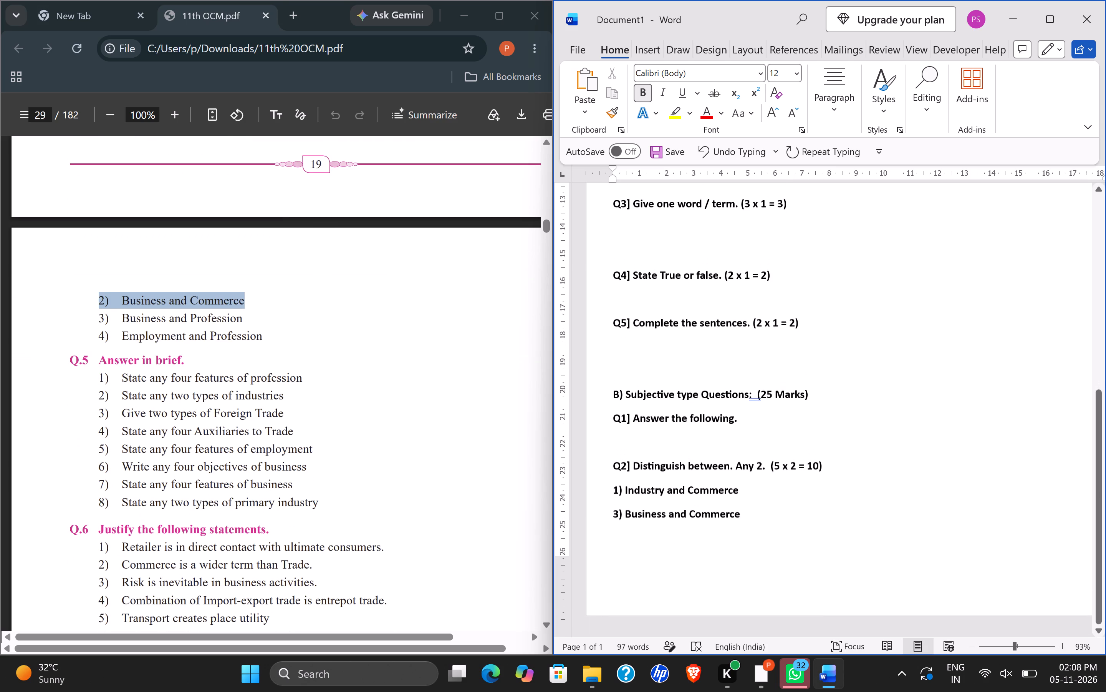
drag(673, 431, 676, 430)
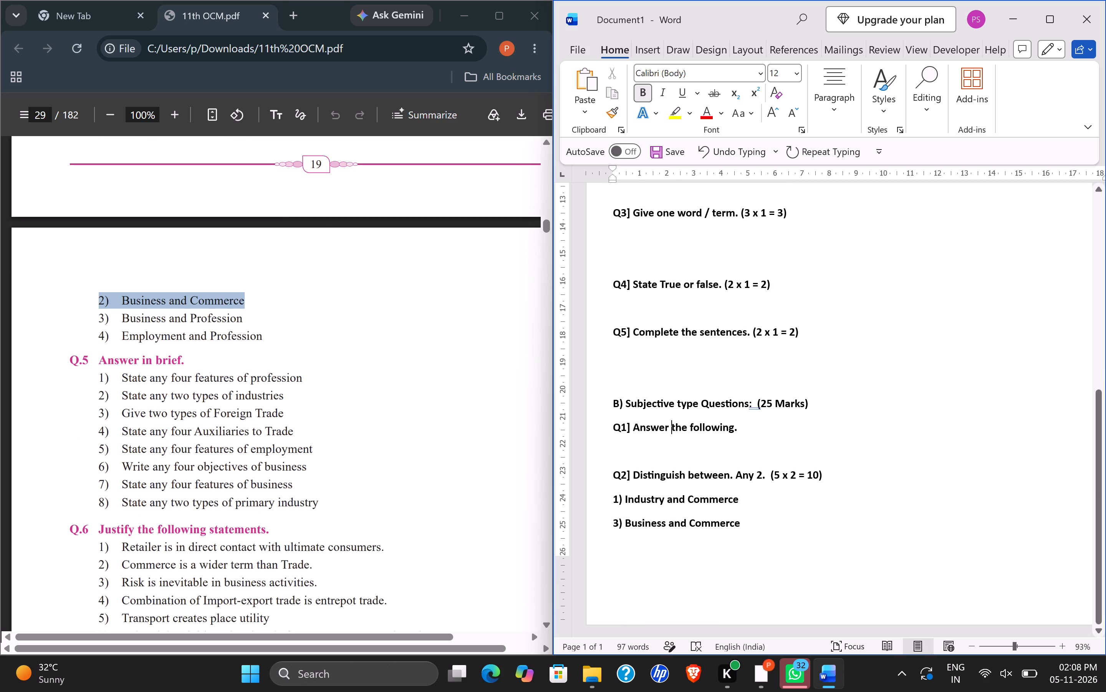
drag(676, 430, 749, 426)
key(BackSpace)
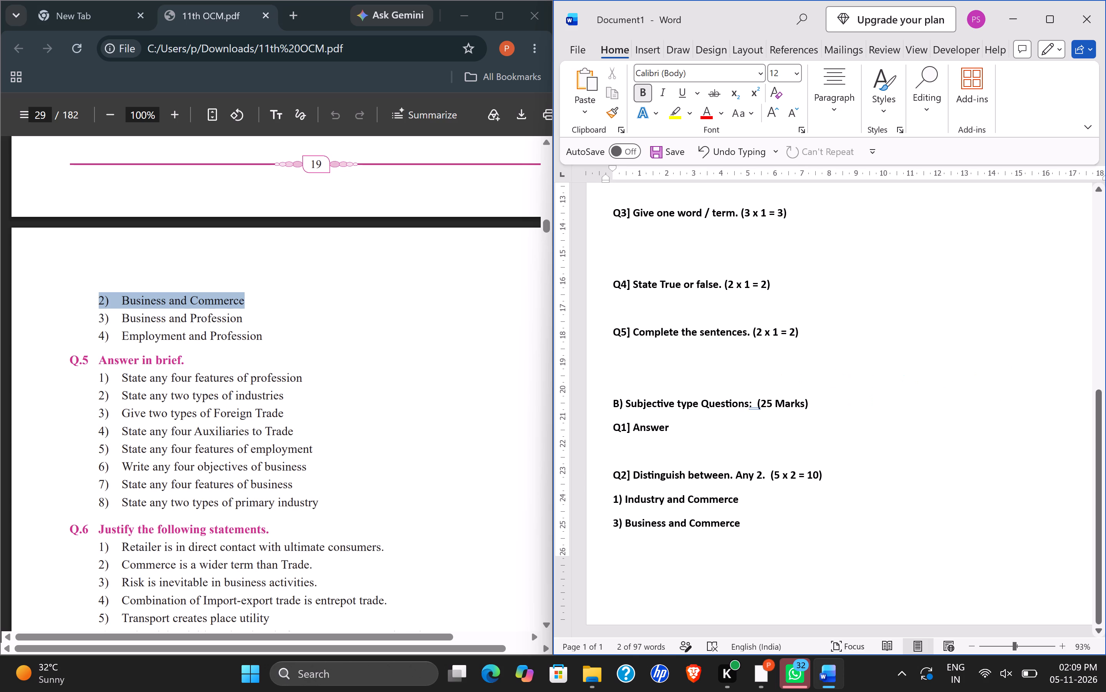
text(in)
key(space)
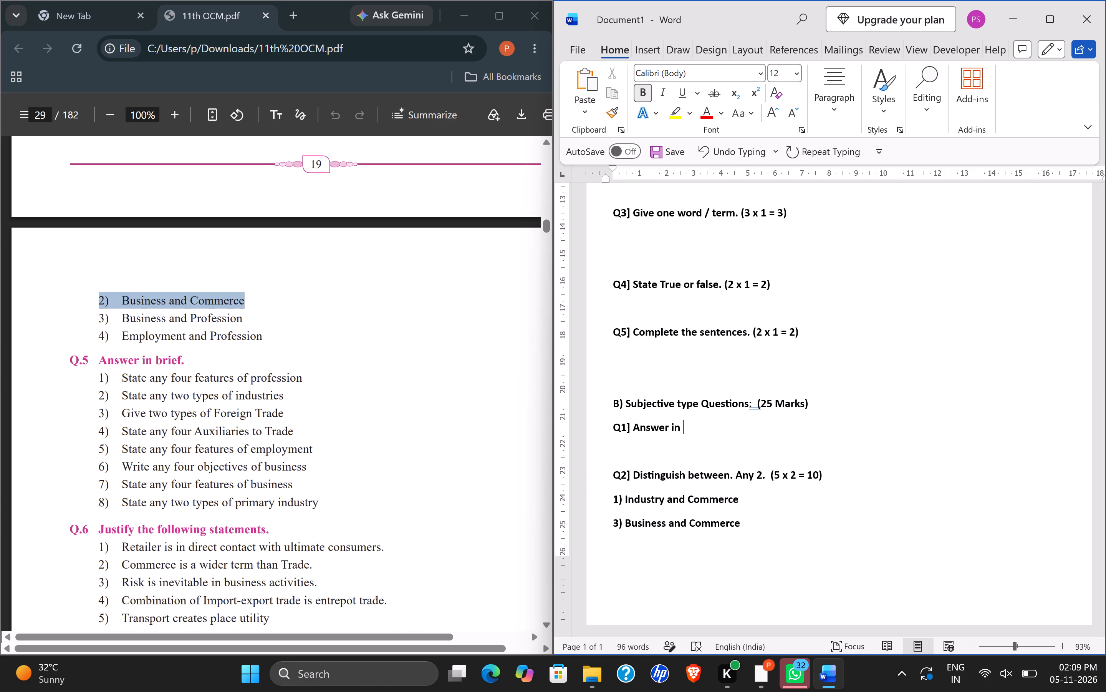
text(brief)
key(period)
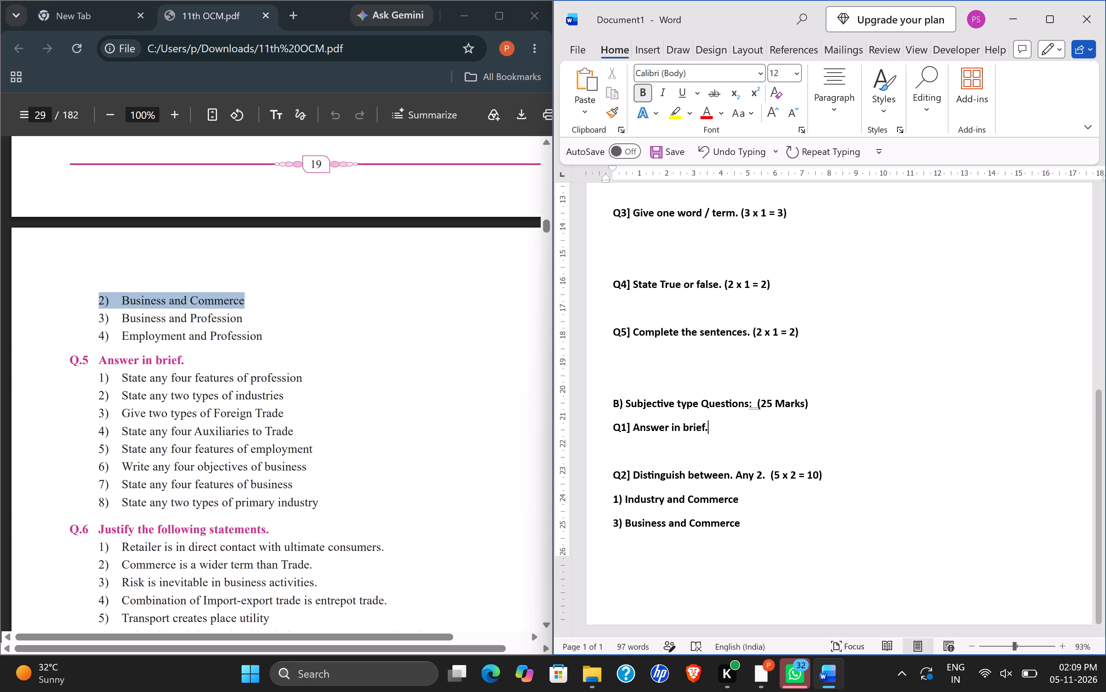
Add the marks "(3 x 2 = 6)" at the end of the "Answer in brief." heading.
click(205, 378)
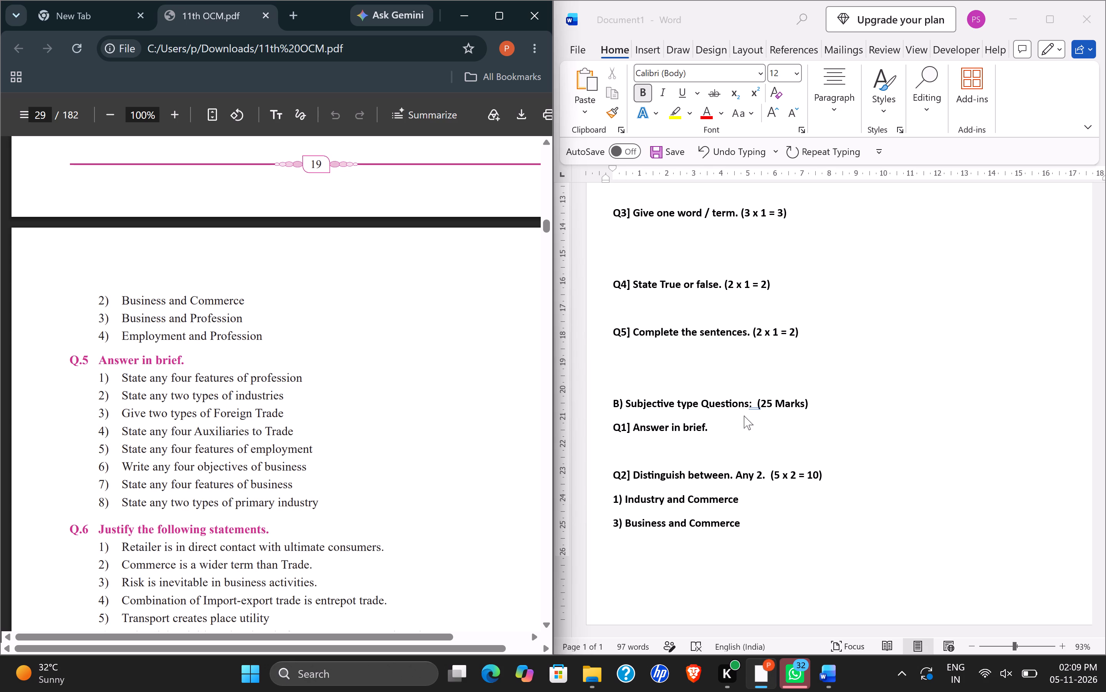
click(713, 429)
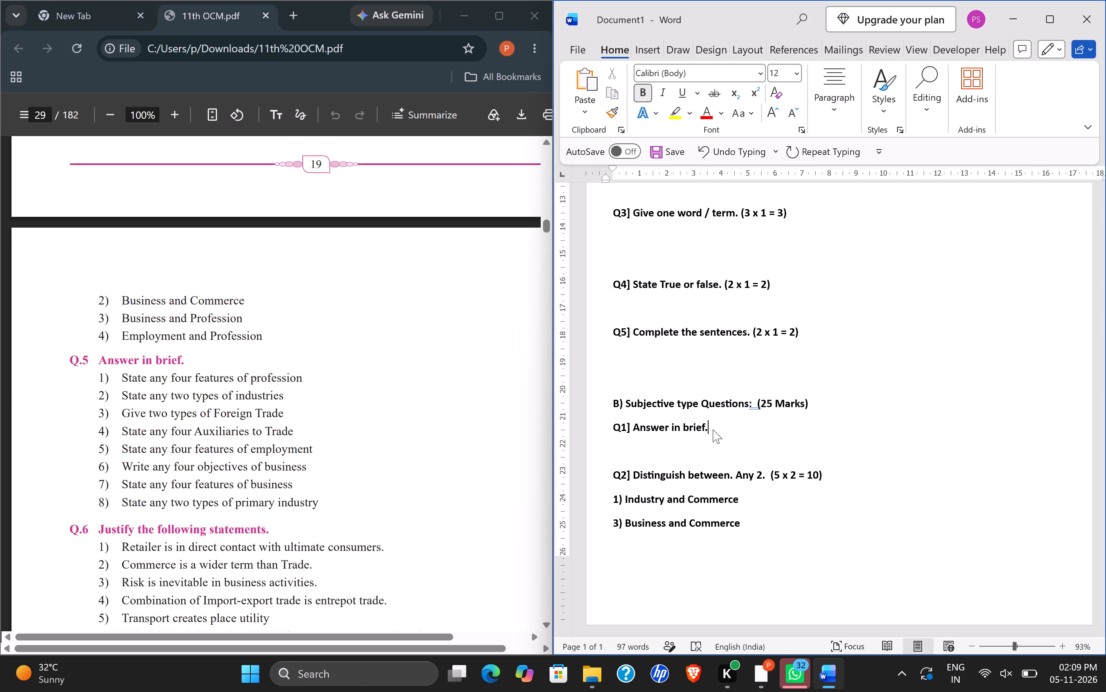
key(space)
key(shift+parenleft)
key(3)
key(space)
text(x 2)
key(space)
text(=)
key(space)
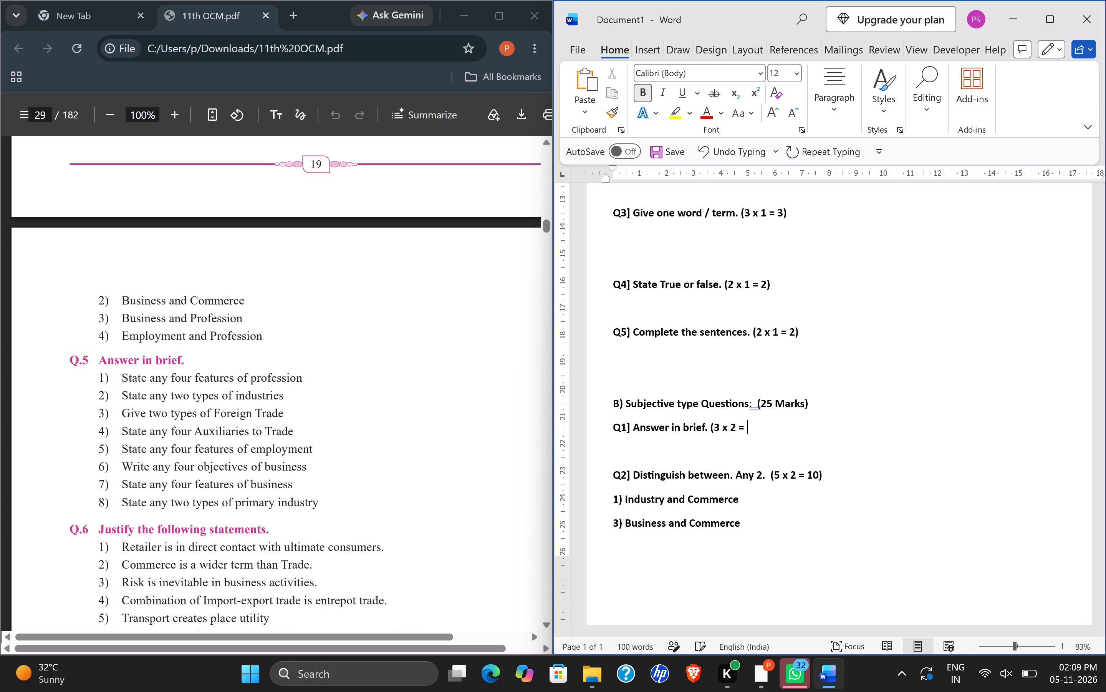
key(6)
key(shift+parenright)
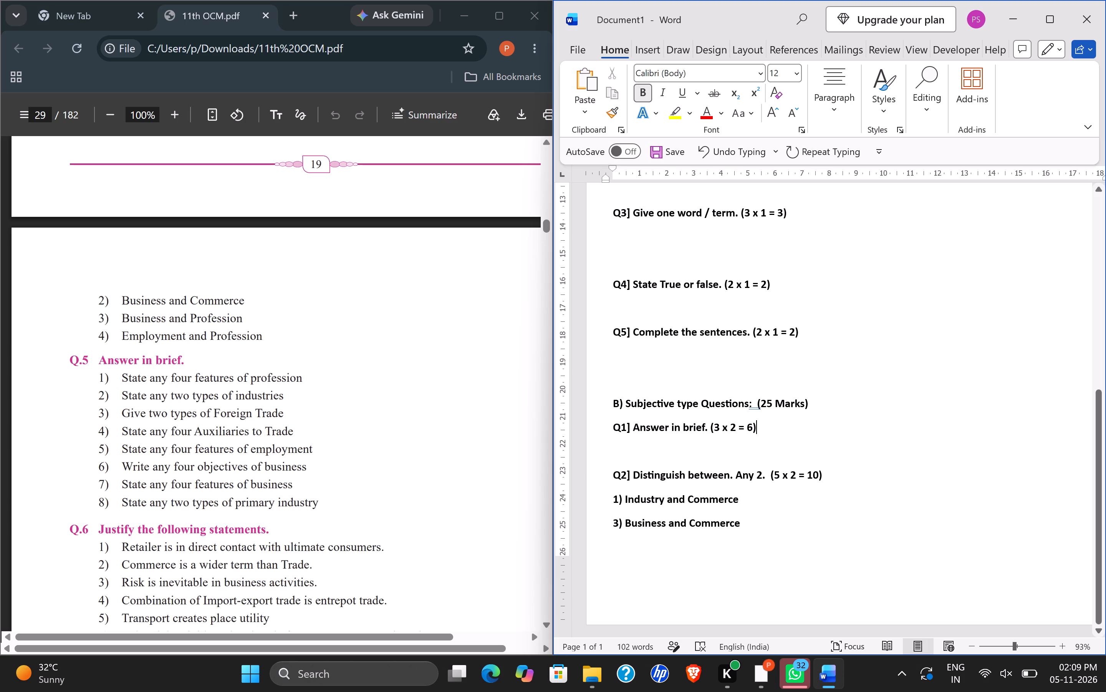
Insert a new line starting with "1)" below the "Answer in brief." heading.
click(631, 441)
click(771, 427)
key(Return)
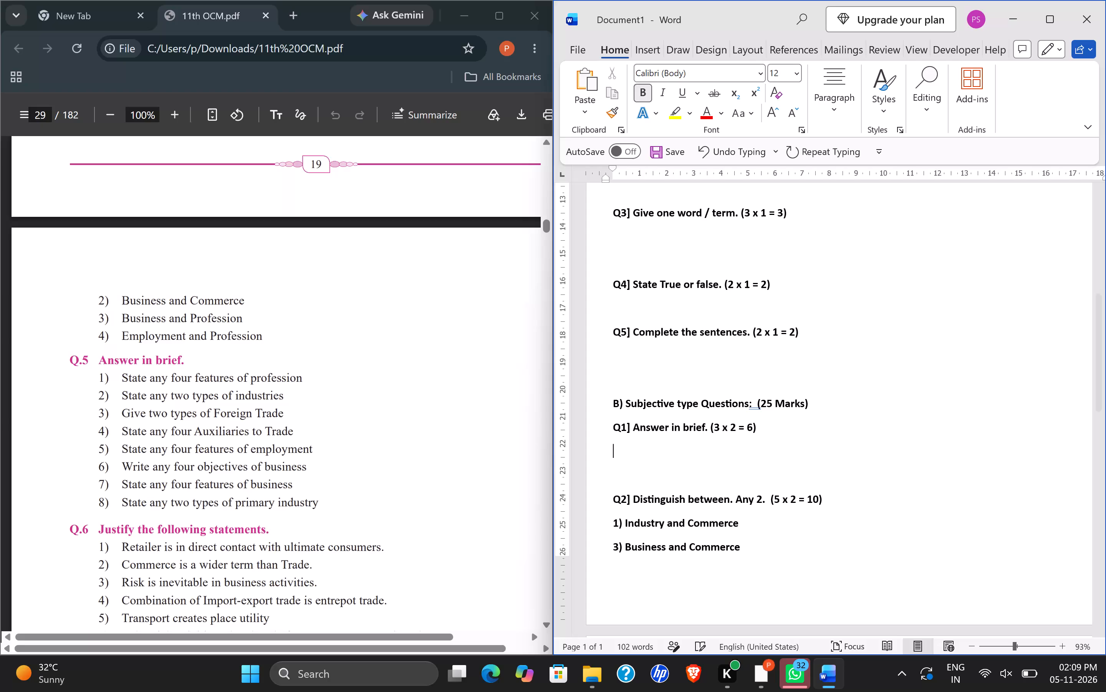
text(1))
key(space)
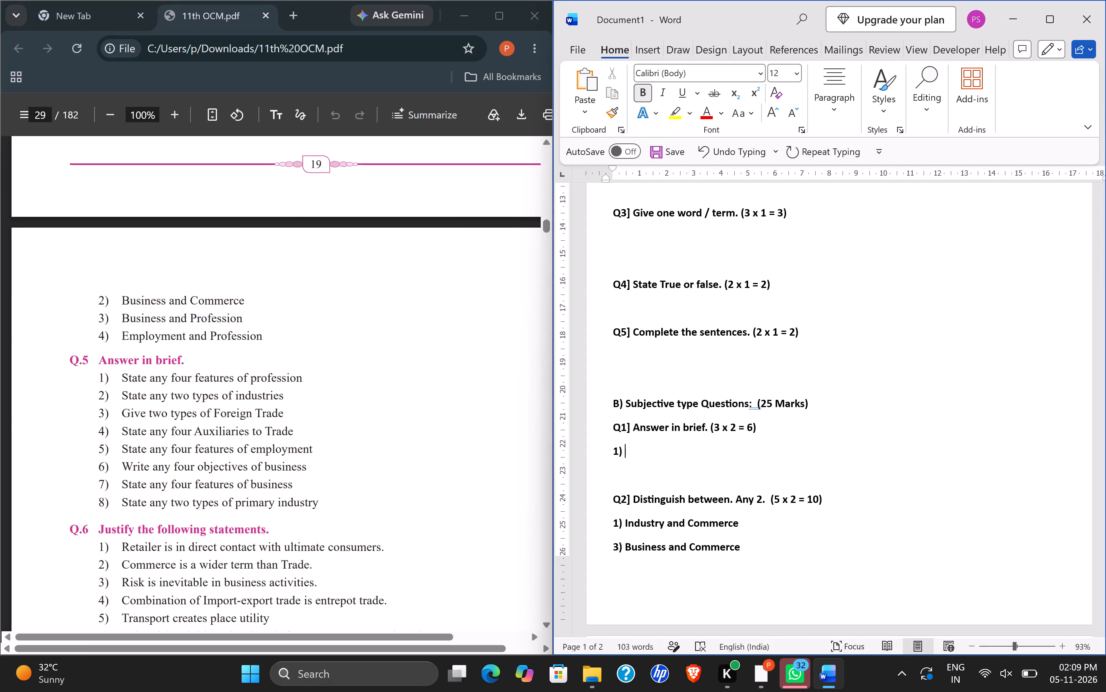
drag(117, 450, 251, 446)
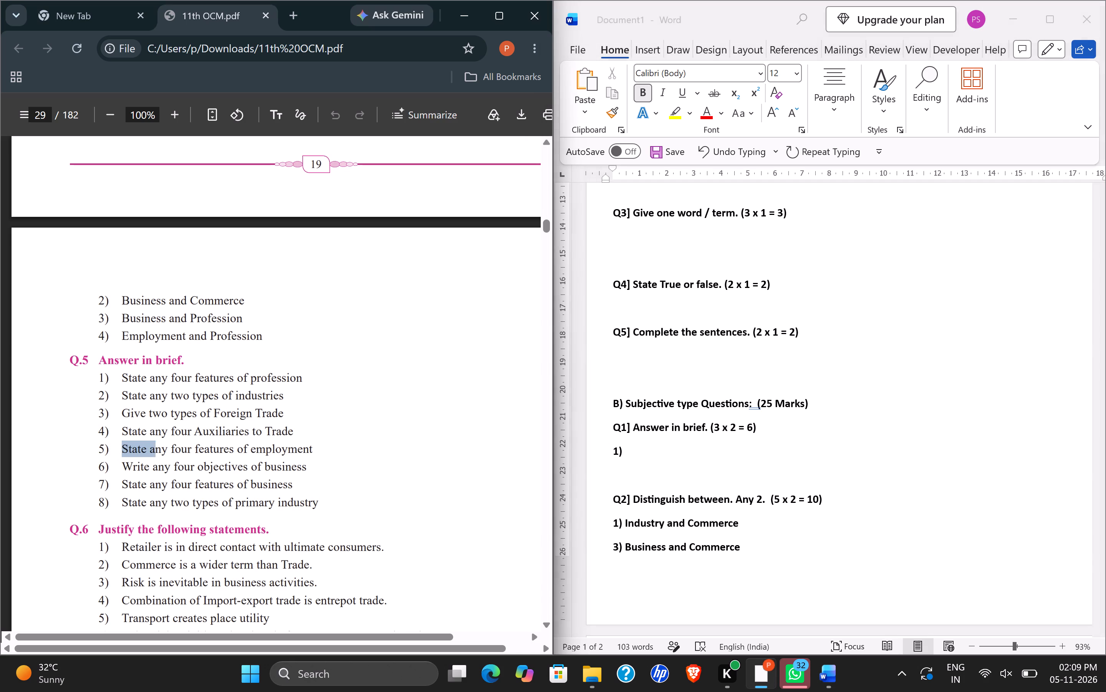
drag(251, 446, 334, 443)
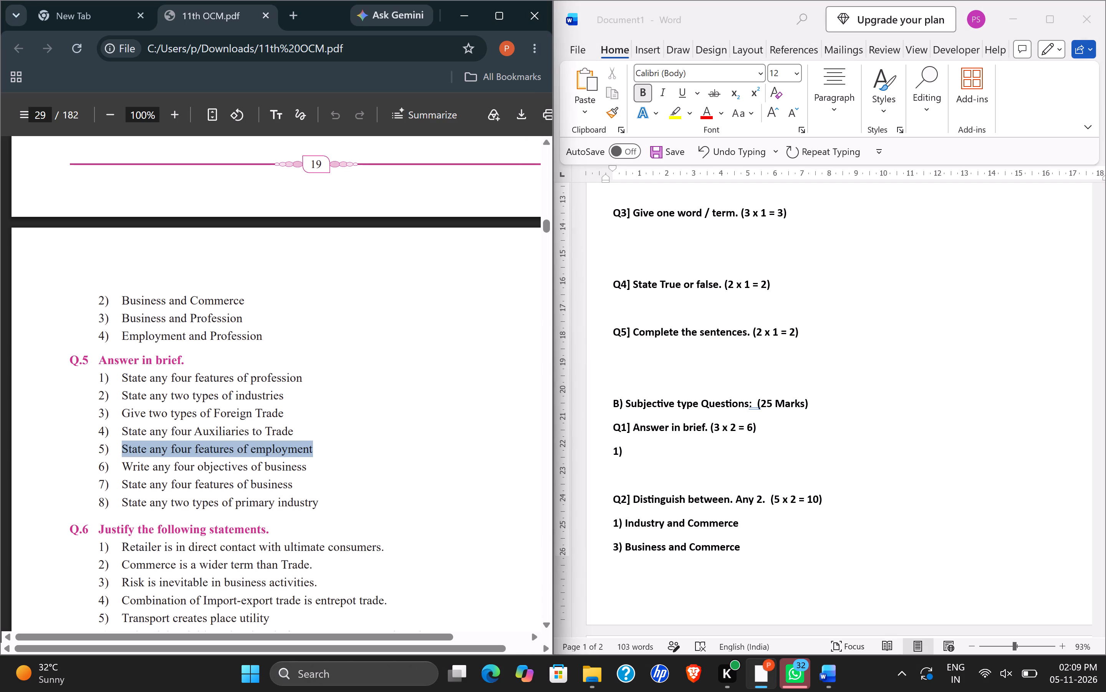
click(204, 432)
Examine the textbook's chapter 1 summary on the classification of business activities for possible brief-answer questions.
scroll(161, 381, up, 6)
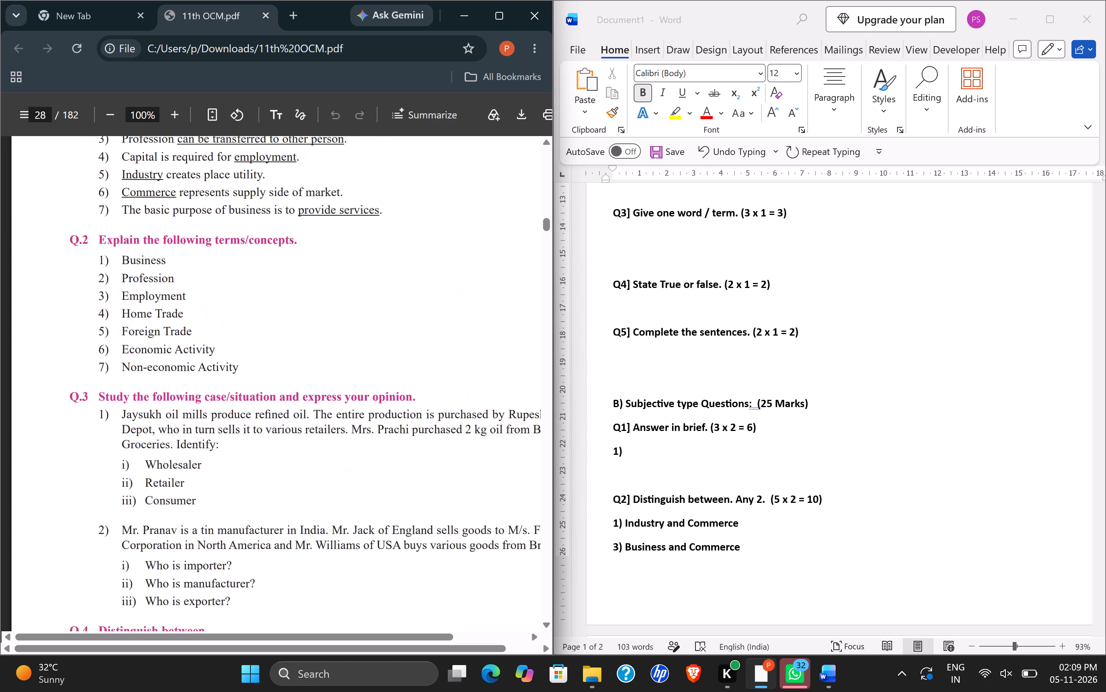
scroll(161, 381, up, 8)
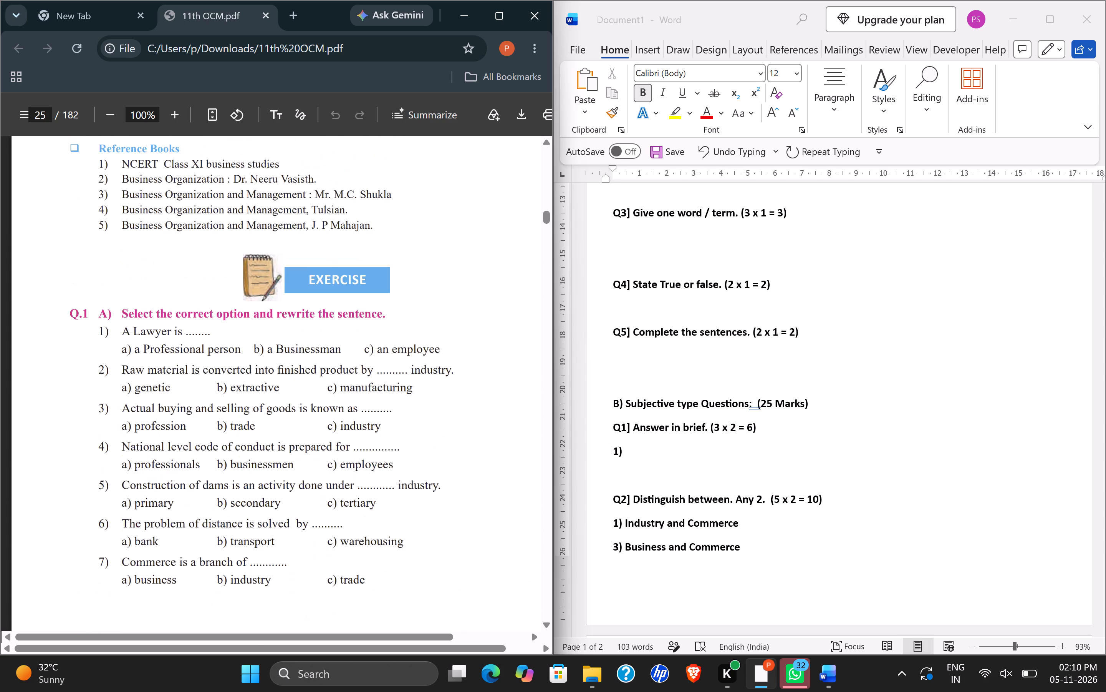
scroll(161, 381, up, 8)
scroll(161, 381, down, 2)
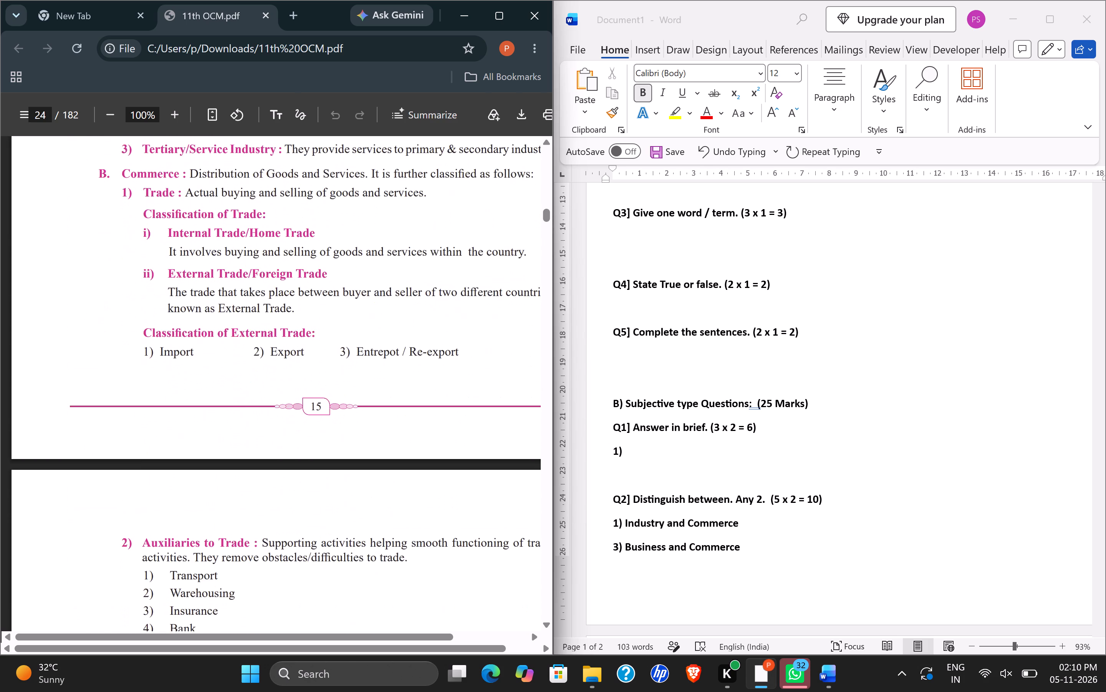
scroll(161, 381, down, 2)
scroll(161, 381, up, 5)
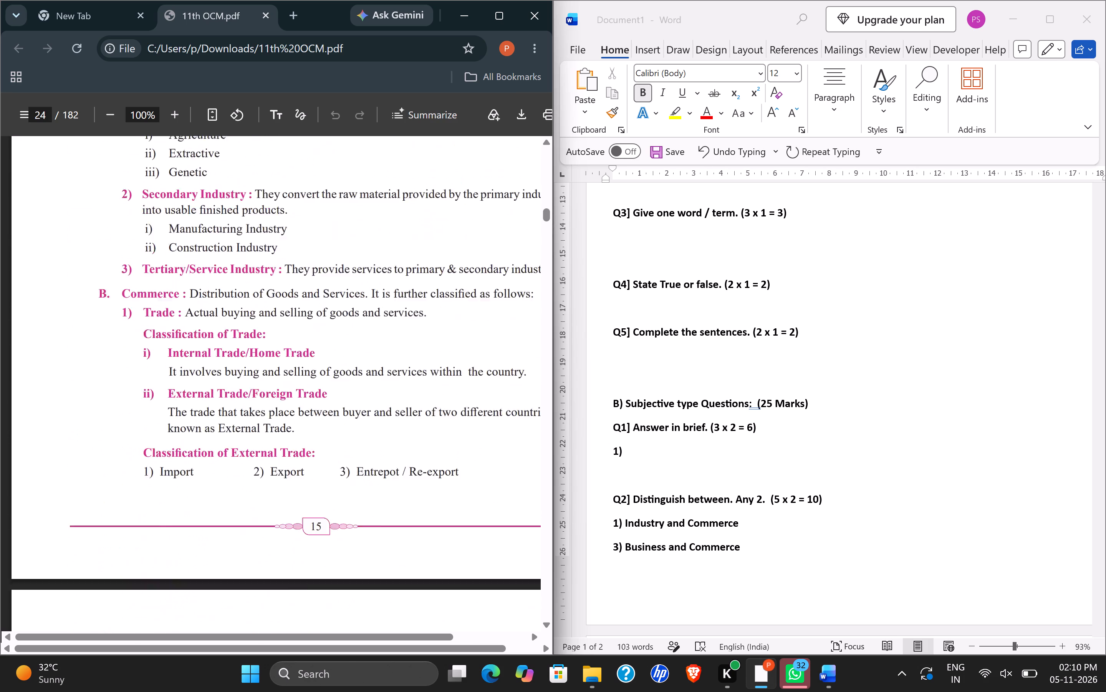
scroll(161, 381, up, 1)
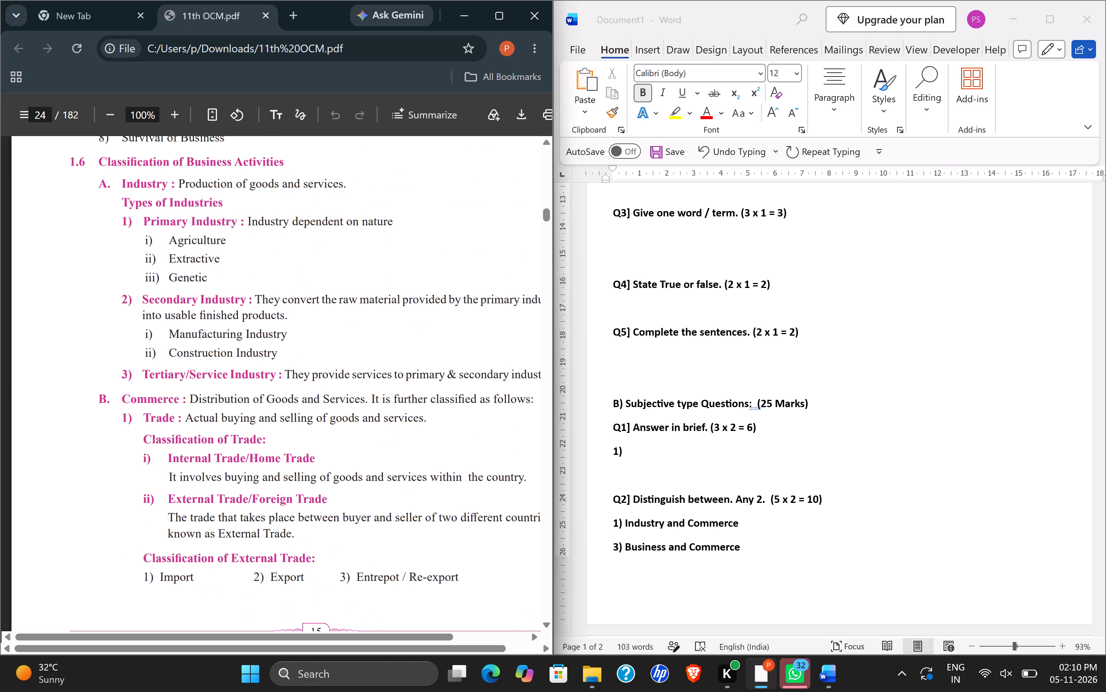
scroll(259, 475, left, 1)
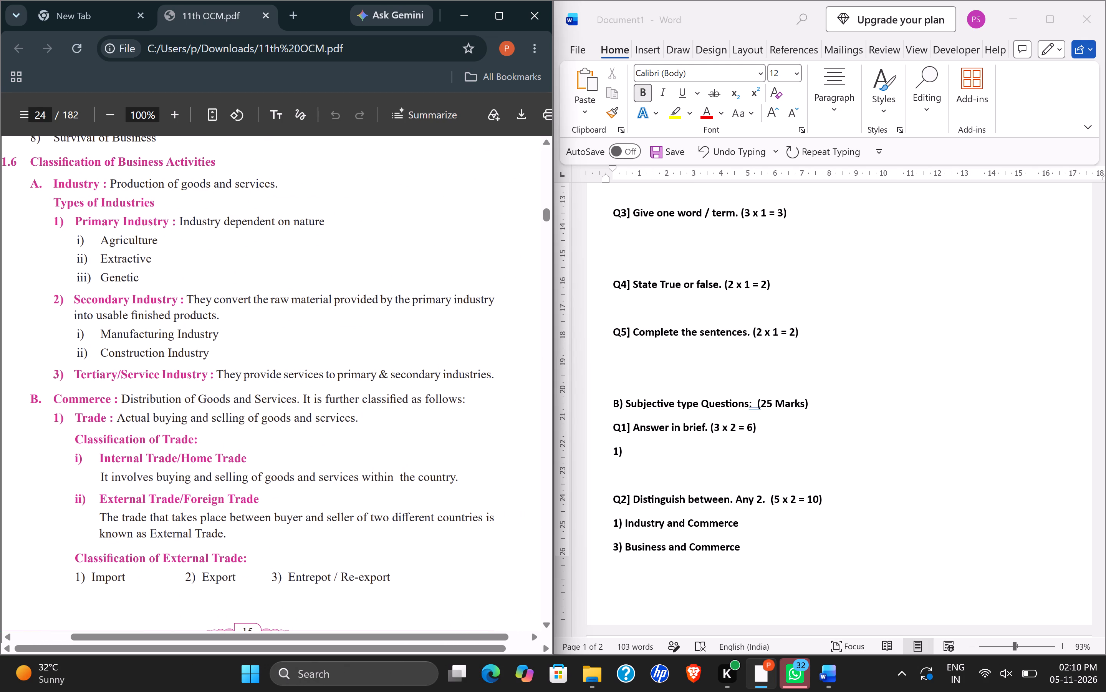
scroll(259, 475, left, 1)
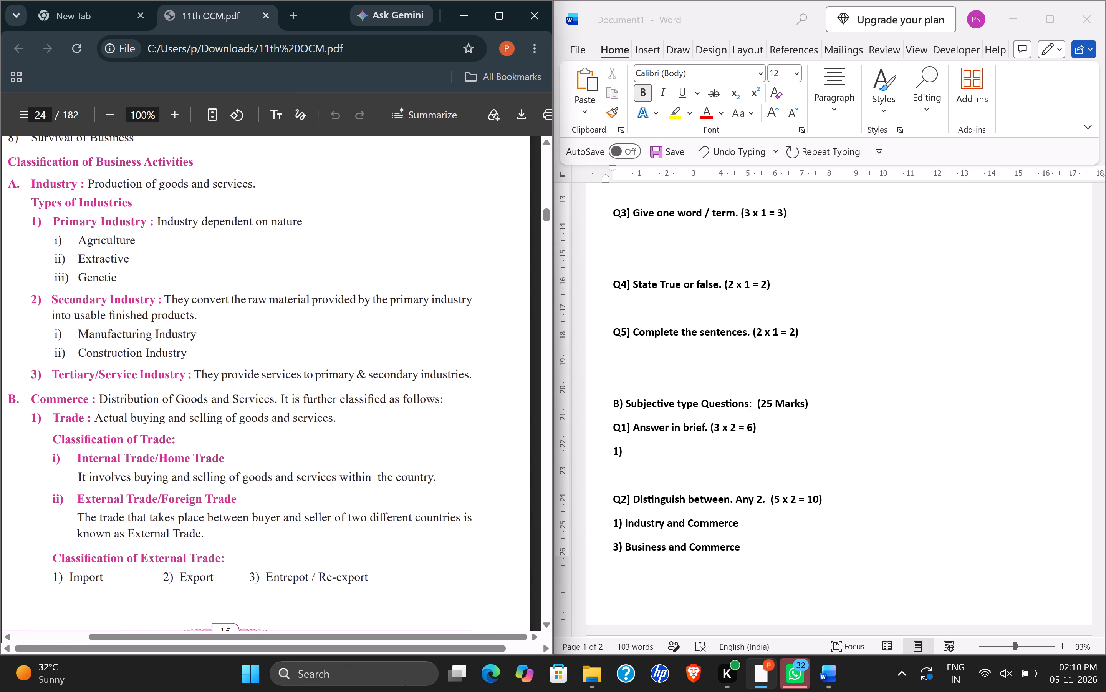
scroll(259, 475, down, 6)
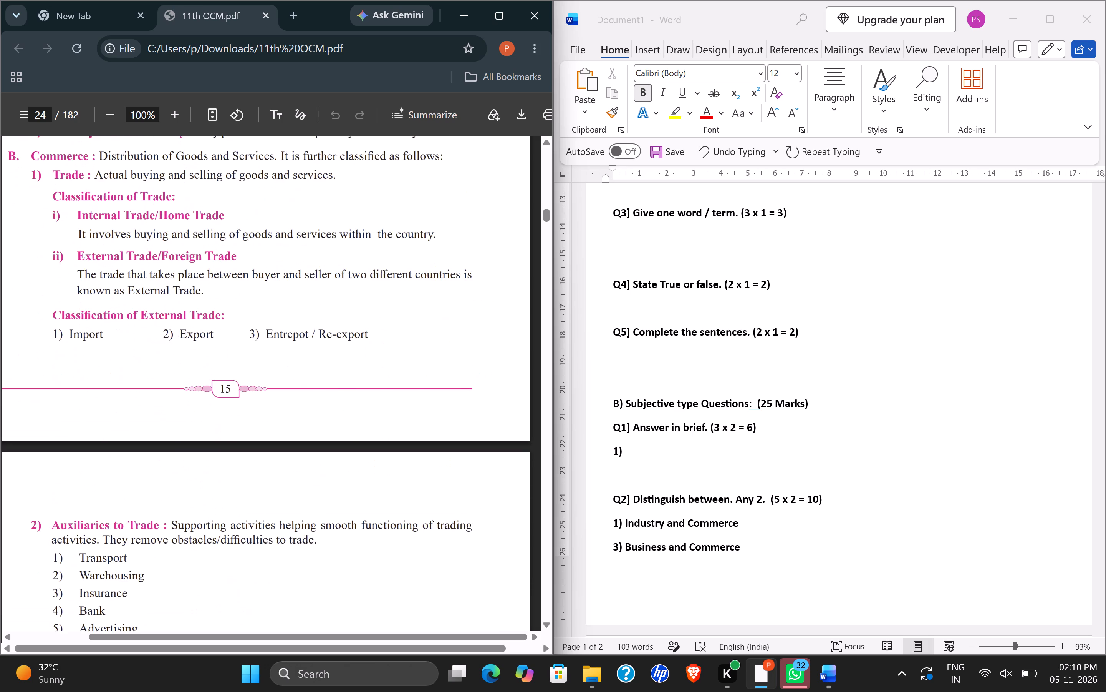
scroll(259, 475, down, 10)
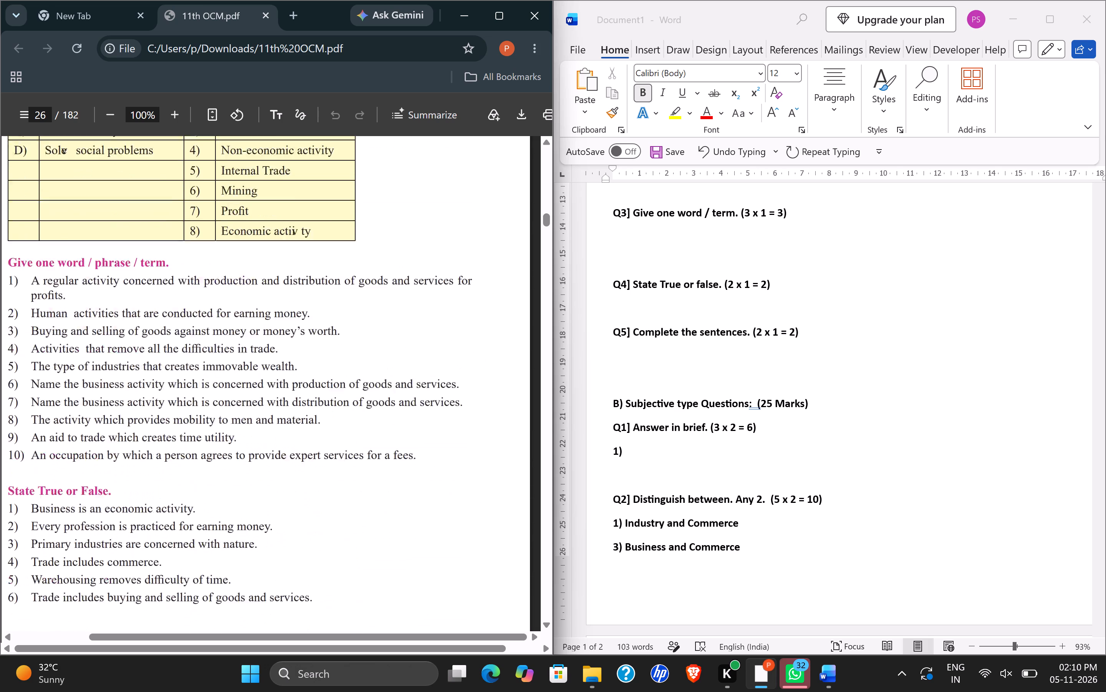
scroll(259, 475, down, 7)
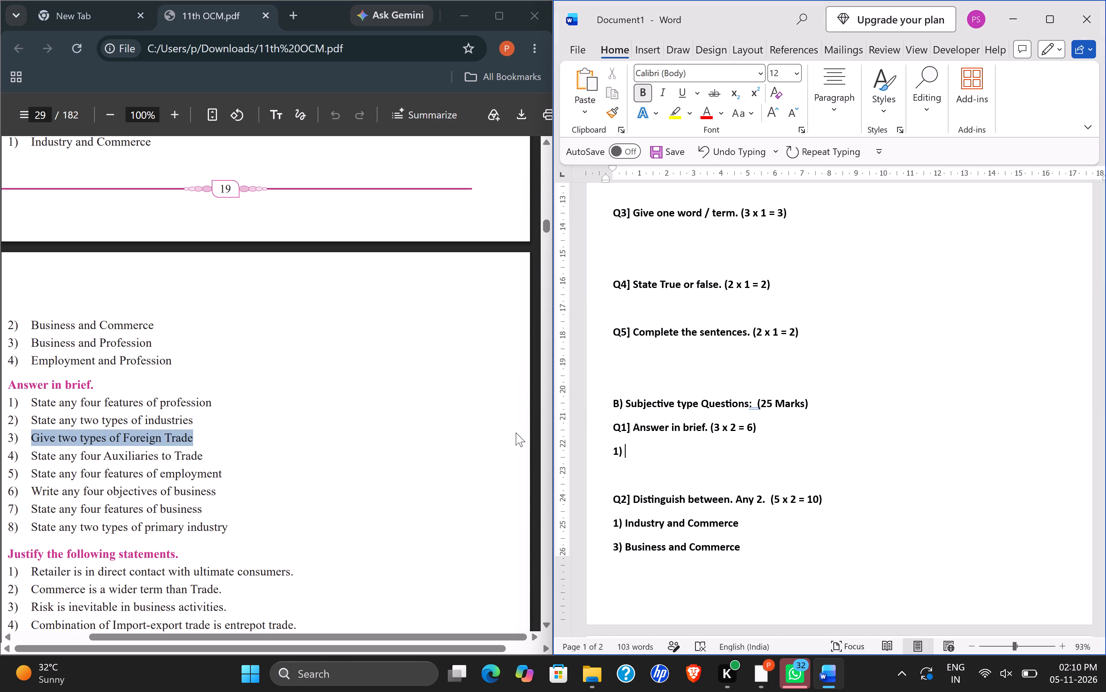
key(ctrl+v)
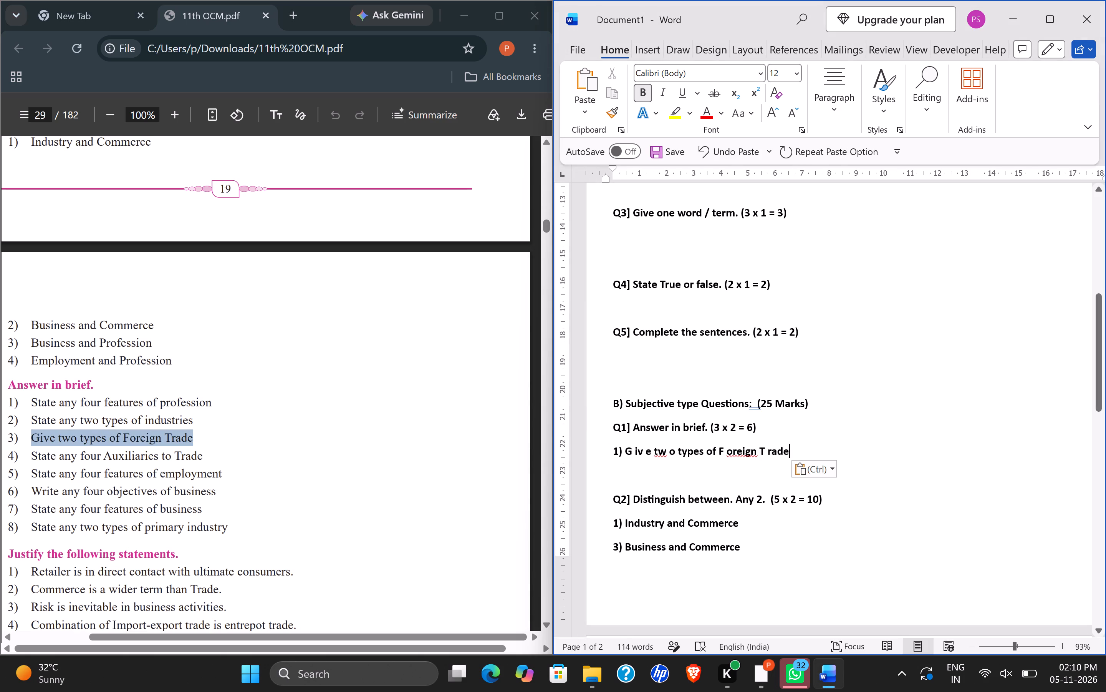
Replace the word "Give" at the start of the Foreign Trade item with "Explain any".
drag(649, 452, 641, 452)
drag(641, 452, 624, 450)
key(BackSpace)
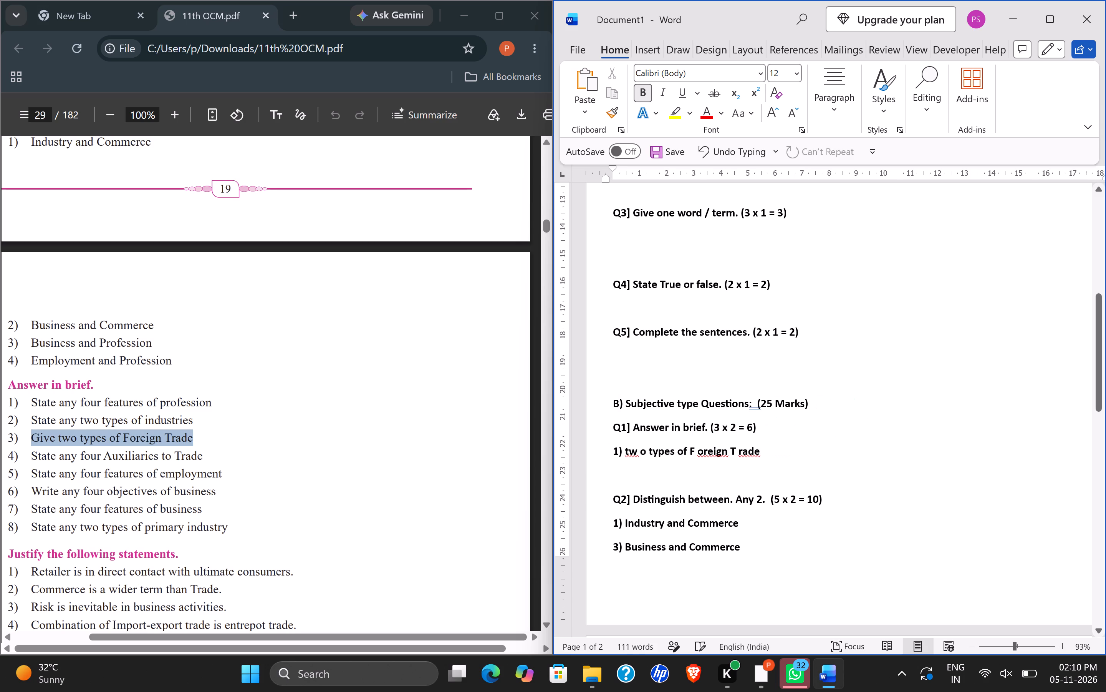
key(shift+e)
text(xplain any)
key(space)
Remove the stray spaces inside the words "two", "Foreign" and "Trade" in item 1).
key(Right)
key(Right)
key(Right)
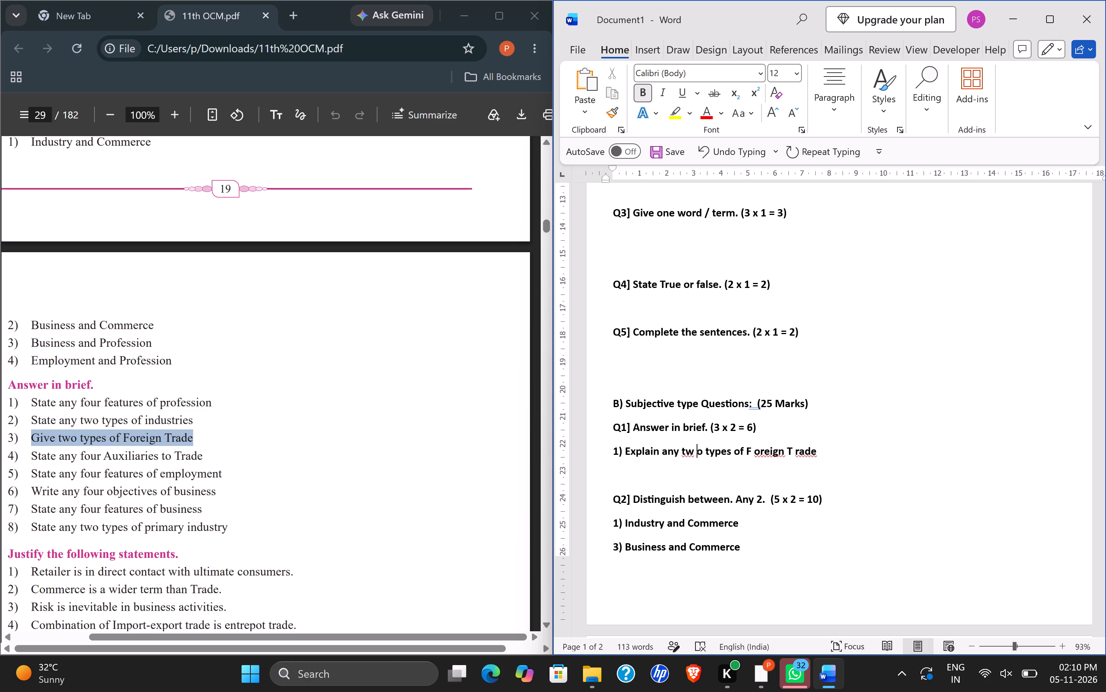
key(BackSpace)
key(Right)
key(Right)
key(Right)
key(Right)
key(Right)
key(Right)
key(Right)
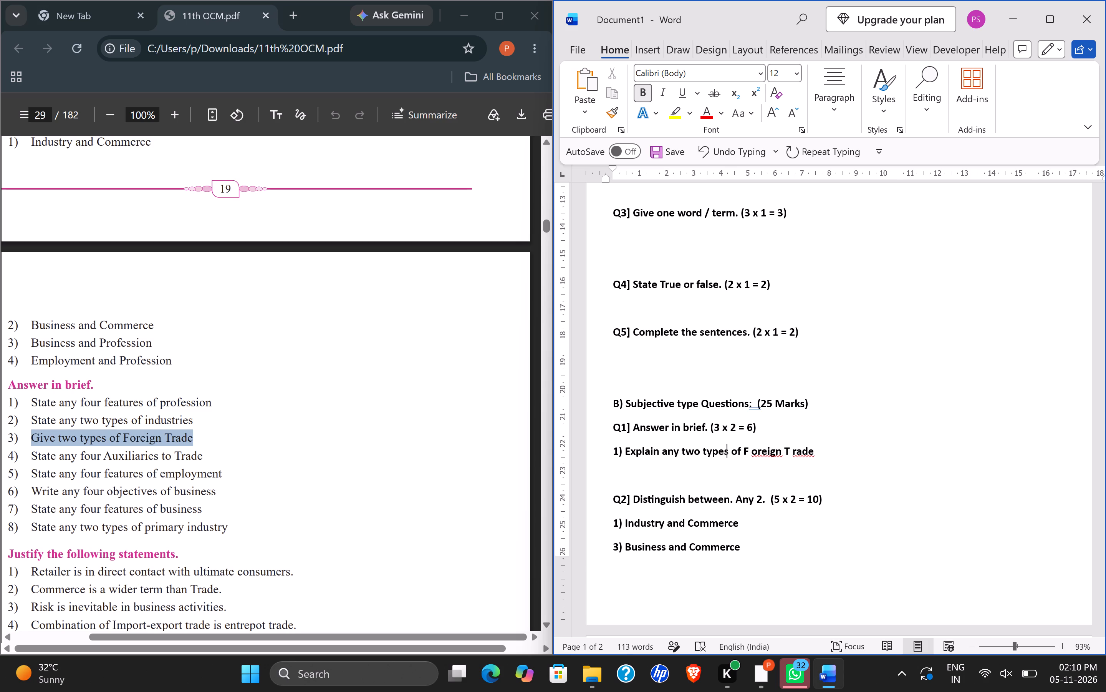
key(Right)
key(Right)
key(Right)
key(Right)
key(Right)
key(Right)
key(BackSpace)
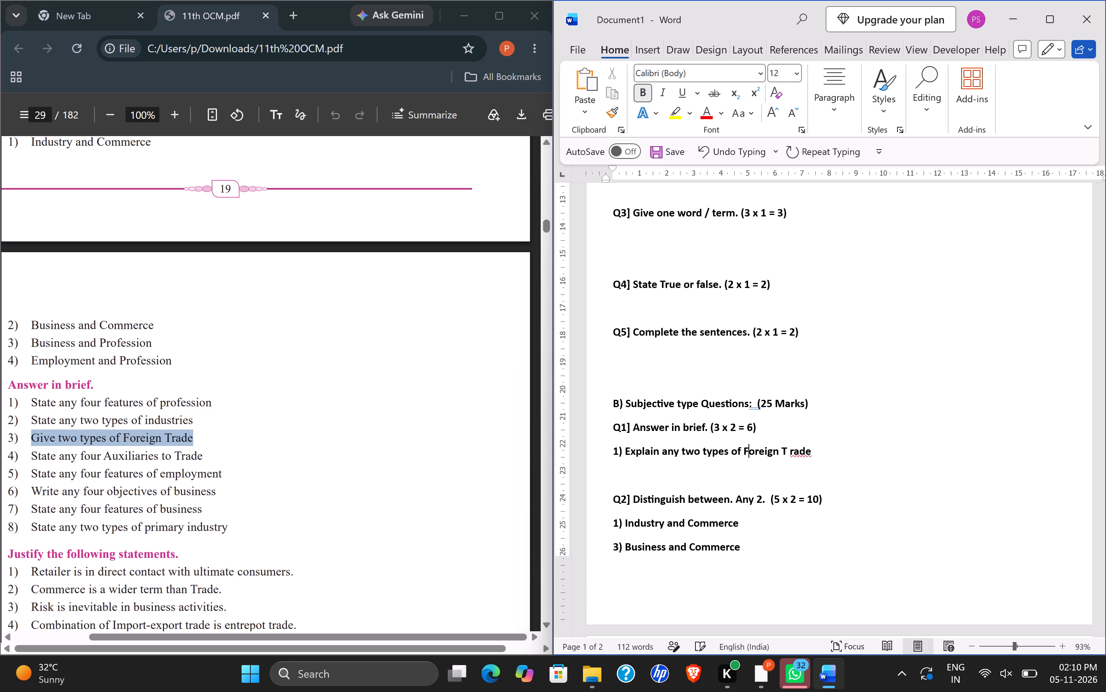
key(Right)
key(Right)
key(Right)
key(Right)
key(Right)
key(Right)
key(Right)
key(Right)
key(Right)
key(BackSpace)
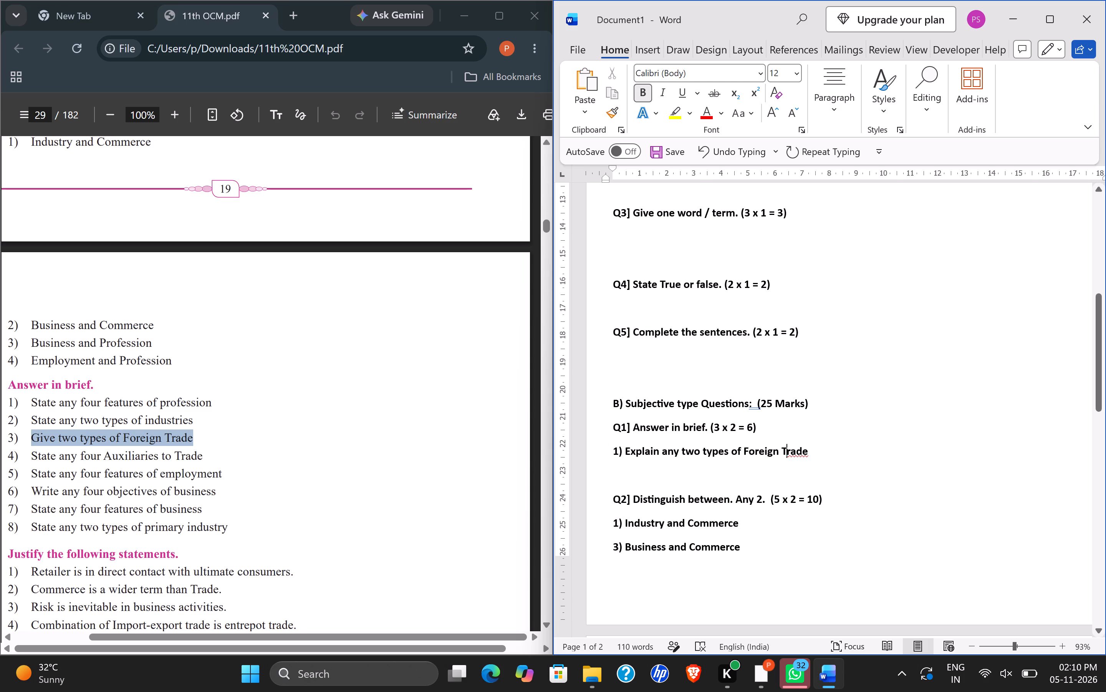
Delete the words "any" and "two" from item 1) about types of Foreign Trade.
drag(679, 452, 665, 452)
key(BackSpace)
key(BackSpace)
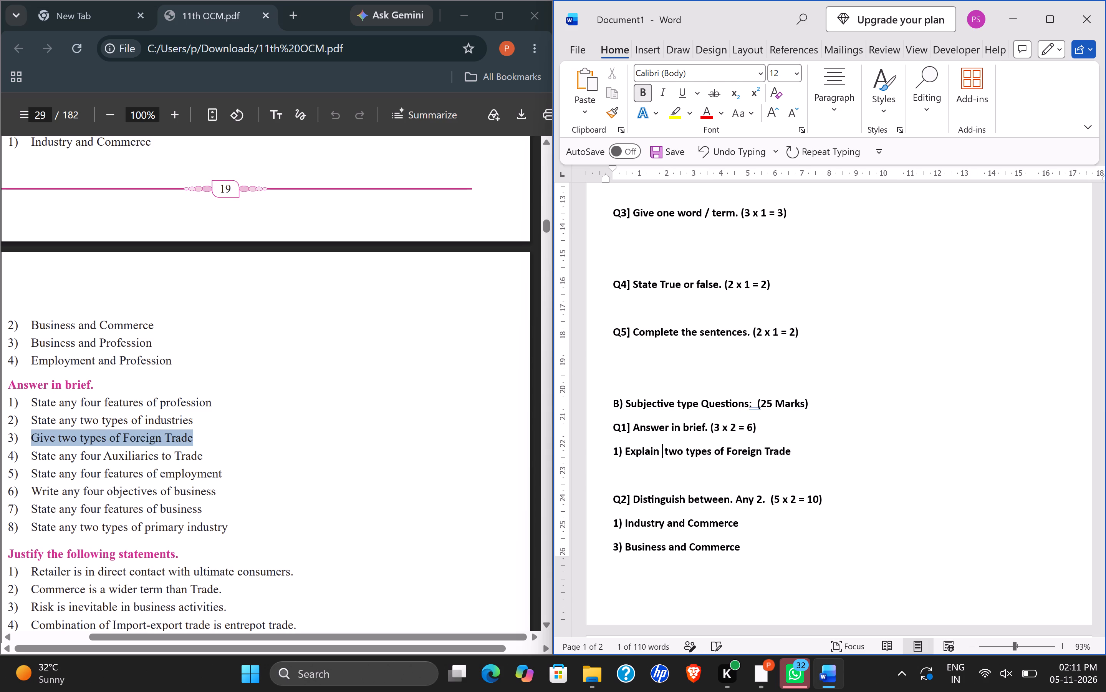
key(BackSpace)
click(682, 454)
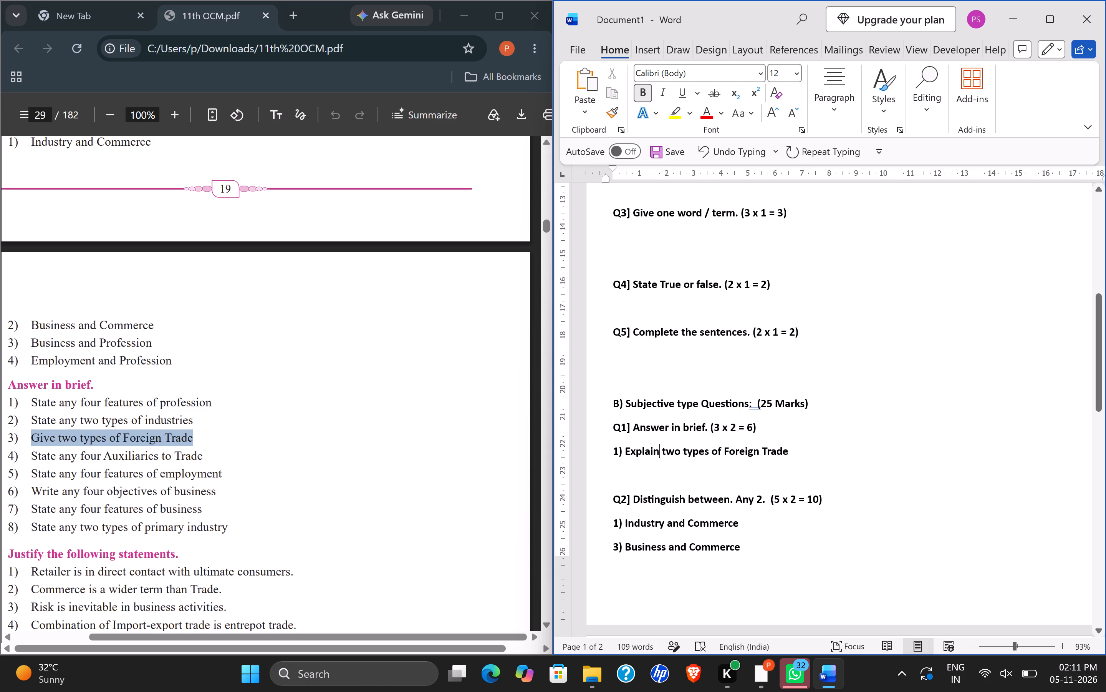
key(Left)
key(BackSpace)
key(BackSpace)
key(BackSpace)
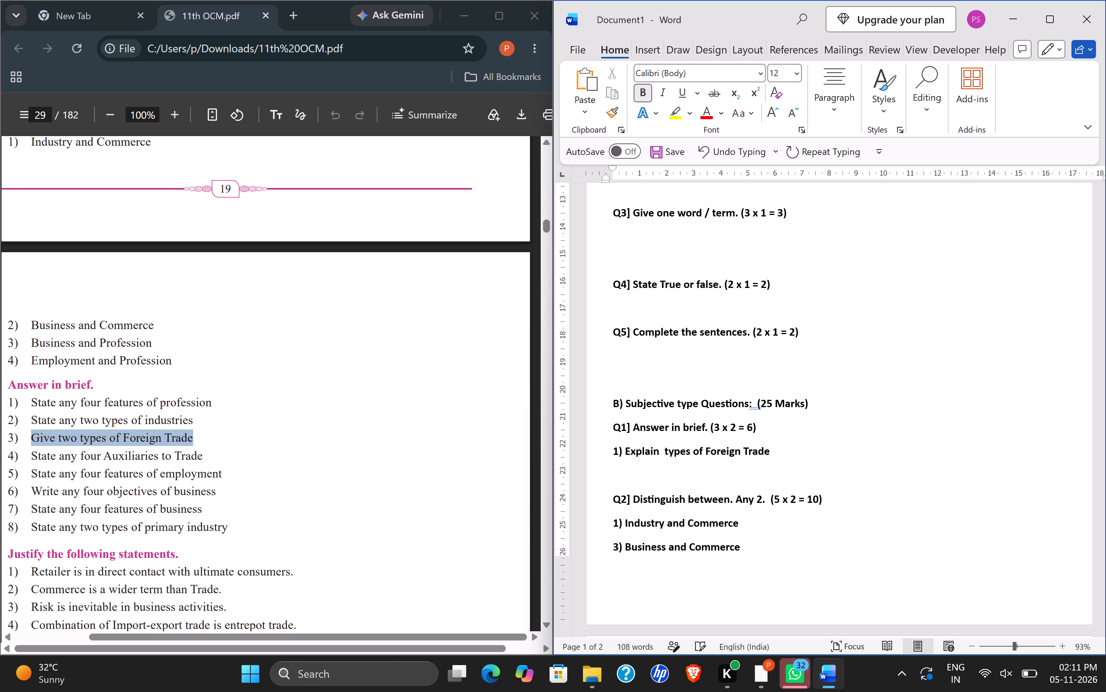
Complete item 1) under Q1] Answer in brief to read "Explain three types of Foreign Trade." with a closing full stop.
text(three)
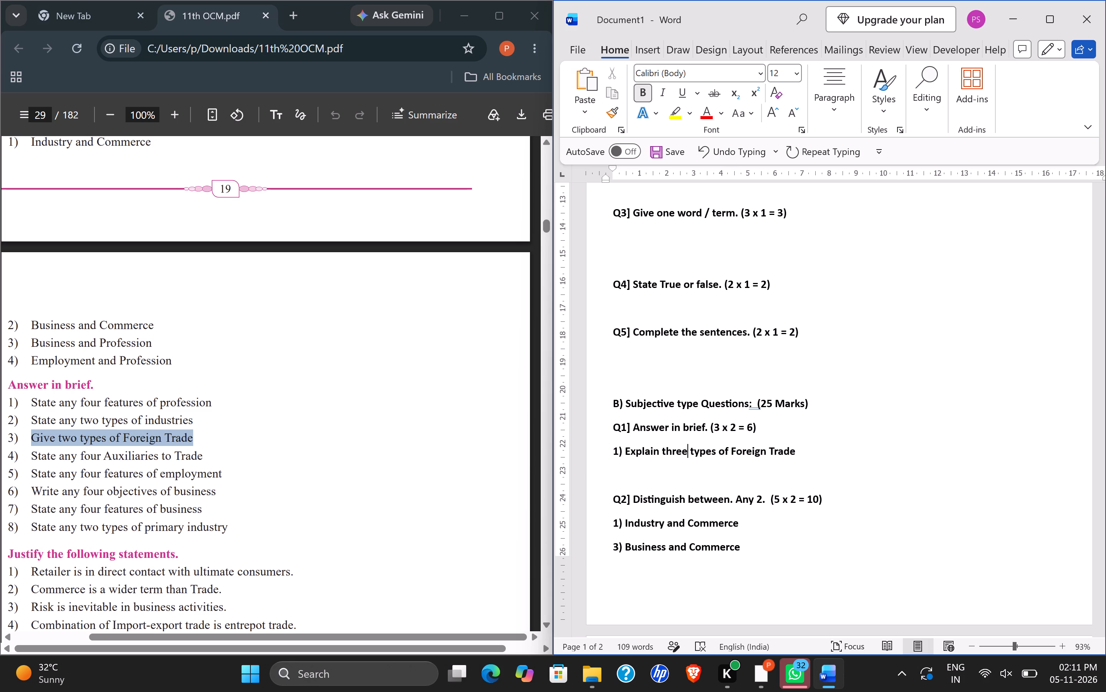
click(801, 458)
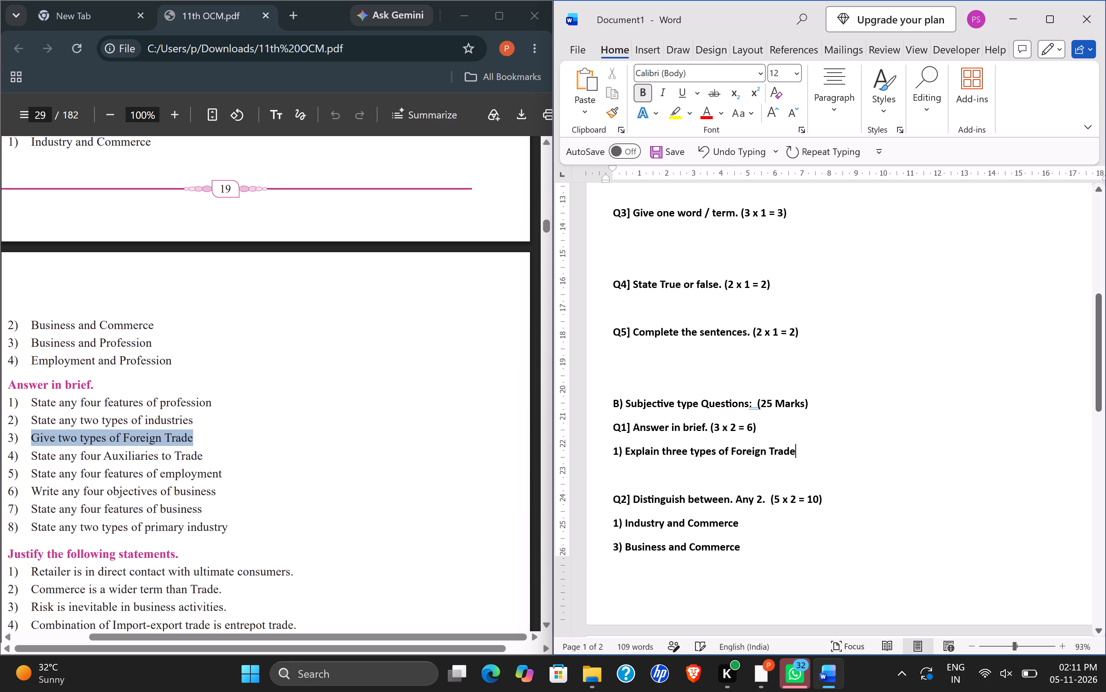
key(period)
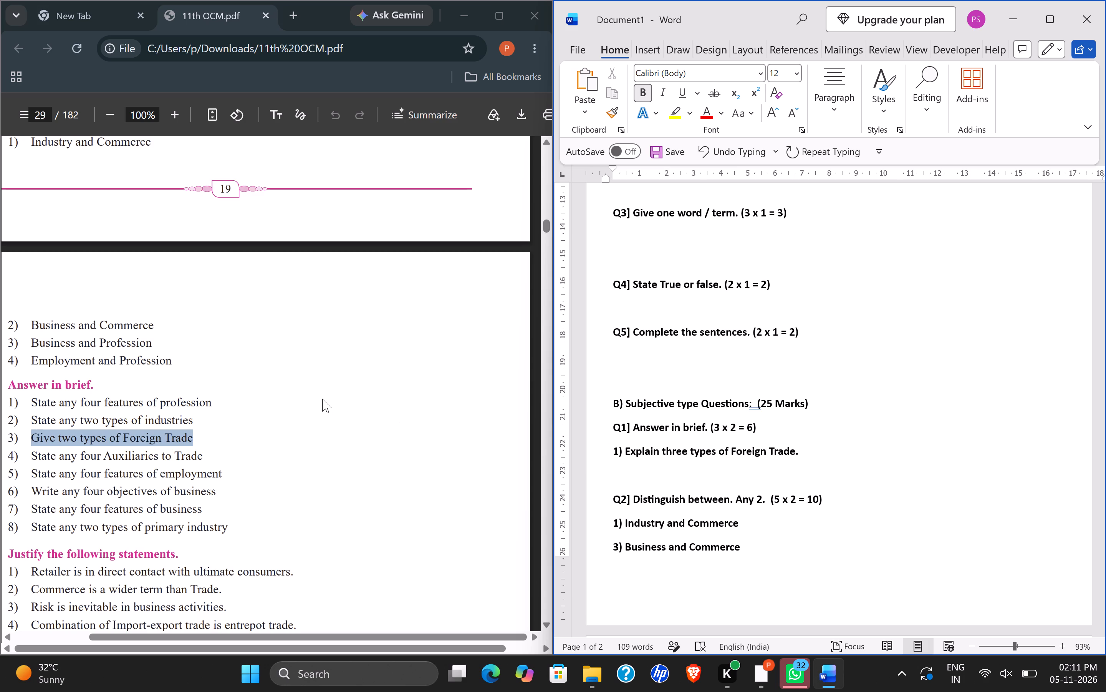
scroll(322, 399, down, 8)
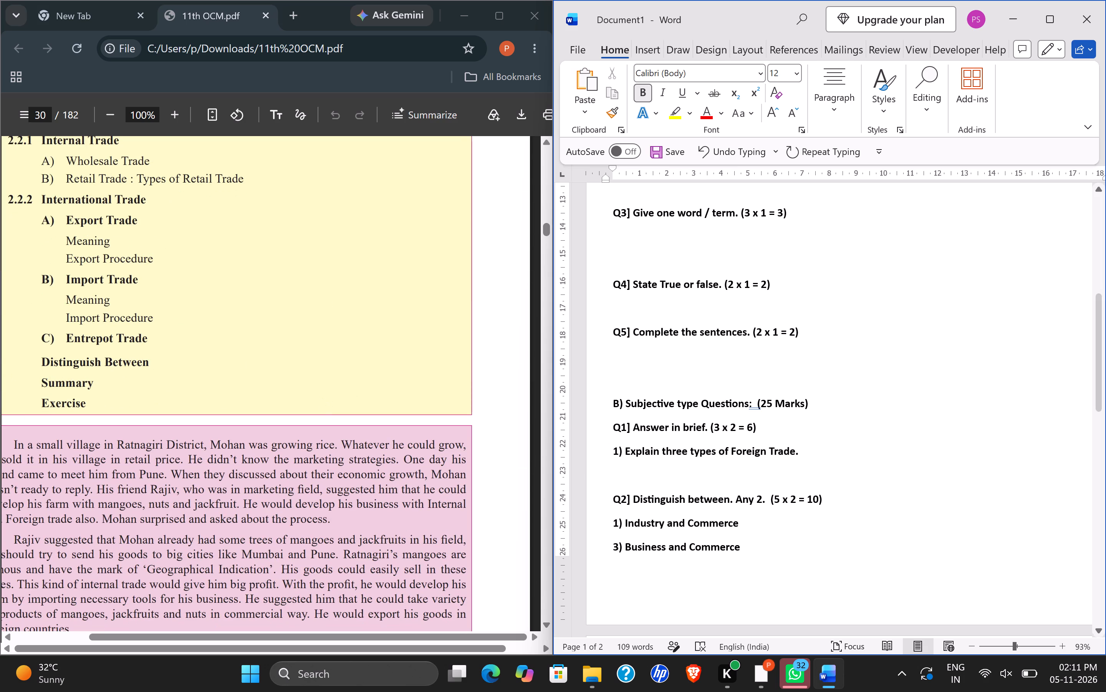
Insert "Any 2." in the "B) Subjective type Questions" heading, between the colon and "(25 Marks)".
click(753, 403)
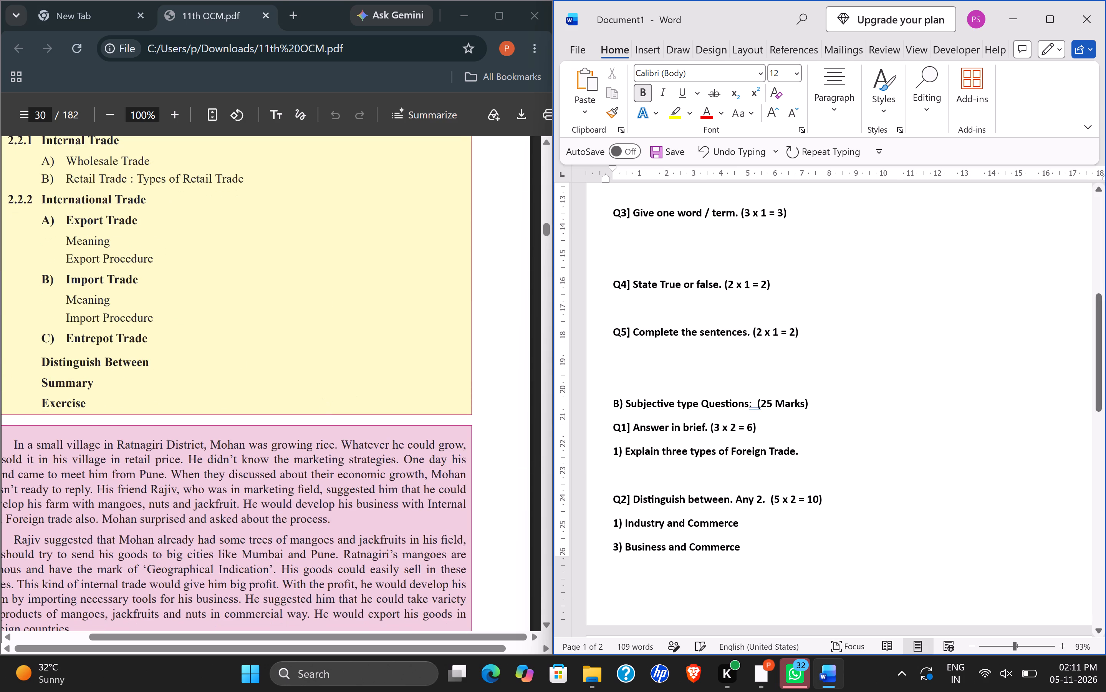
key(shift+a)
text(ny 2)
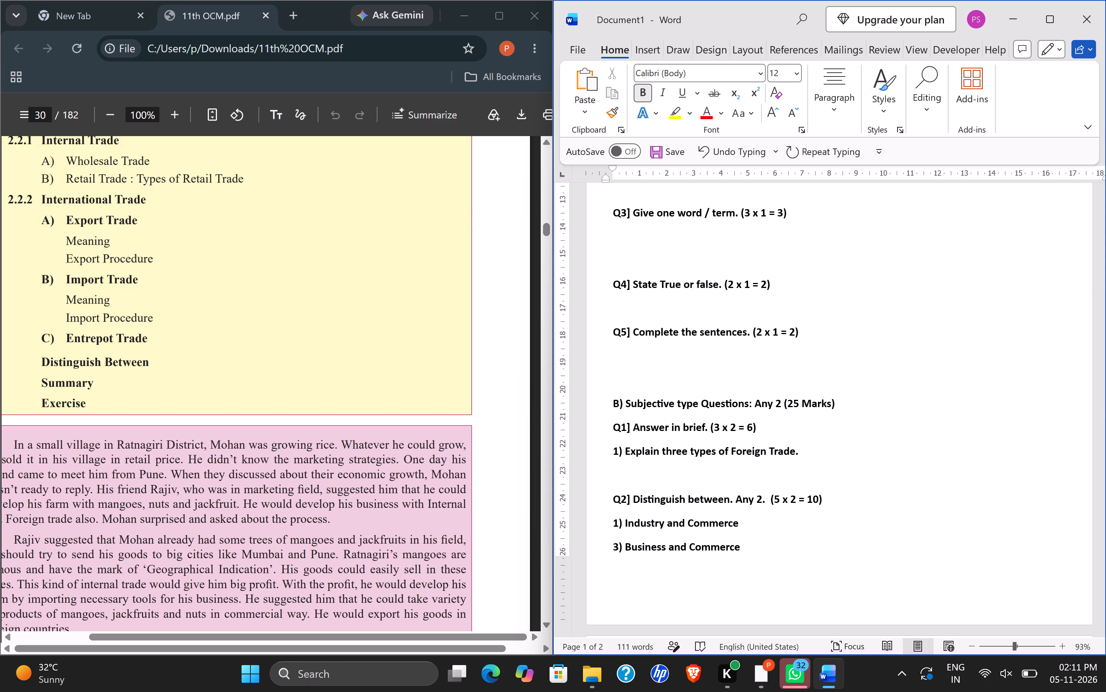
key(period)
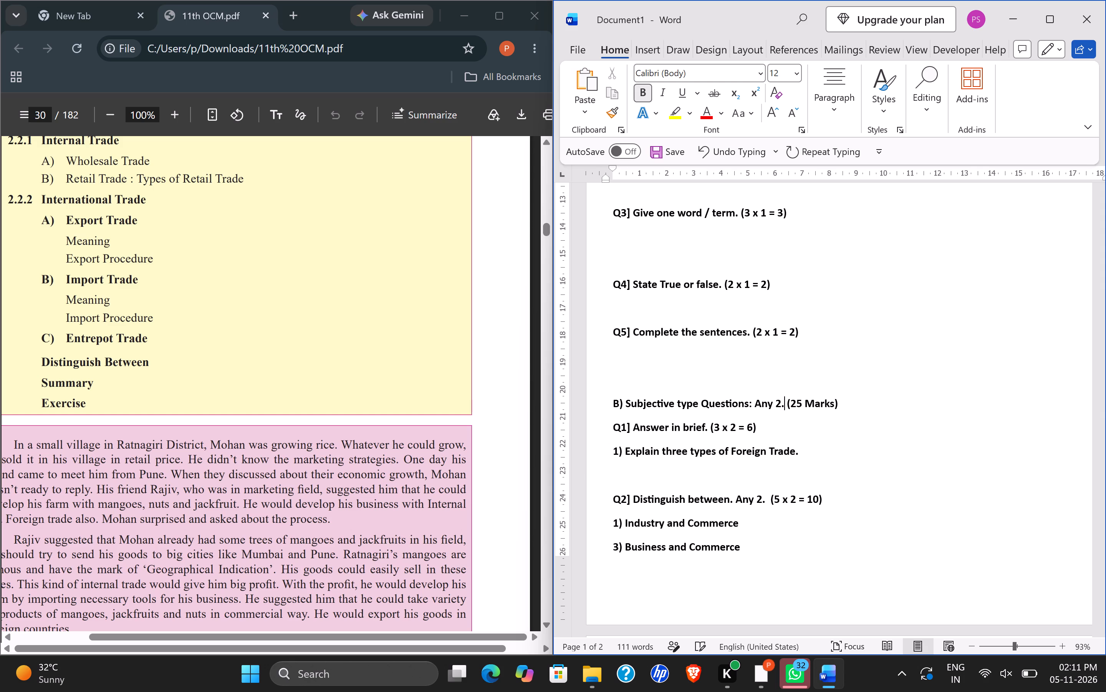
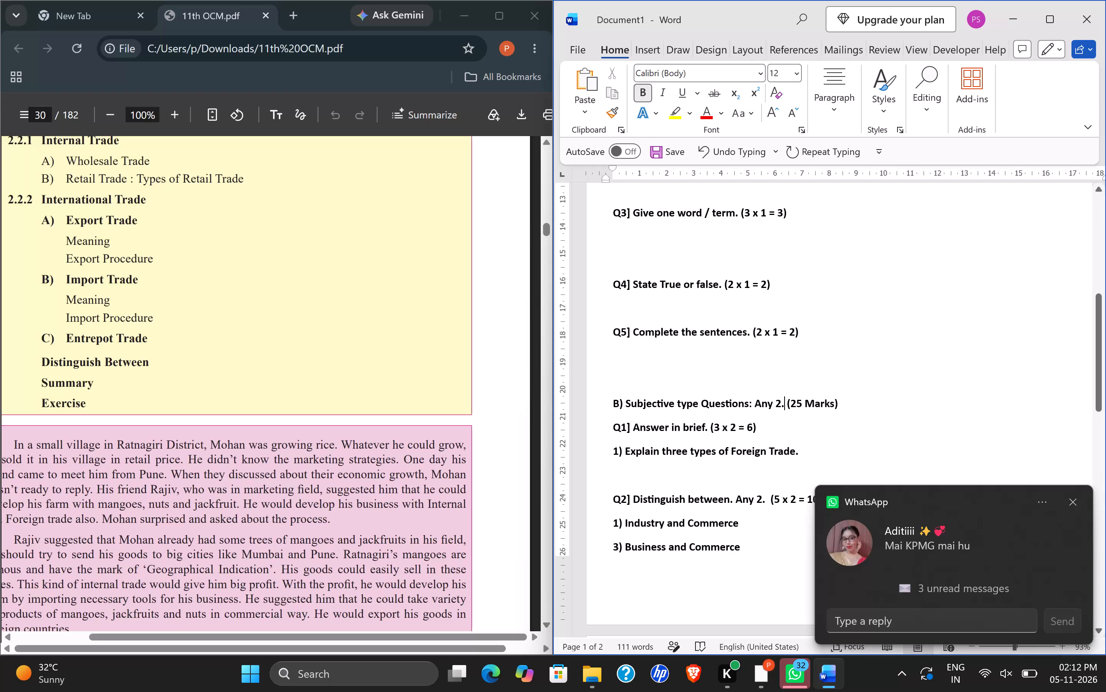
Dismiss the WhatsApp message notification covering the document.
click(1077, 499)
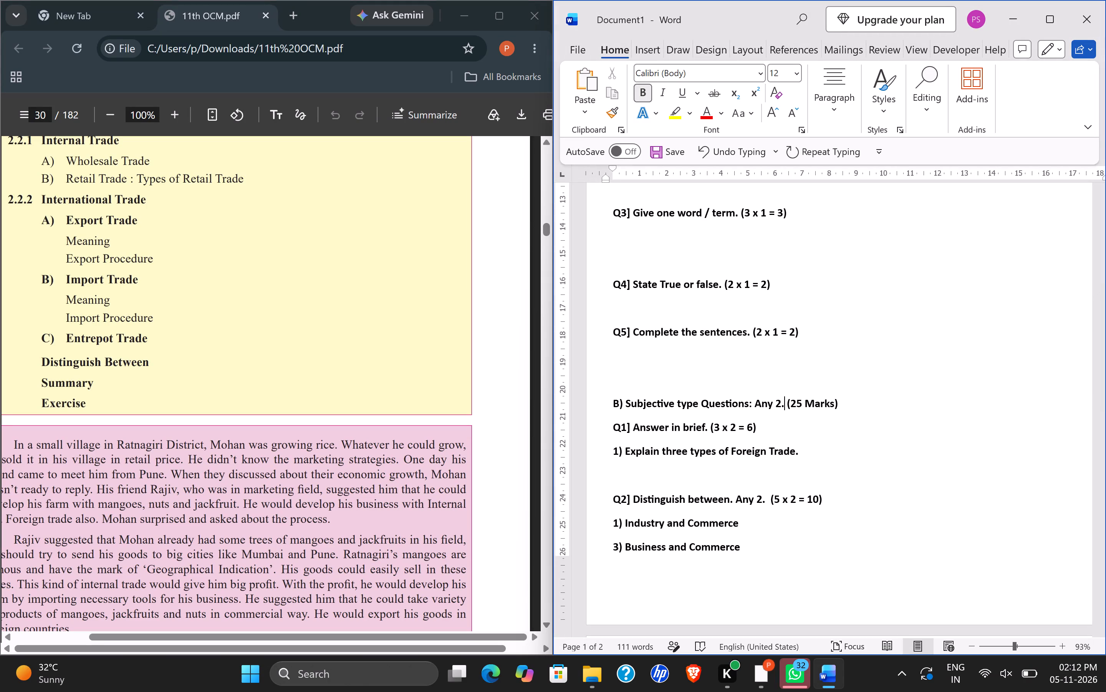
Look through chapter 2, Trade, in the textbook PDF up to its "Distinguish between" section for question material.
scroll(260, 280, up, 3)
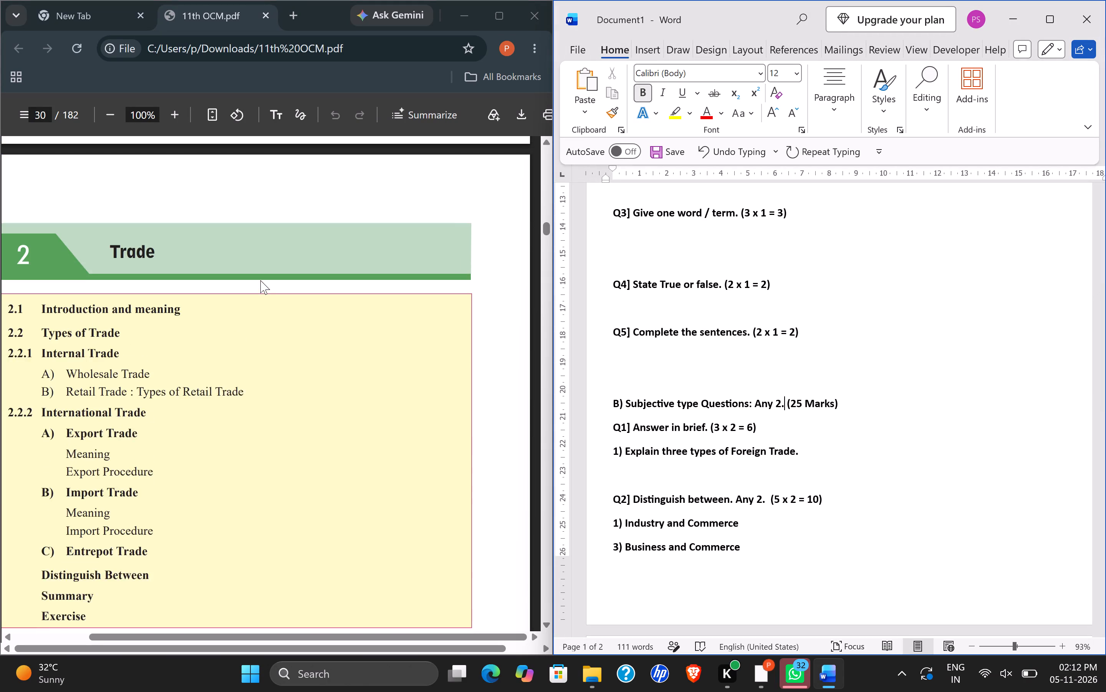
scroll(260, 280, down, 15)
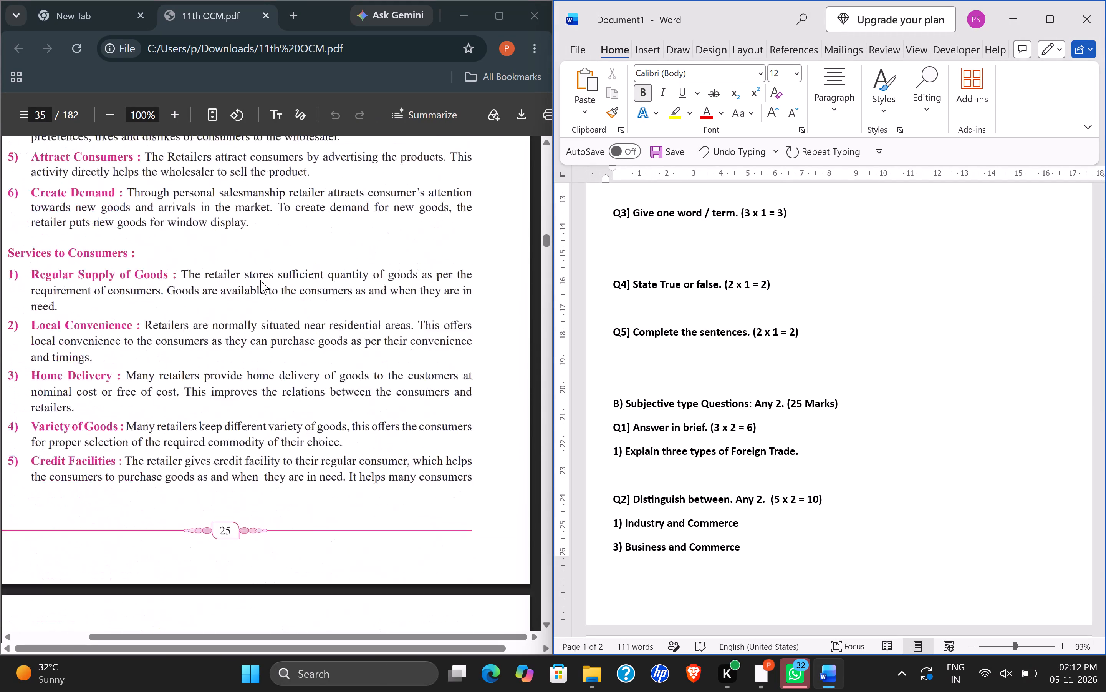
scroll(260, 280, down, 15)
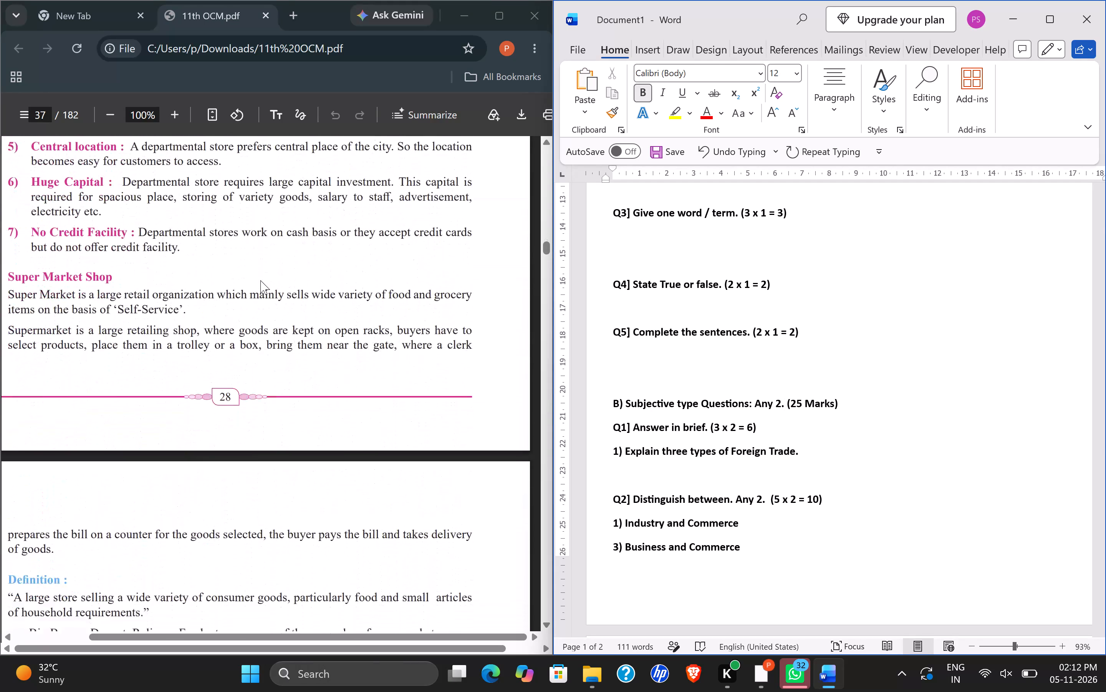
scroll(260, 280, down, 18)
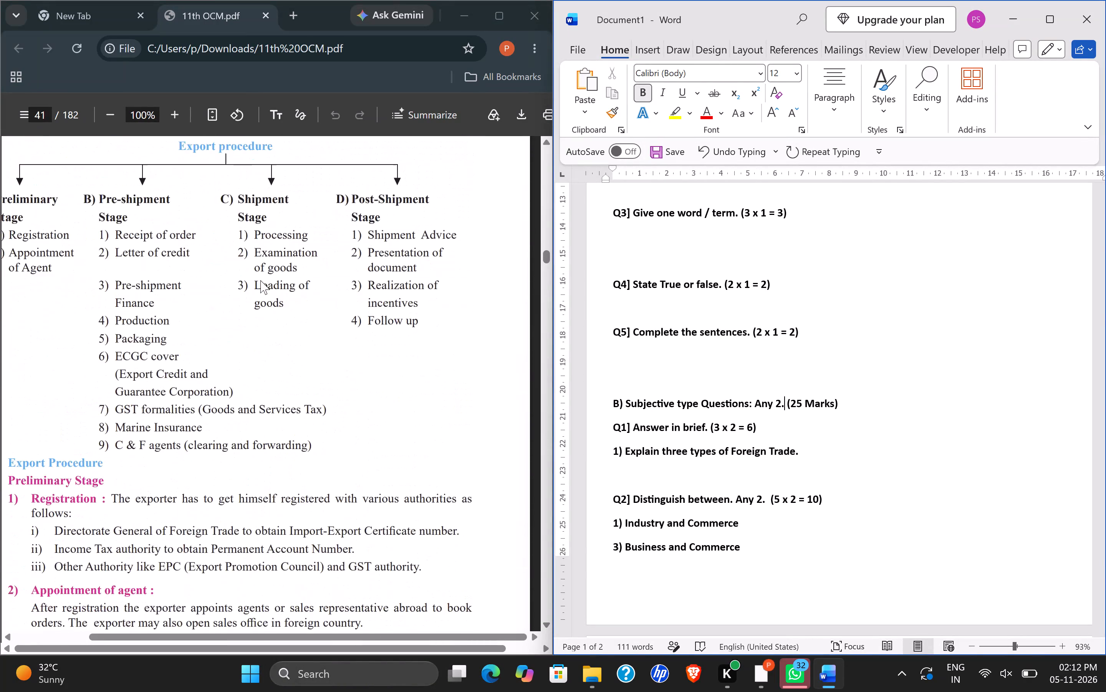
scroll(260, 280, down, 12)
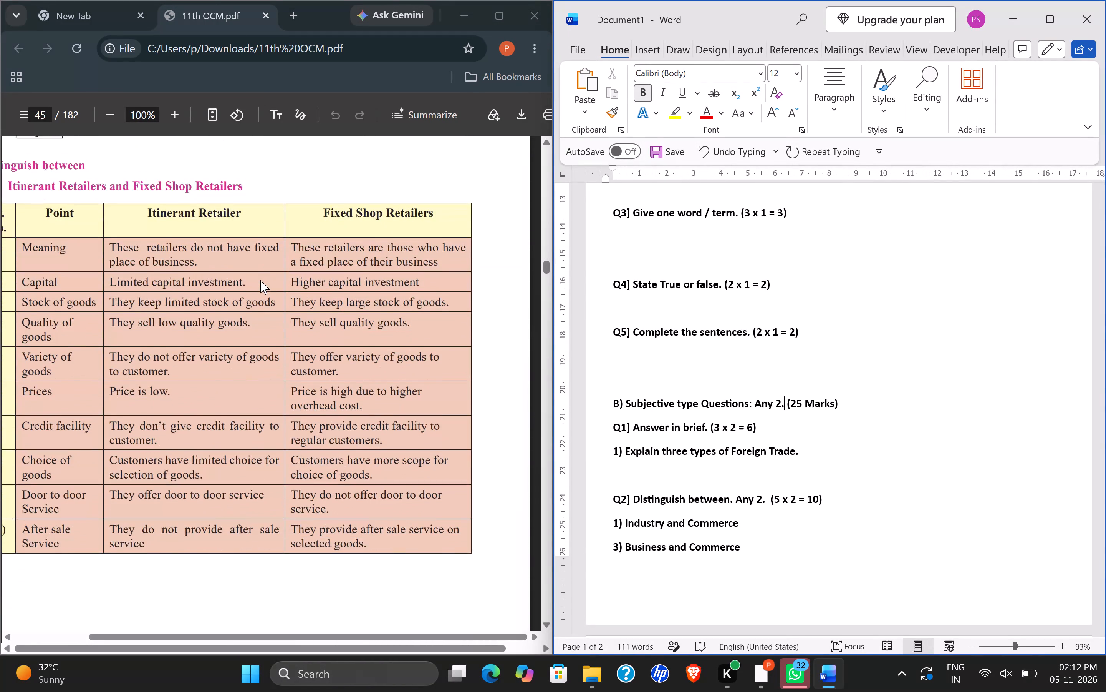
scroll(260, 280, right, 1)
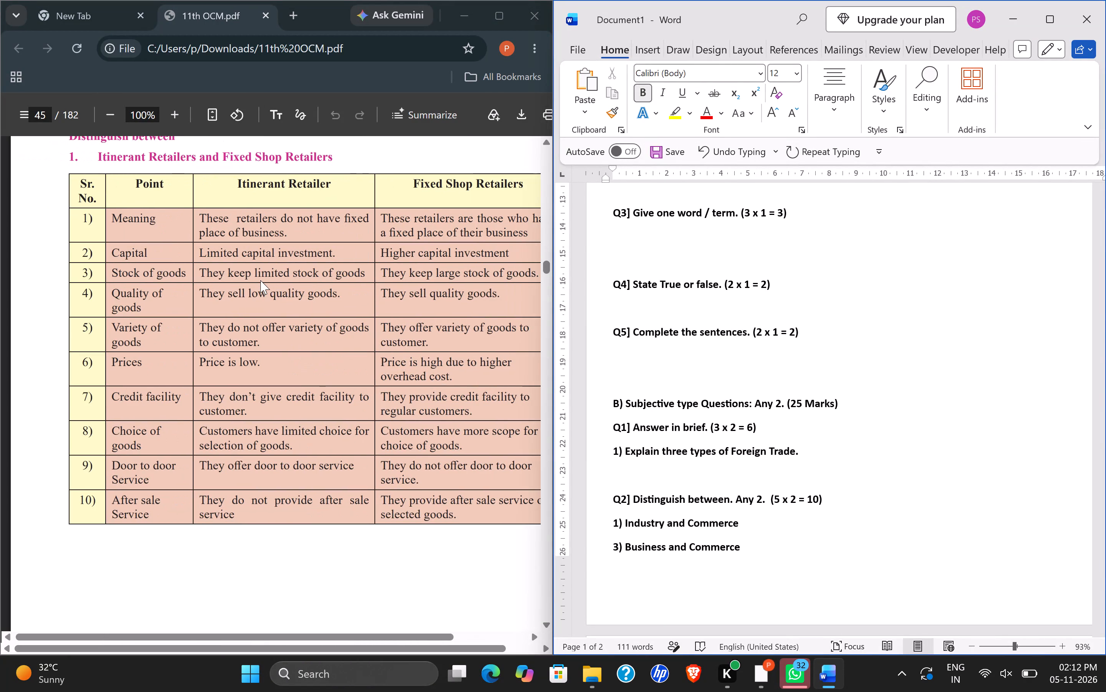
Look through the textbook from the retail trade comparison tables to the objective exercises at the end of the trade chapter.
scroll(260, 280, down, 11)
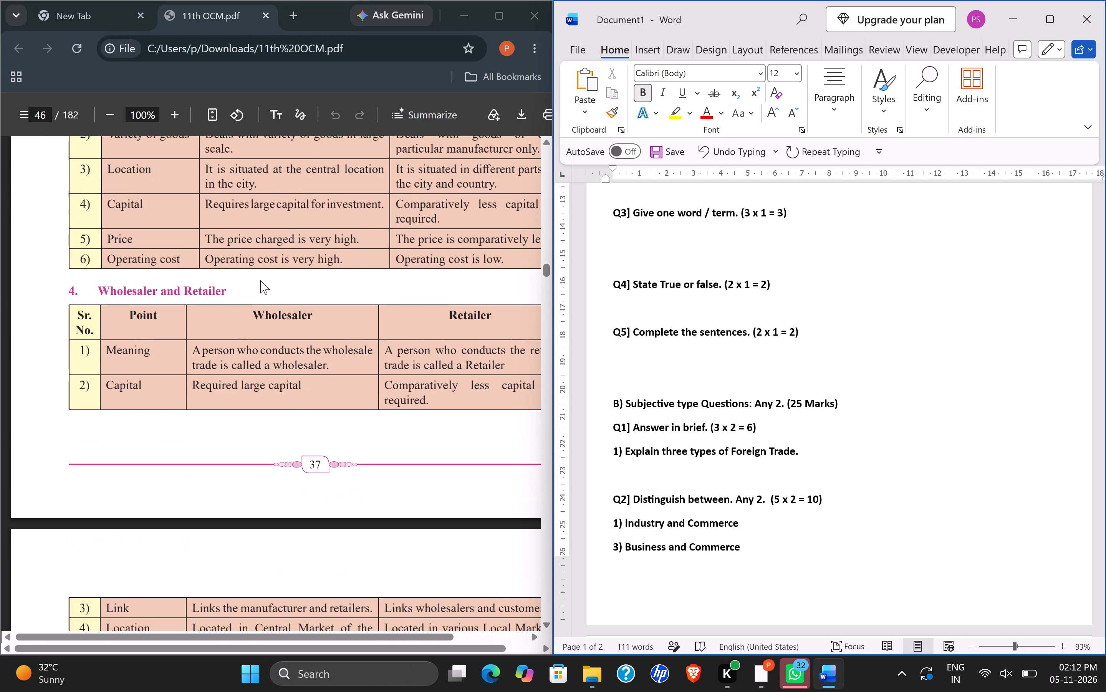
scroll(260, 280, down, 11)
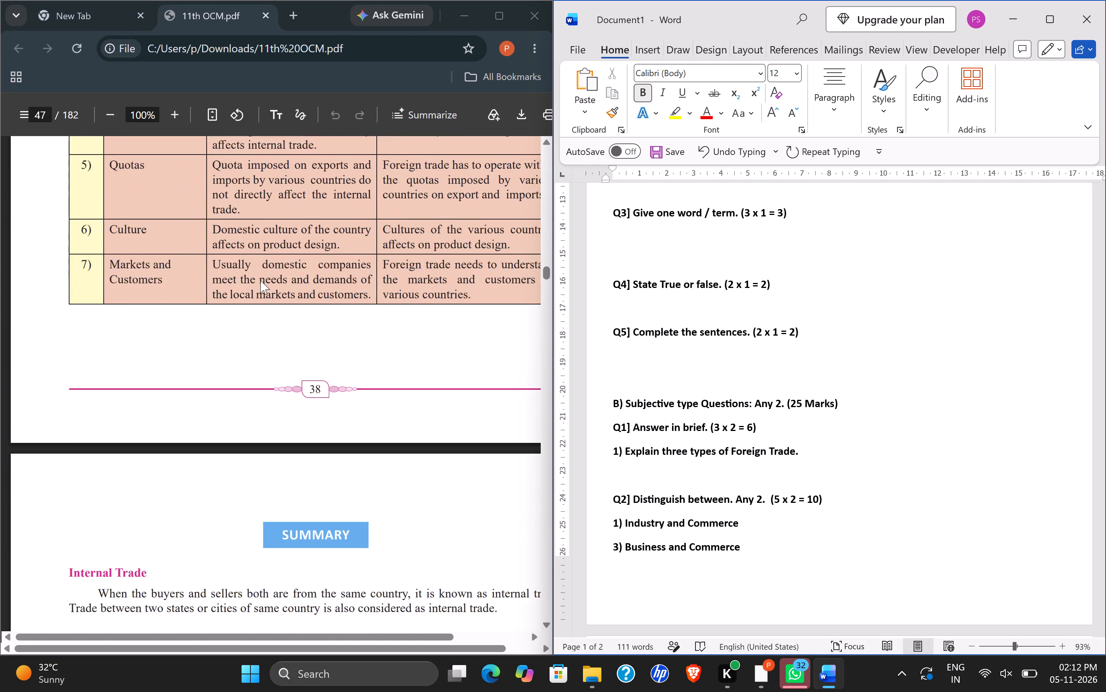
scroll(260, 280, down, 5)
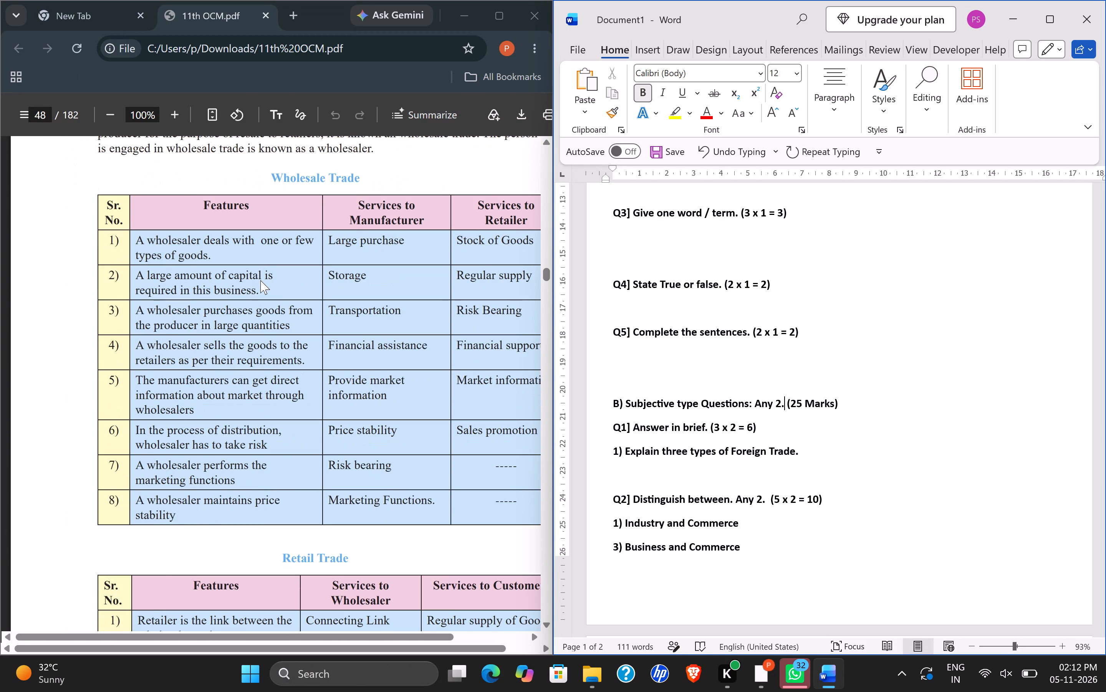
scroll(260, 280, down, 8)
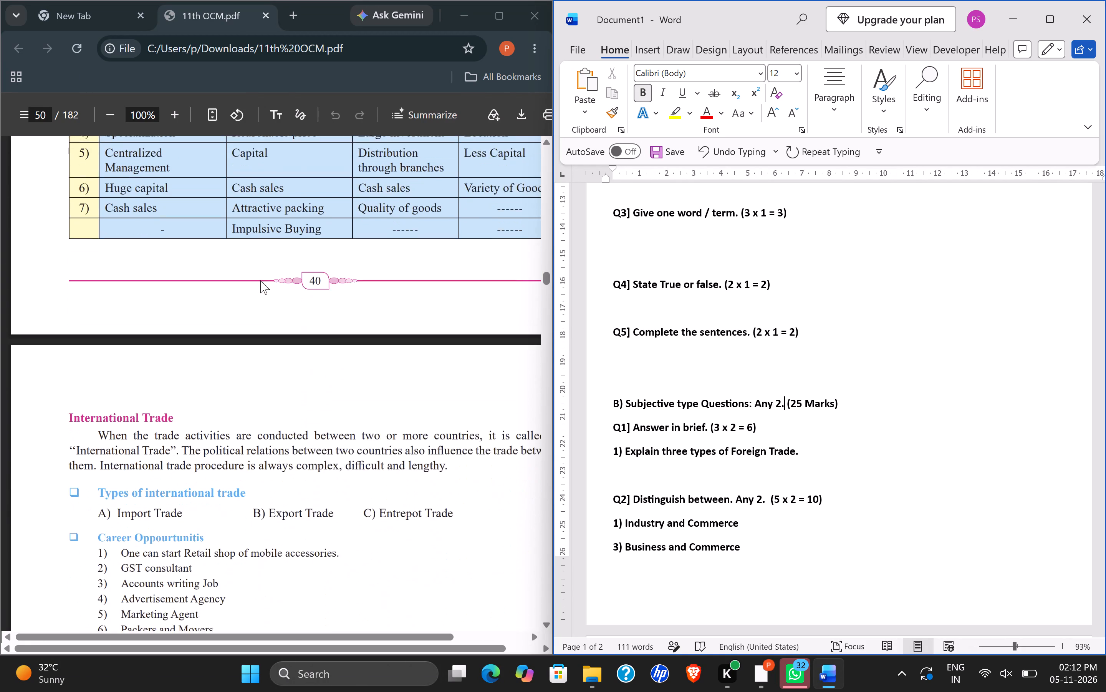
scroll(260, 280, down, 8)
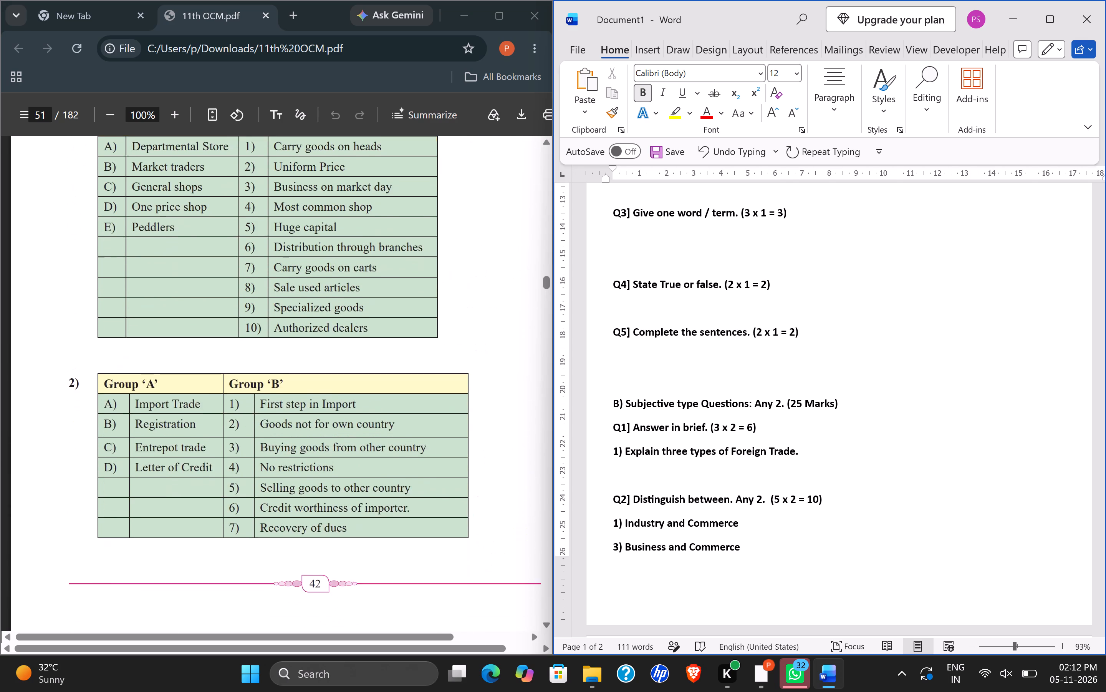
scroll(260, 281, up, 2)
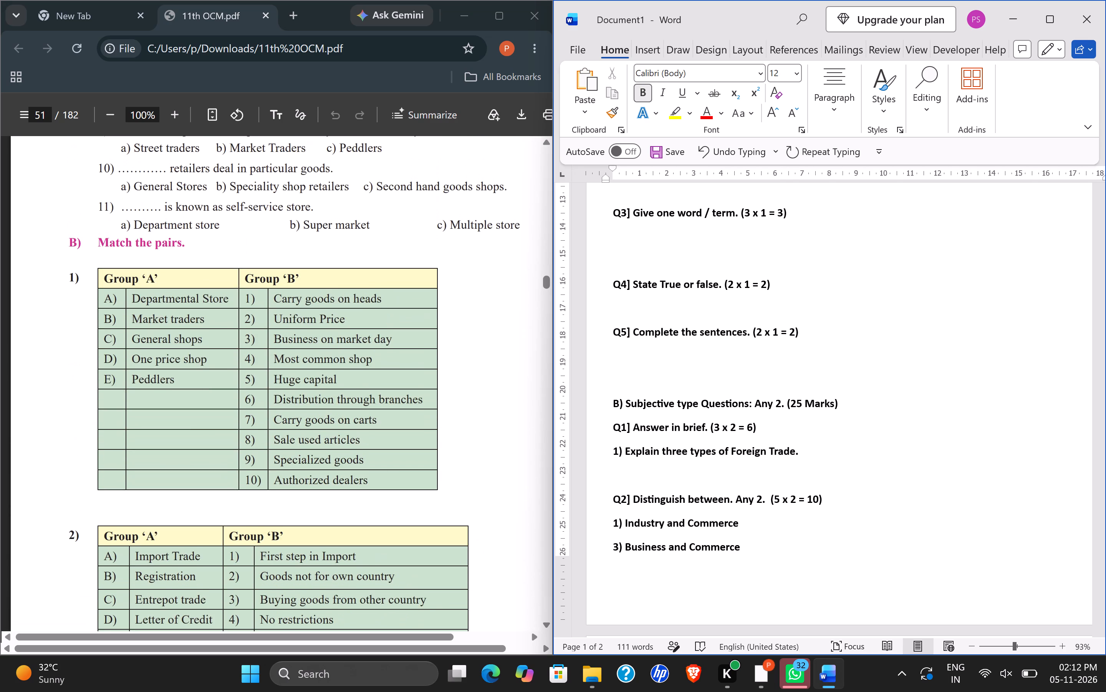
scroll(260, 281, down, 1)
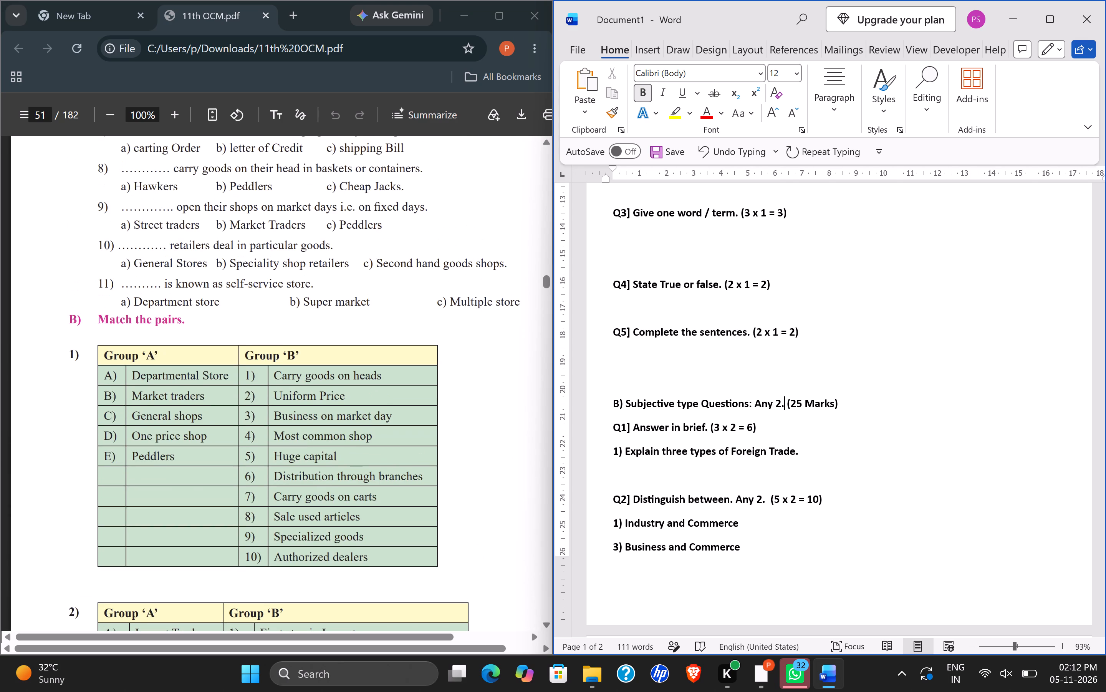
scroll(260, 281, down, 4)
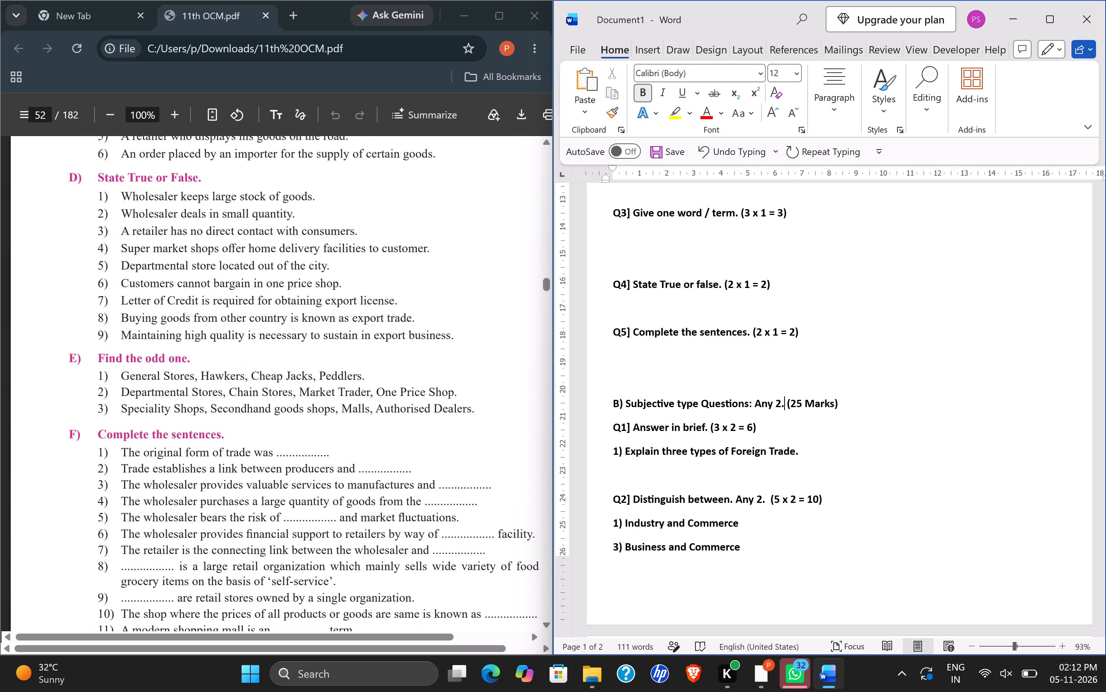
scroll(260, 281, down, 3)
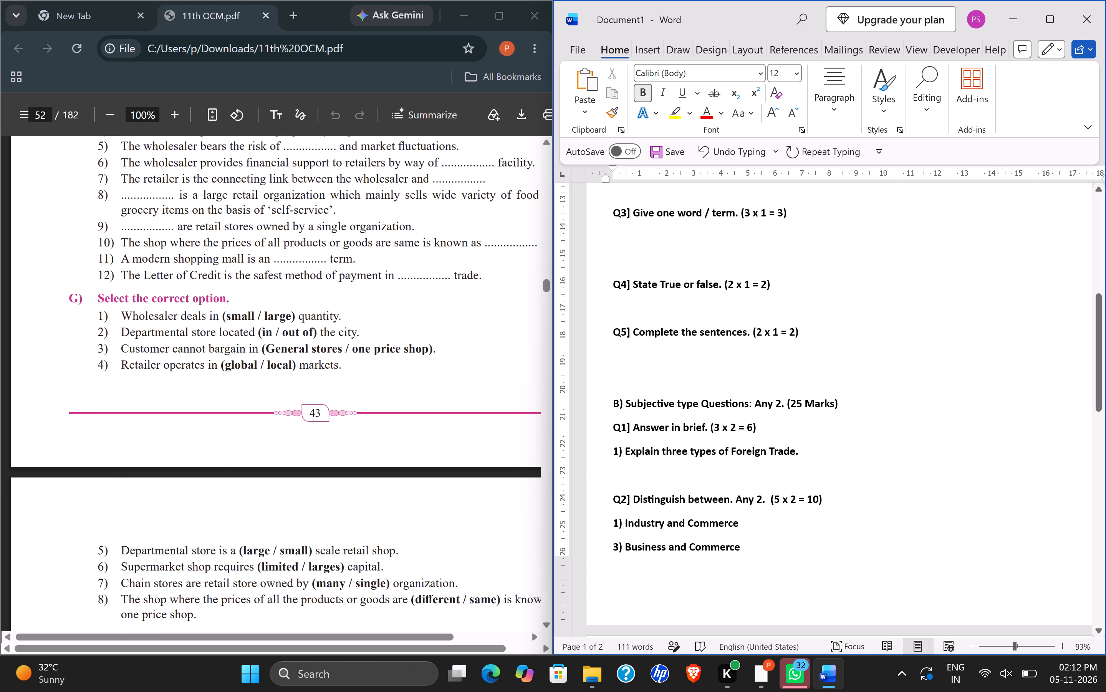
Move "Any 2." from the B) Subjective type Questions heading to the Q1] Answer in brief heading, before its marks.
drag(760, 401, 781, 401)
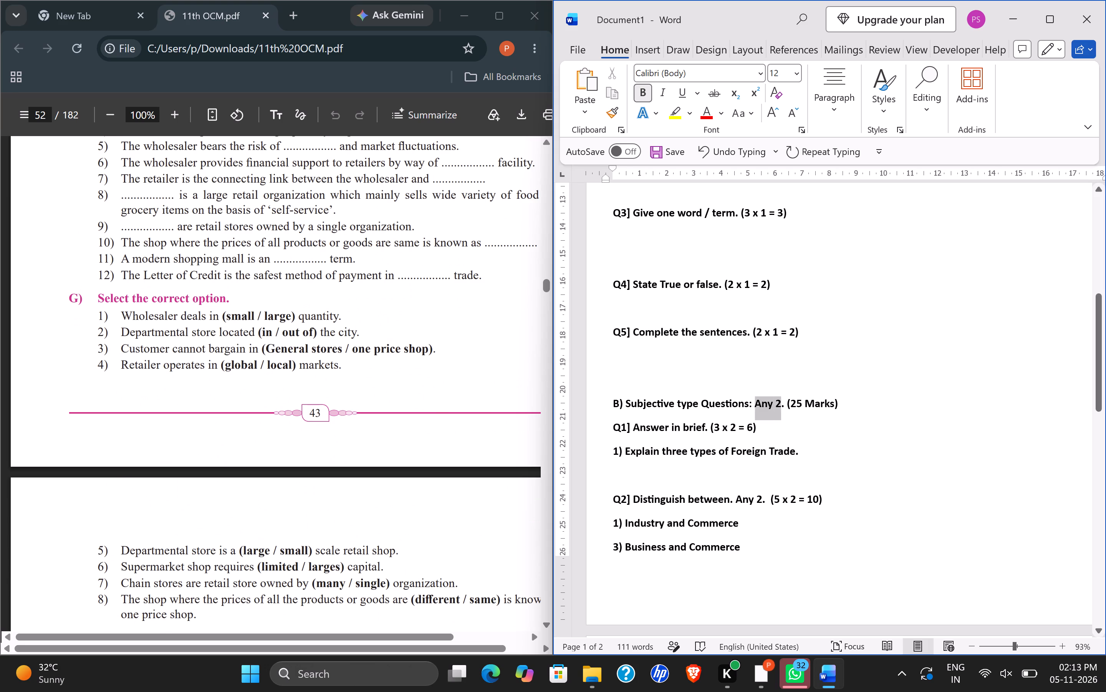
drag(781, 401, 784, 402)
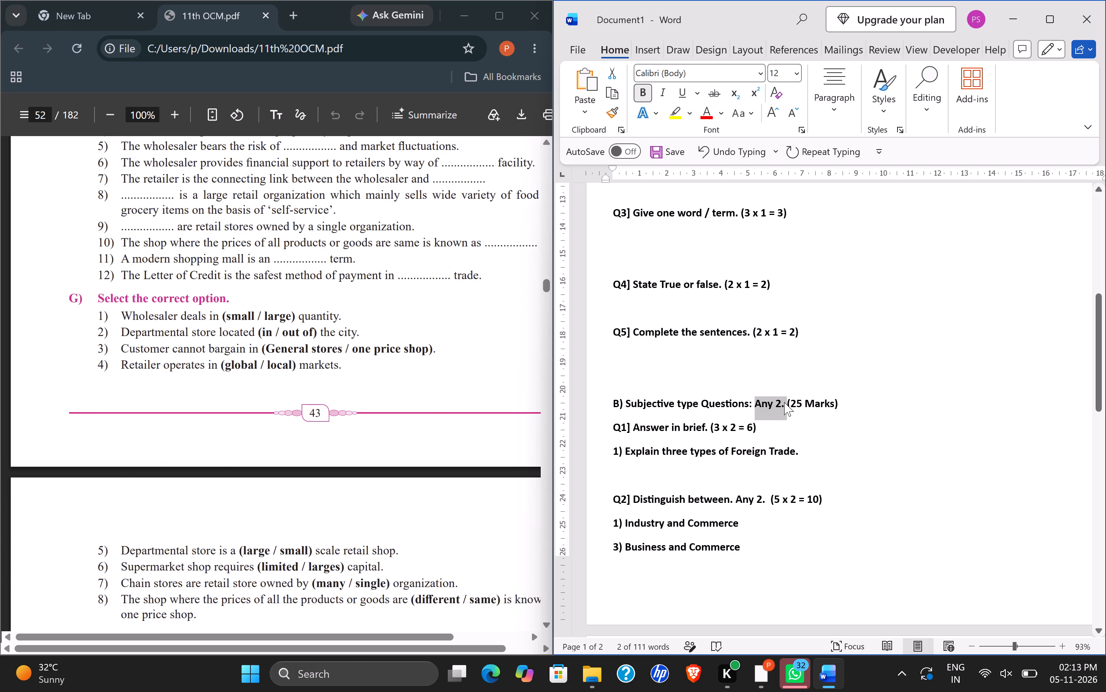
key(ctrl+x)
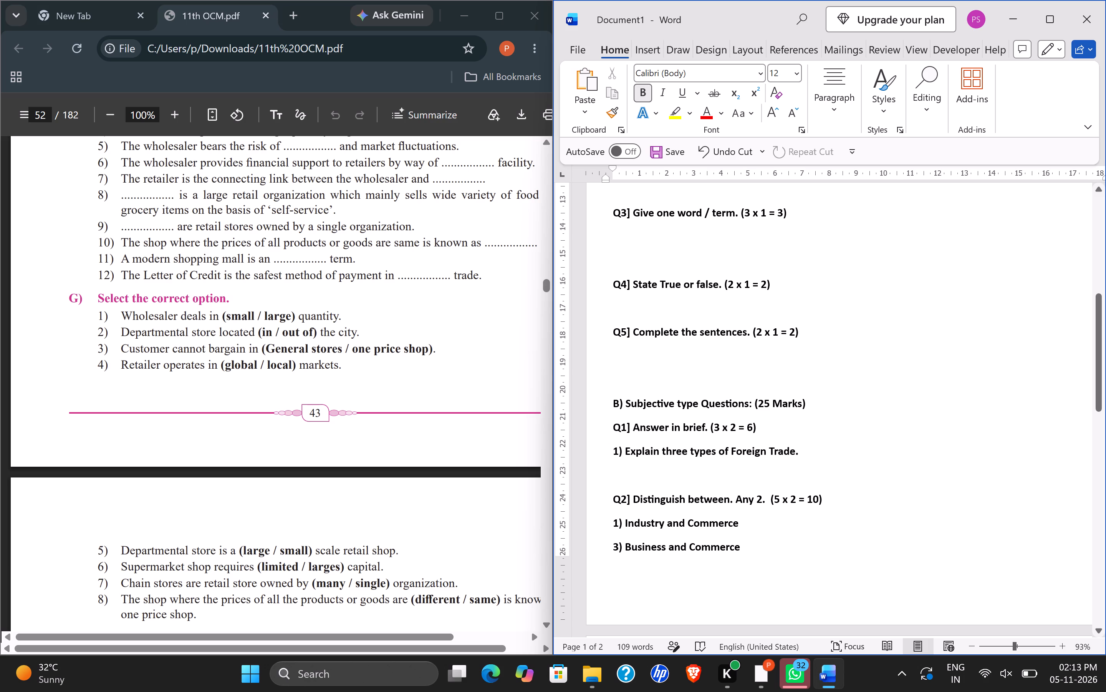
click(710, 428)
key(ctrl+v)
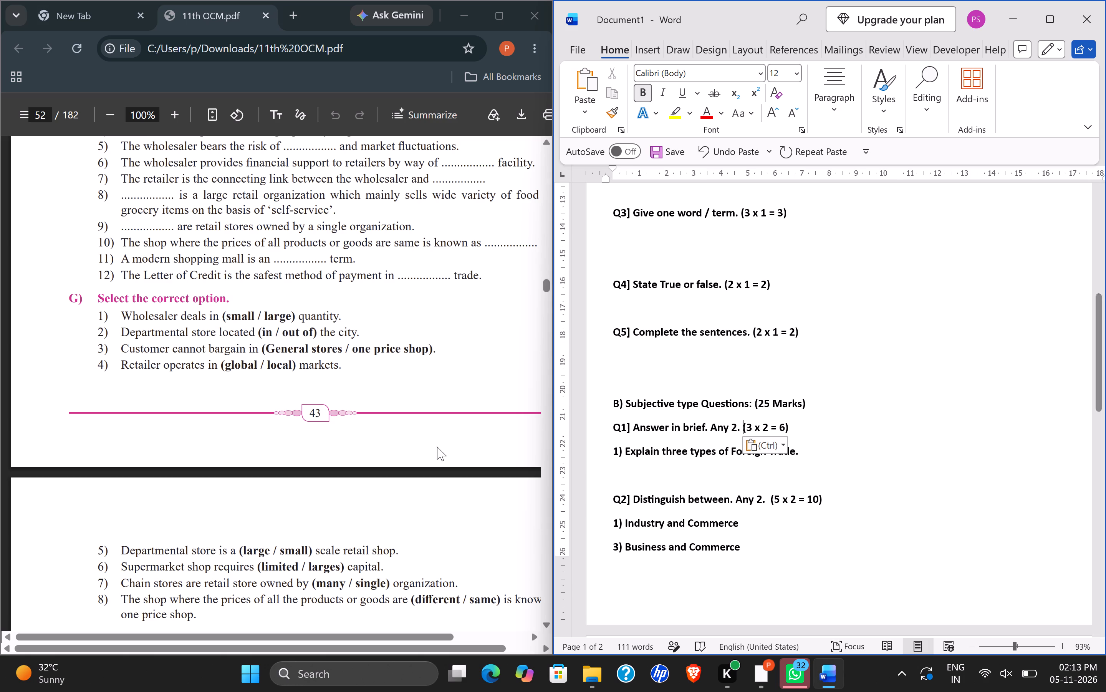
Copy "Itinerant and Non Itinerant Retailers." from the textbook's Q.4 Distinguish between into Word's Q2] as item 2), between the two existing items.
scroll(272, 431, down, 6)
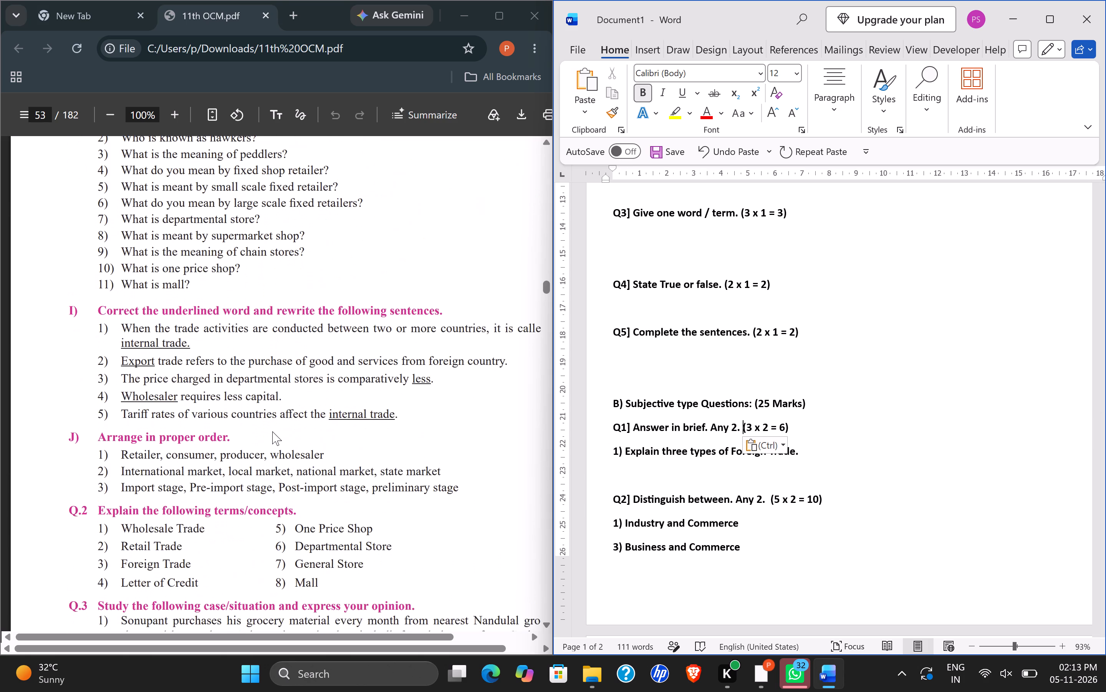
scroll(272, 431, down, 1)
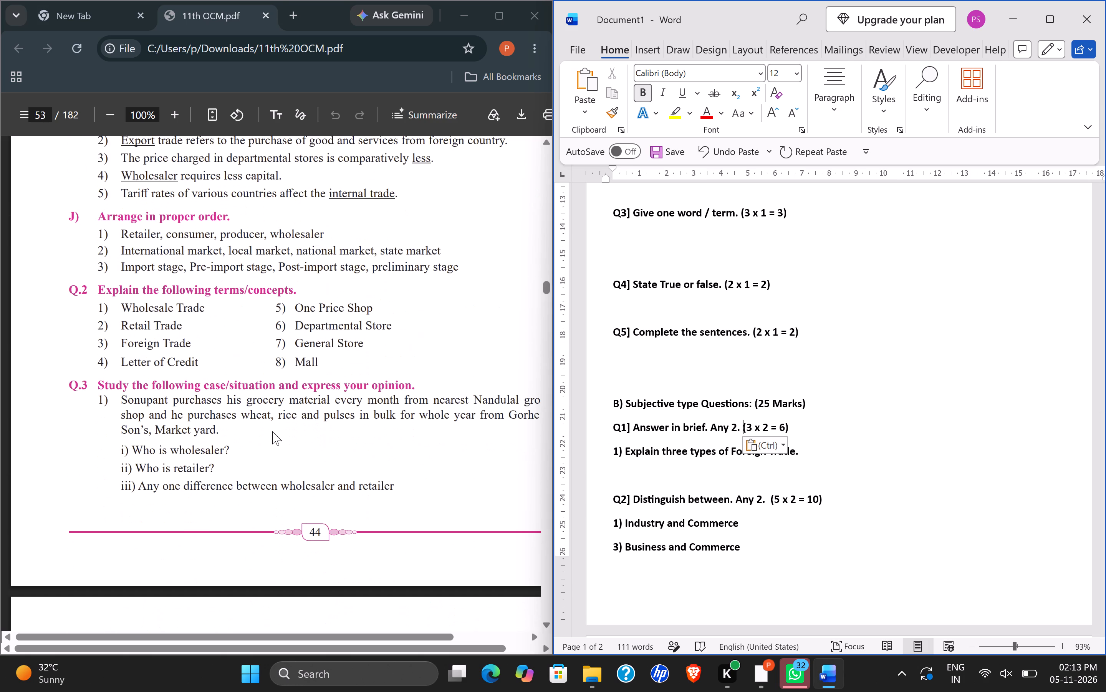
scroll(272, 431, down, 5)
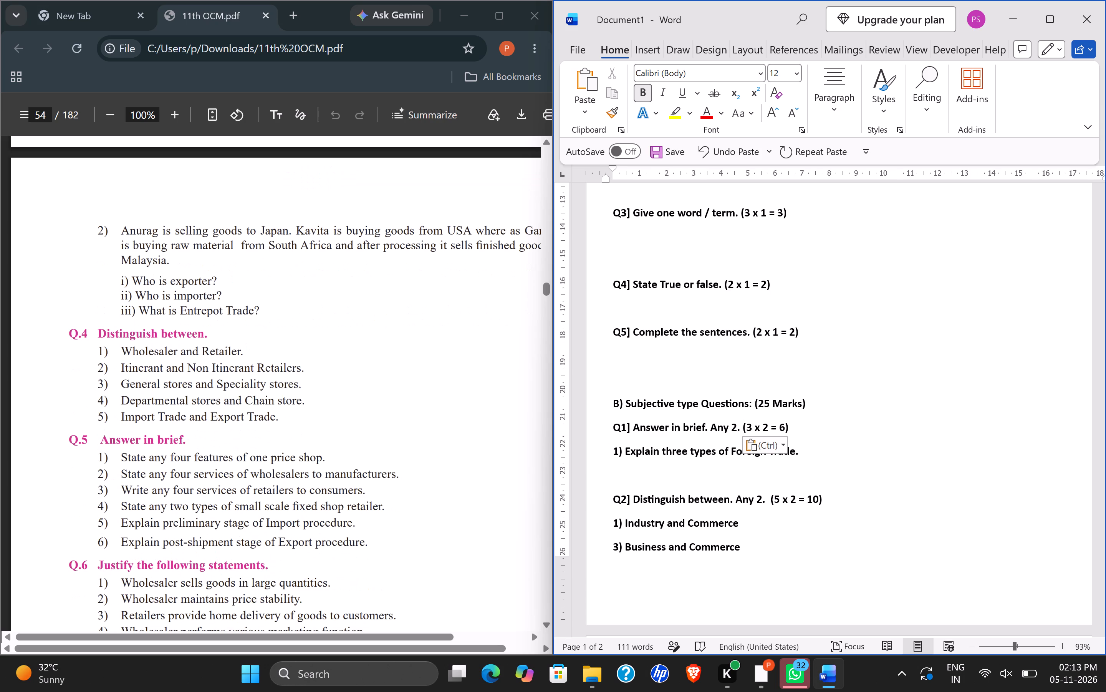
drag(119, 368, 315, 363)
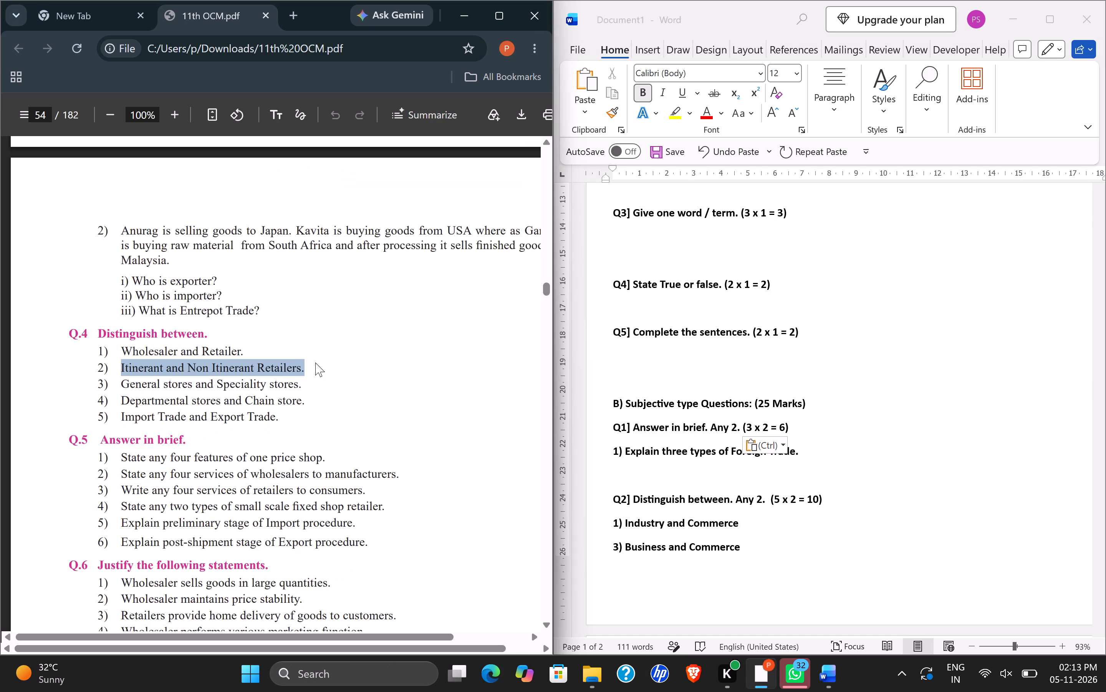
key(ctrl+c)
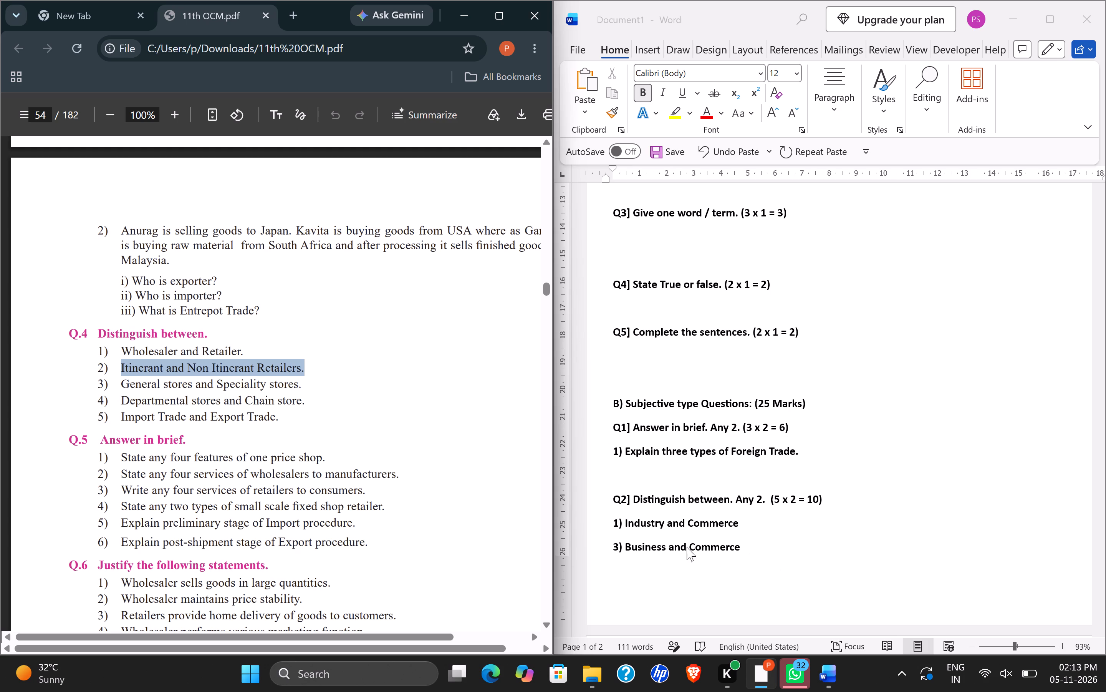
click(661, 540)
drag(661, 540, 627, 546)
click(627, 546)
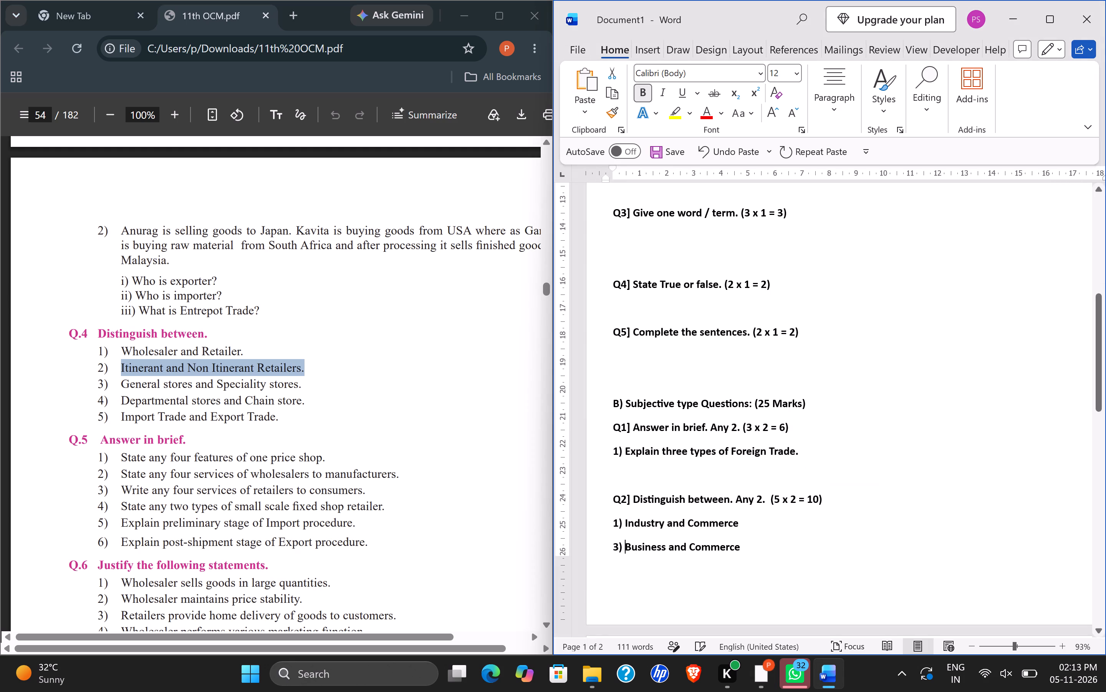
drag(627, 546, 771, 544)
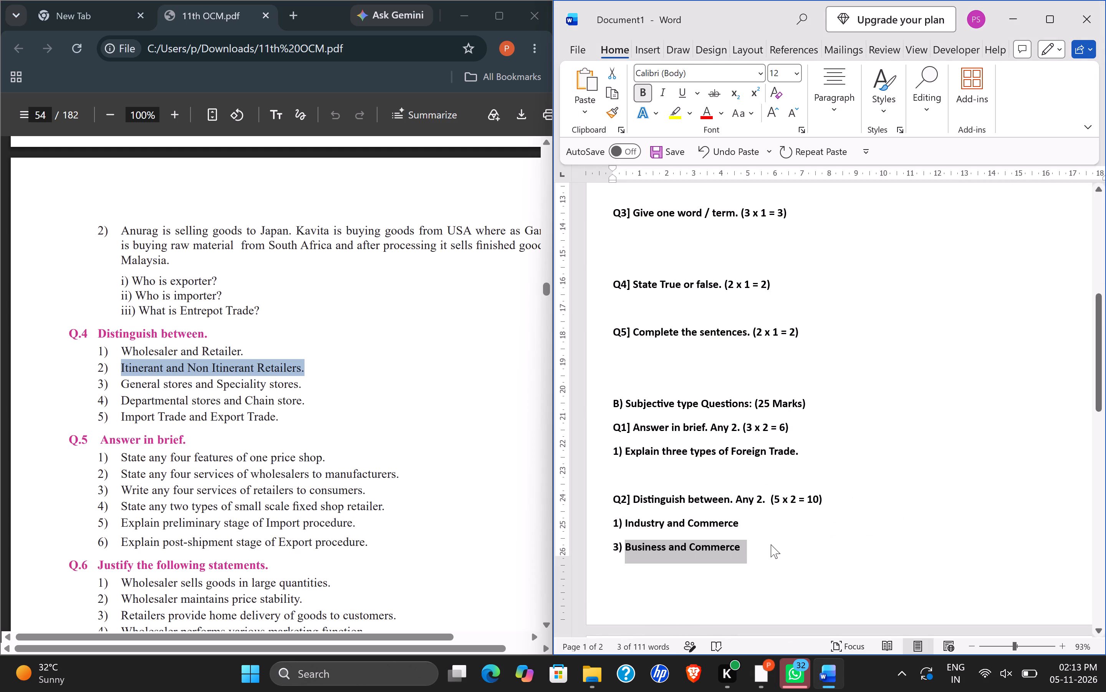
click(743, 524)
key(Return)
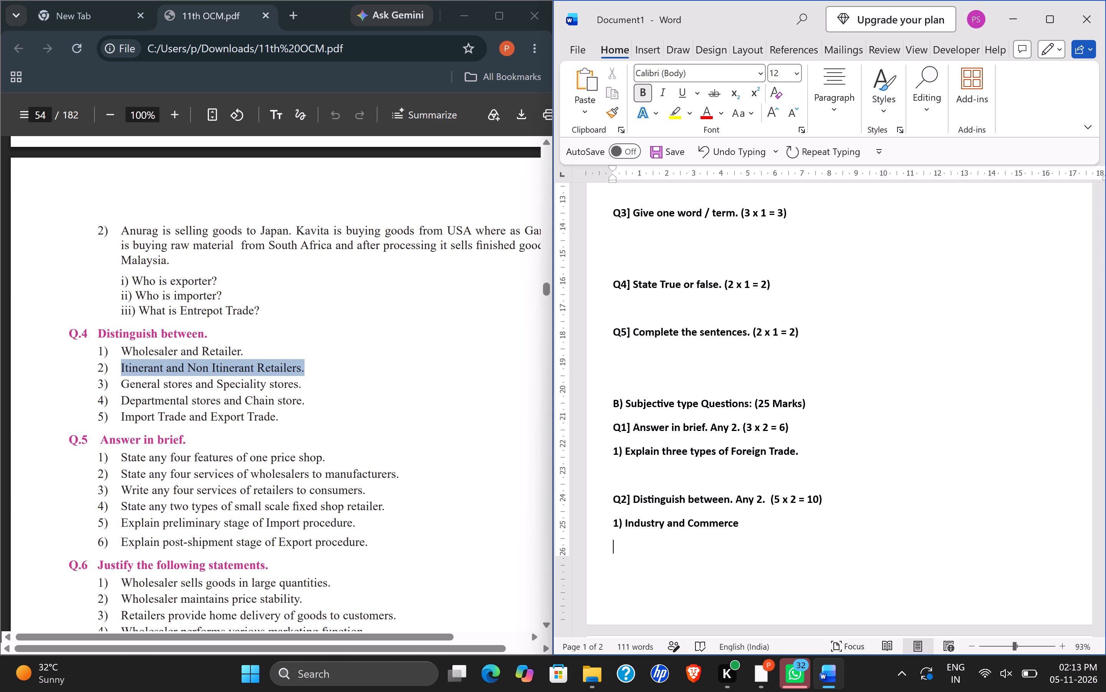
key(ctrl+v)
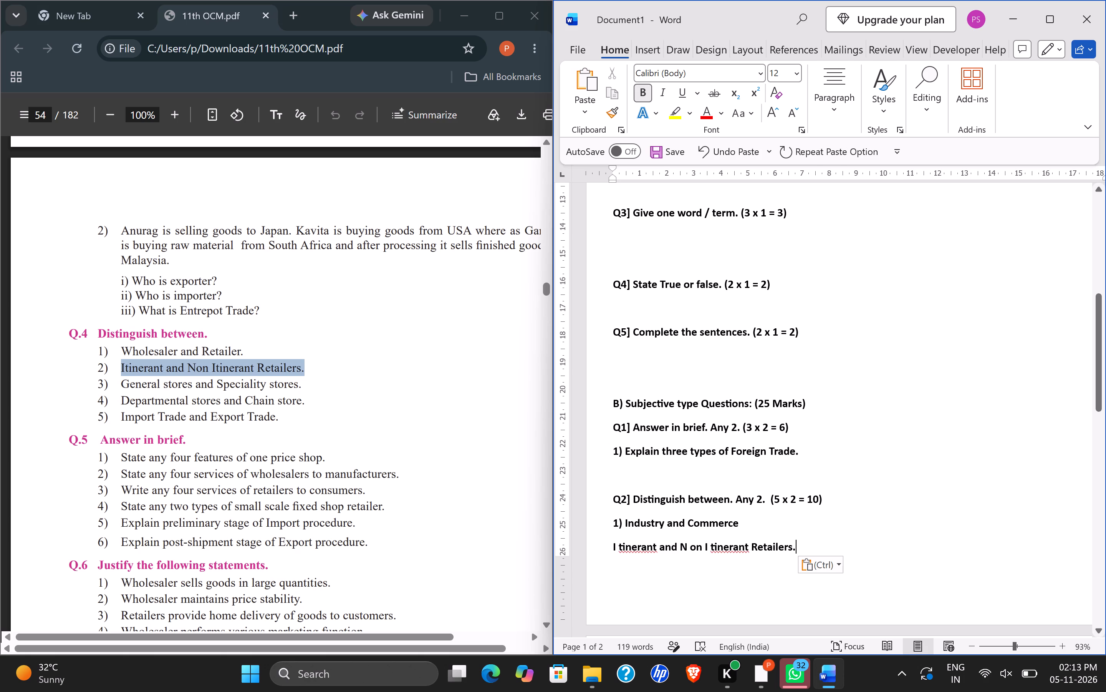
click(611, 547)
key(2)
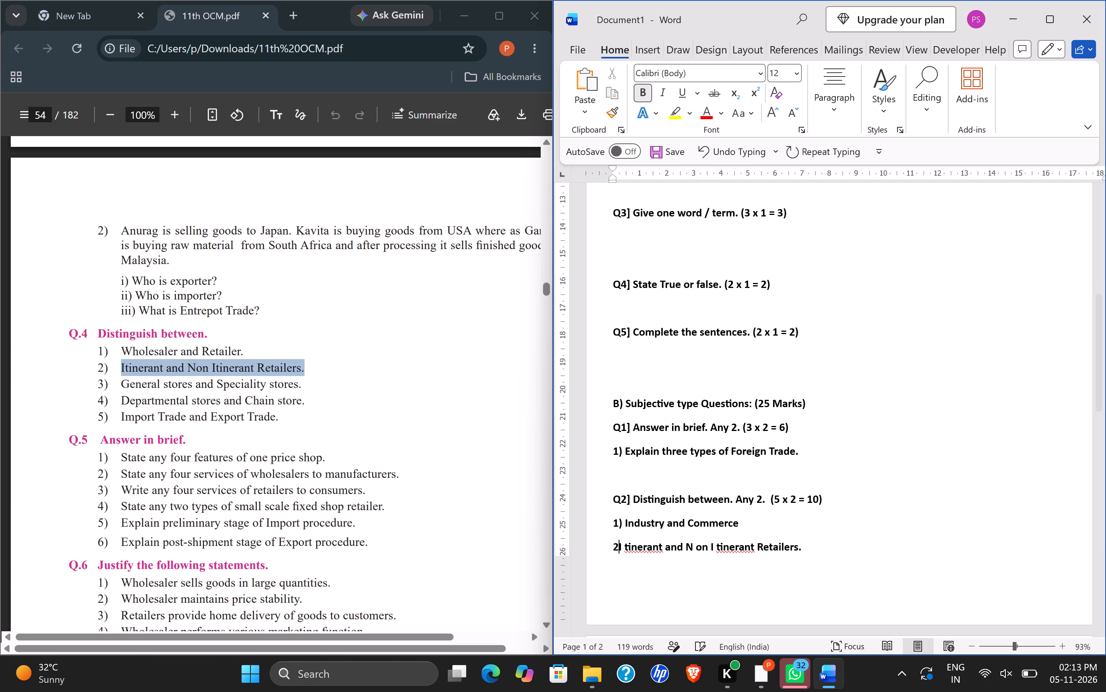
text())
key(space)
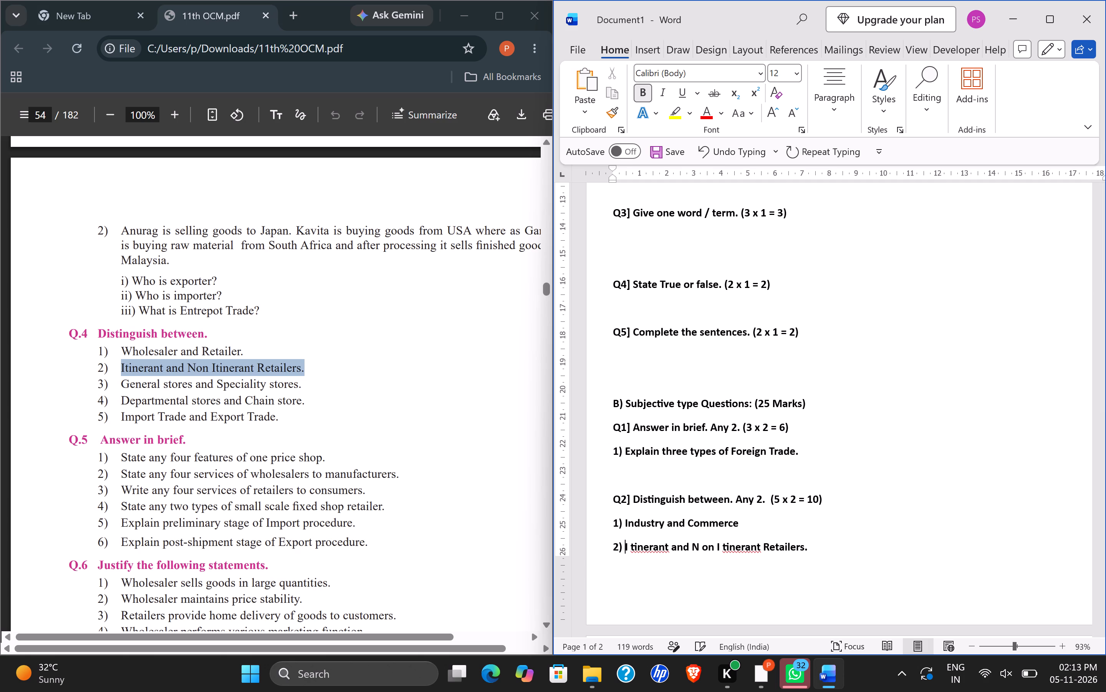
Remove the stray spaces inside "Itinerant", "Non" and the second "Itinerant" in item 2) of Q2].
key(Right)
key(Right)
key(BackSpace)
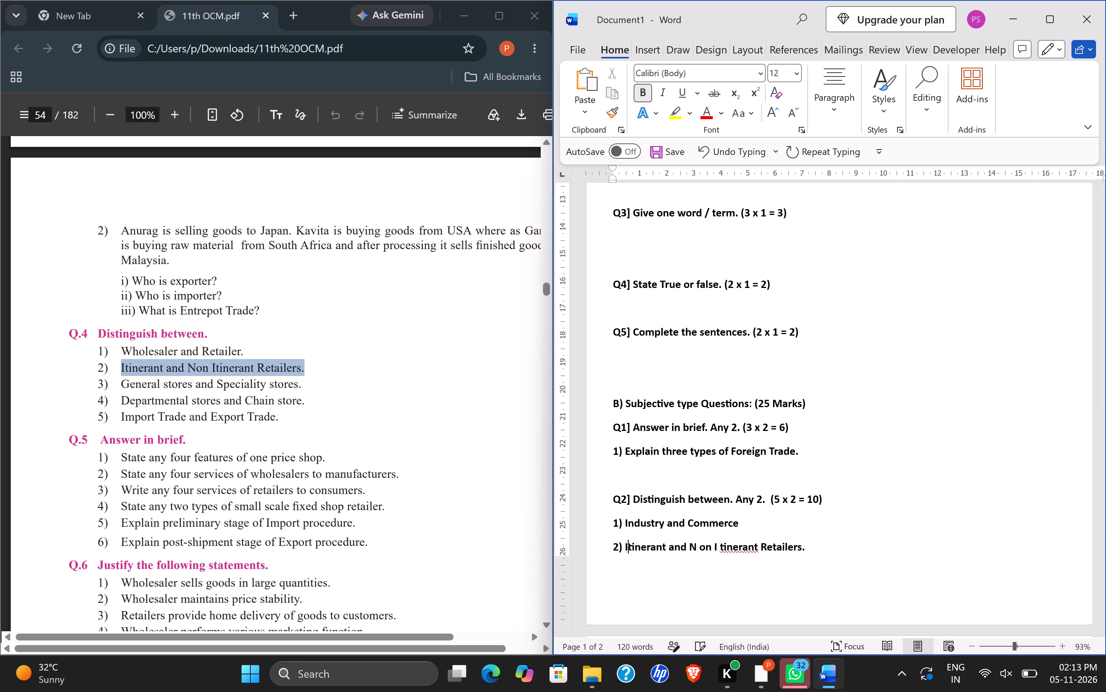
click(702, 549)
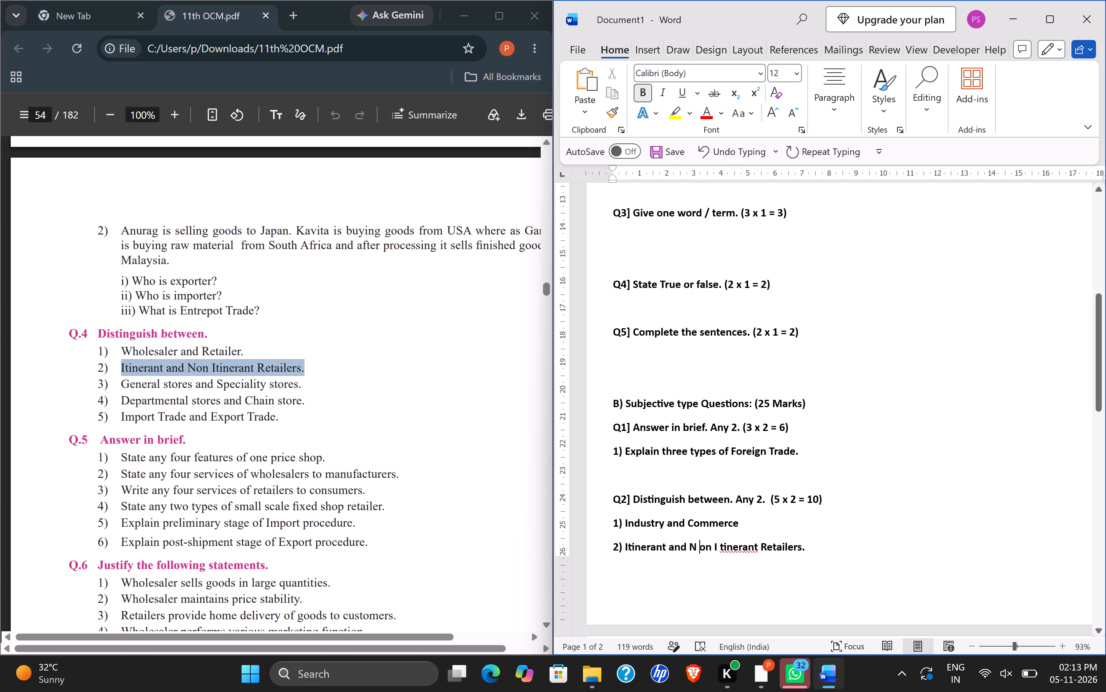
key(BackSpace)
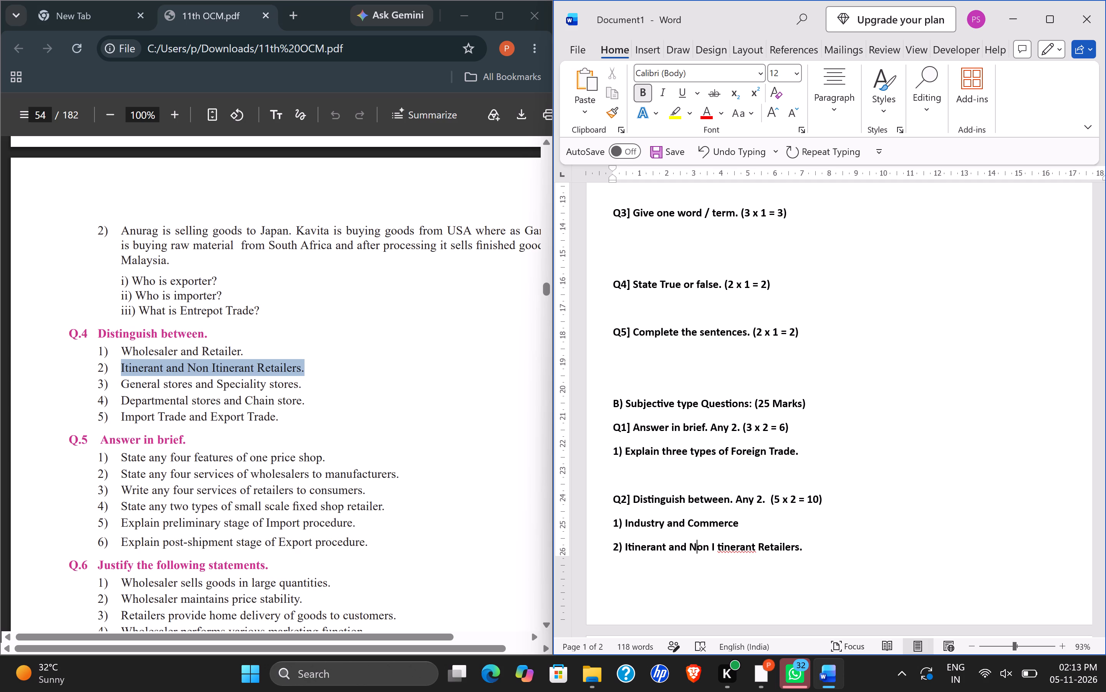
key(Right)
key(Right)
key(Right)
key(Right)
key(Right)
key(BackSpace)
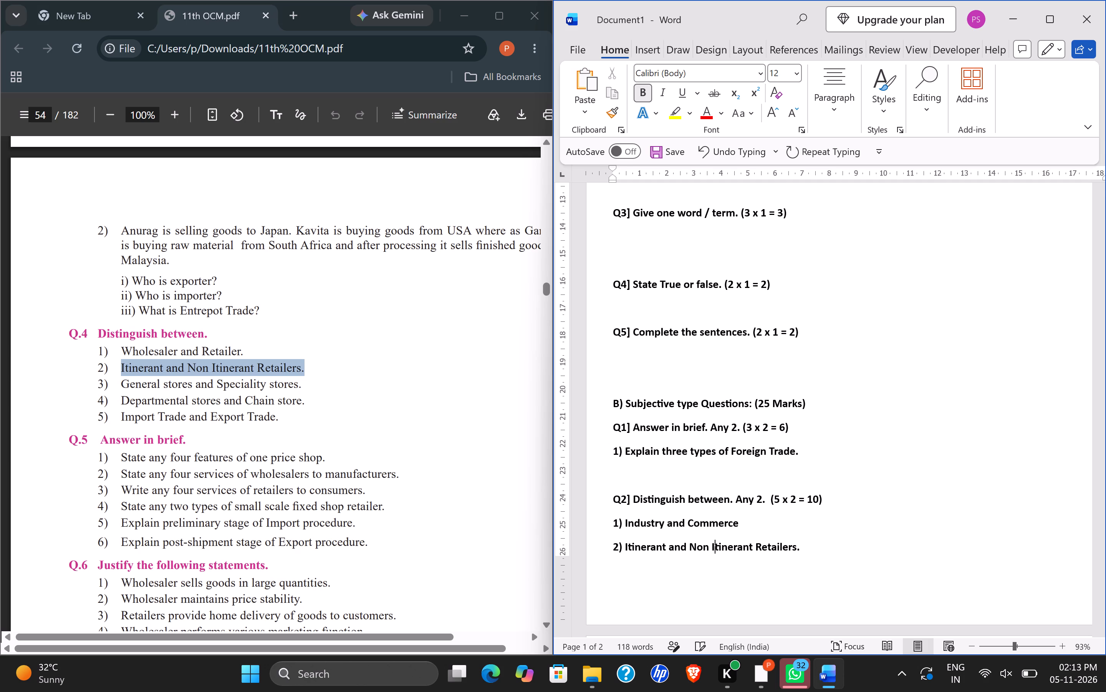
Reduce the page's bottom margin so that item 3) Business and Commerce fits on the first page.
scroll(663, 534, down, 2)
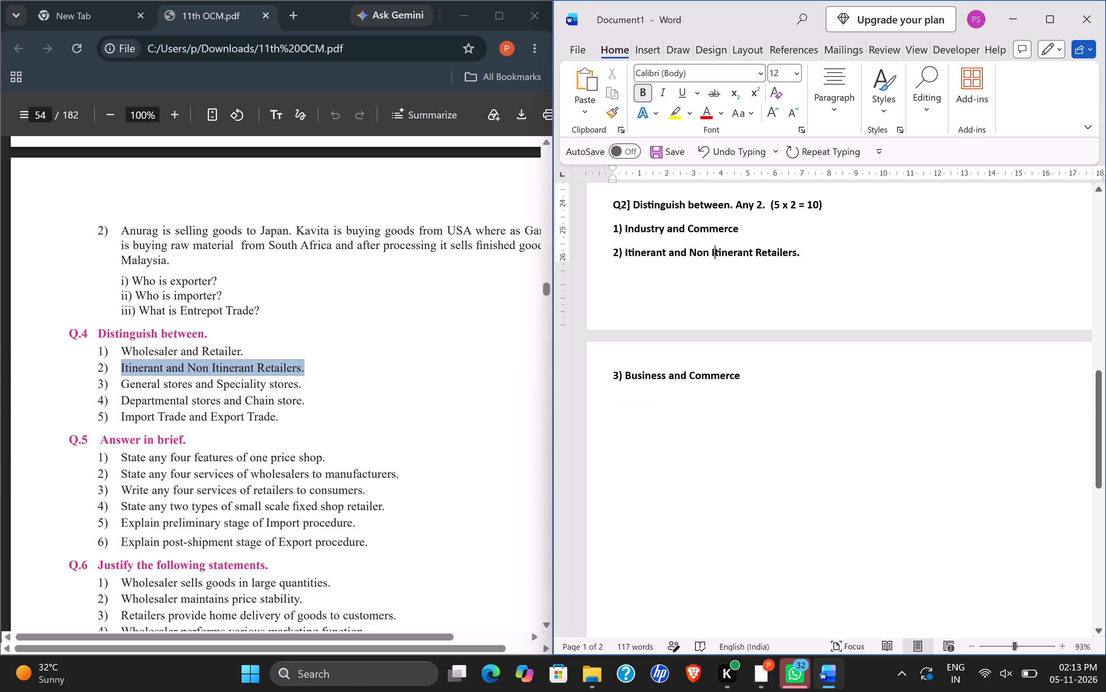
drag(563, 258, 570, 302)
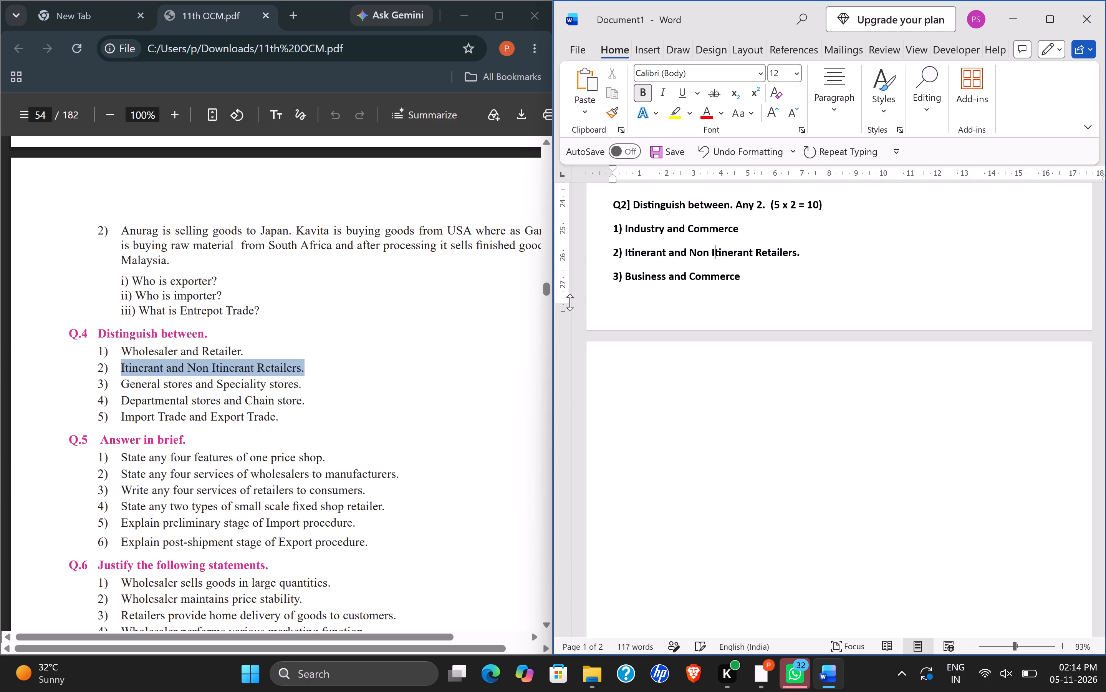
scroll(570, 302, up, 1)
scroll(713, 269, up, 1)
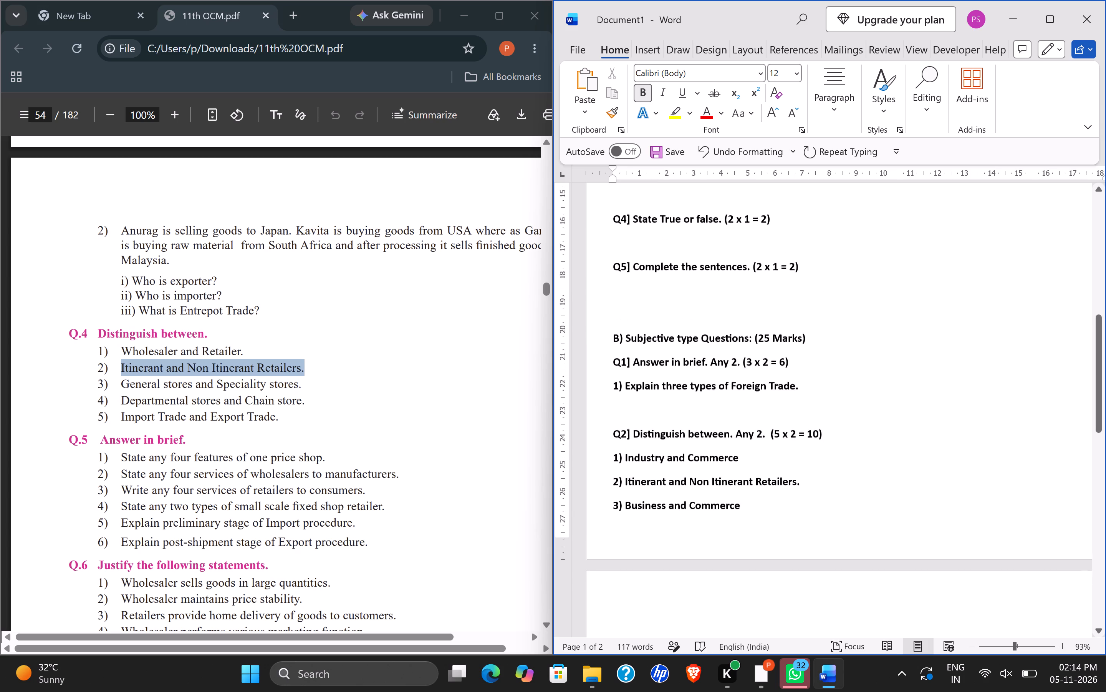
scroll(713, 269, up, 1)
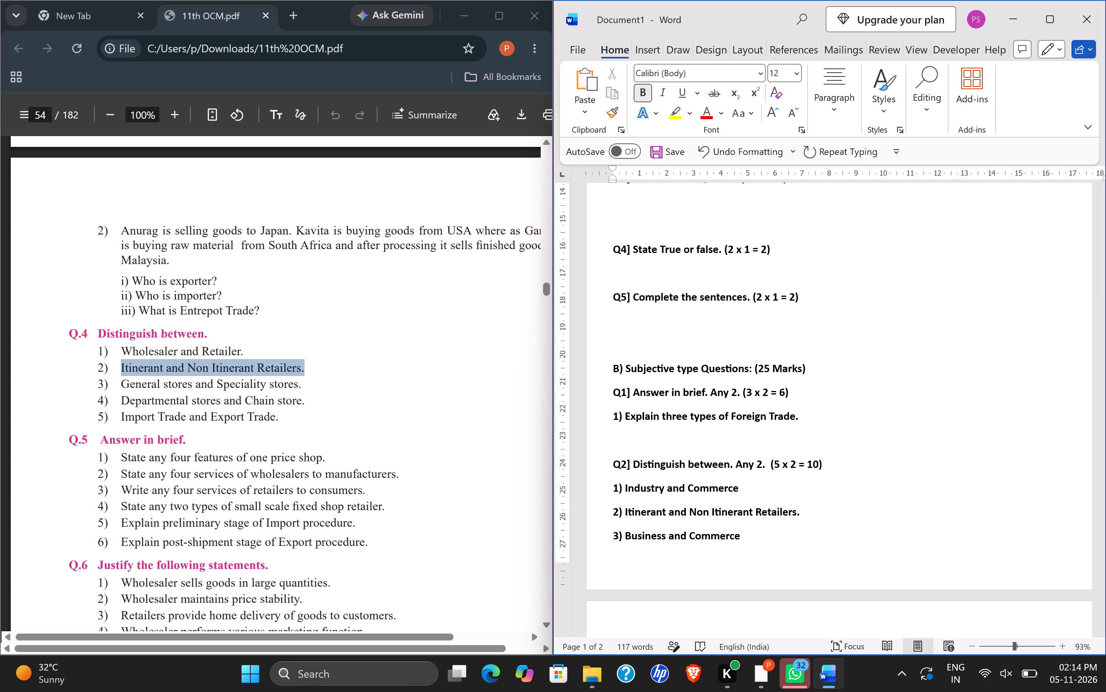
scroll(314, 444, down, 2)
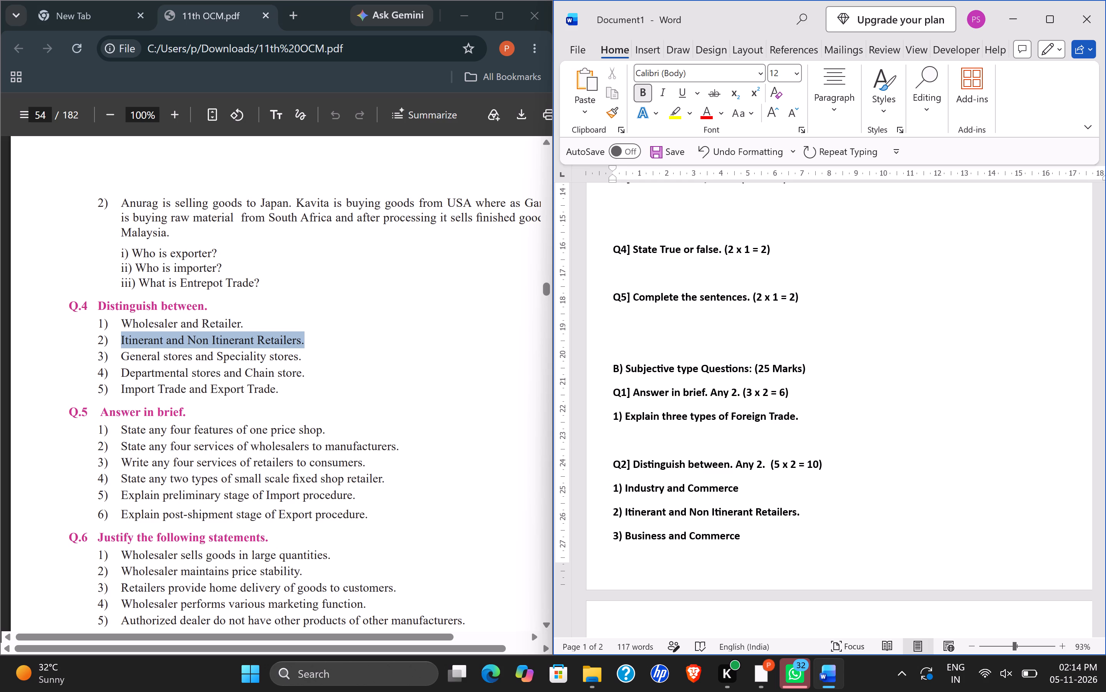
Look back through the textbook's chapter 2 from its exercises to the Import Trade section for Answer in brief question material.
click(291, 516)
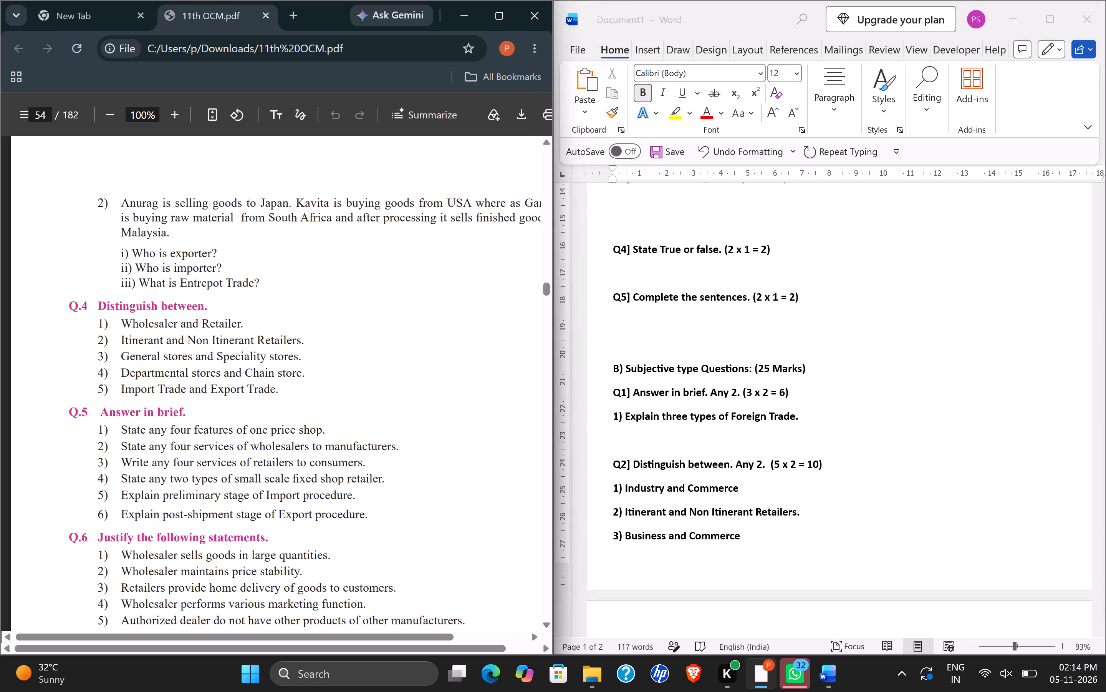
scroll(291, 516, up, 13)
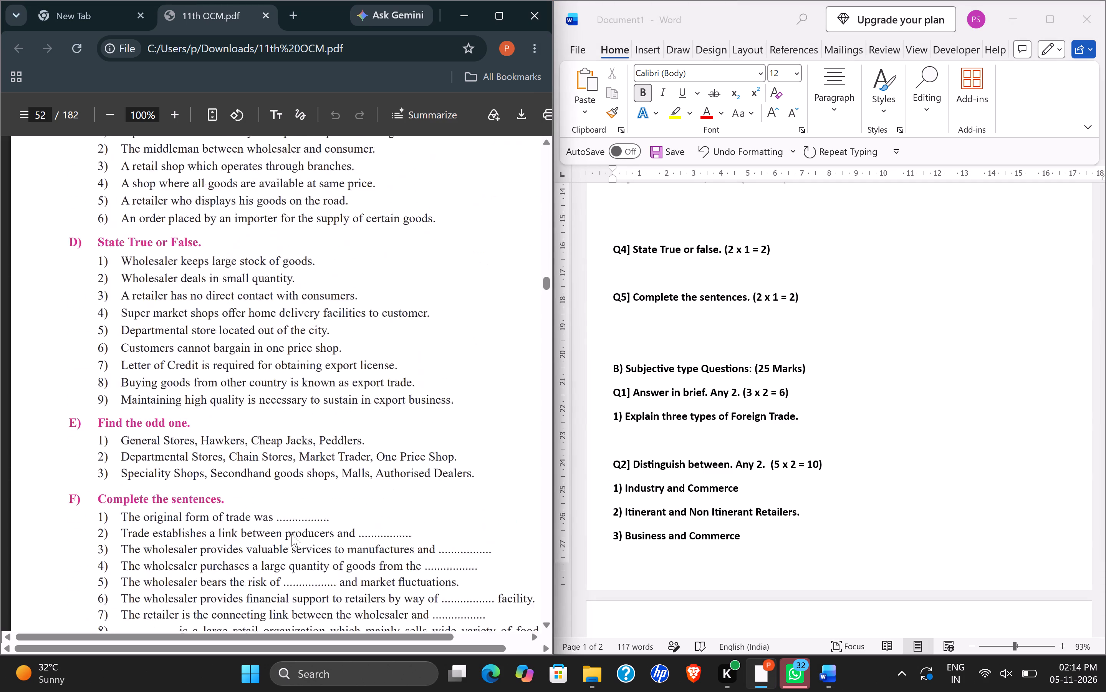
scroll(291, 534, up, 14)
scroll(291, 534, down, 2)
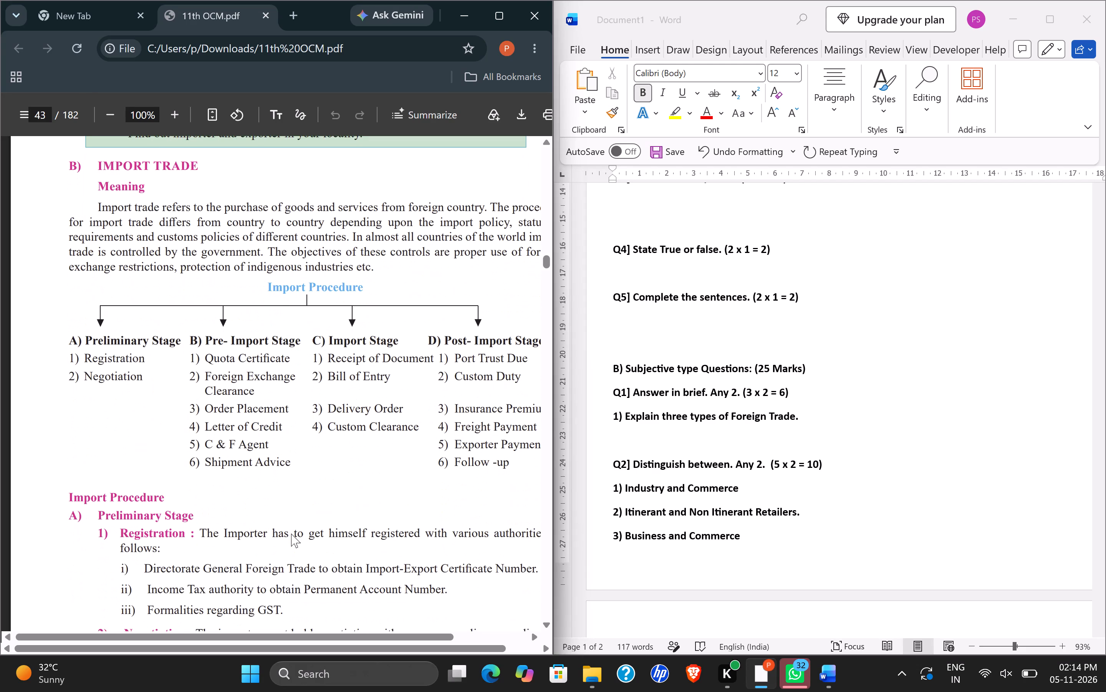
scroll(291, 534, down, 1)
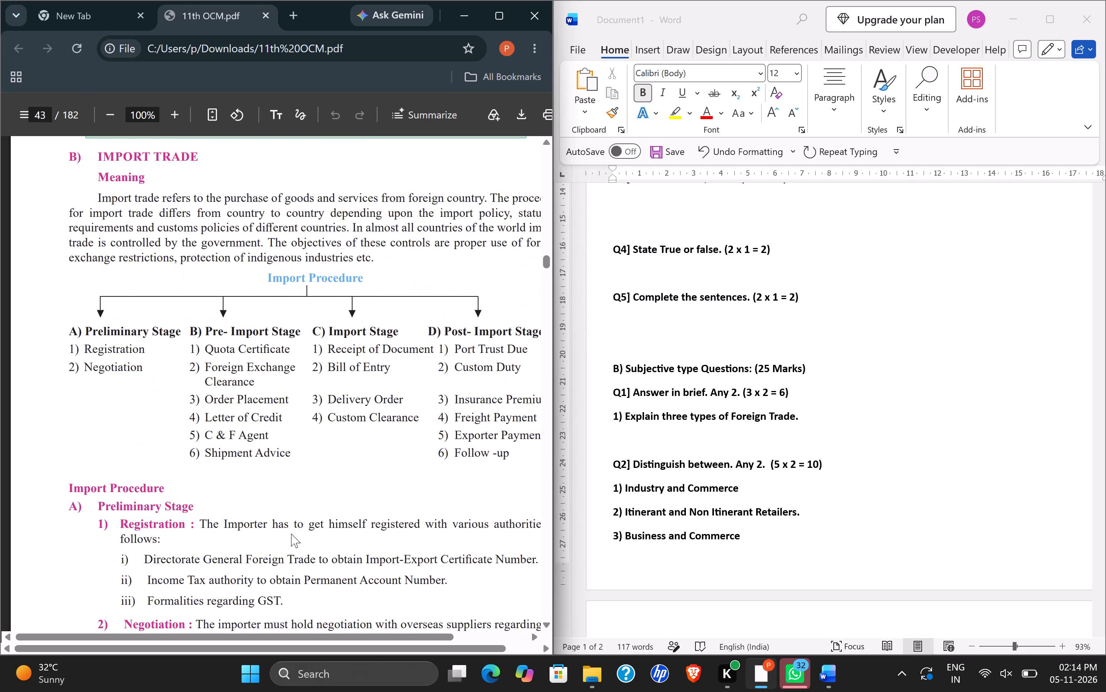
scroll(291, 534, down, 1)
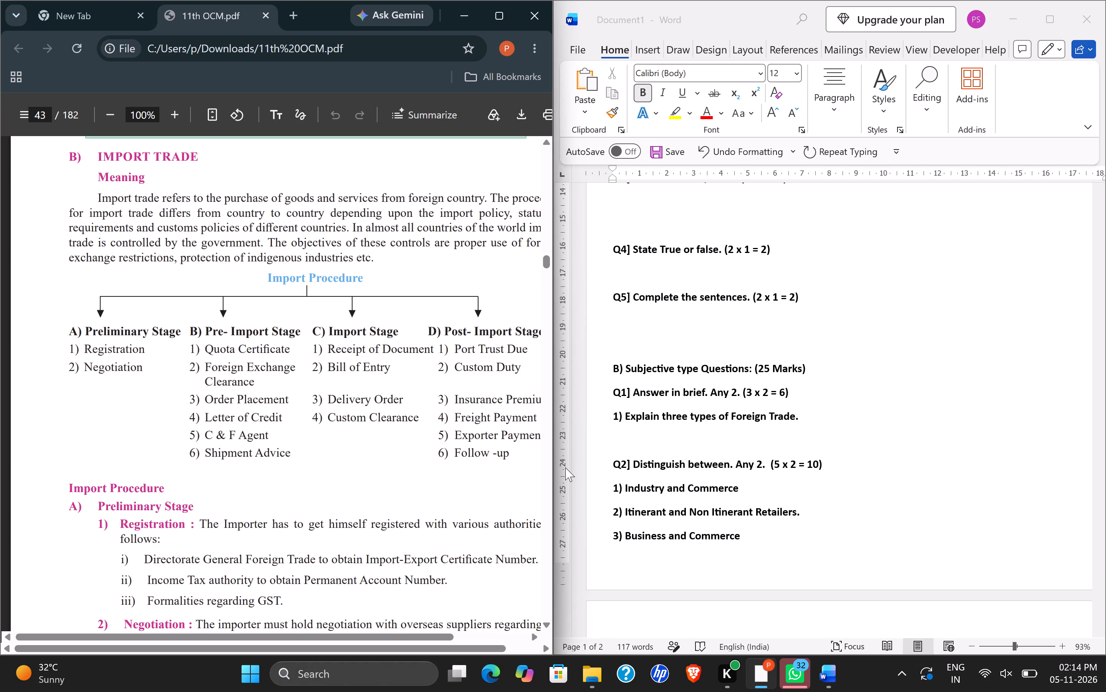
Review the test paper's Q1] and Q2], and look through the textbook from Import Procedure to the International Trade summary for more questions.
scroll(565, 467, down, 1)
scroll(720, 468, down, 1)
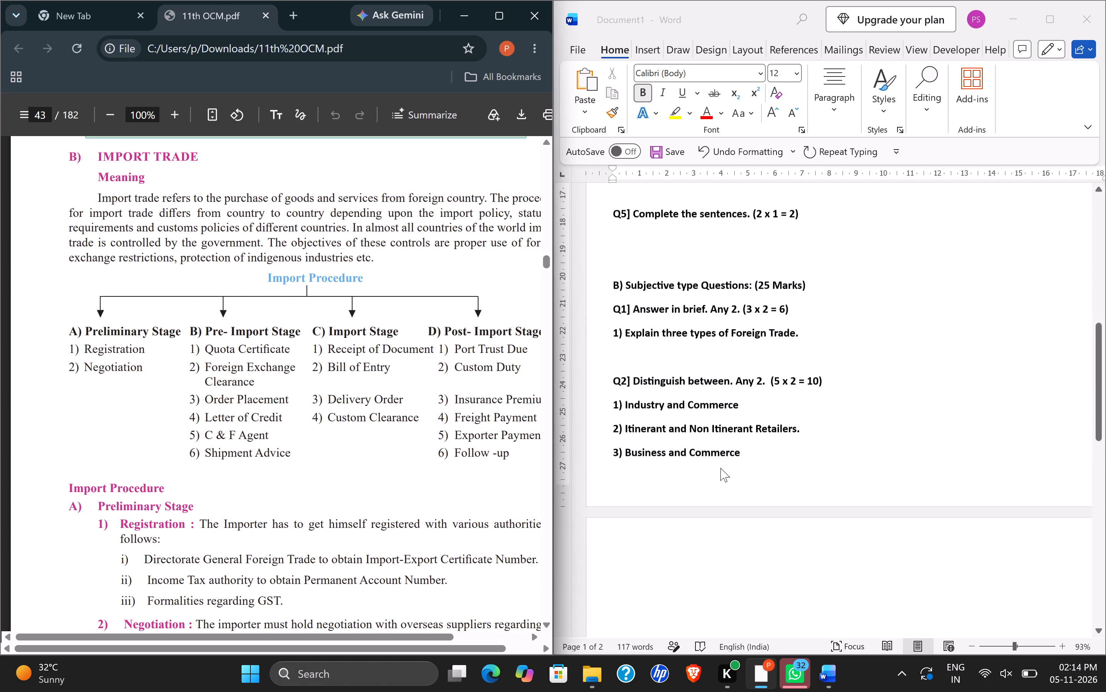
scroll(720, 468, down, 1)
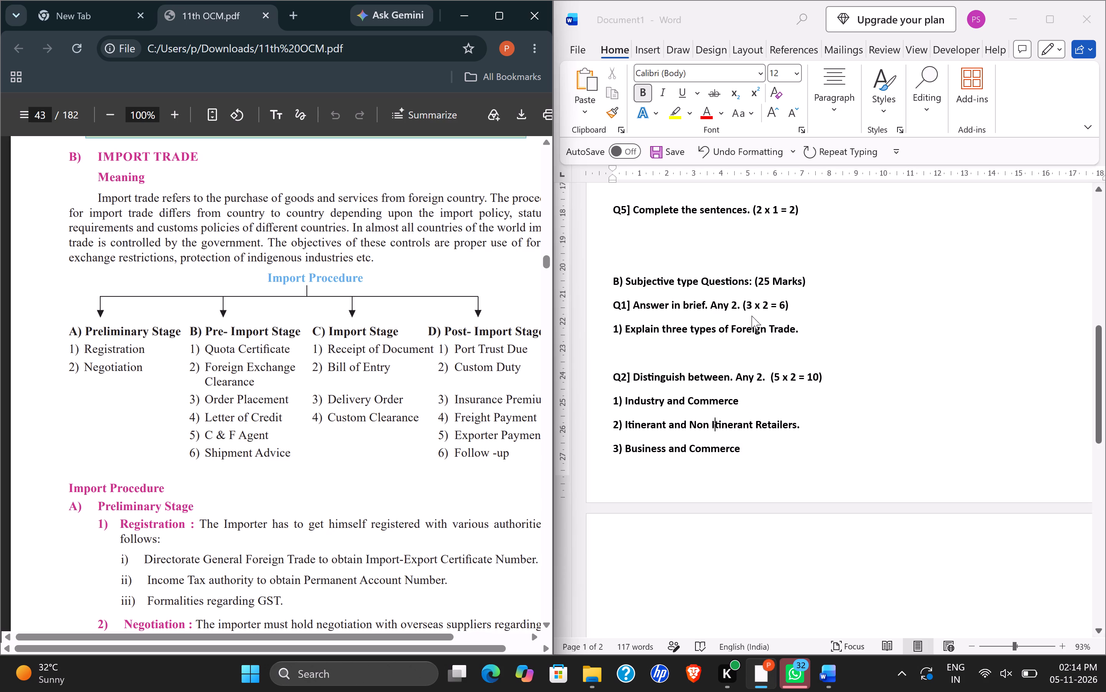
click(762, 308)
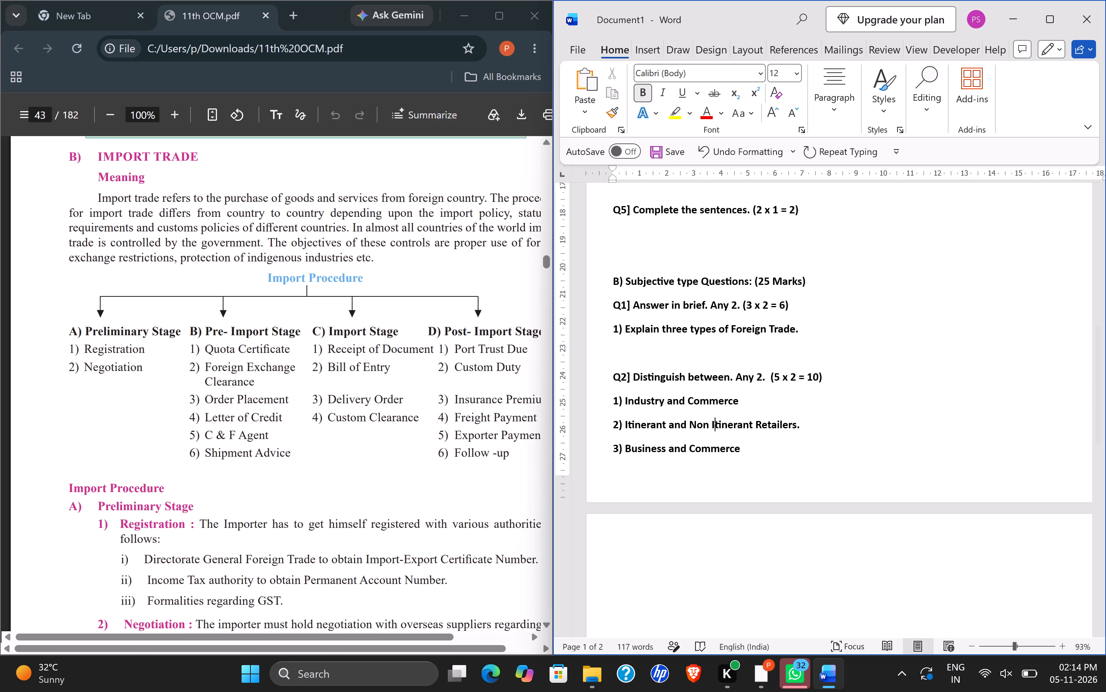
scroll(453, 348, down, 4)
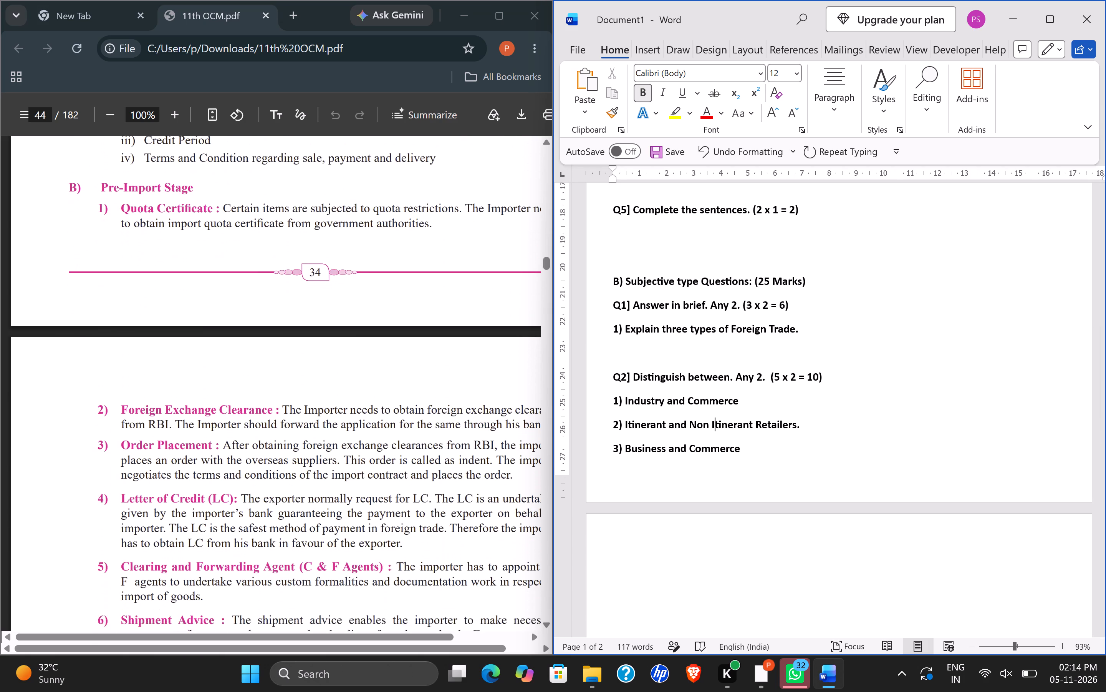
scroll(453, 348, down, 1)
scroll(453, 348, up, 2)
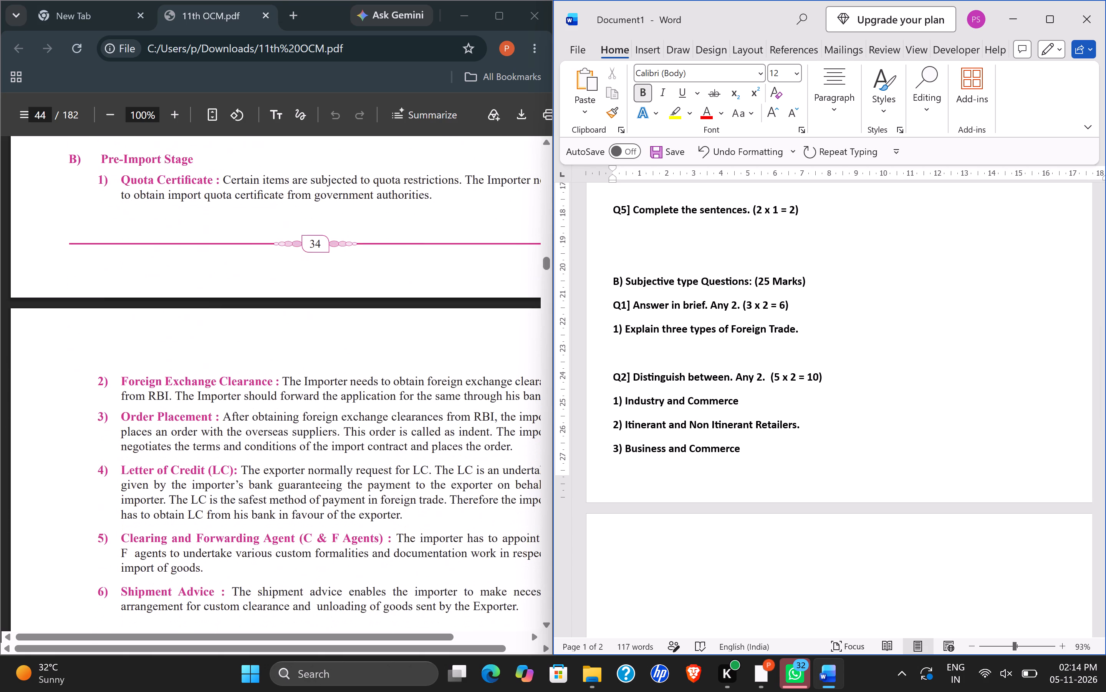
scroll(453, 348, down, 15)
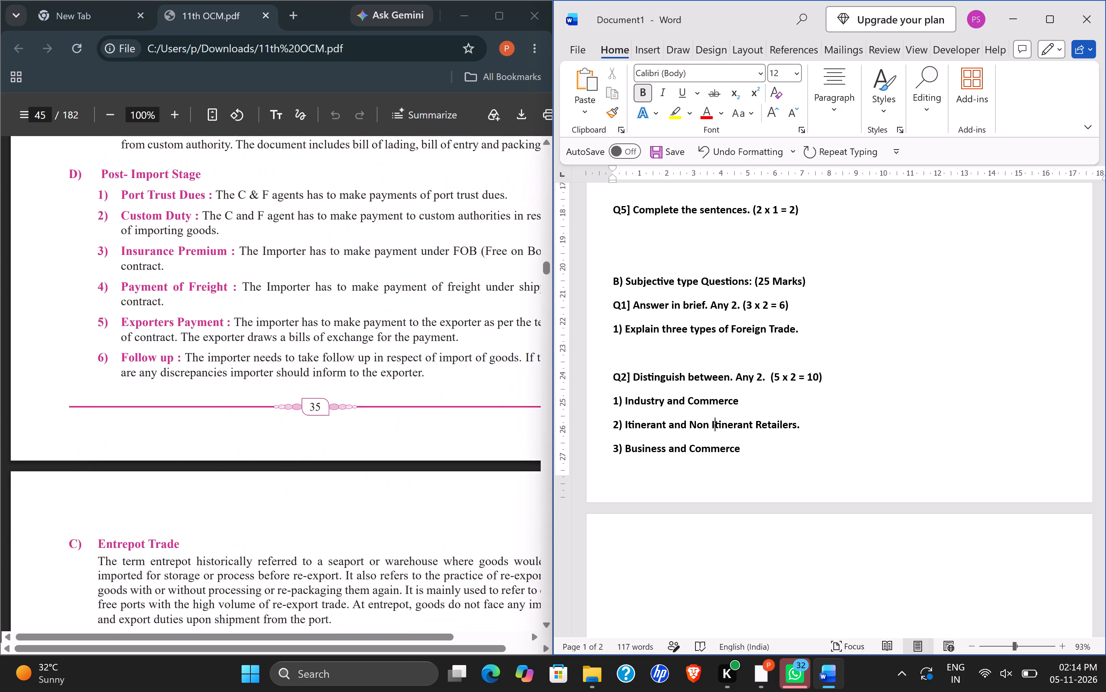
scroll(453, 348, down, 6)
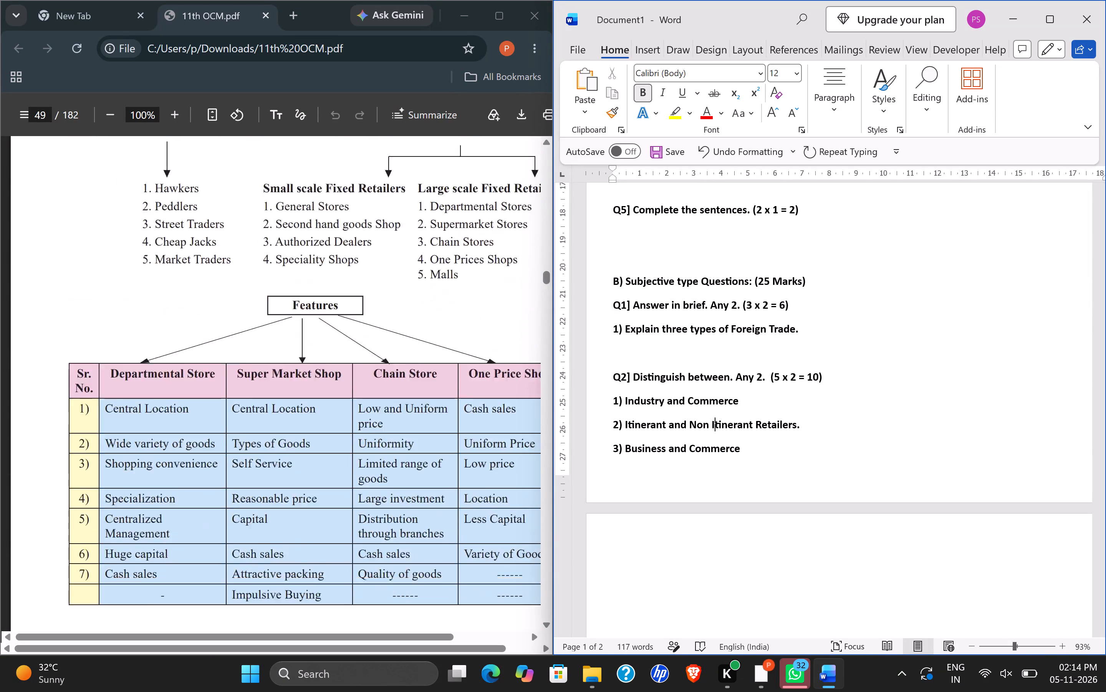
scroll(453, 348, down, 1)
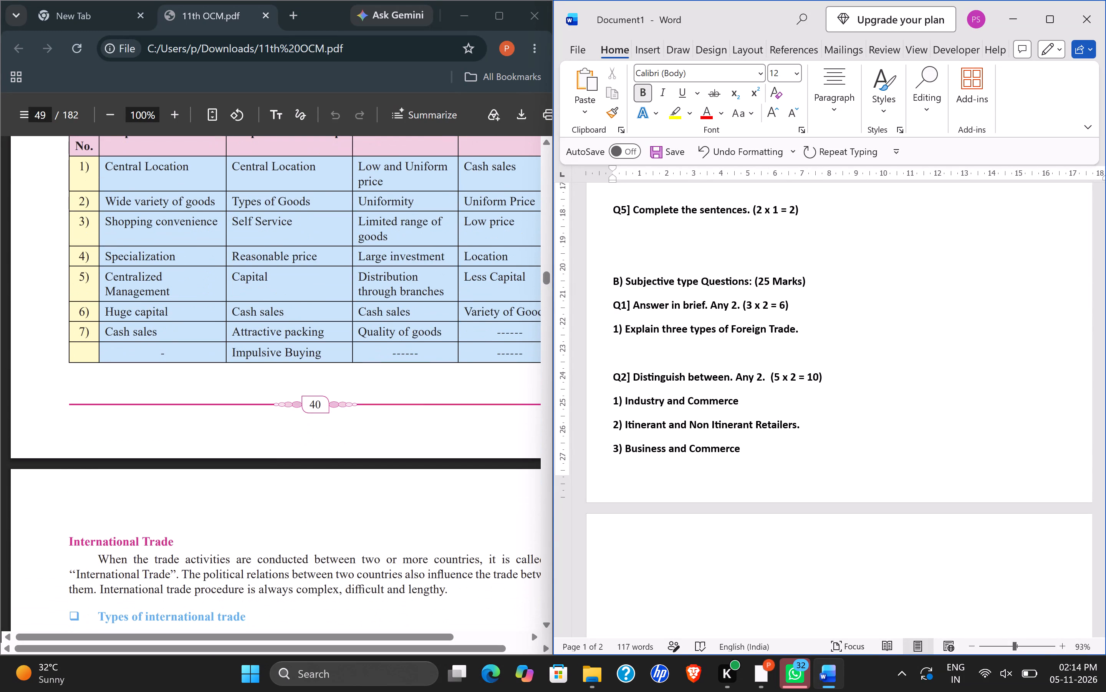
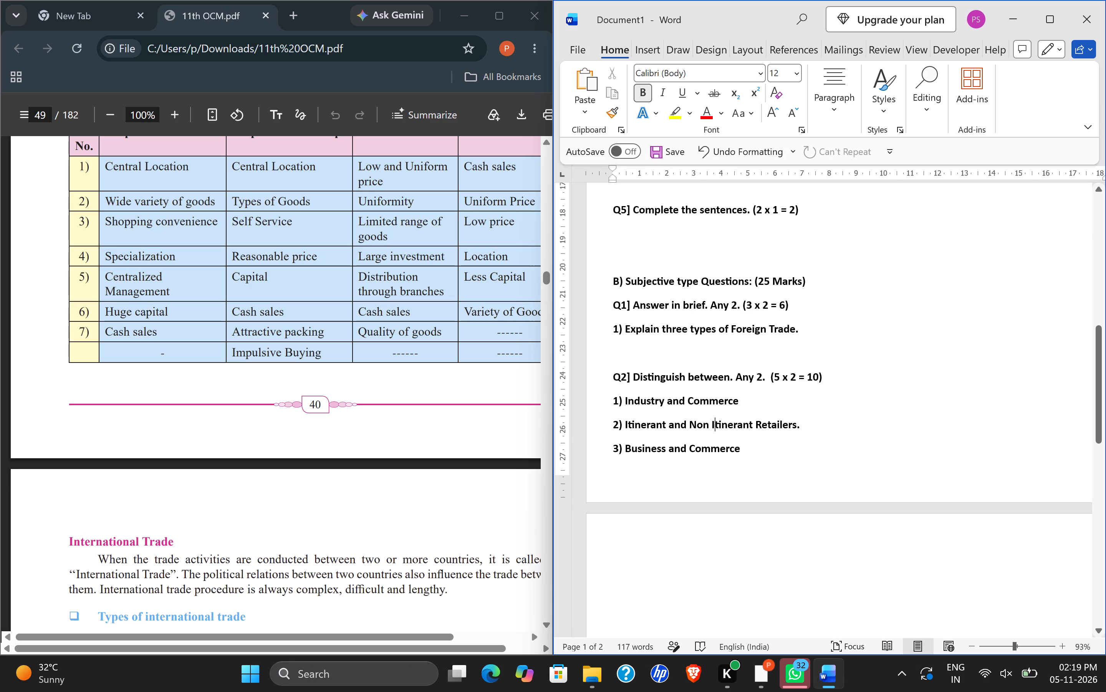
Remove the bold formatting from items 1) to 3) under Q2] Distinguish between.
drag(608, 401, 778, 446)
key(ctrl+b)
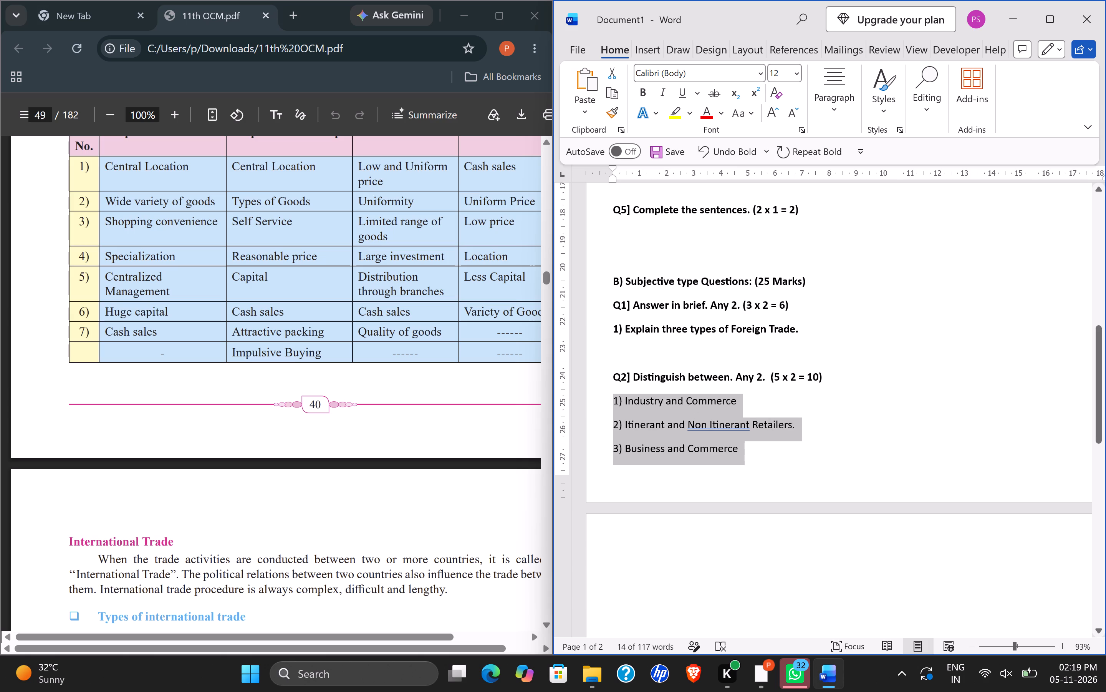
Change the marks of Q1] Answer in brief to (5 x 2 = 10).
drag(603, 335, 818, 330)
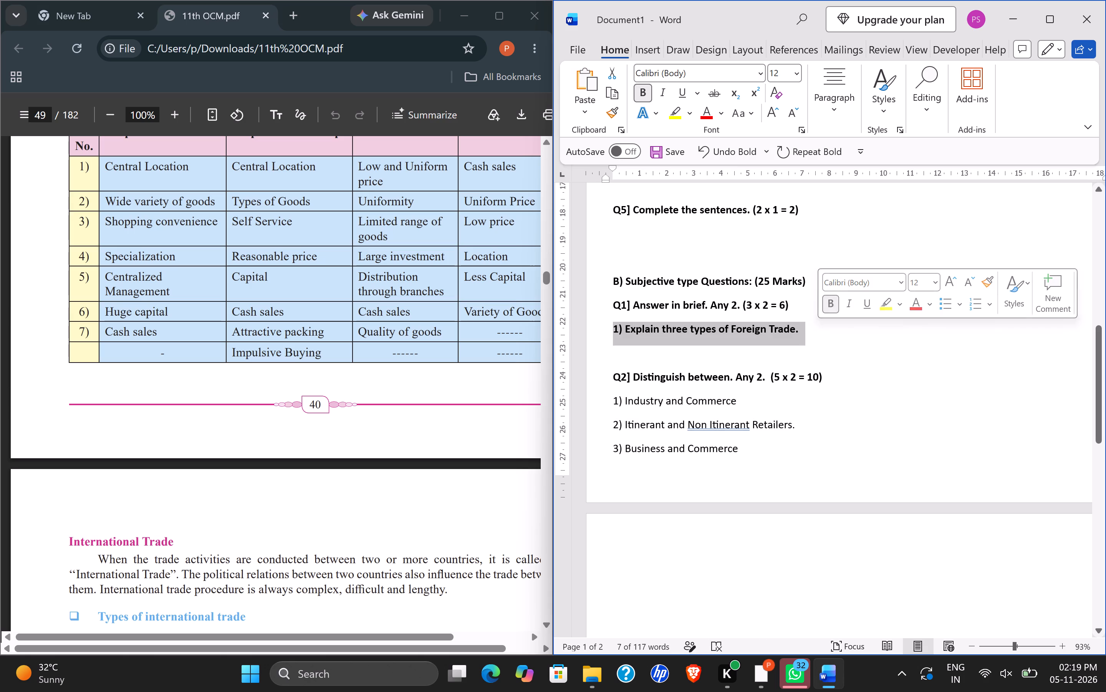
click(749, 309)
key(Right)
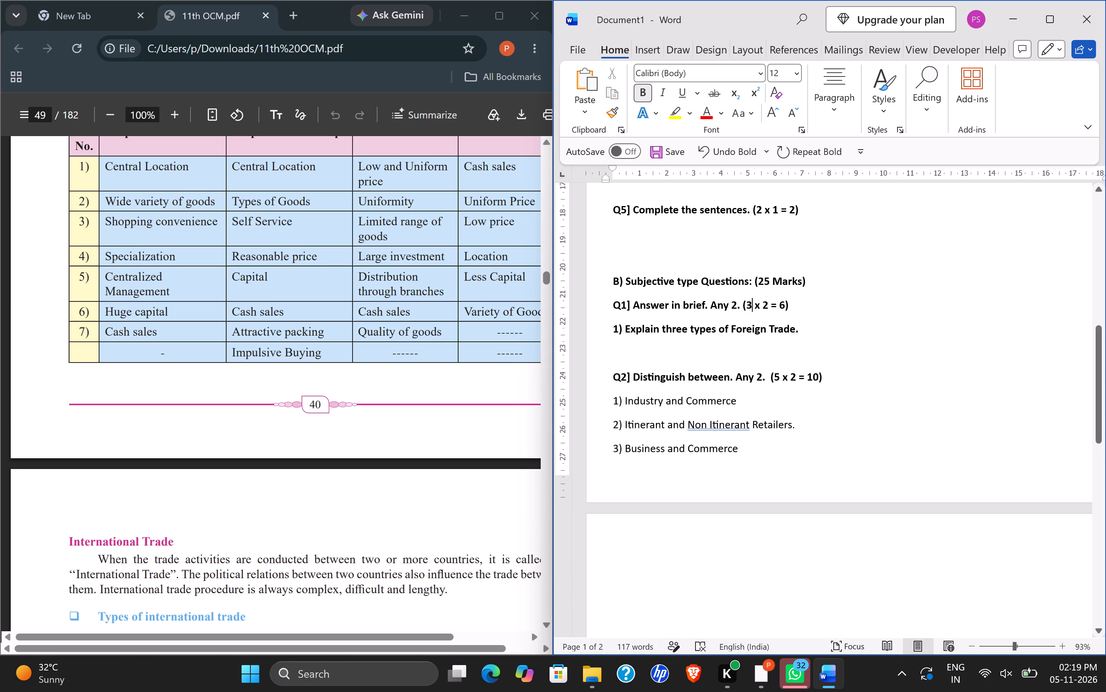
key(BackSpace)
key(5)
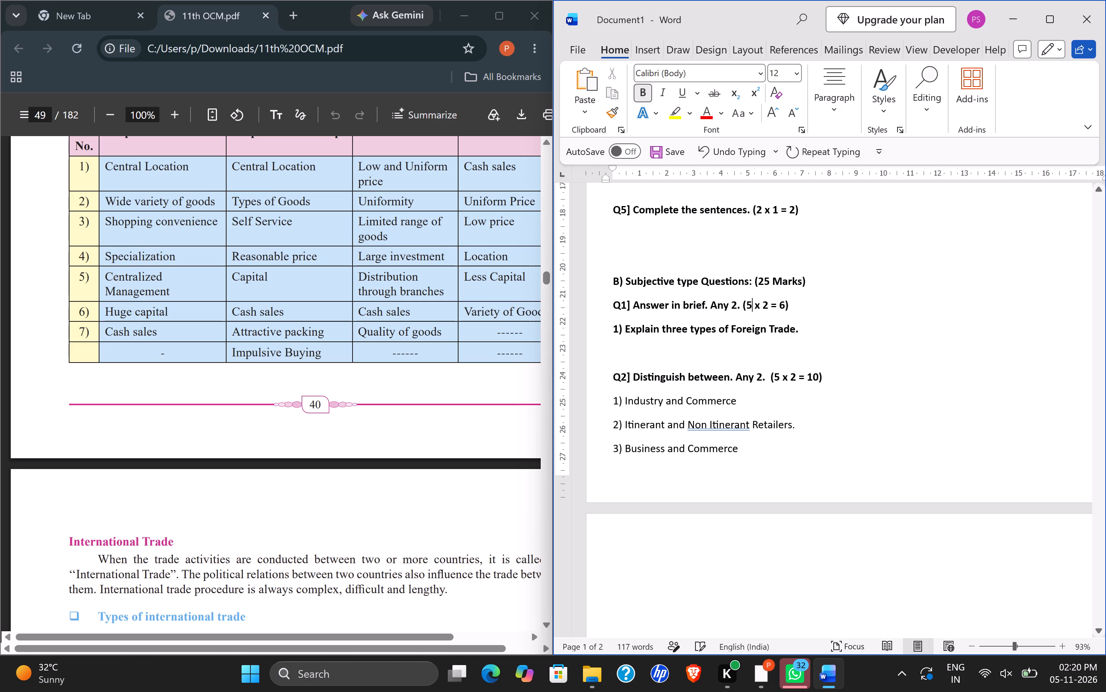
click(786, 304)
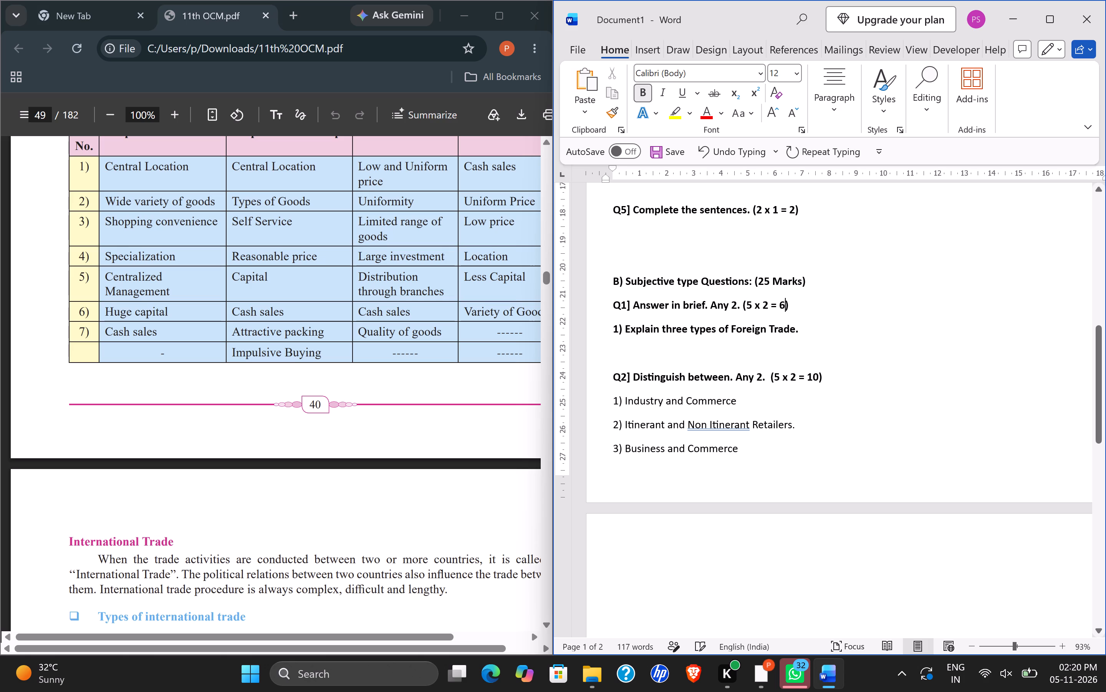
key(BackSpace)
text(10)
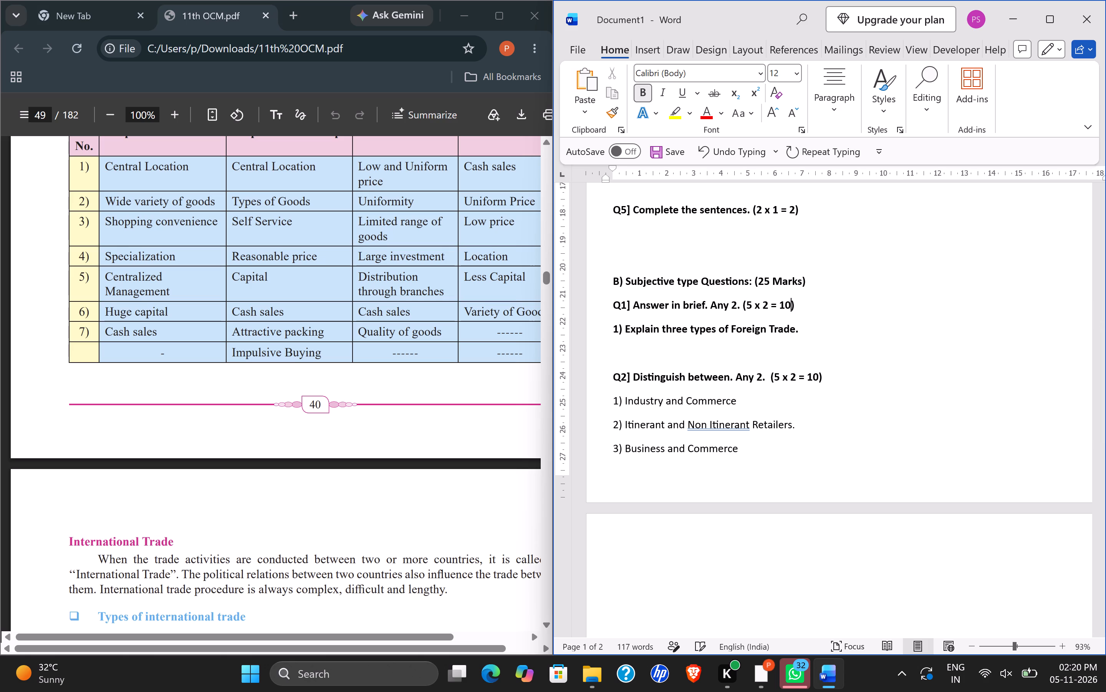
Remove the bold formatting from item 1) under Q1] Answer in brief.
drag(600, 329, 768, 336)
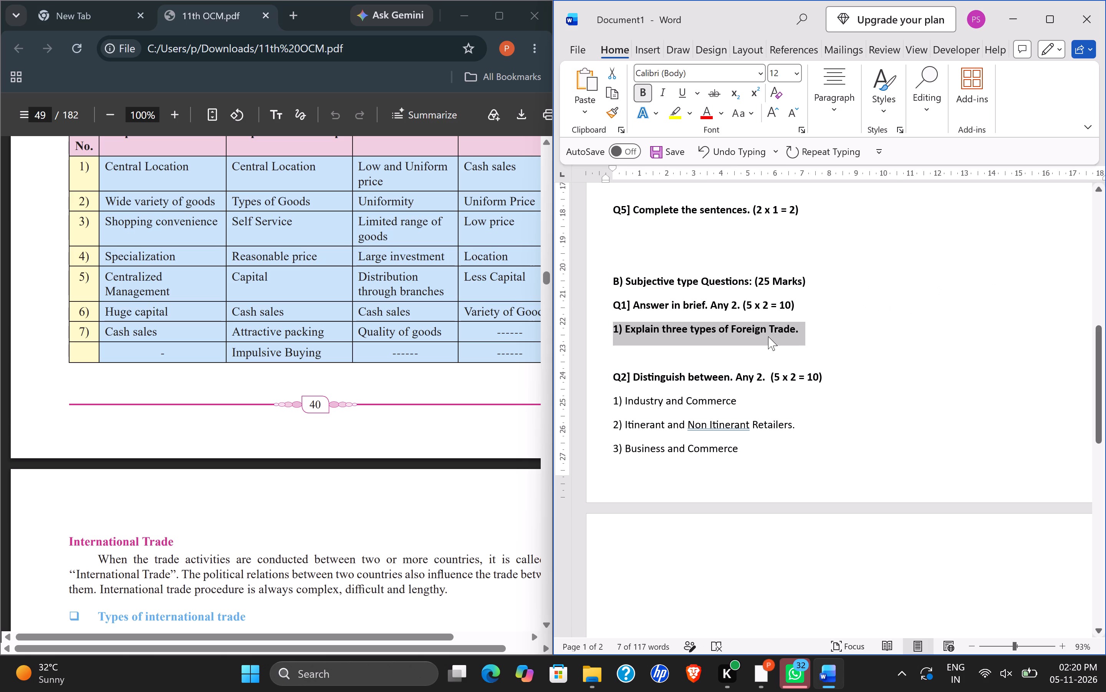
key(ctrl+b)
Replace the question in item 1) of Q1] with "Explain preliminary stage of Import procedure." copied from the chapter 2 exercise's Q.5.
scroll(359, 344, down, 12)
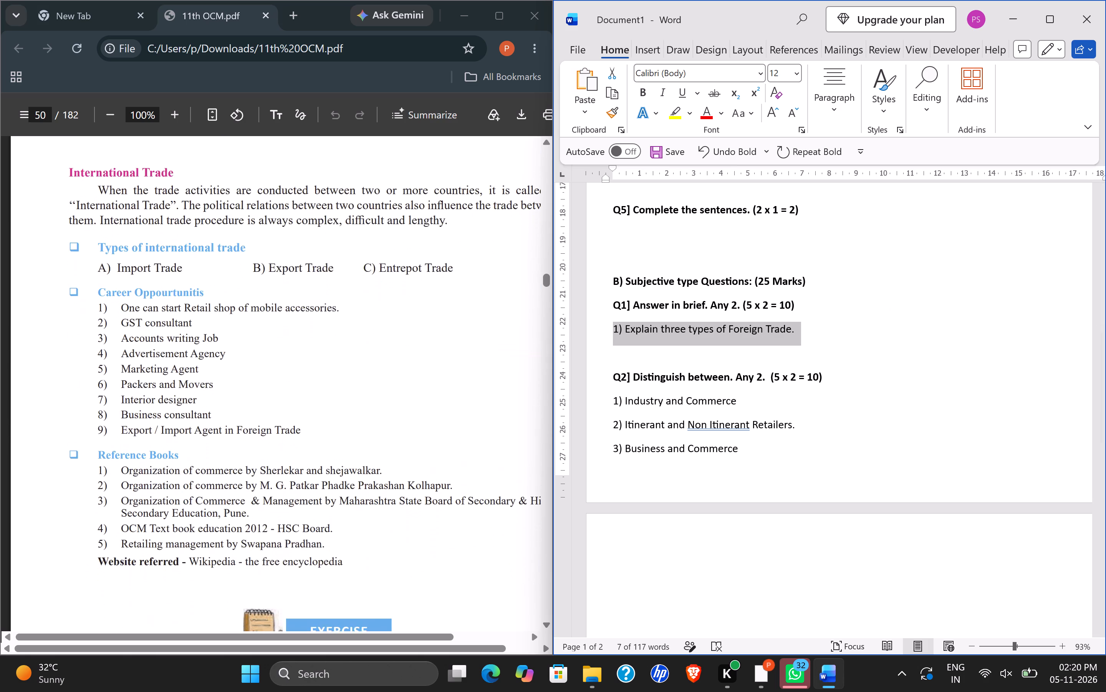
scroll(359, 344, down, 8)
scroll(359, 344, up, 6)
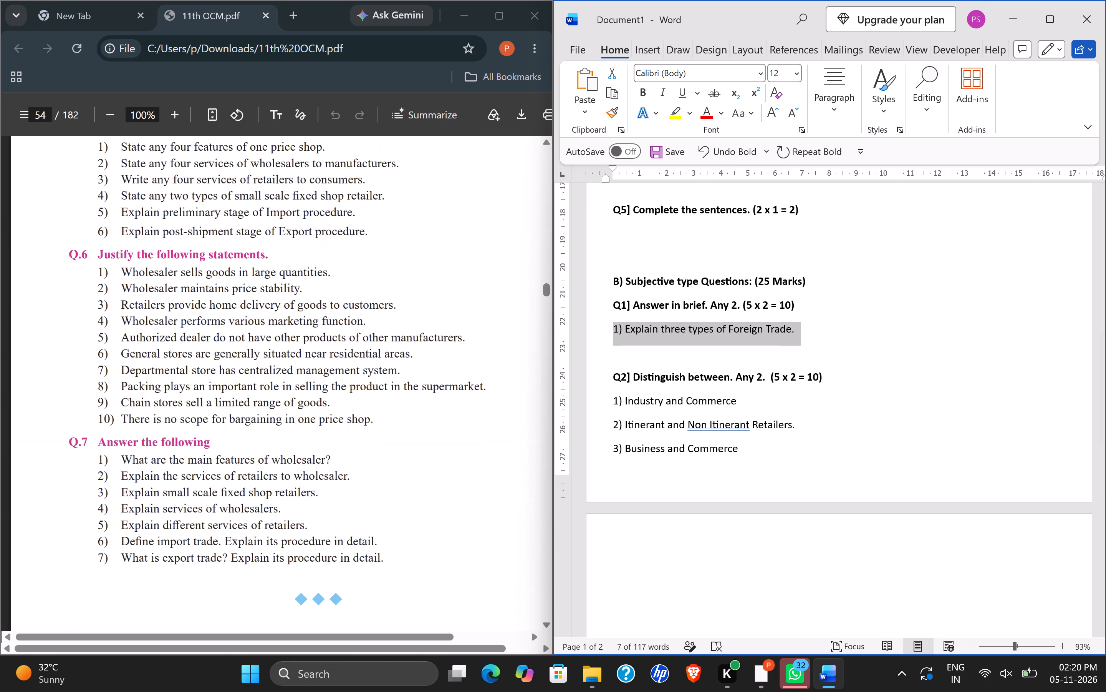
scroll(359, 344, up, 1)
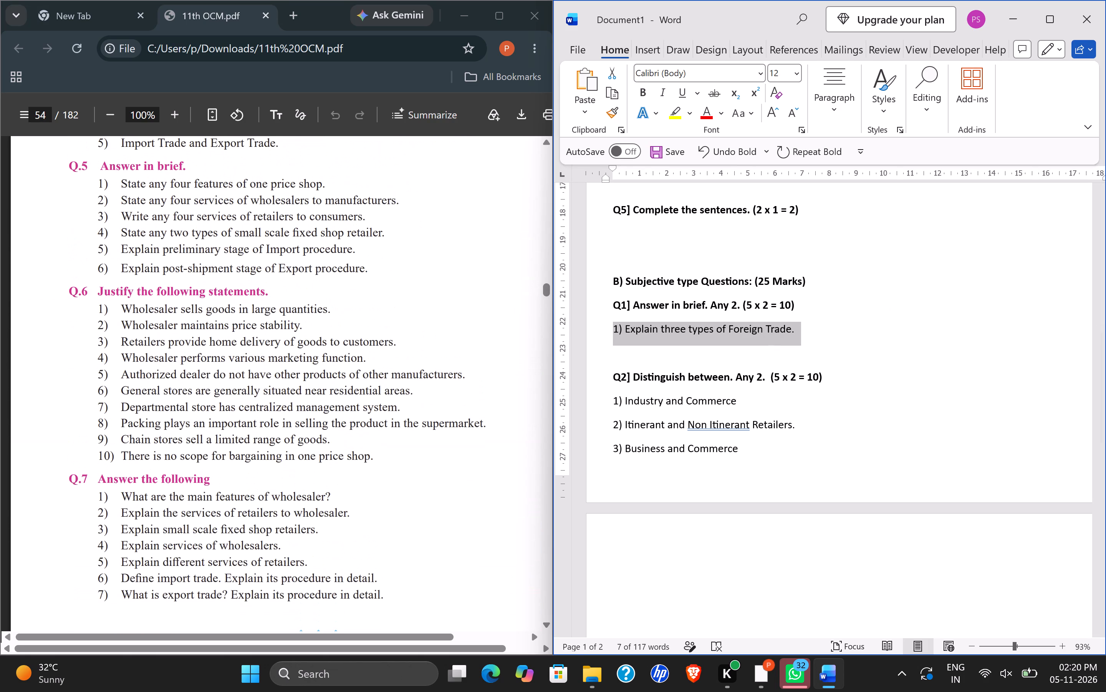
scroll(301, 344, up, 1)
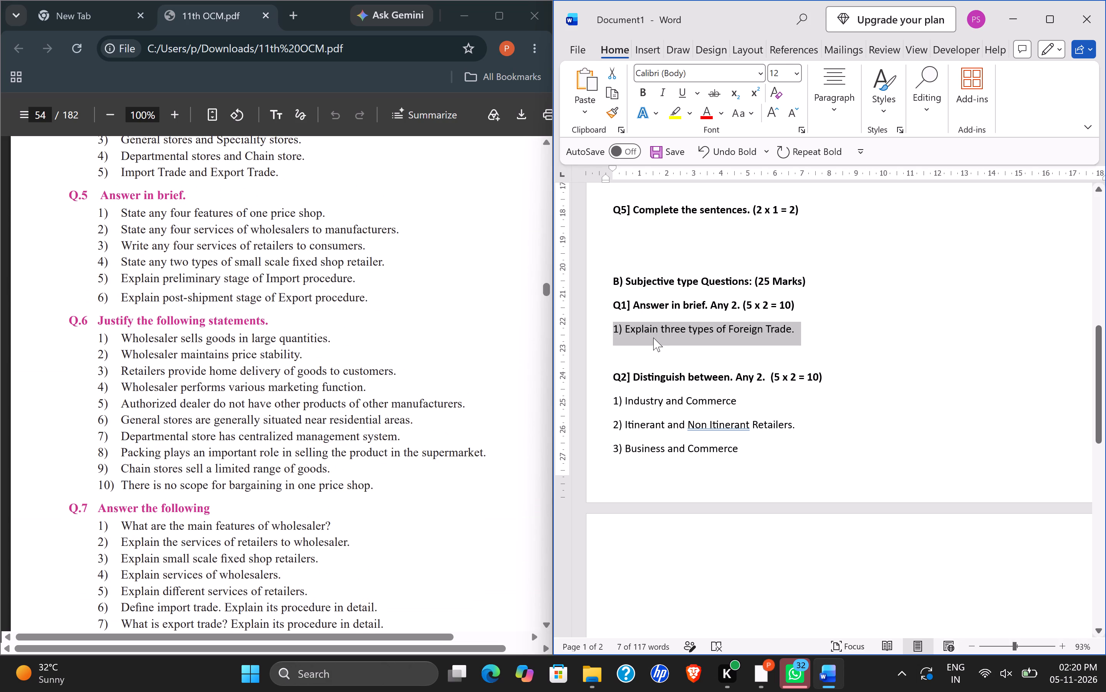
click(644, 342)
drag(618, 332, 752, 337)
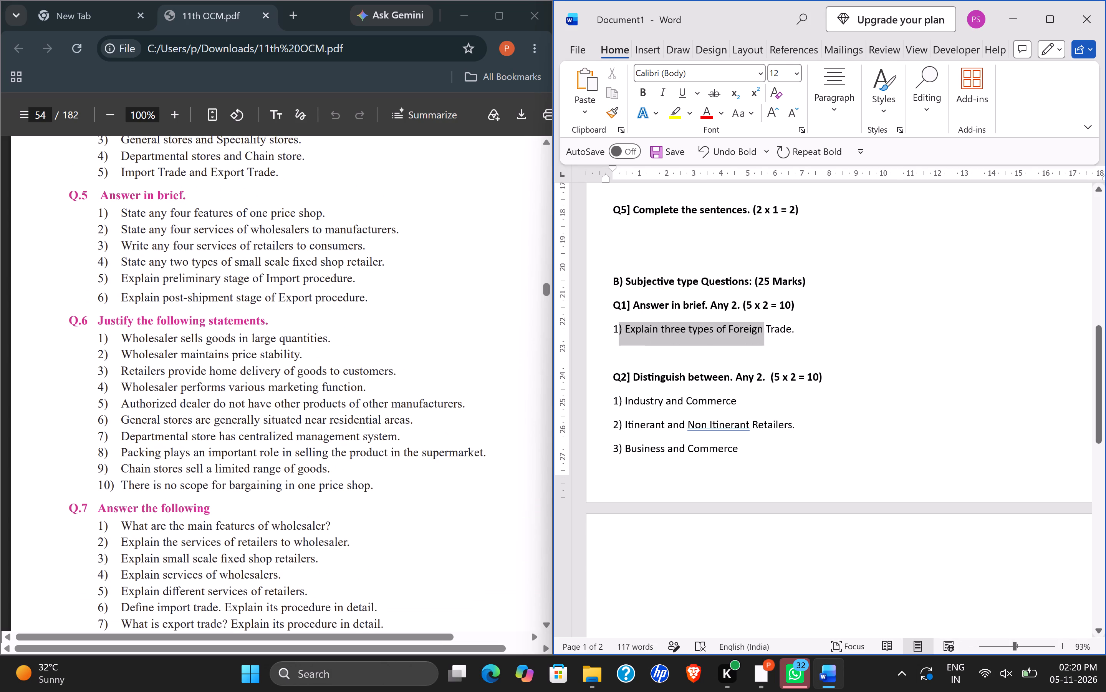
drag(752, 337, 799, 343)
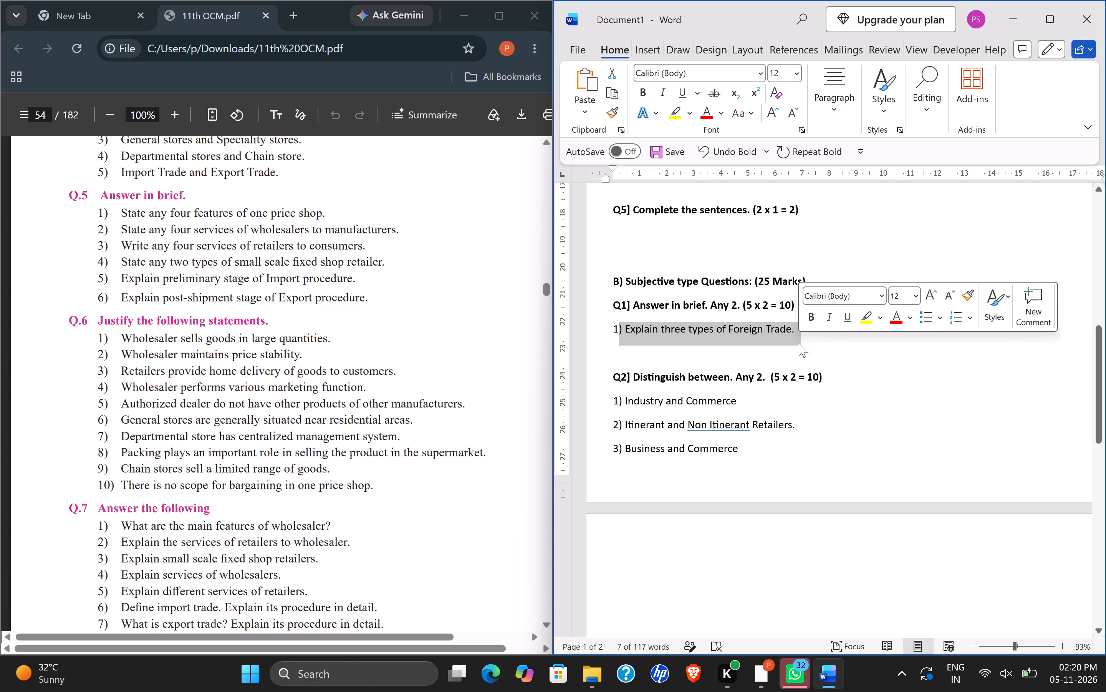
click(734, 375)
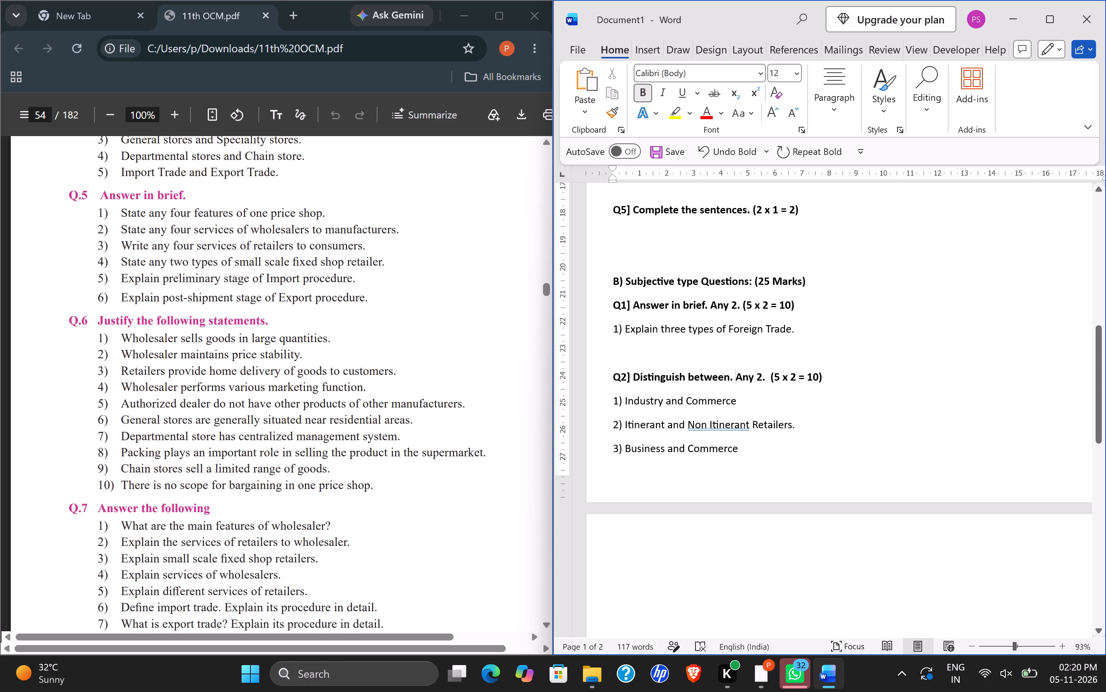
drag(625, 324, 802, 336)
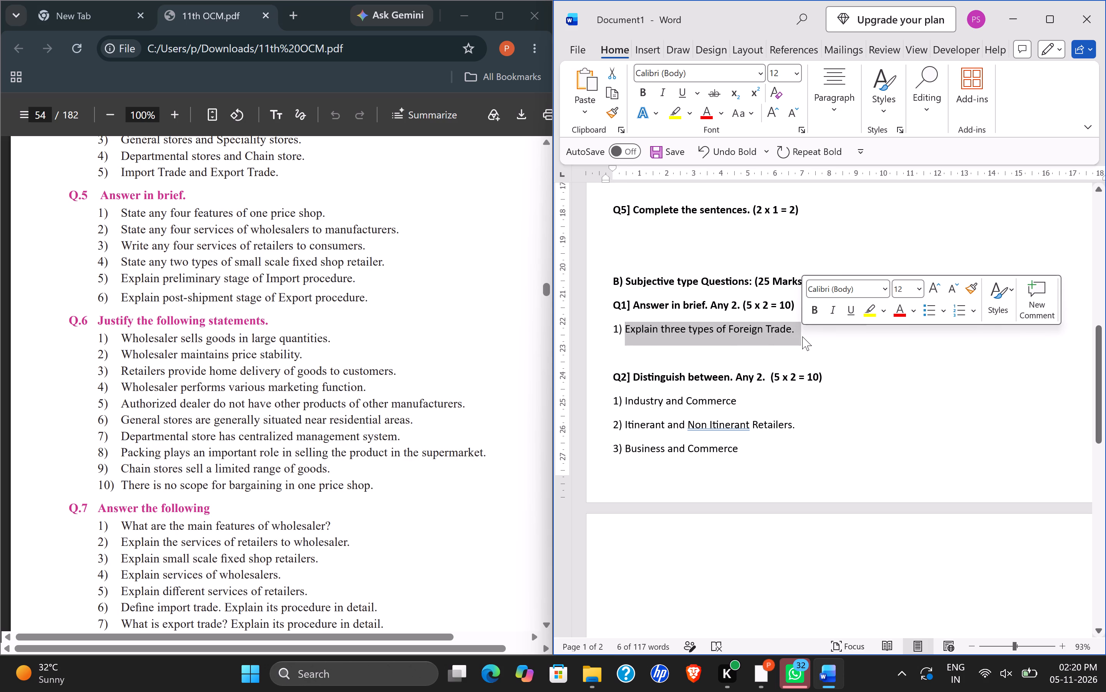
key(Delete)
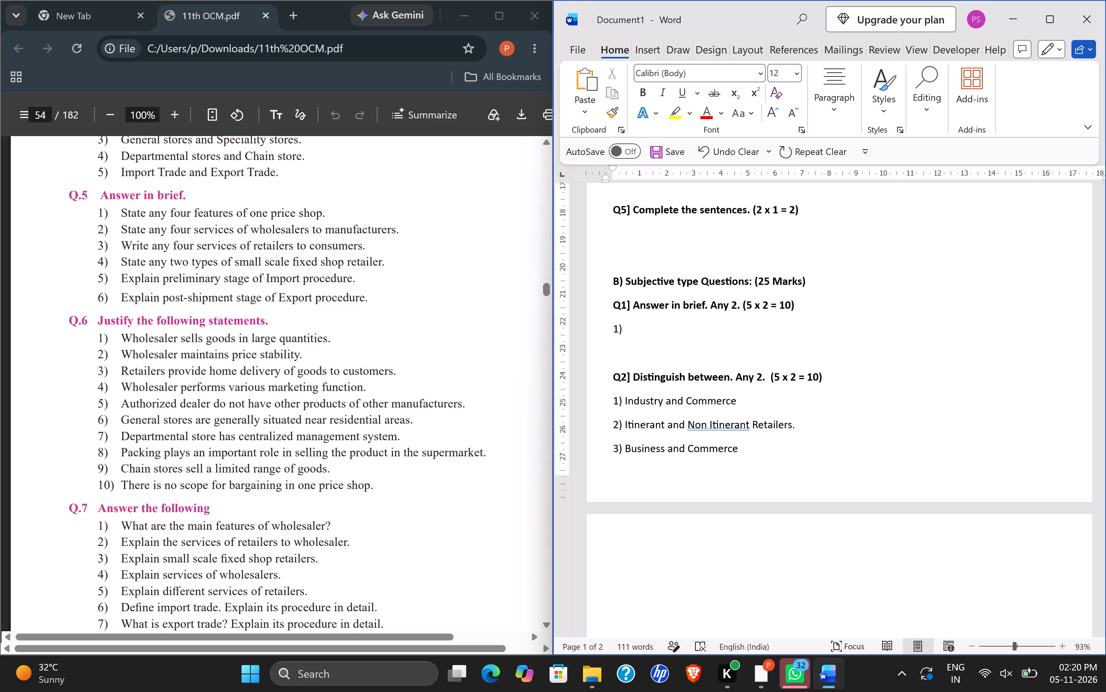
drag(119, 281, 362, 279)
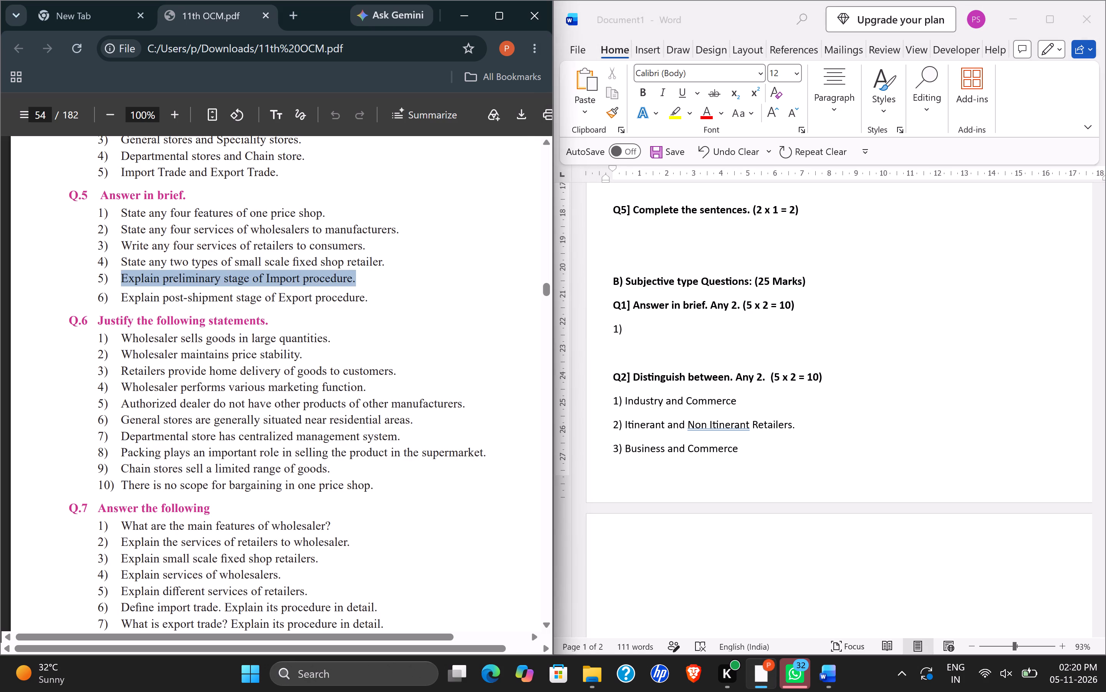
key(ctrl+c)
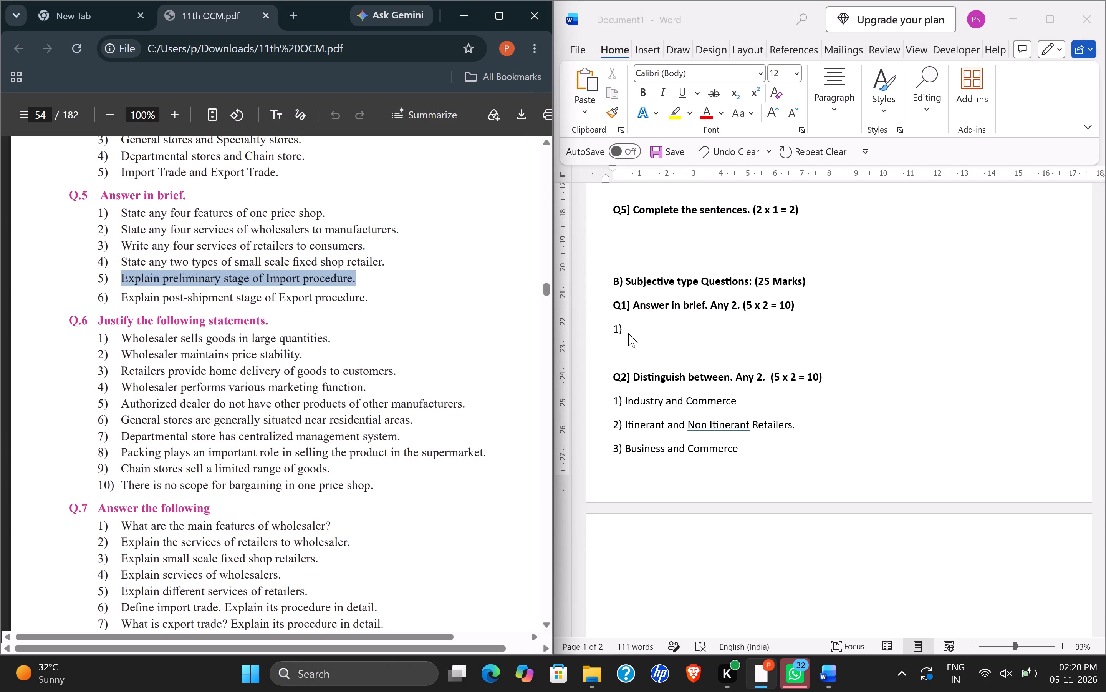
click(629, 332)
key(ctrl+v)
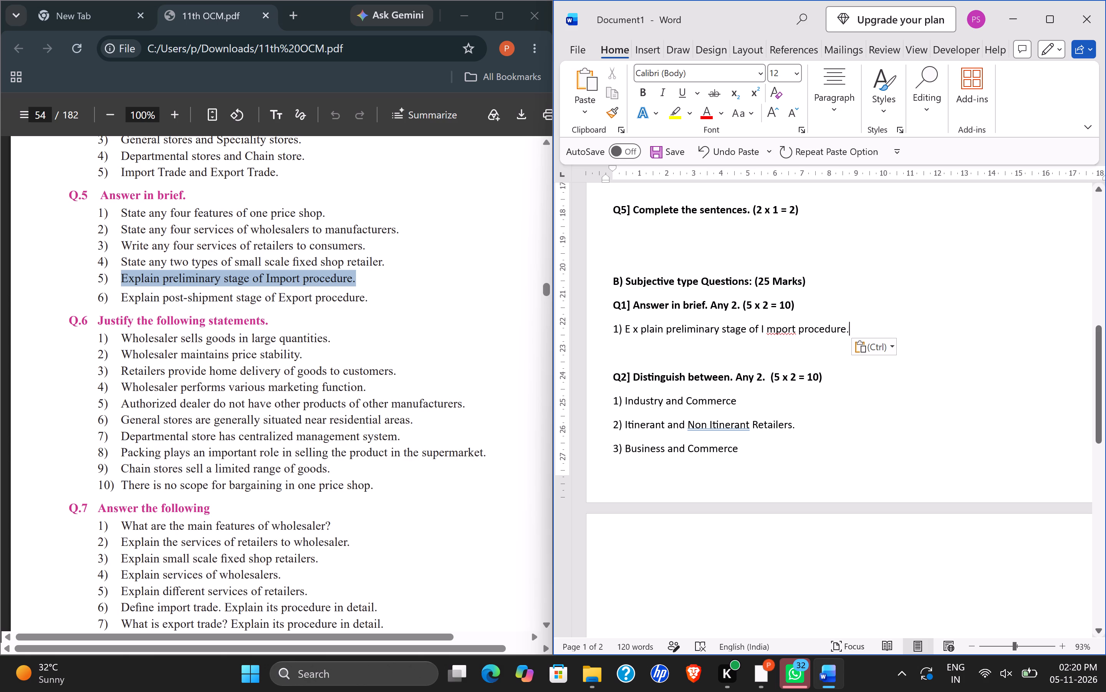
Remove the stray spaces inside "Explain" and "Import" in item 1) of Q1].
click(629, 331)
key(Right)
key(BackSpace)
key(Right)
key(Right)
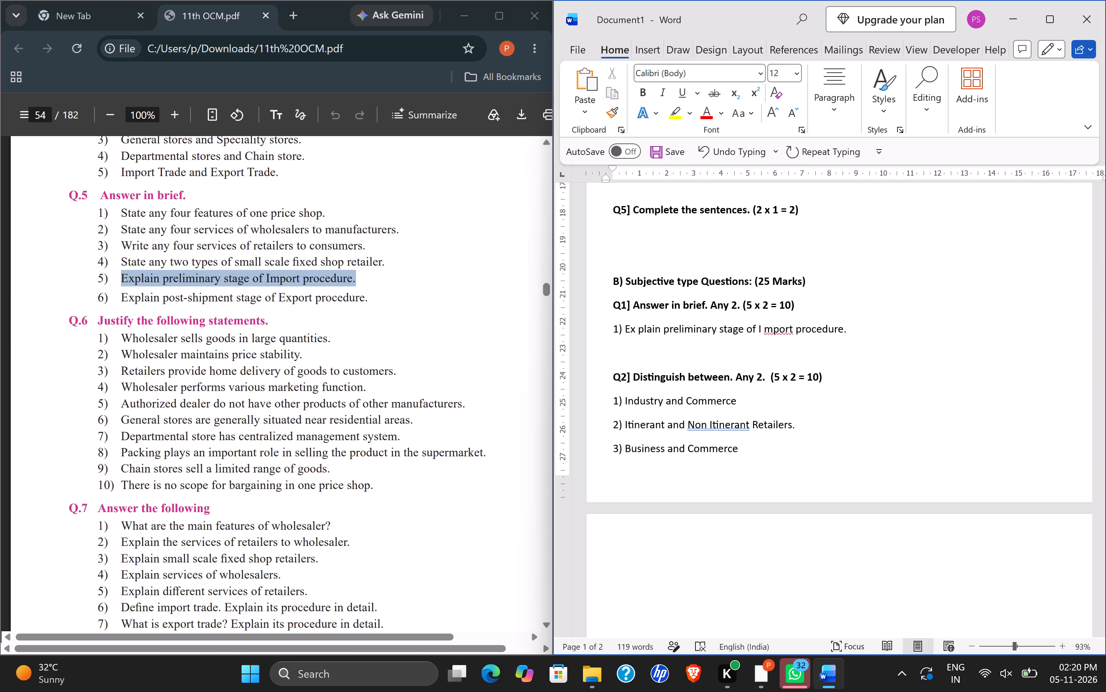
key(BackSpace)
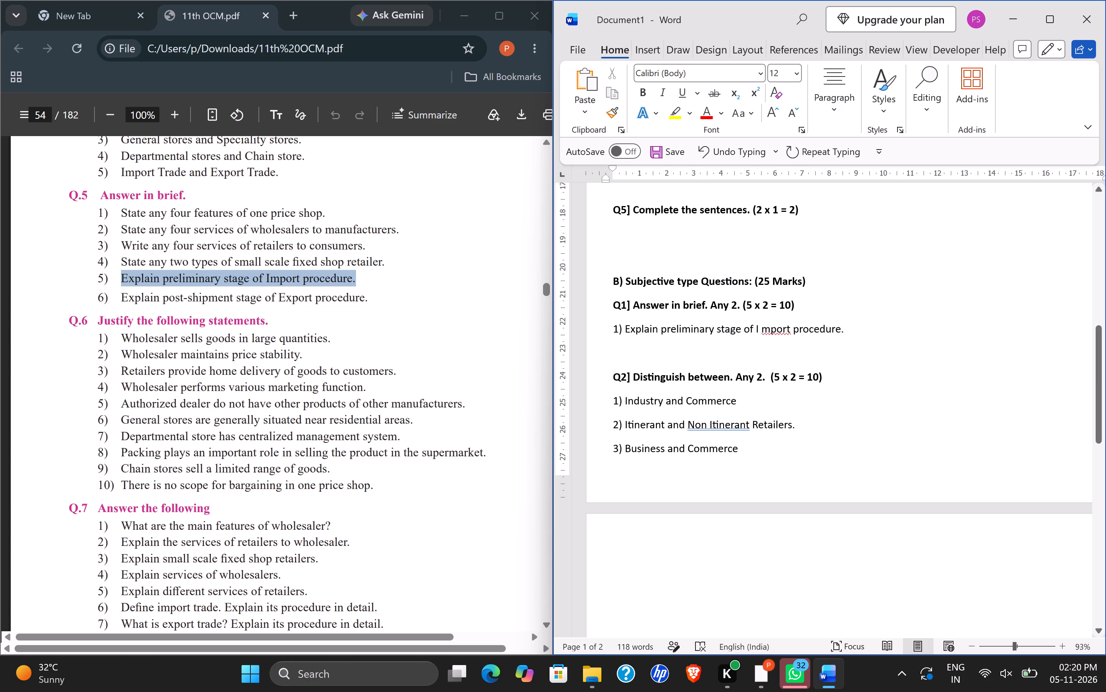
click(760, 334)
key(BackSpace)
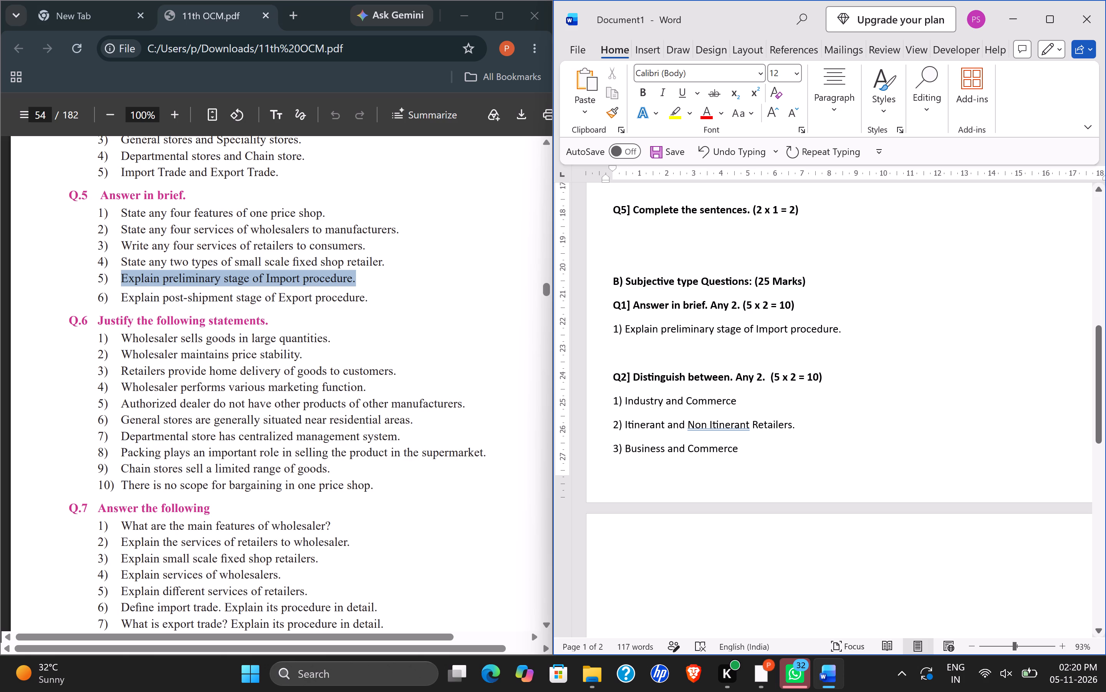
Add item 2) to Q1] with "Explain post-shipment stage of Export procedure" copied from the textbook's Q.5, ending it with a full stop.
click(871, 324)
key(Return)
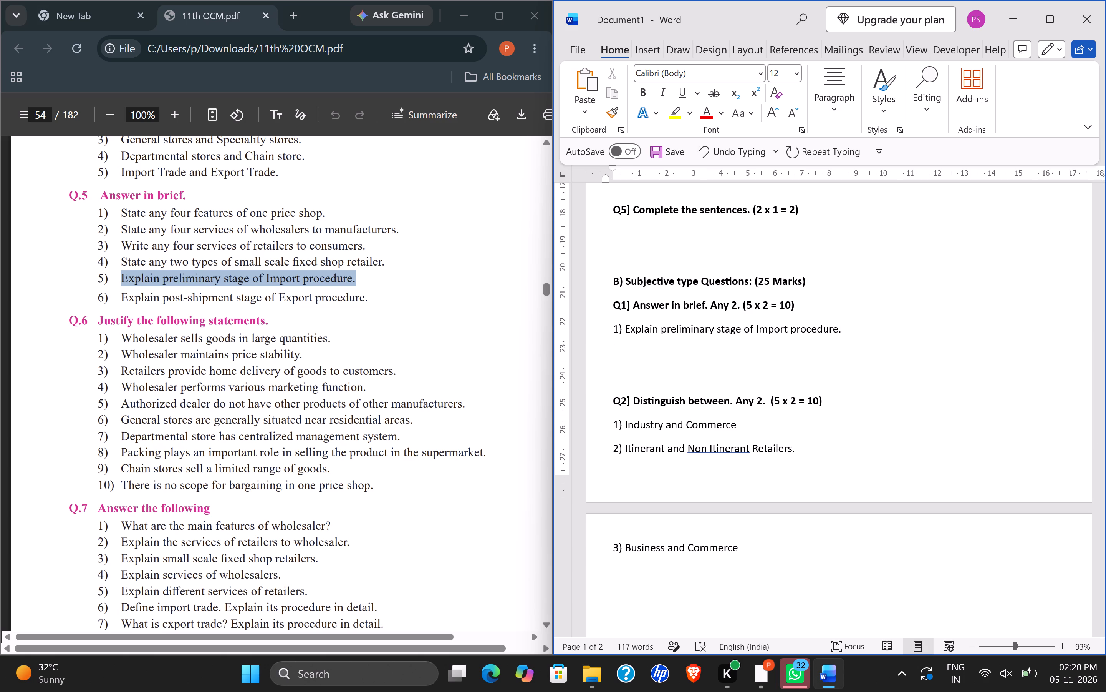
key(2)
key(shift+parenright)
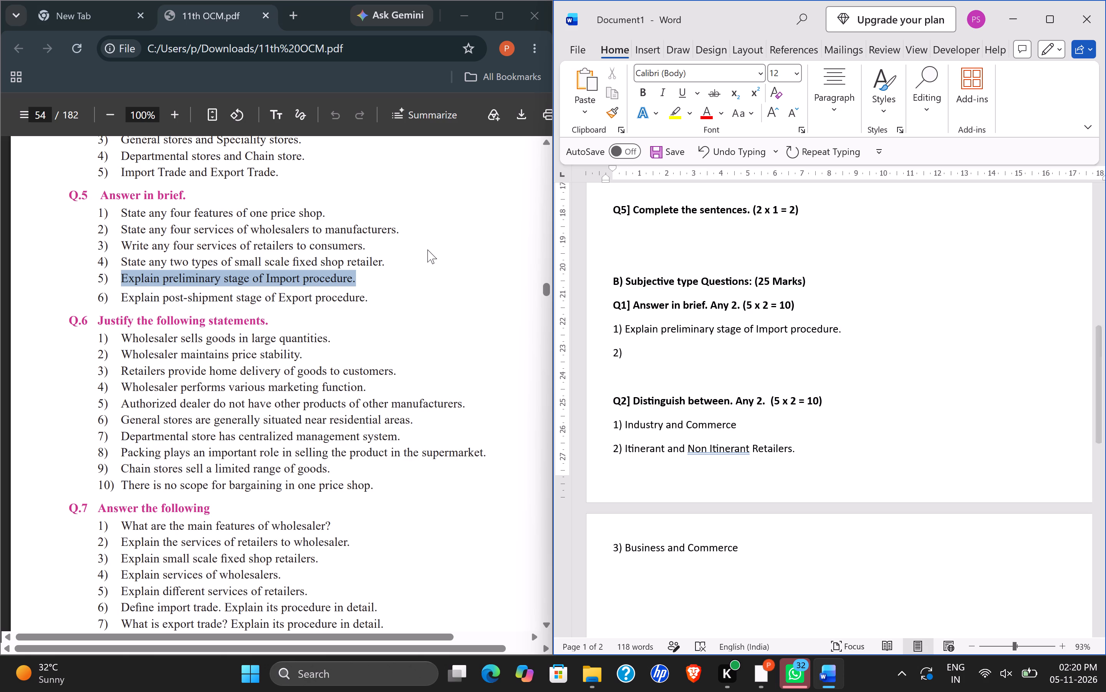
key(space)
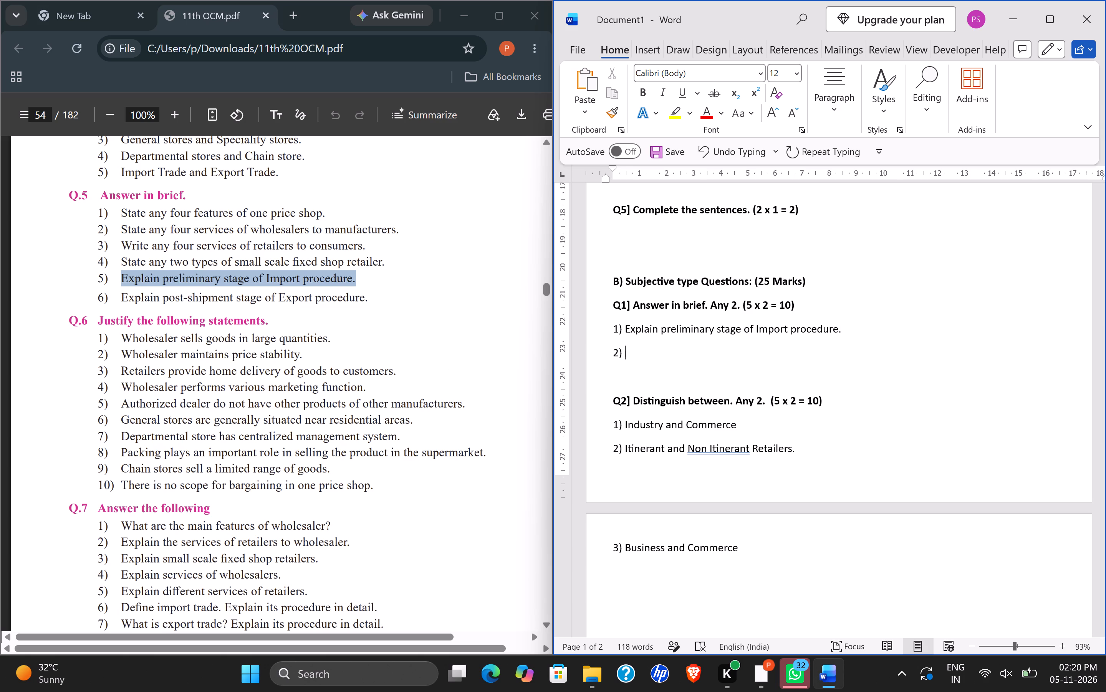
drag(123, 302, 414, 293)
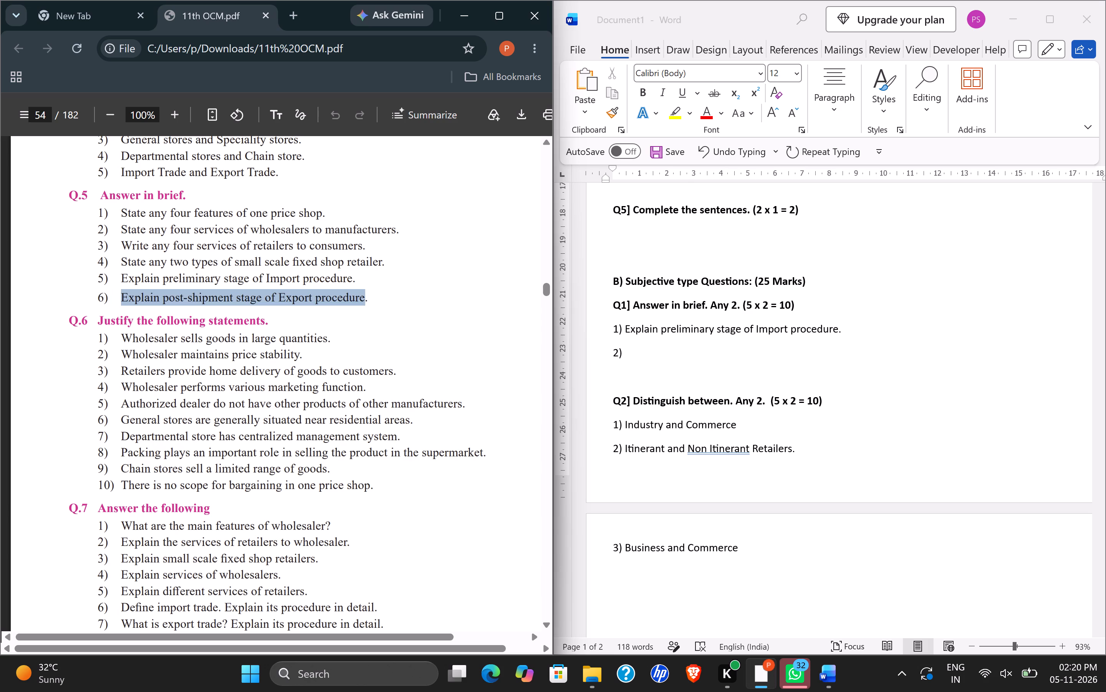
drag(414, 293, 414, 293)
key(ctrl+c)
click(681, 347)
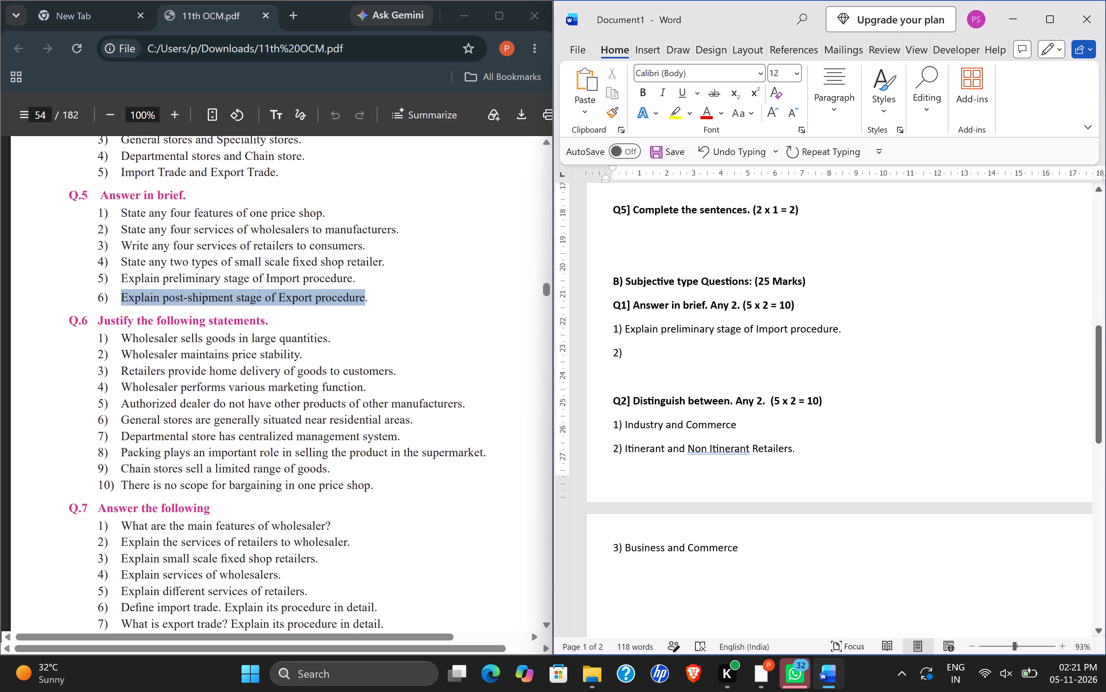
key(ctrl+v)
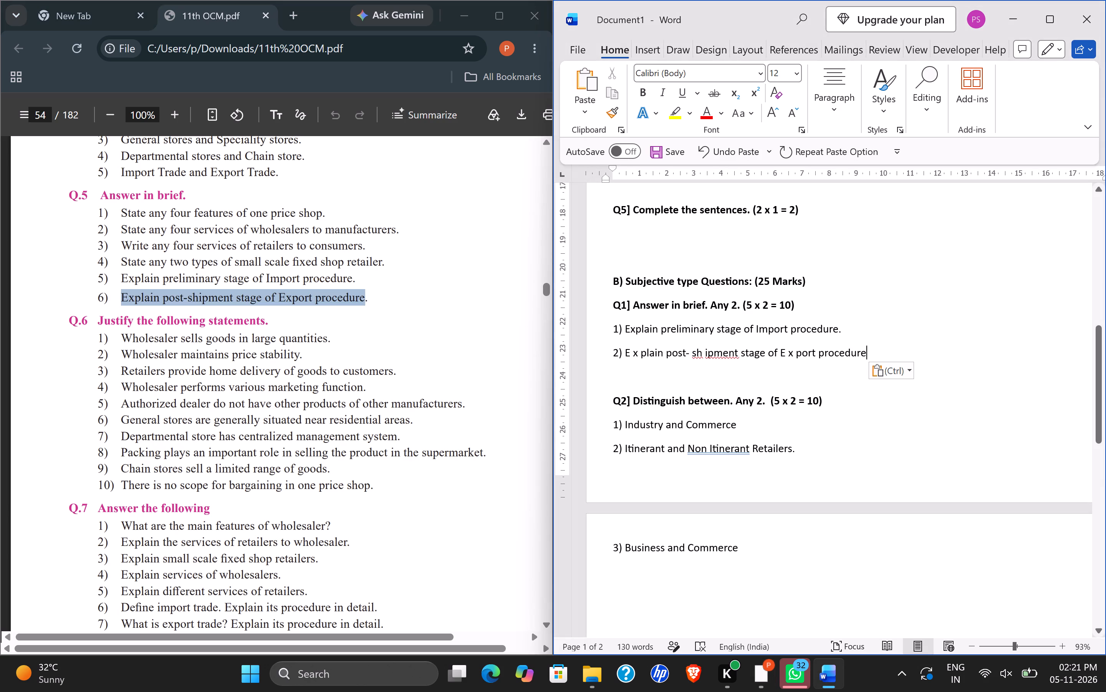
key(period)
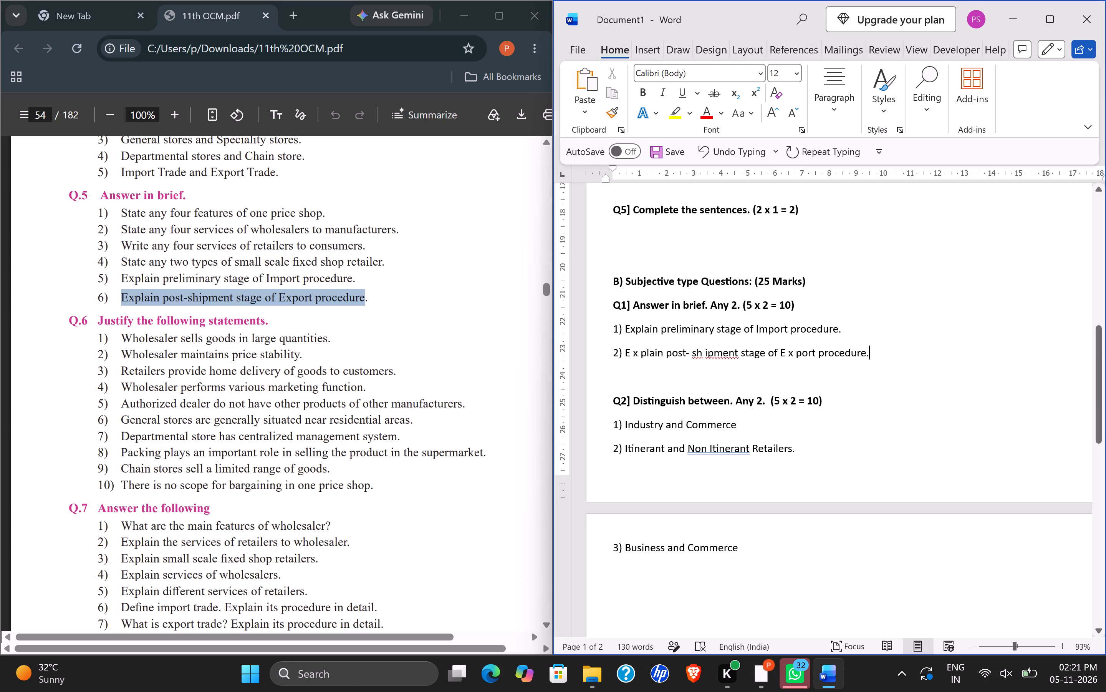
Remove the stray spaces inside "Explain" in item 2) of Q1] Answer in brief.
click(632, 356)
key(BackSpace)
key(Right)
key(Right)
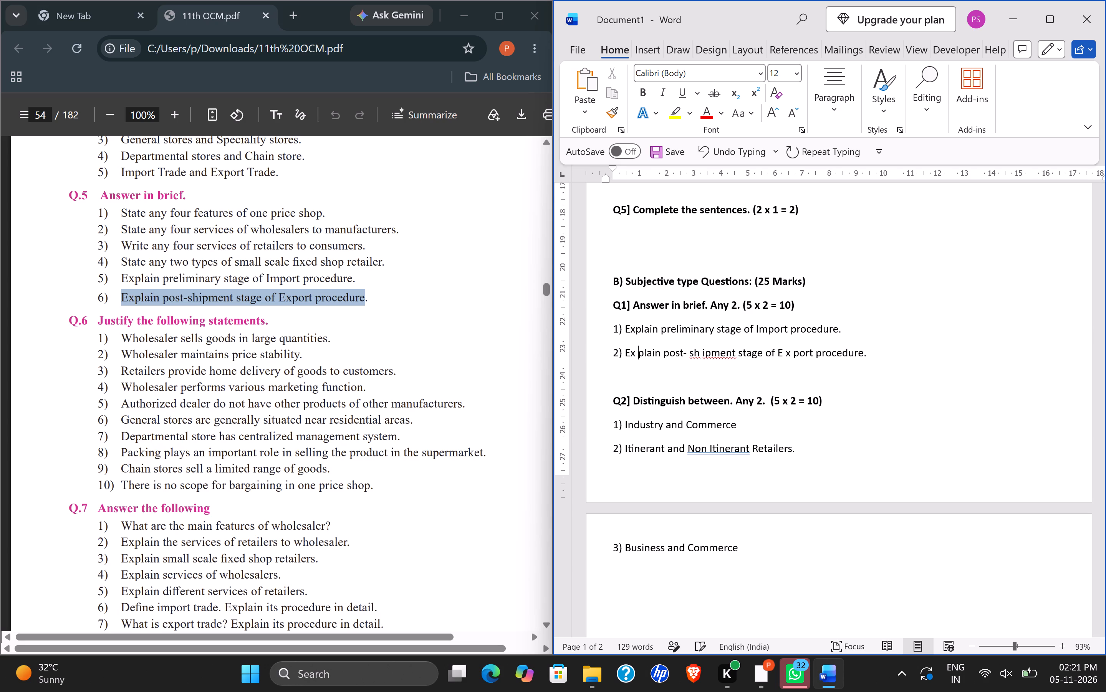
key(BackSpace)
Correct the spacing of "post - shipment" in item 2) of Q1], adding a space before the hyphen and closing the gap inside "shipment".
key(Right)
key(Right)
key(Right)
key(Right)
key(Right)
key(Right)
key(Right)
key(Right)
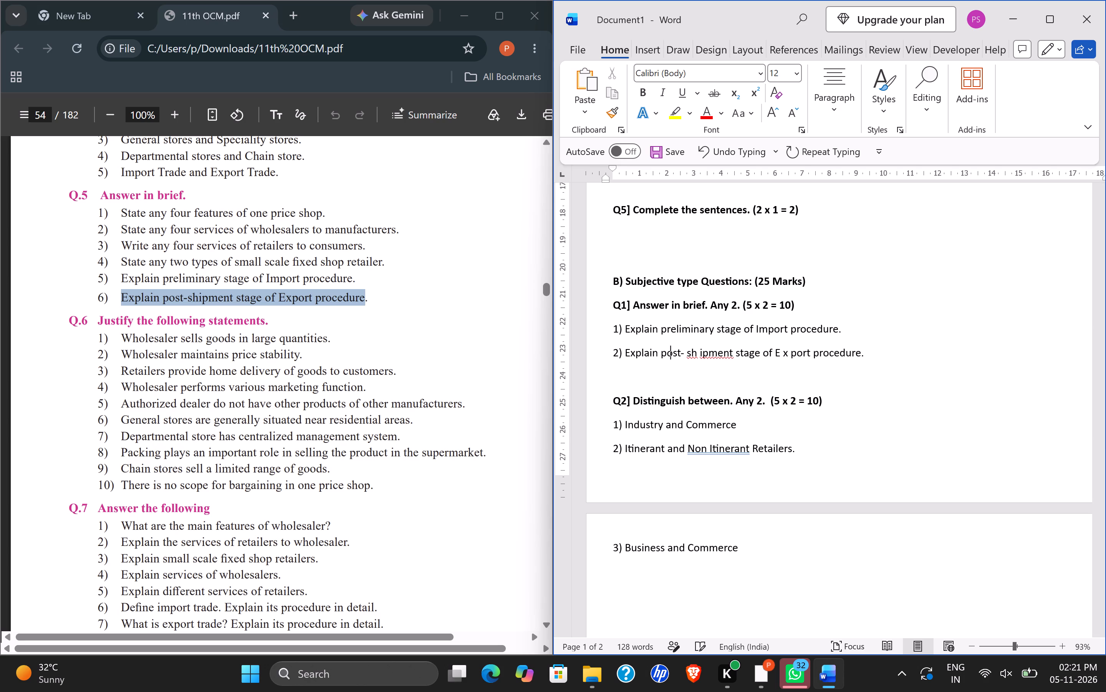
key(Right)
key(Right)
key(space)
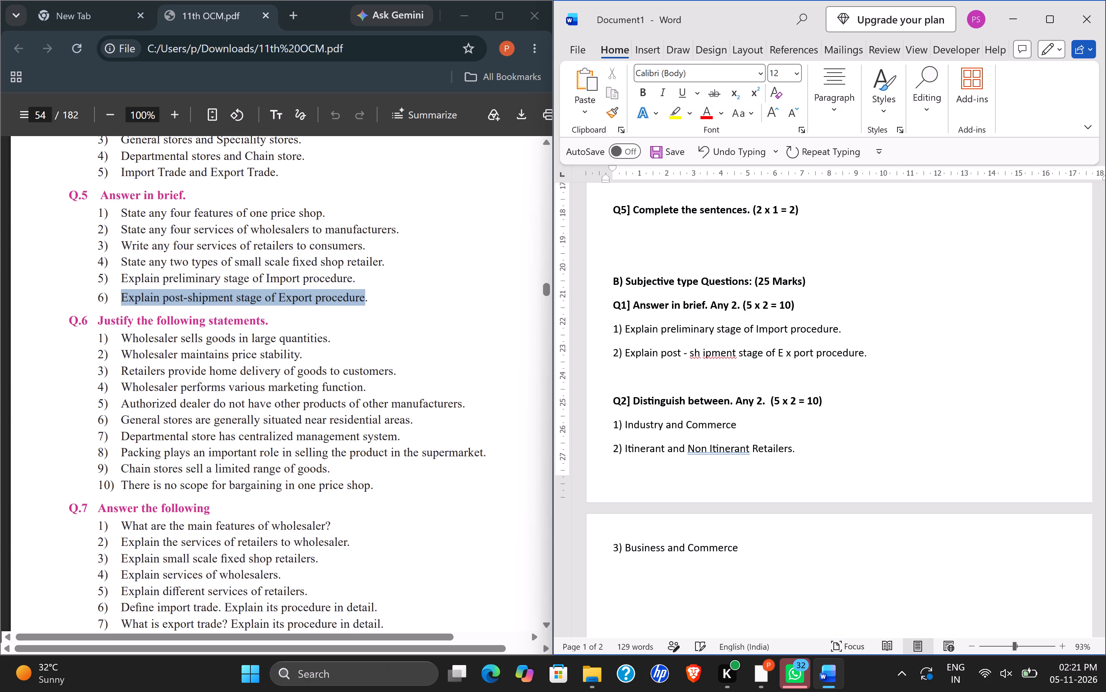
key(Right)
key(Right)
key(Right)
key(Right)
key(Right)
key(BackSpace)
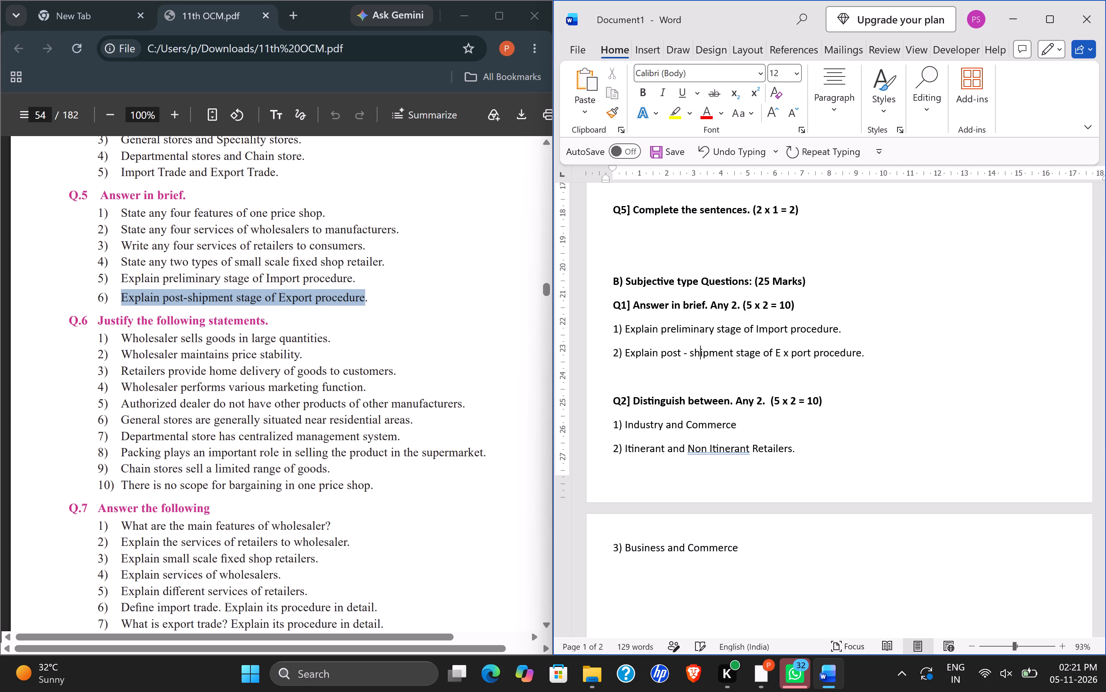
Remove the stray spaces inside "Export" in item 2) of Q1].
key(Right)
key(Right)
key(Right)
key(Right)
key(Right)
key(Right)
key(Right)
key(Right)
key(Right)
key(Right)
key(Right)
key(Right)
key(Right)
key(Right)
key(Right)
key(Right)
key(Right)
key(Right)
key(Right)
key(Left)
key(BackSpace)
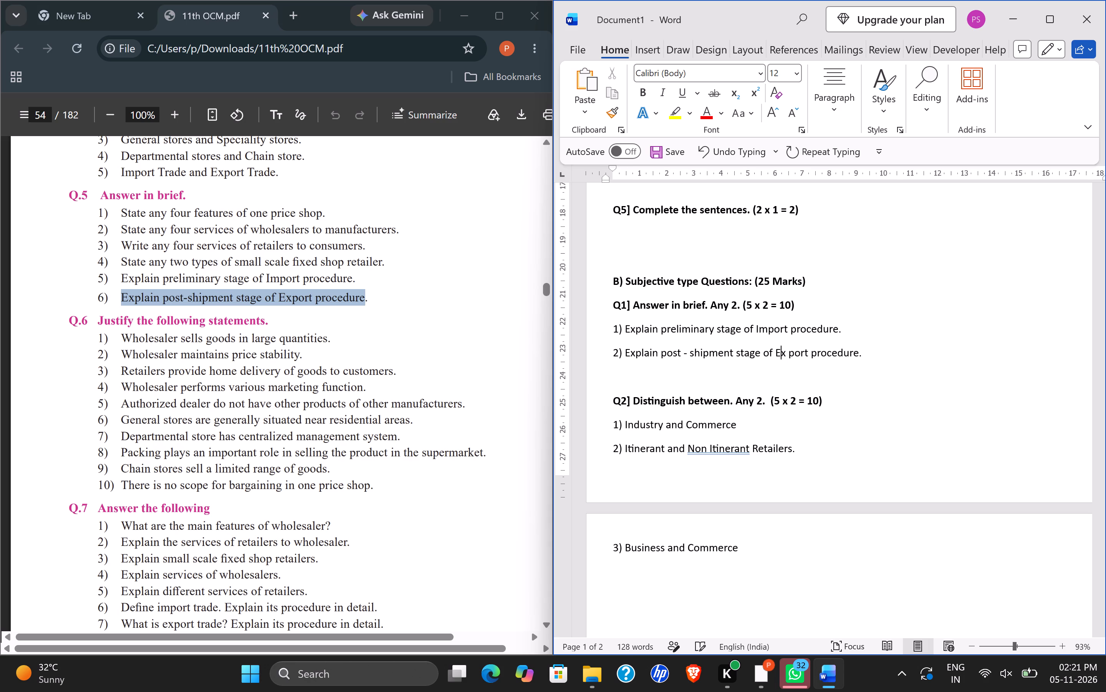
key(Right)
key(Right)
key(BackSpace)
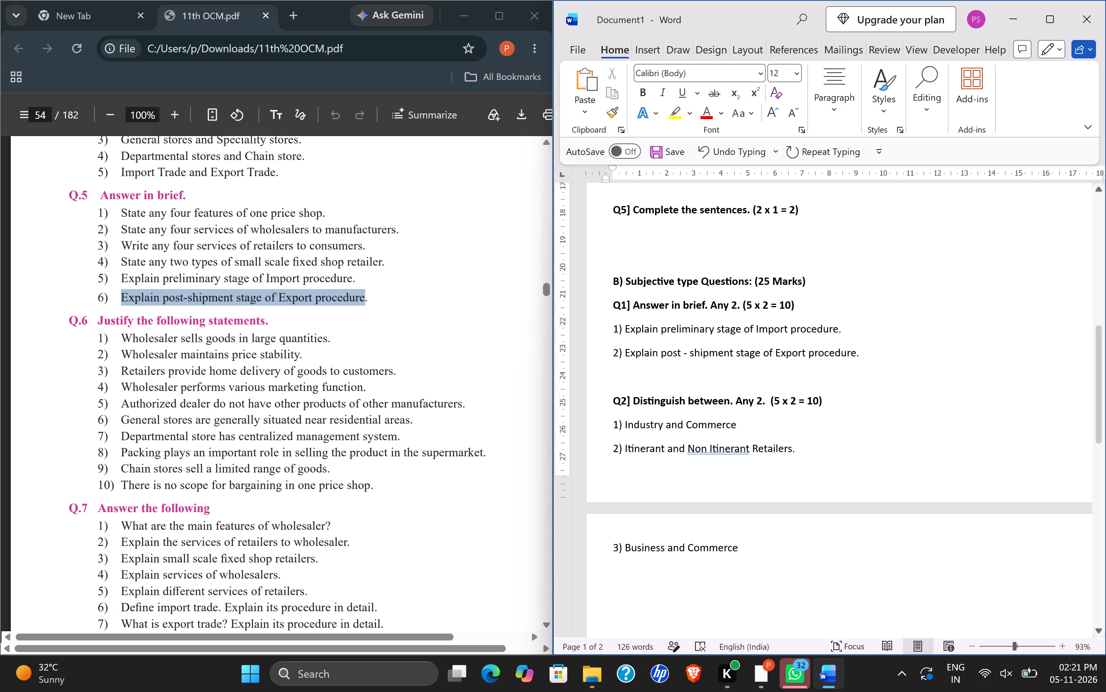
Delete the empty line between item 2) of Q1] and the Q2] Distinguish between heading.
click(624, 380)
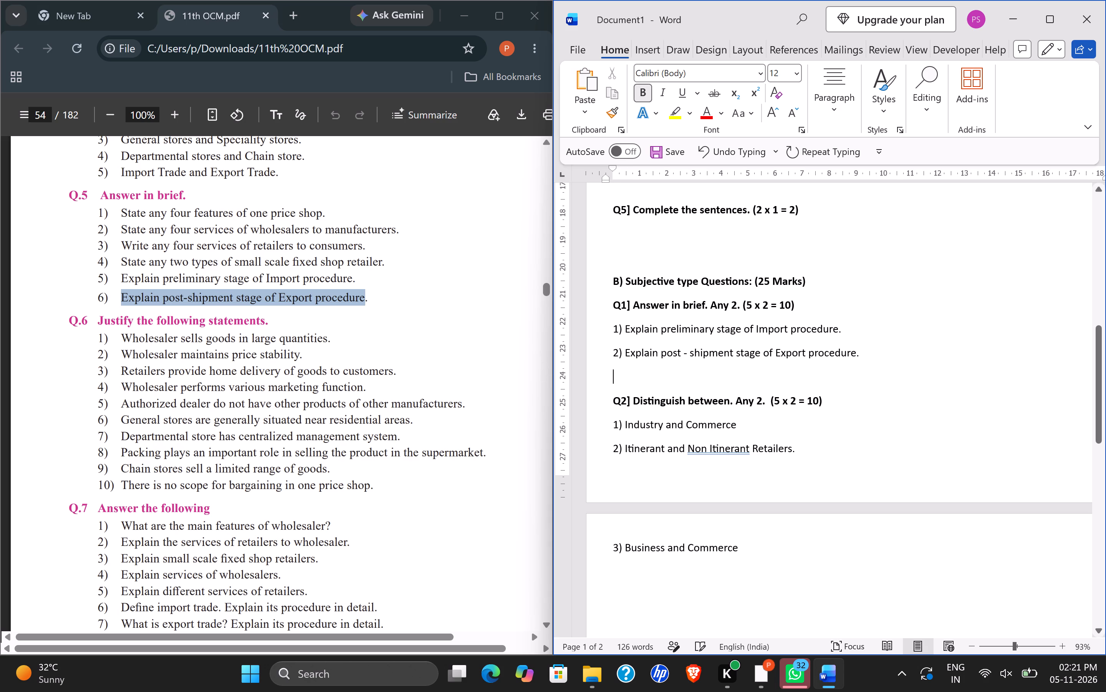
key(BackSpace)
key(BackSpace)
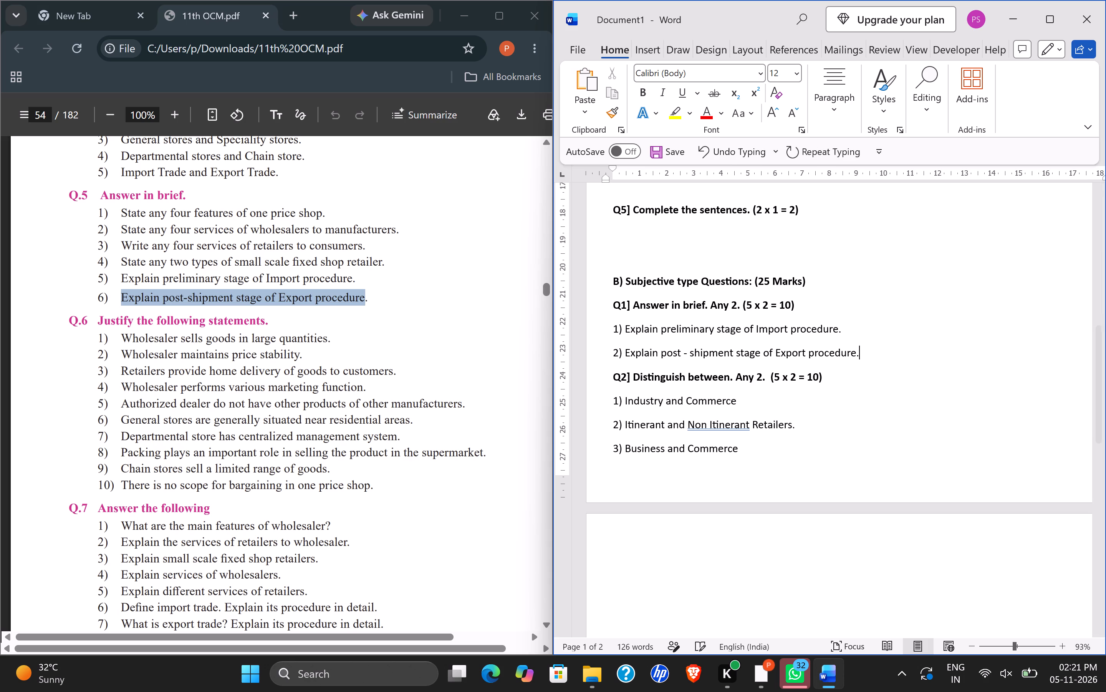
Look back through chapter 2 of the textbook PDF to the chapter 1 exercise for another Answer in brief question.
scroll(772, 282, up, 1)
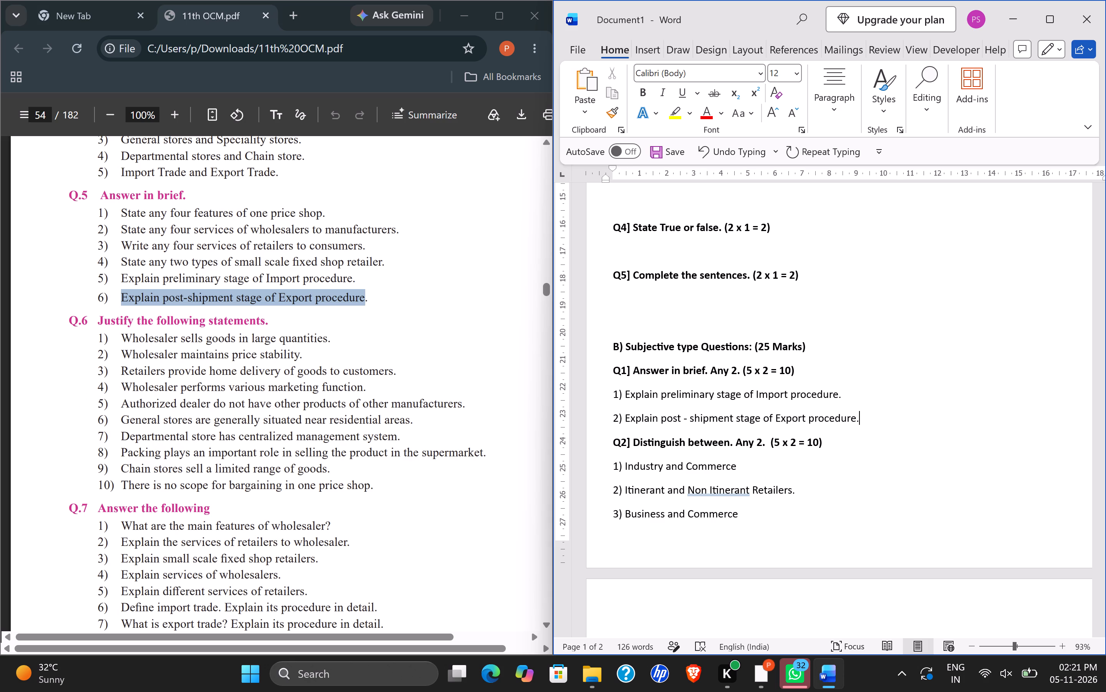
scroll(295, 340, up, 7)
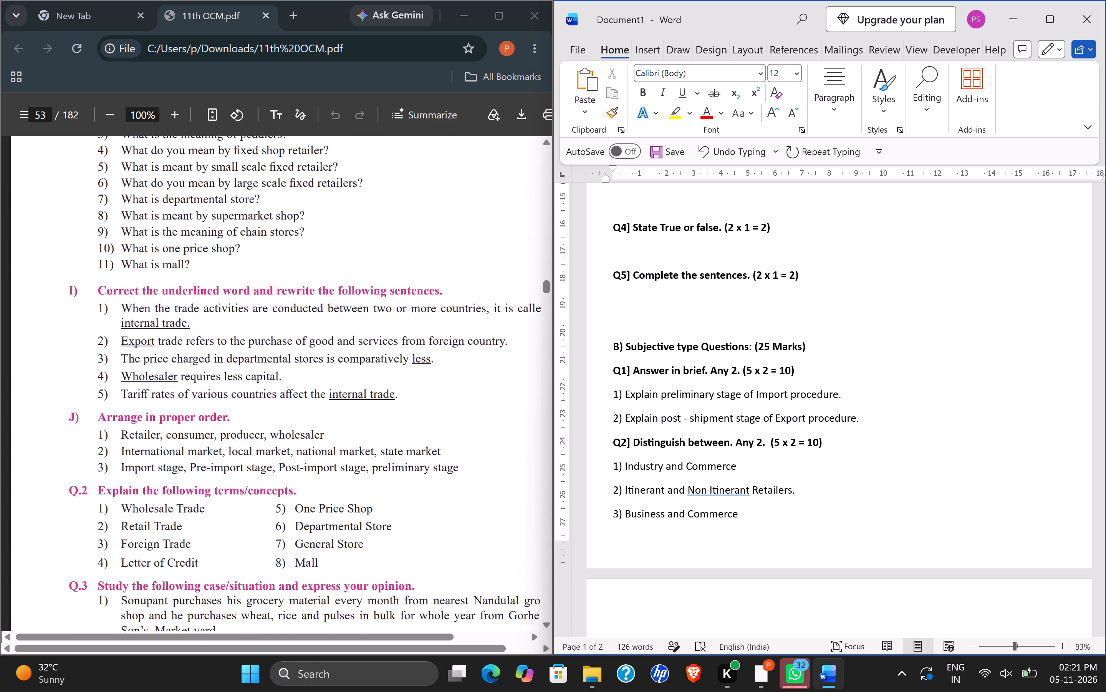
scroll(295, 340, up, 12)
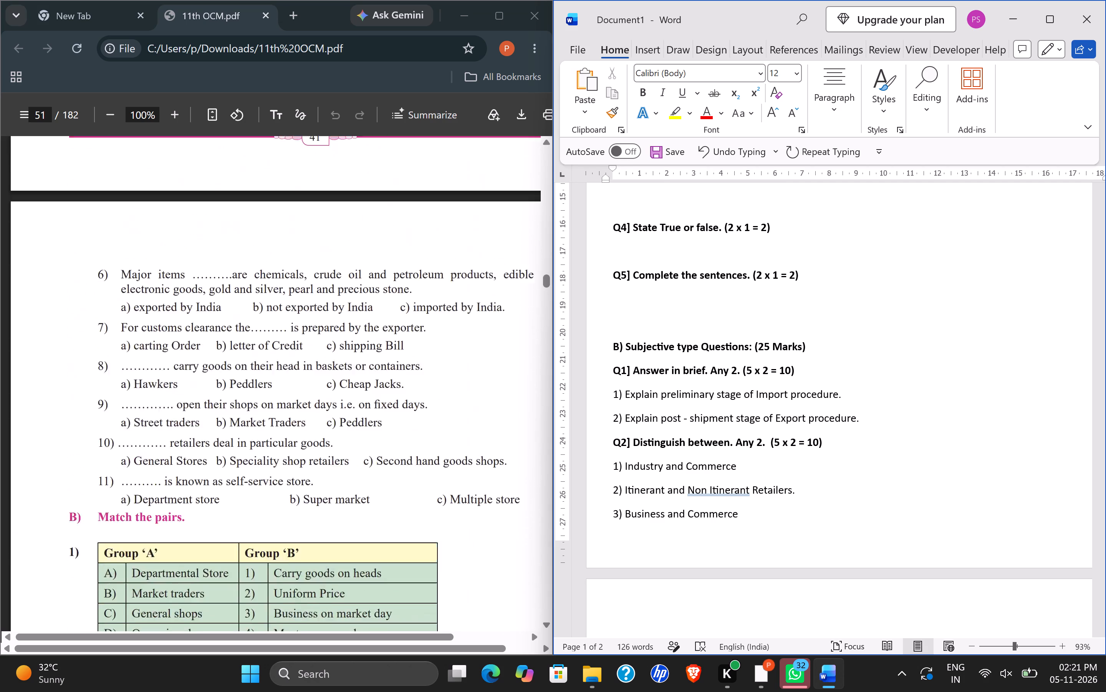
scroll(295, 340, up, 20)
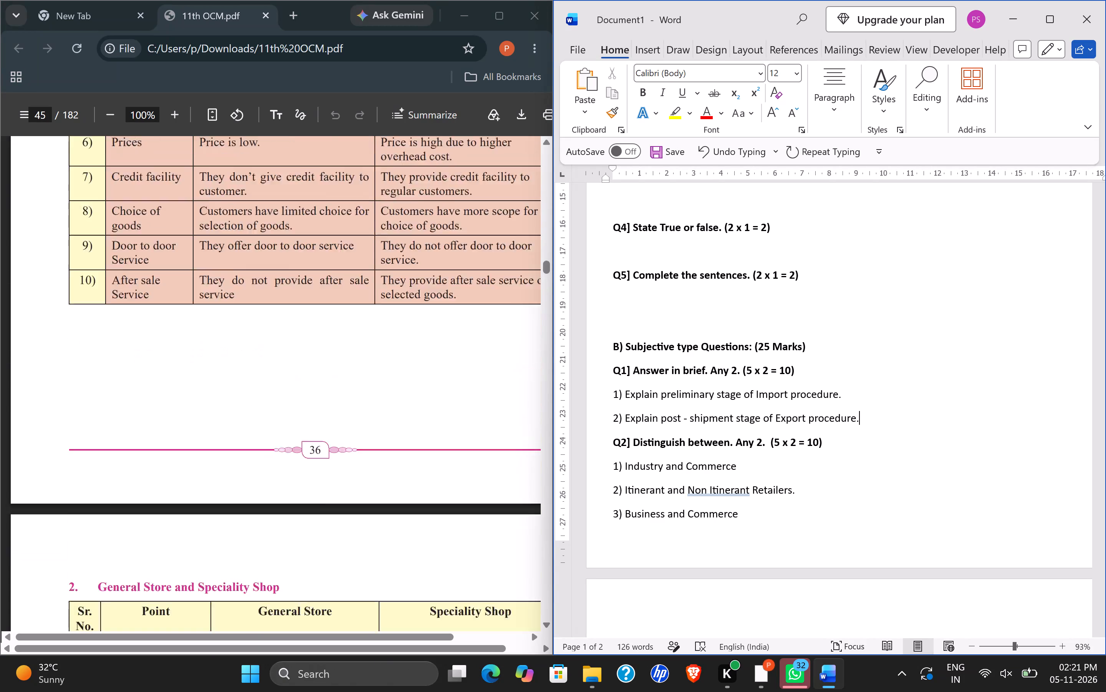
scroll(295, 340, up, 3)
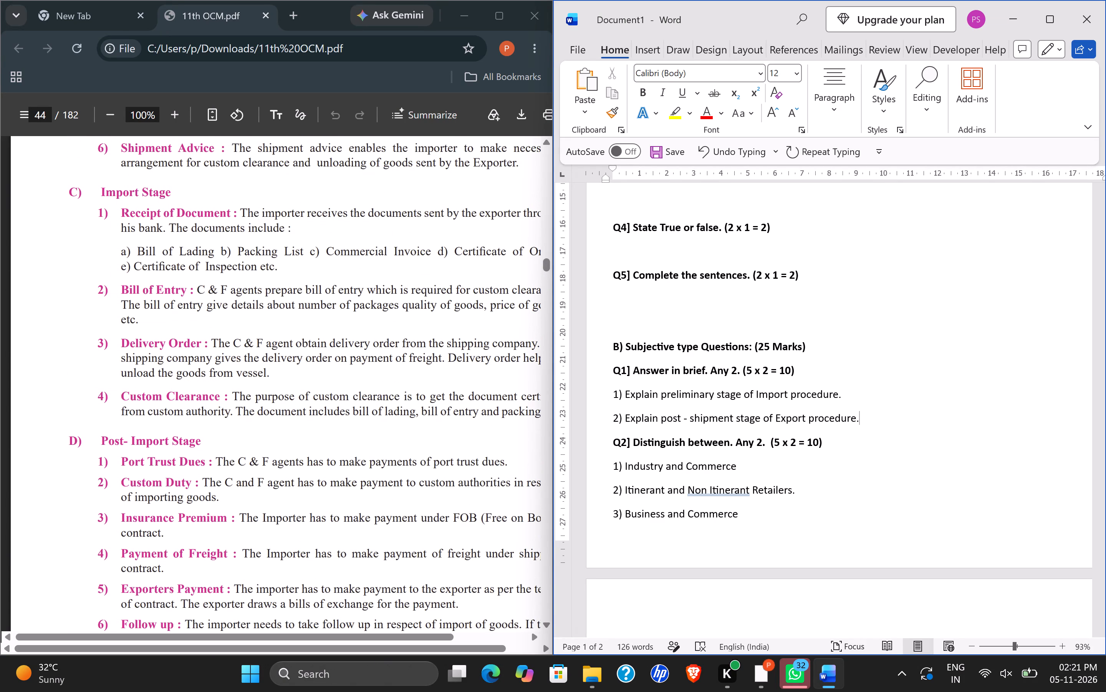
scroll(346, 336, up, 2)
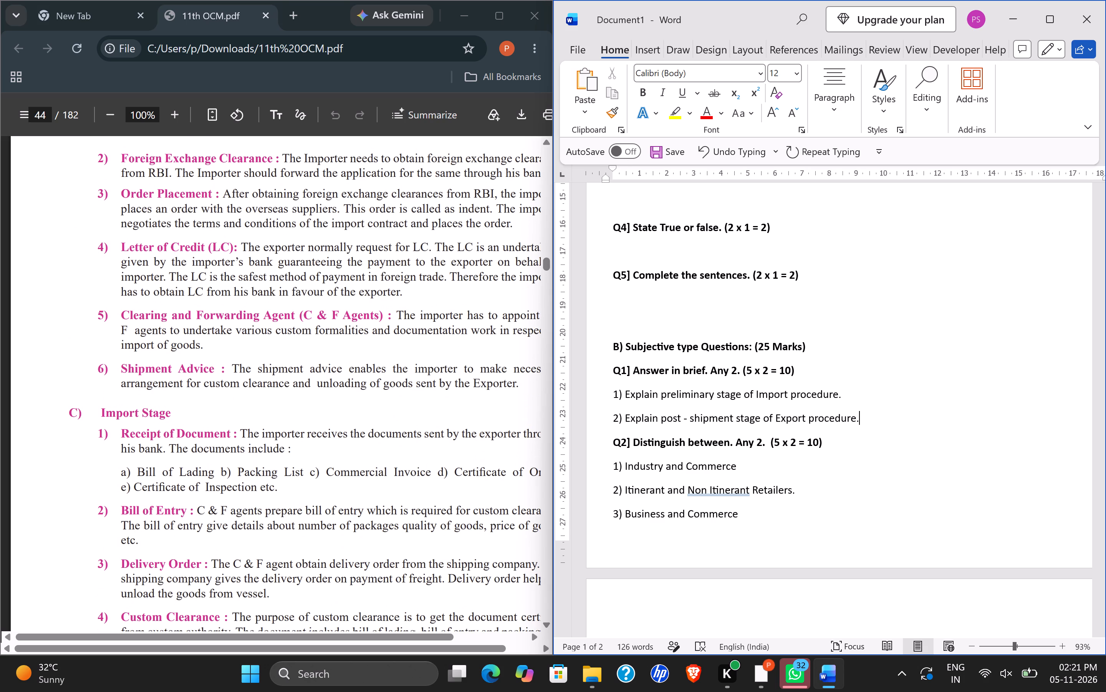
scroll(253, 343, up, 19)
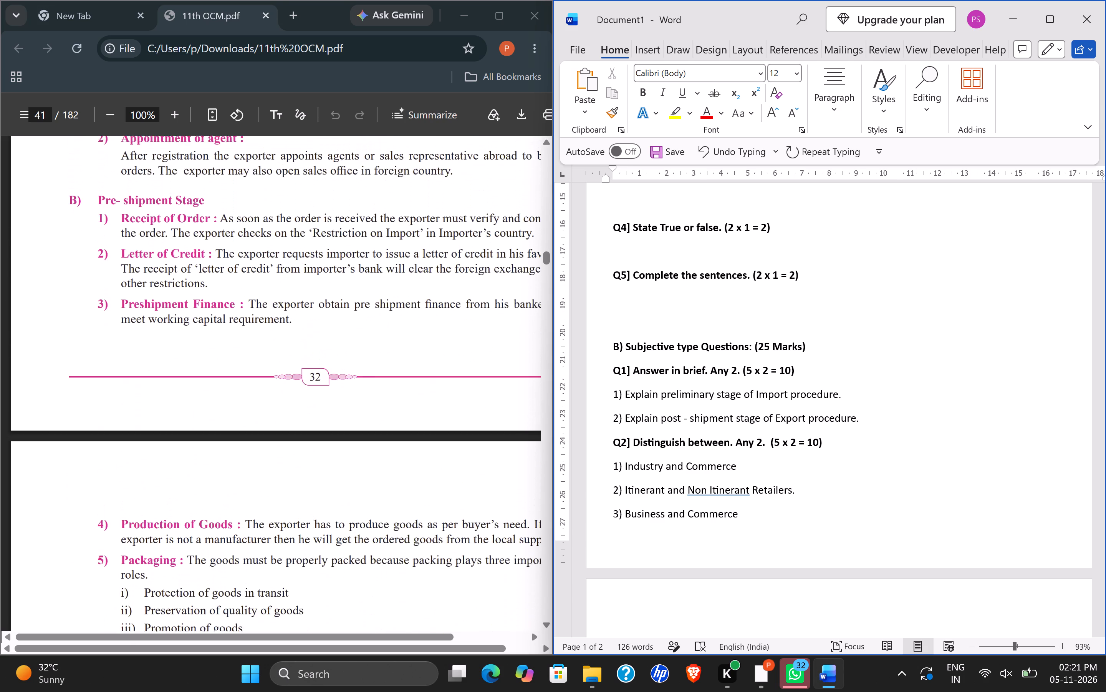
scroll(253, 343, up, 11)
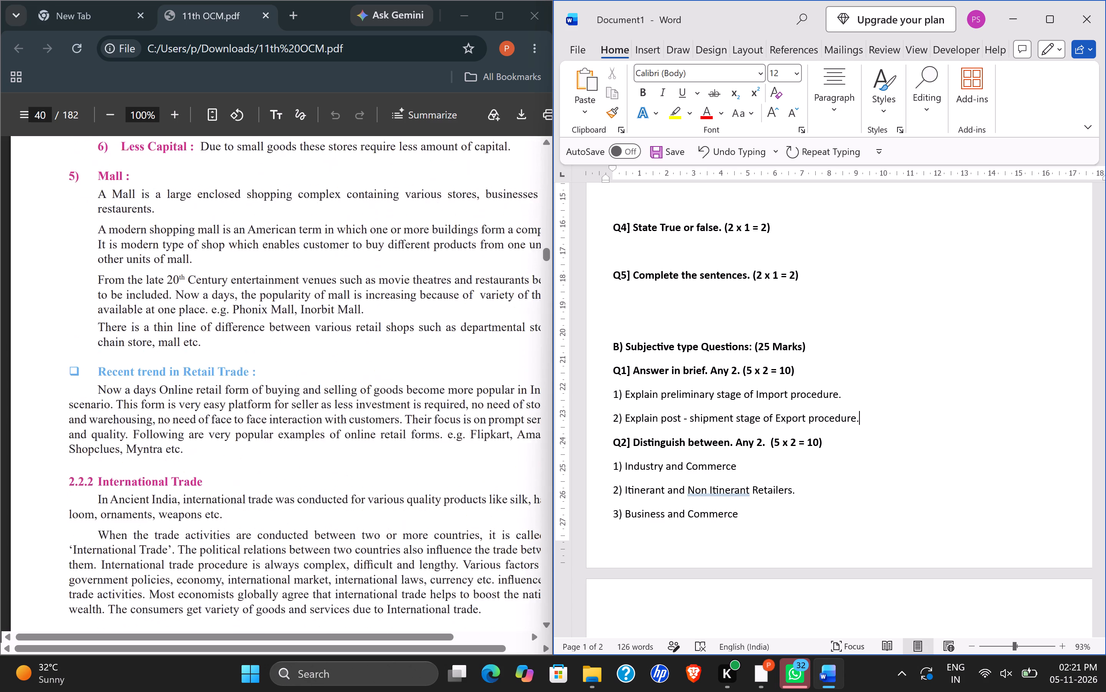
scroll(253, 343, up, 15)
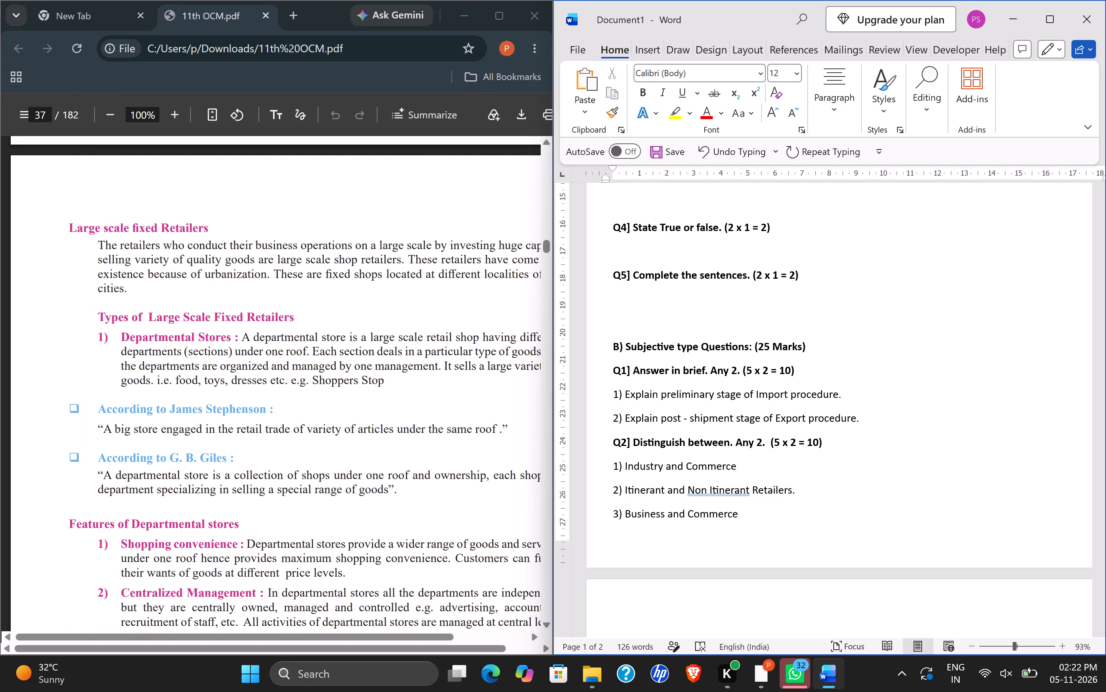
scroll(255, 303, up, 1)
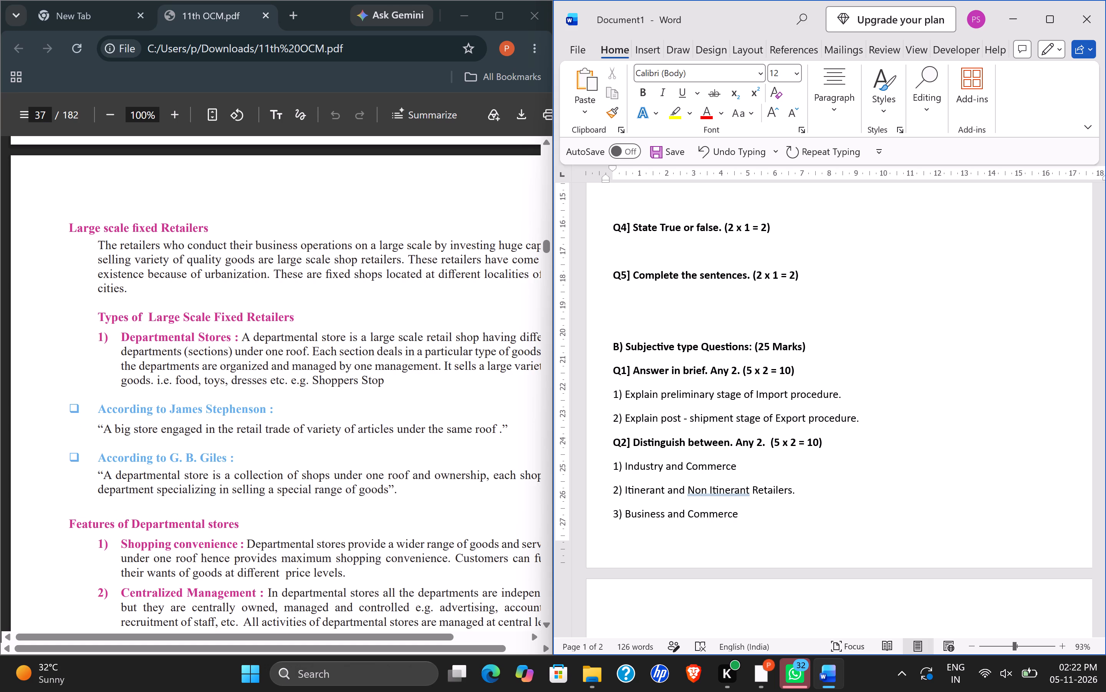
scroll(255, 303, up, 9)
scroll(255, 303, up, 13)
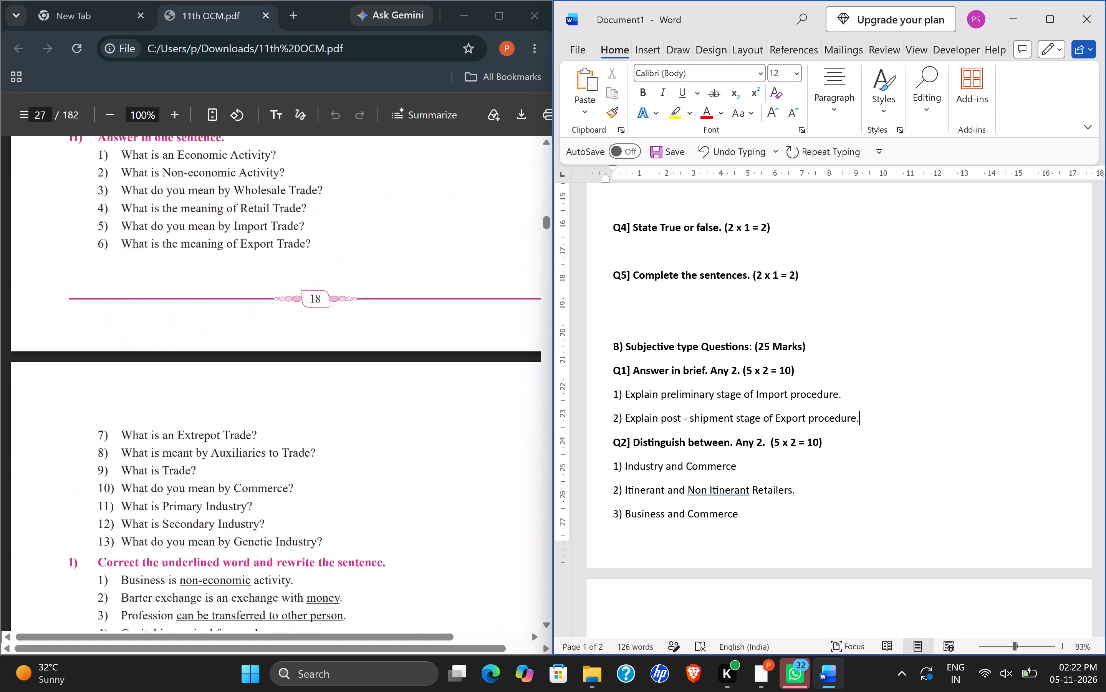
Look through the chapter 1 exercise in the textbook PDF, down to Q.8 Answer the following, for a third Answer in brief question.
scroll(255, 303, down, 1)
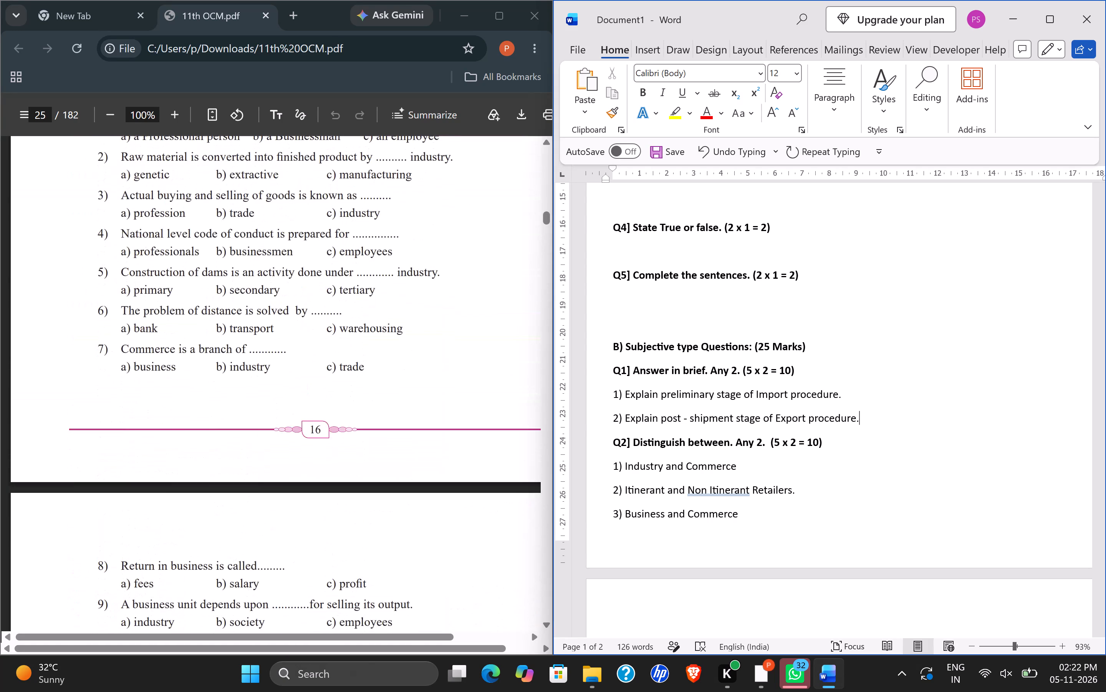
scroll(255, 303, down, 12)
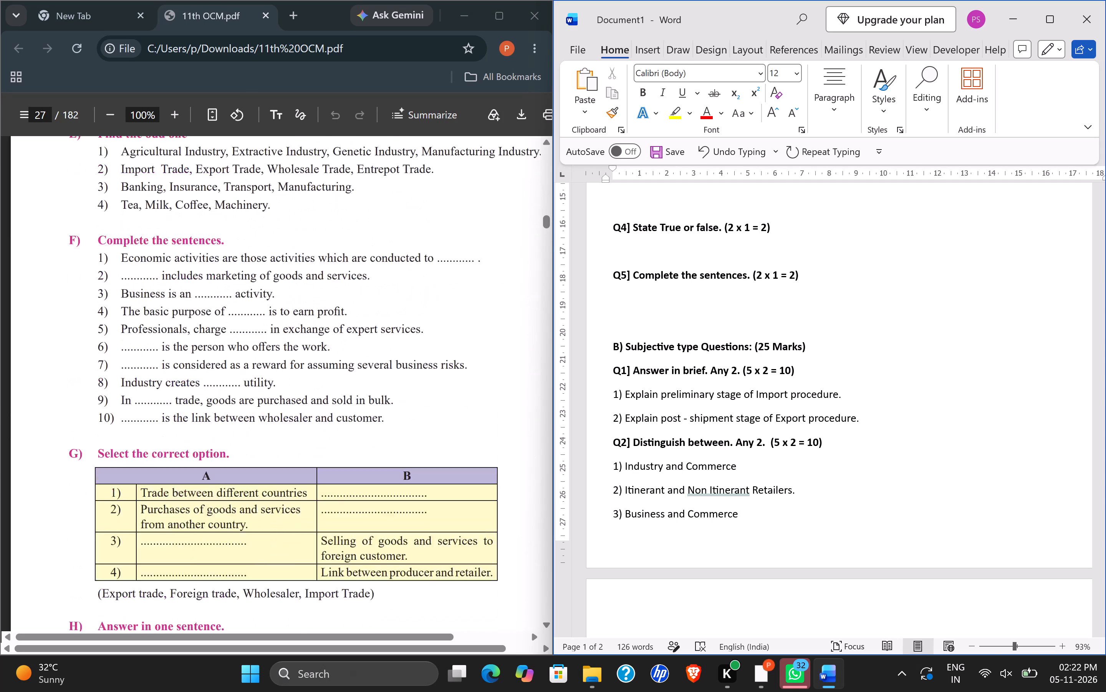
scroll(255, 303, down, 3)
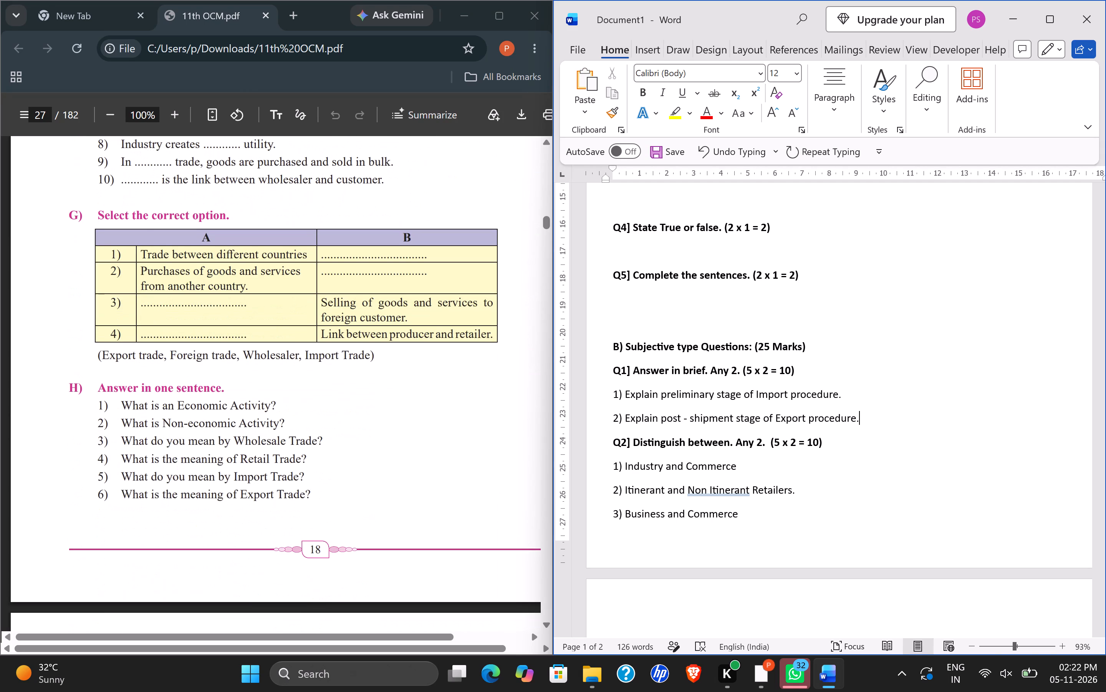
scroll(215, 427, down, 8)
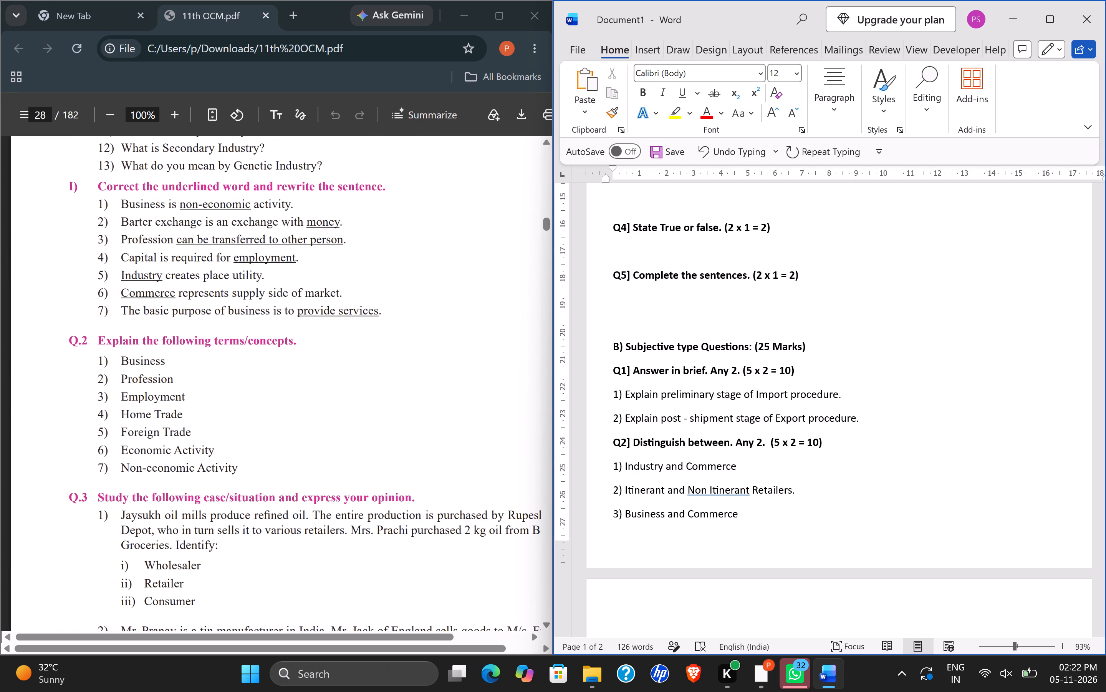
scroll(200, 258, down, 5)
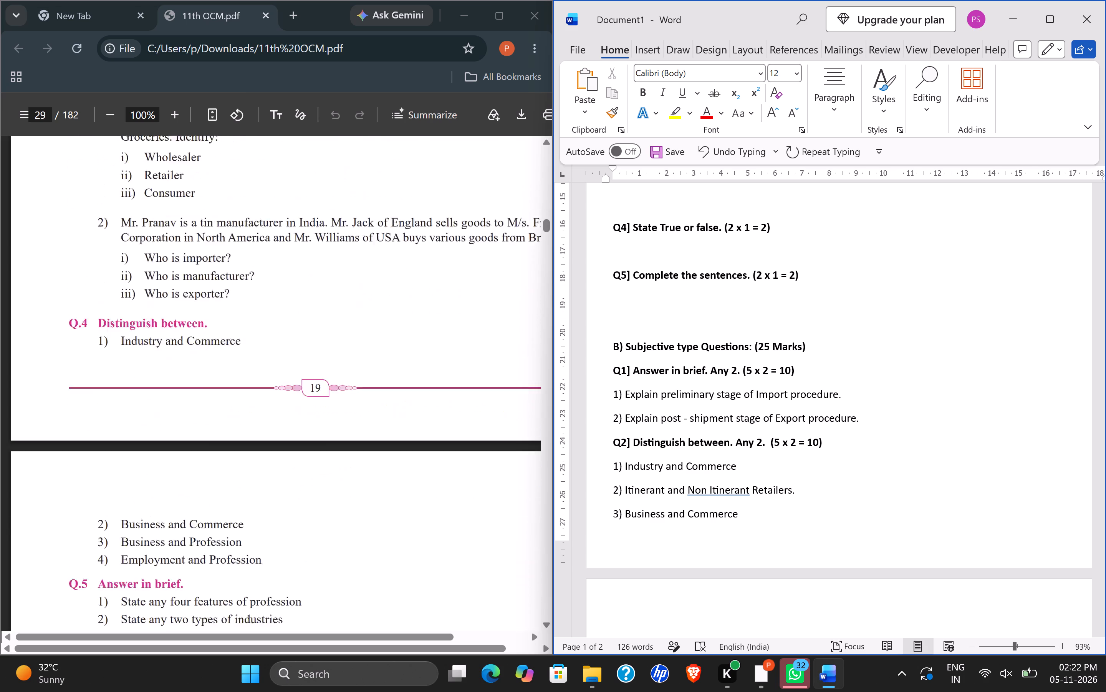
scroll(200, 258, down, 3)
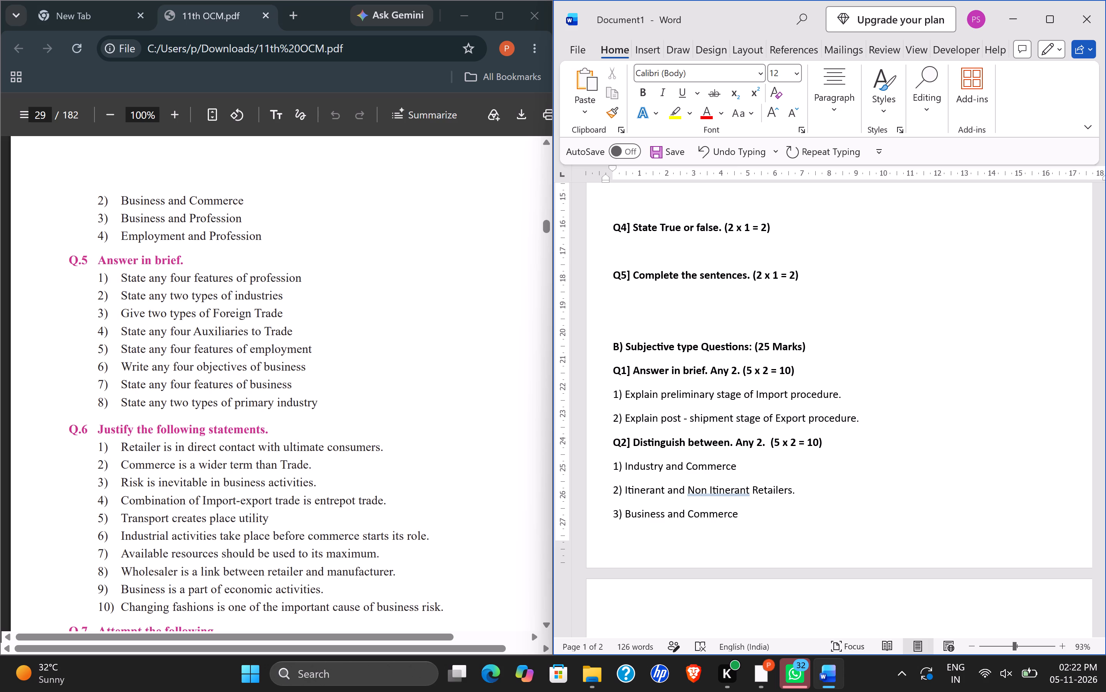
scroll(148, 428, down, 1)
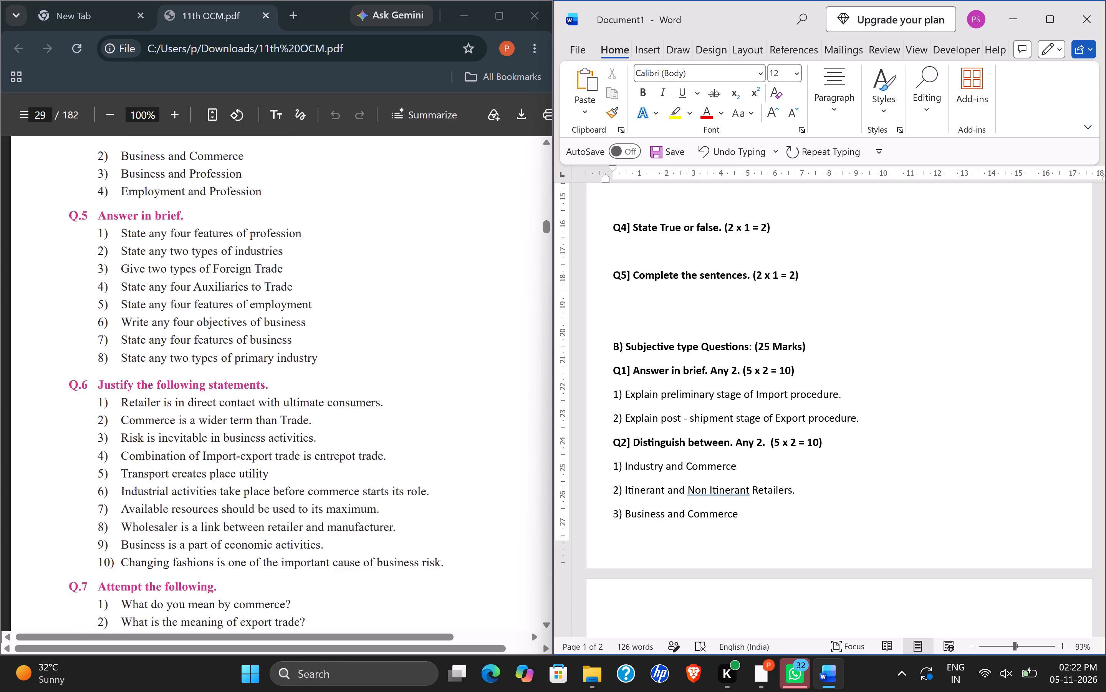
scroll(148, 428, down, 4)
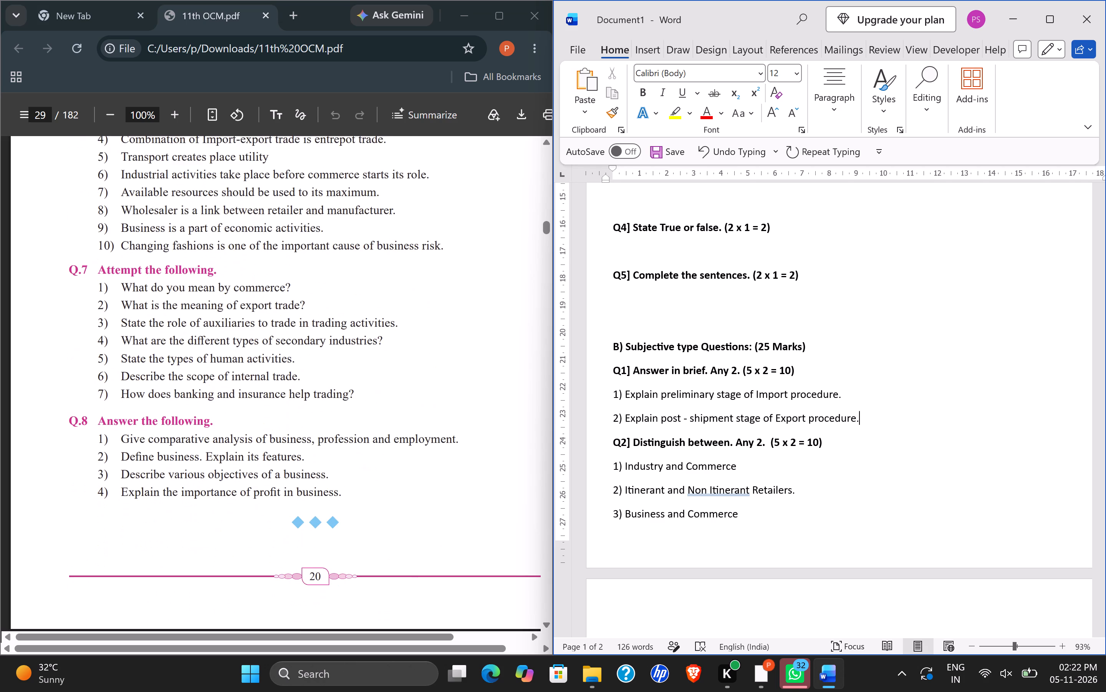
scroll(148, 428, down, 1)
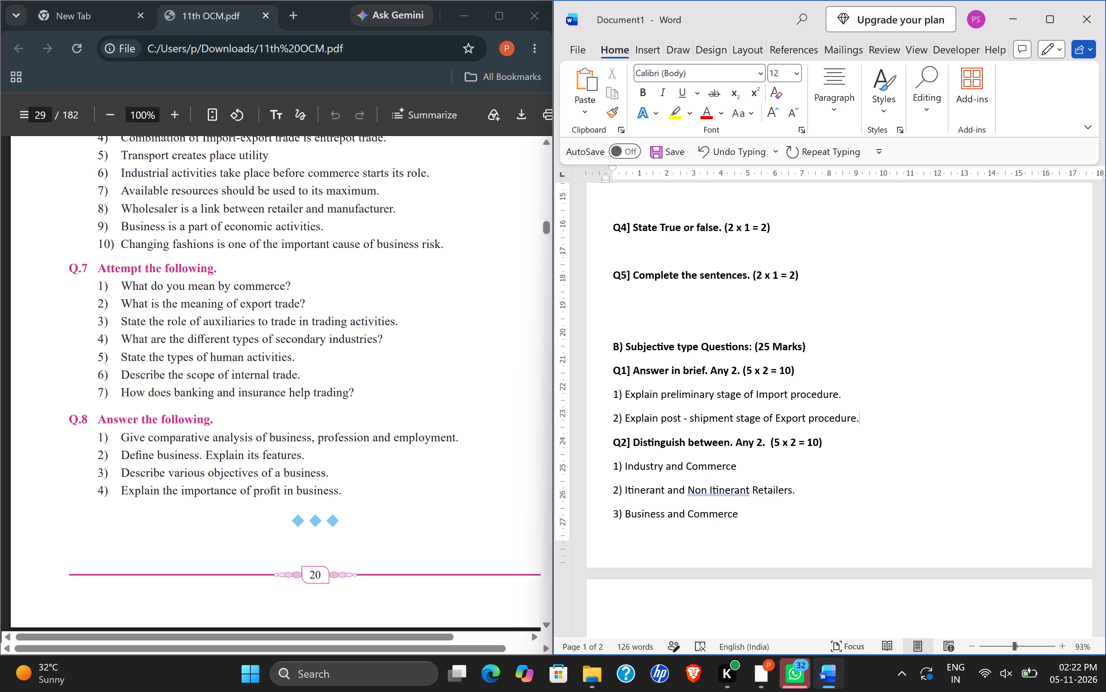
Copy the textbook question "Give comparative analysis of business, profession and employment." into the paper as item 3) under subjective Q1] Answer in brief.
drag(121, 438, 208, 439)
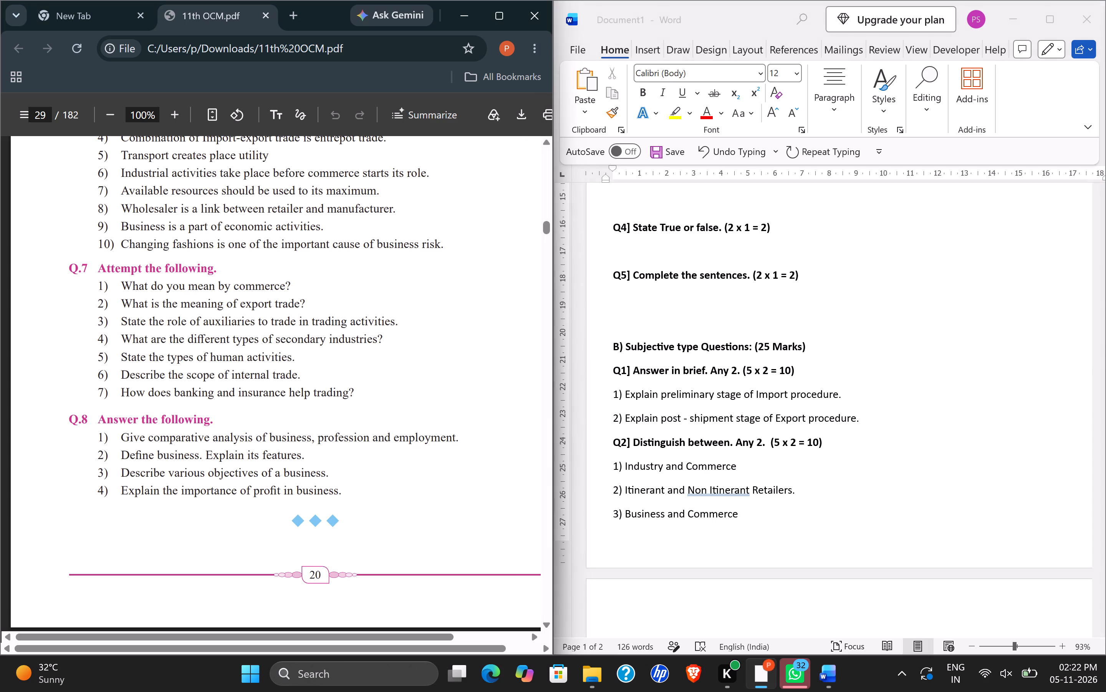
drag(208, 439, 475, 442)
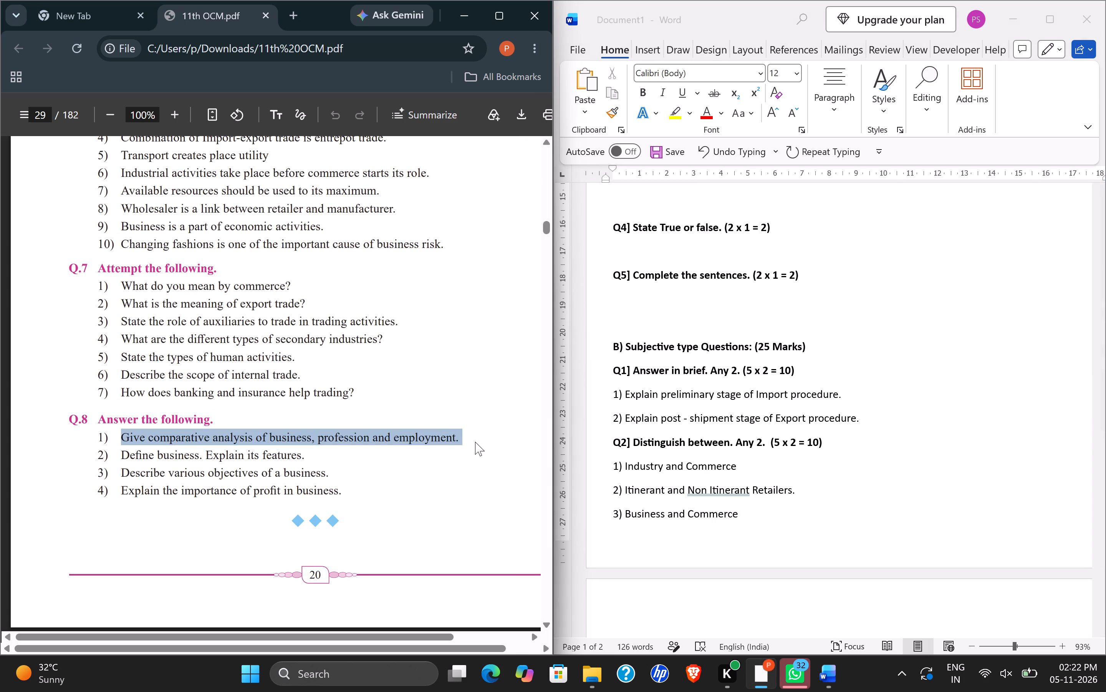
key(ctrl+c)
click(874, 421)
key(Return)
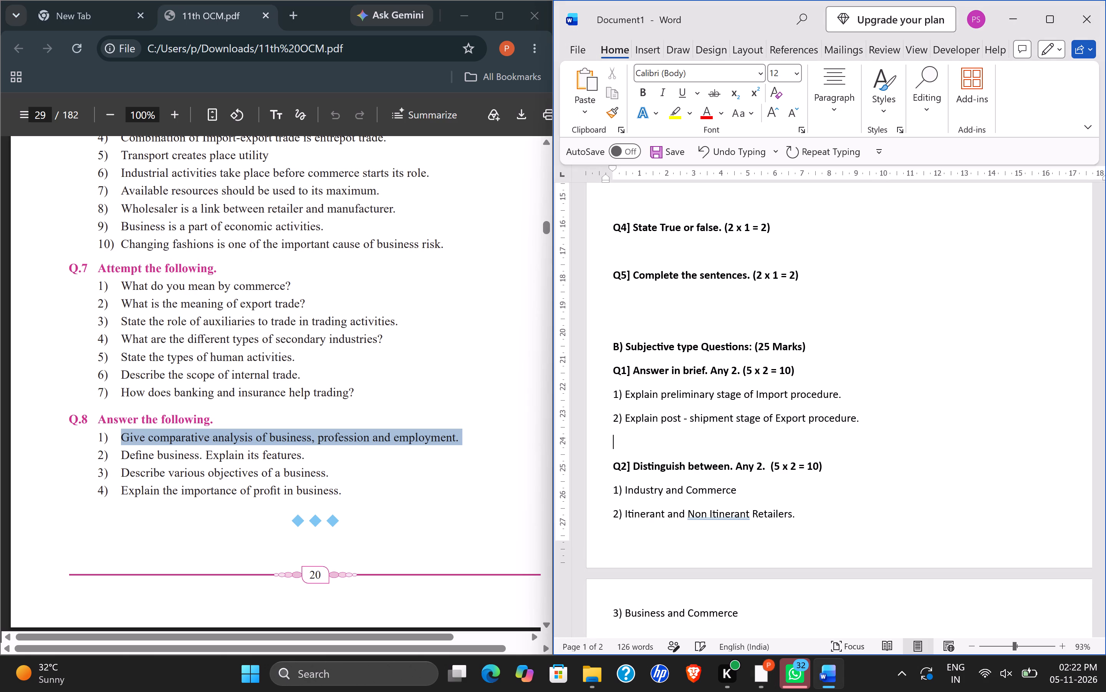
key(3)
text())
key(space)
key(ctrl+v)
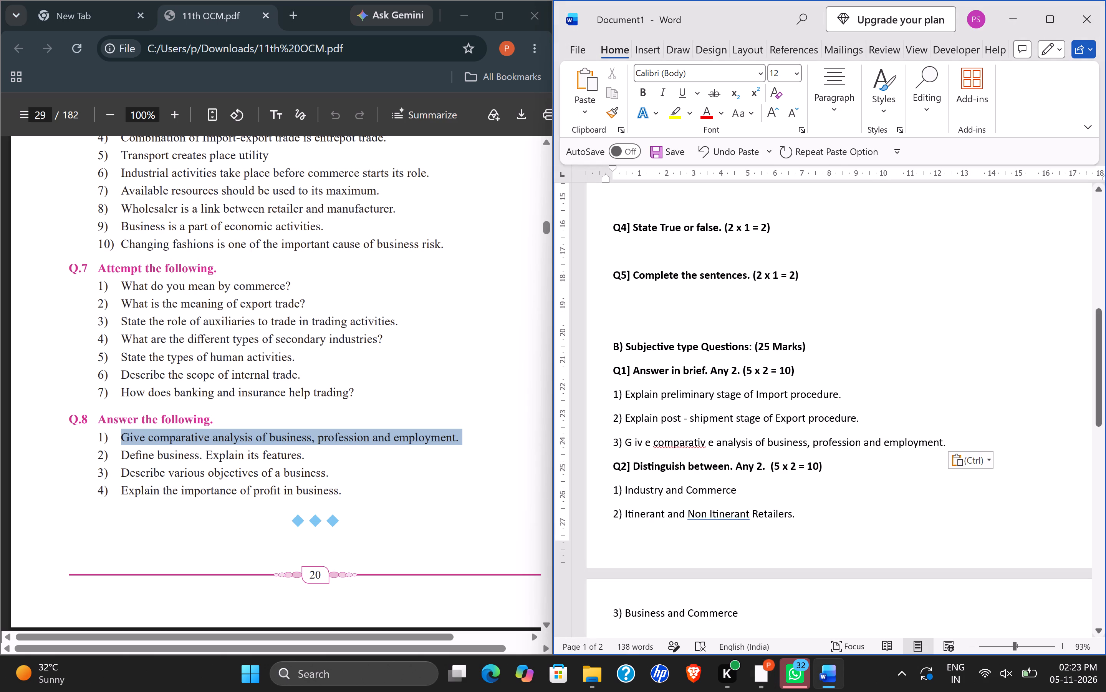
Remove the stray spaces inside "Give" and "comparative" in item 3) of Q1].
click(636, 444)
key(Left)
key(BackSpace)
key(Right)
key(Right)
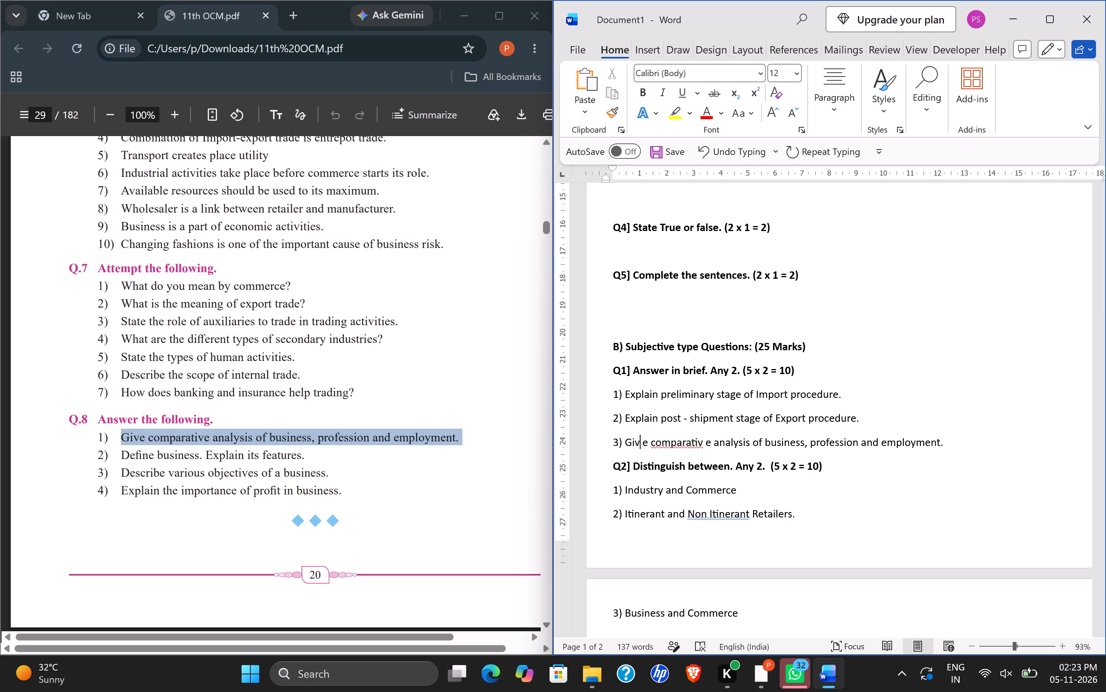
key(Right)
key(BackSpace)
key(Right)
key(Right)
key(Right)
key(Right)
key(Right)
key(Right)
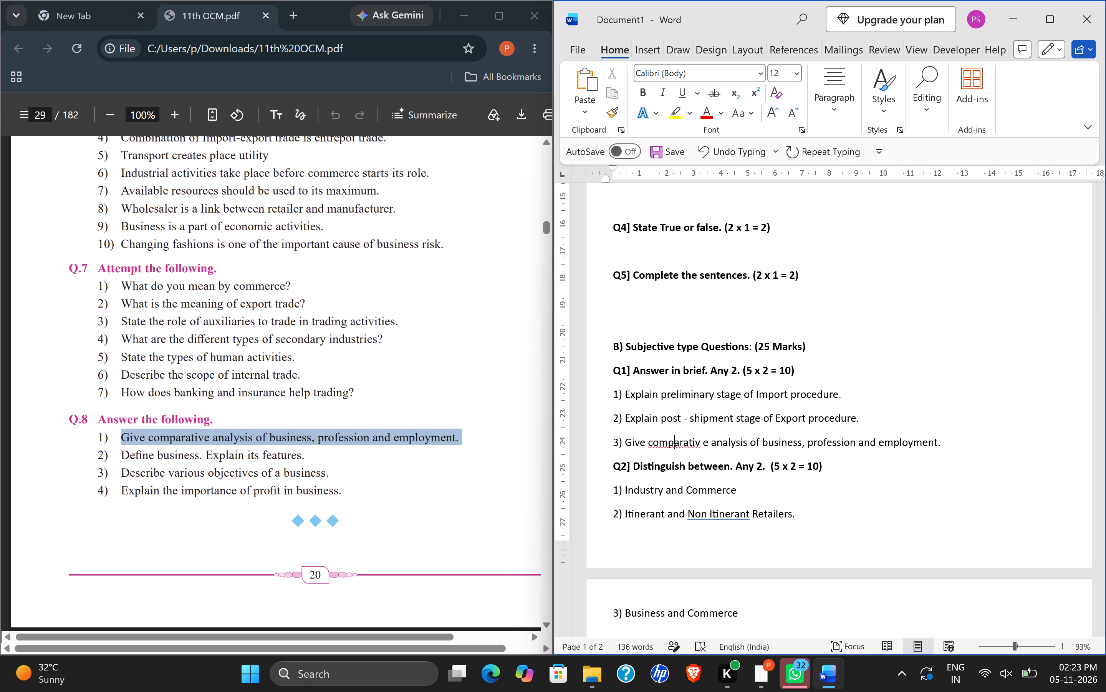
key(Right)
key(Right)
key(Right)
key(Right)
key(Right)
key(Right)
key(Right)
key(BackSpace)
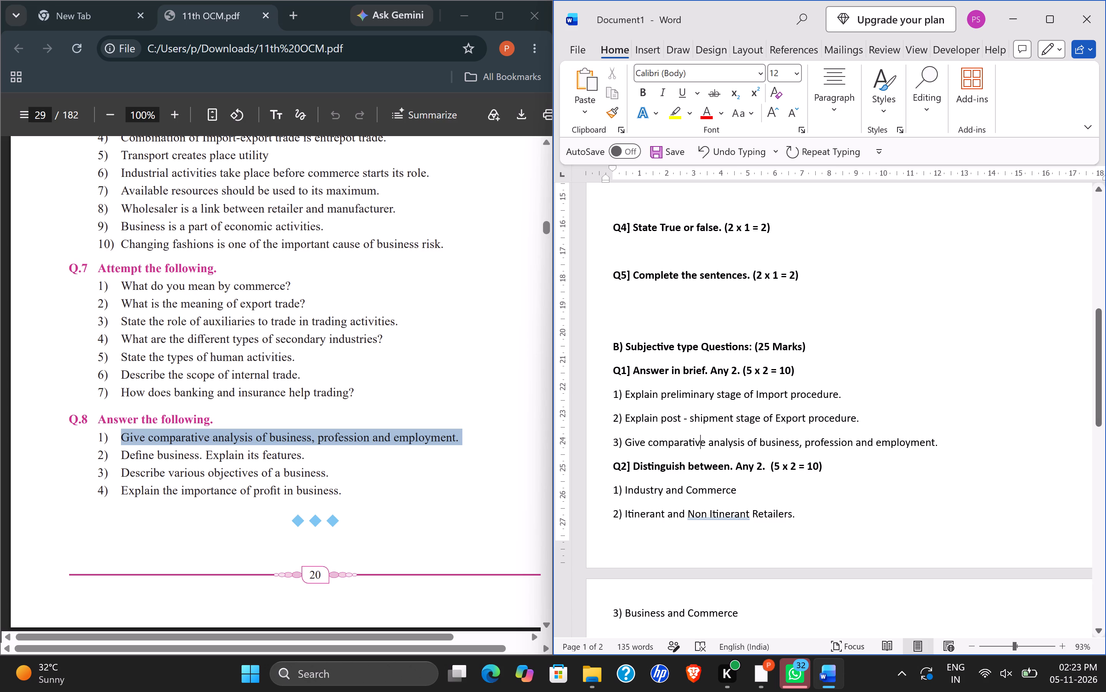
Look back through the chapter 1 exercise in the textbook PDF, from Q.8 to the Complete the sentences questions, for suitable question types.
scroll(283, 344, up, 6)
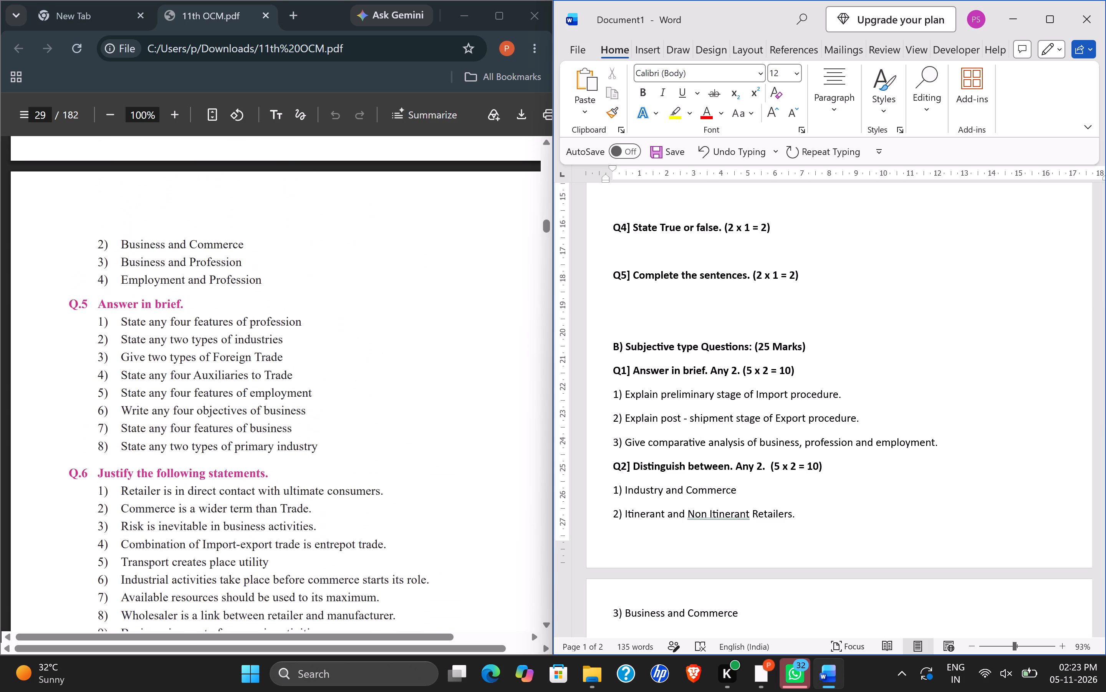
scroll(283, 344, up, 8)
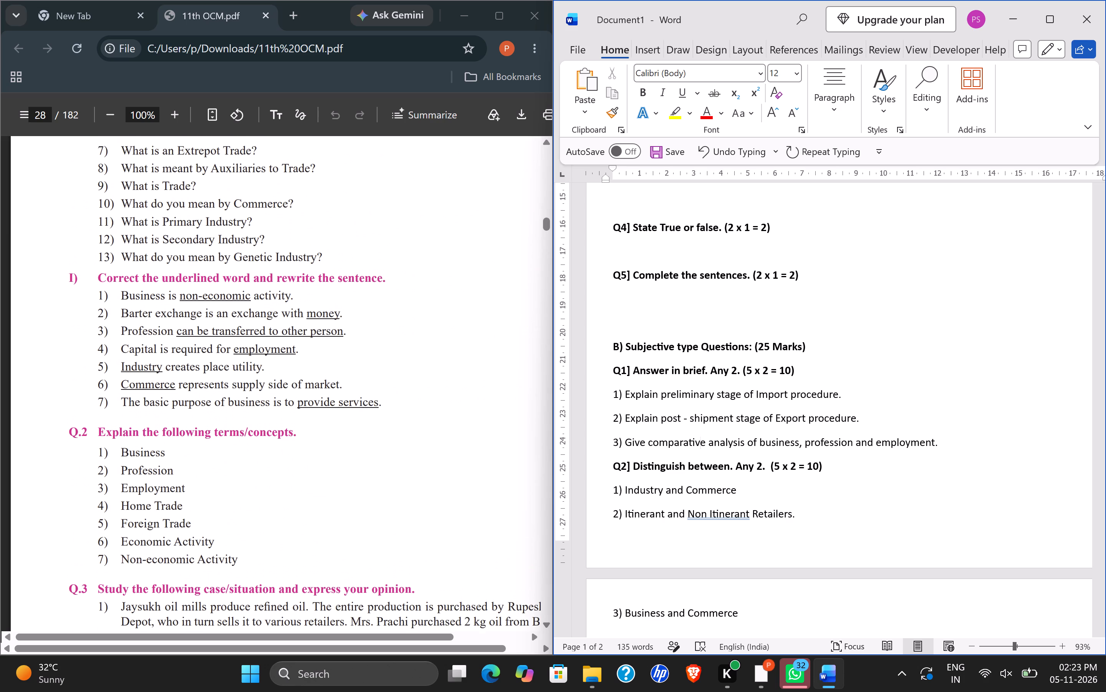
scroll(283, 344, down, 4)
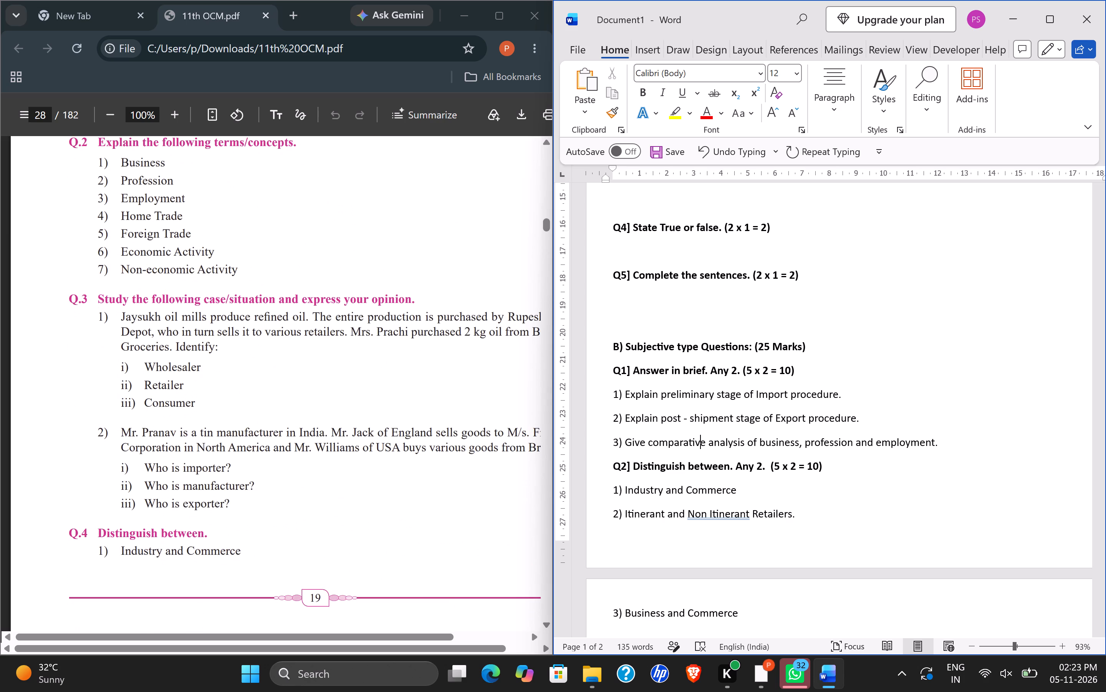
scroll(283, 344, up, 10)
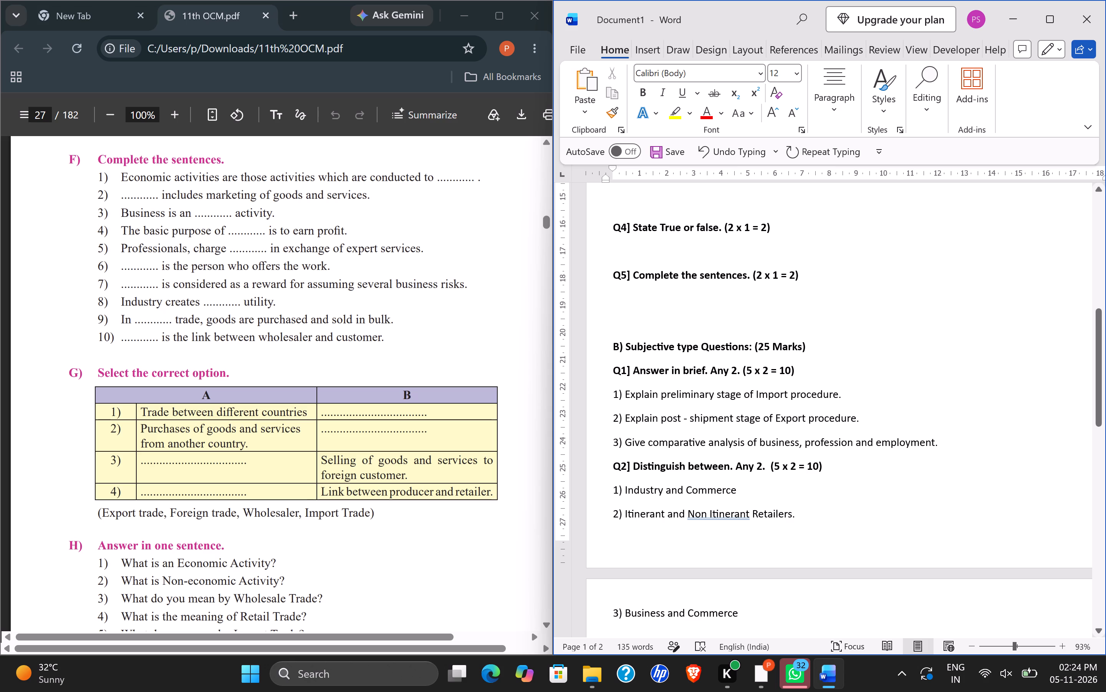
Change the marks of the Q1] Multiple choice Questions heading to (2 x 1 = 2).
scroll(808, 357, up, 4)
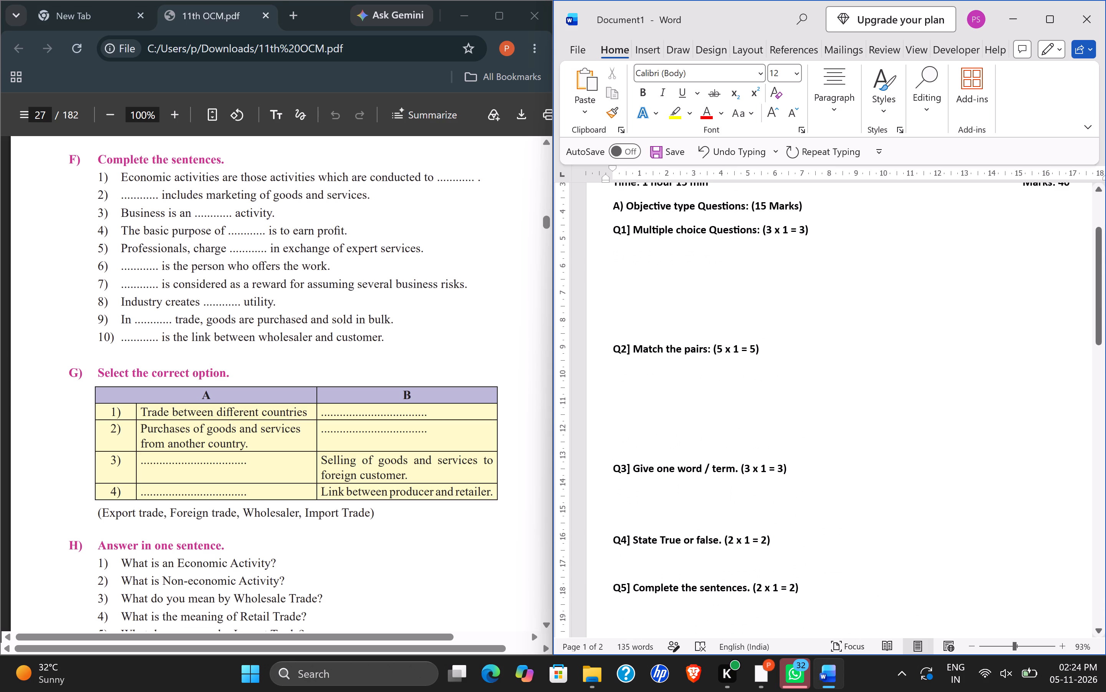
click(771, 228)
key(BackSpace)
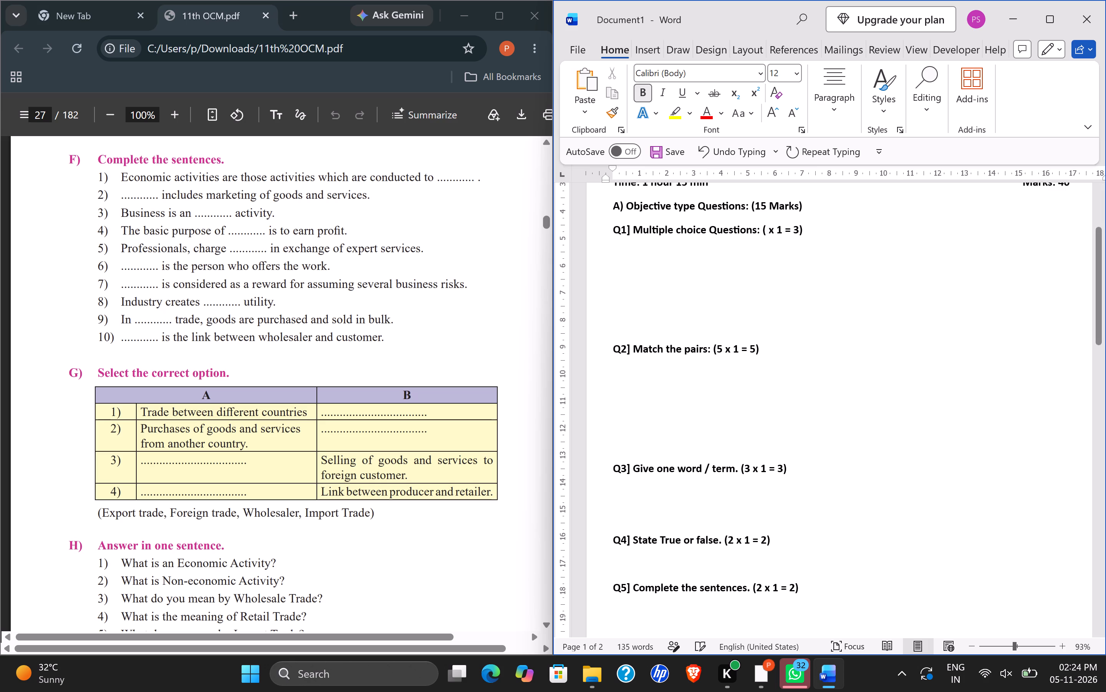
key(2)
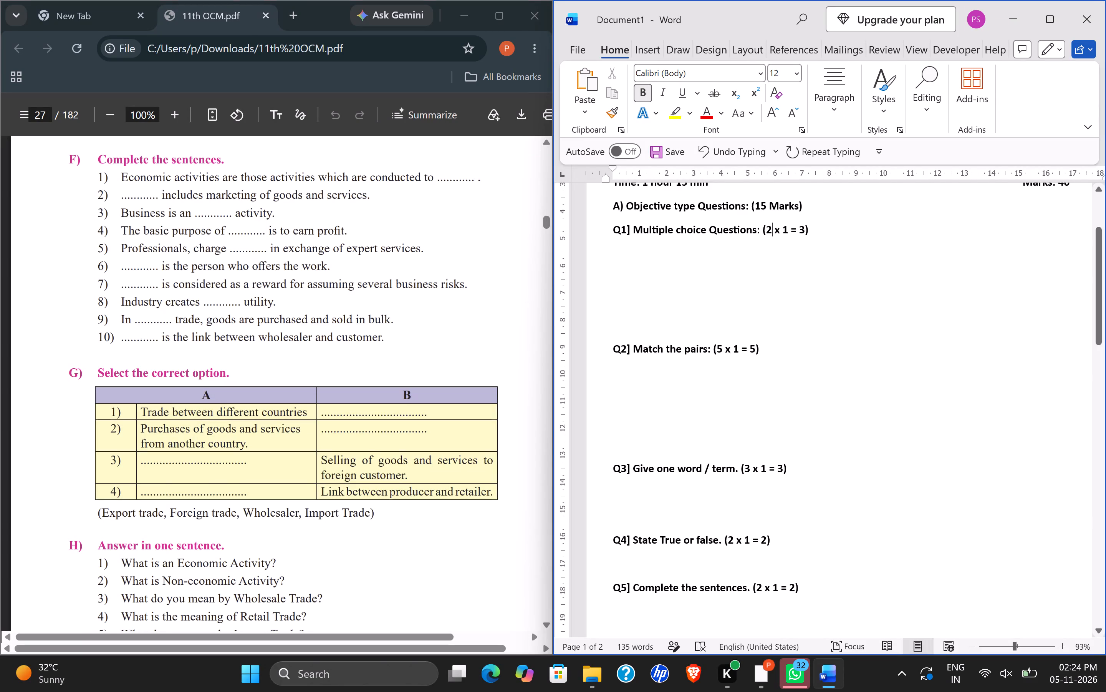
click(808, 231)
key(Left)
key(BackSpace)
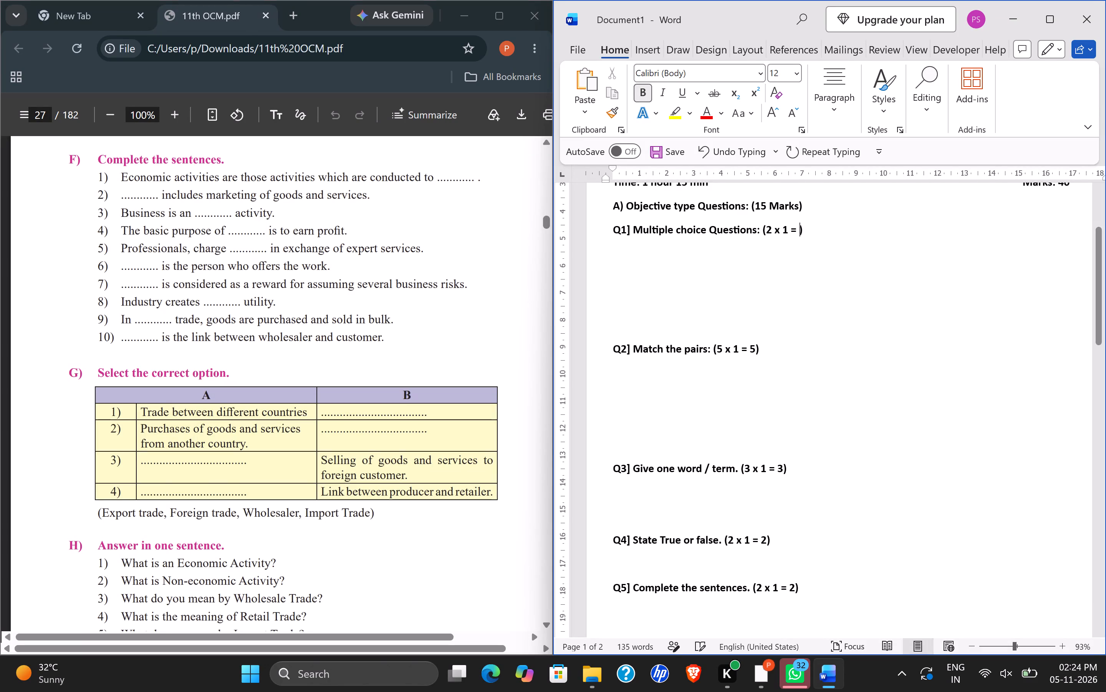
key(2)
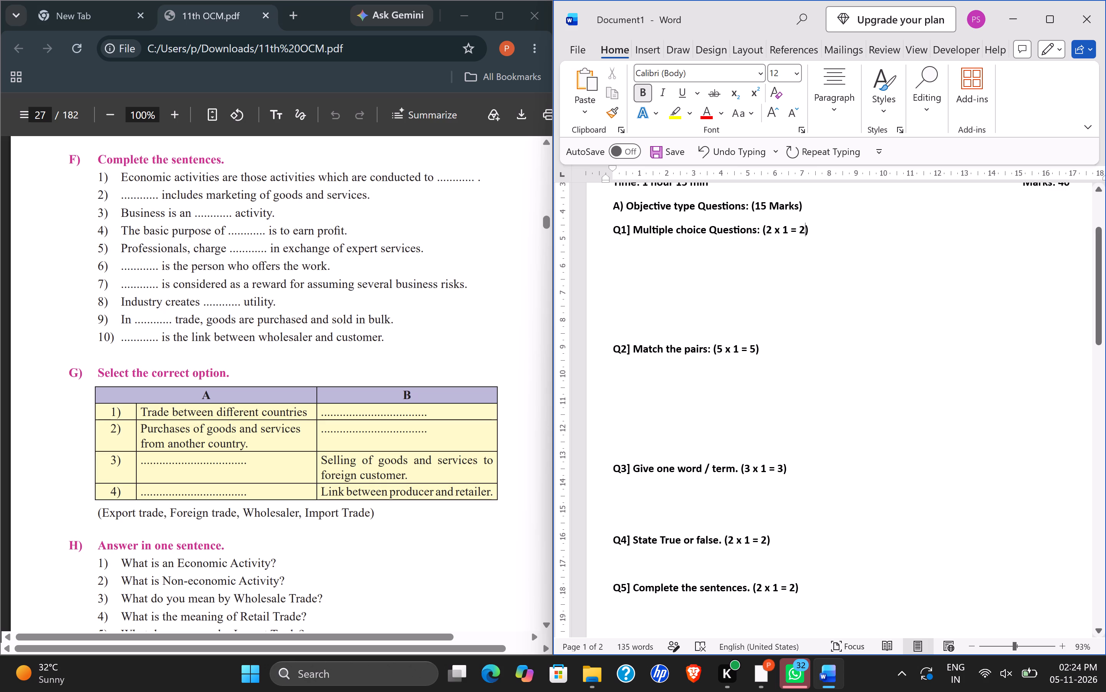
Set the marks in the A) Objective type Questions heading to 14.
scroll(764, 556, down, 2)
scroll(764, 556, up, 1)
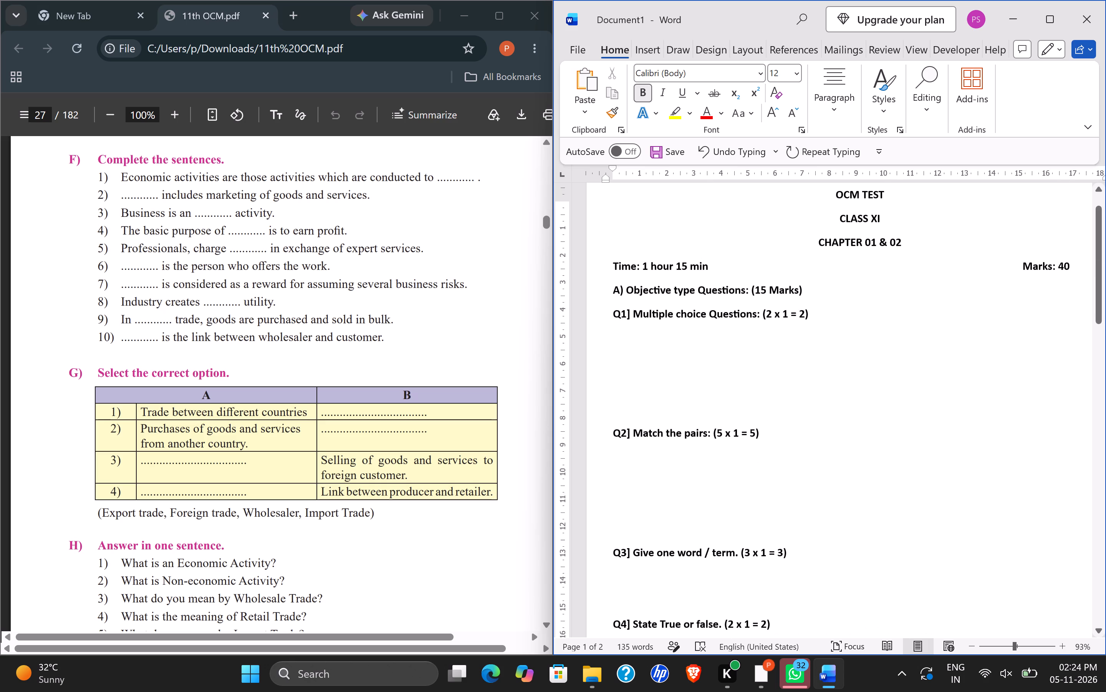
scroll(764, 556, up, 1)
click(764, 297)
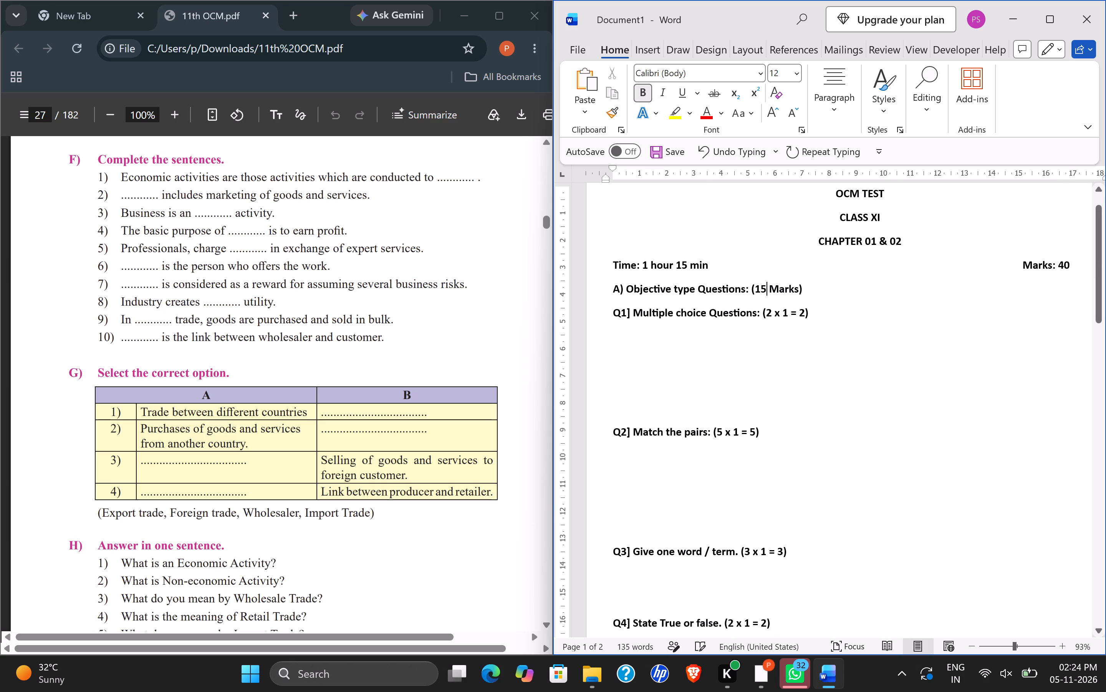
key(BackSpace)
key(4)
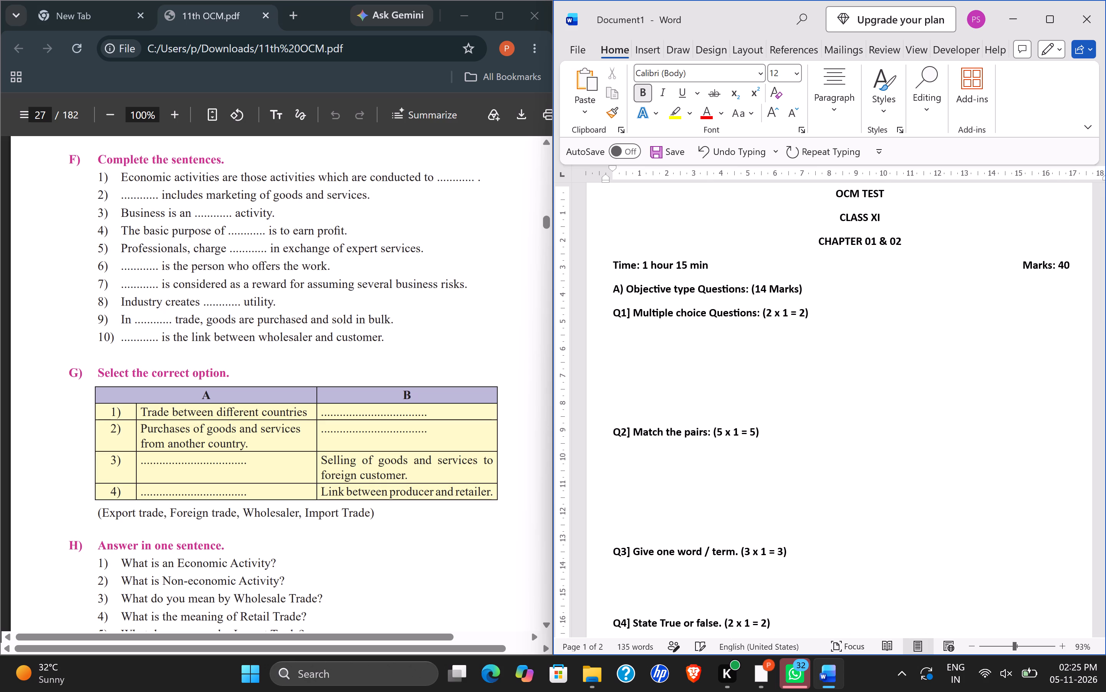
Set the marks in the B) Subjective type Questions heading to 26.
scroll(764, 297, down, 1)
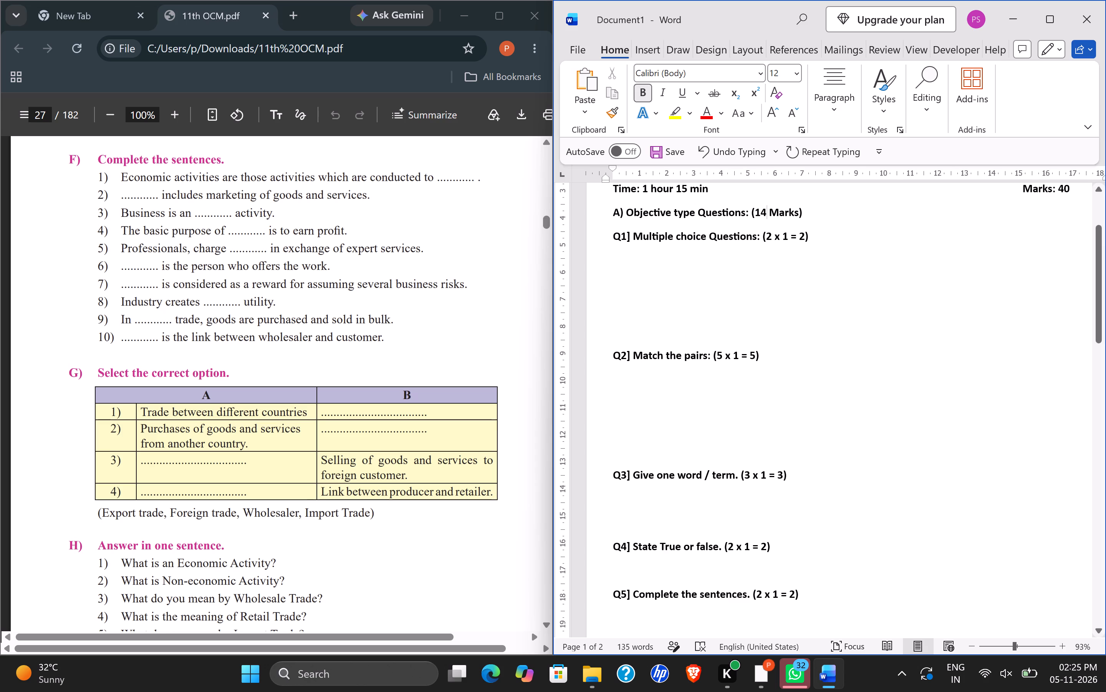
scroll(955, 386, down, 5)
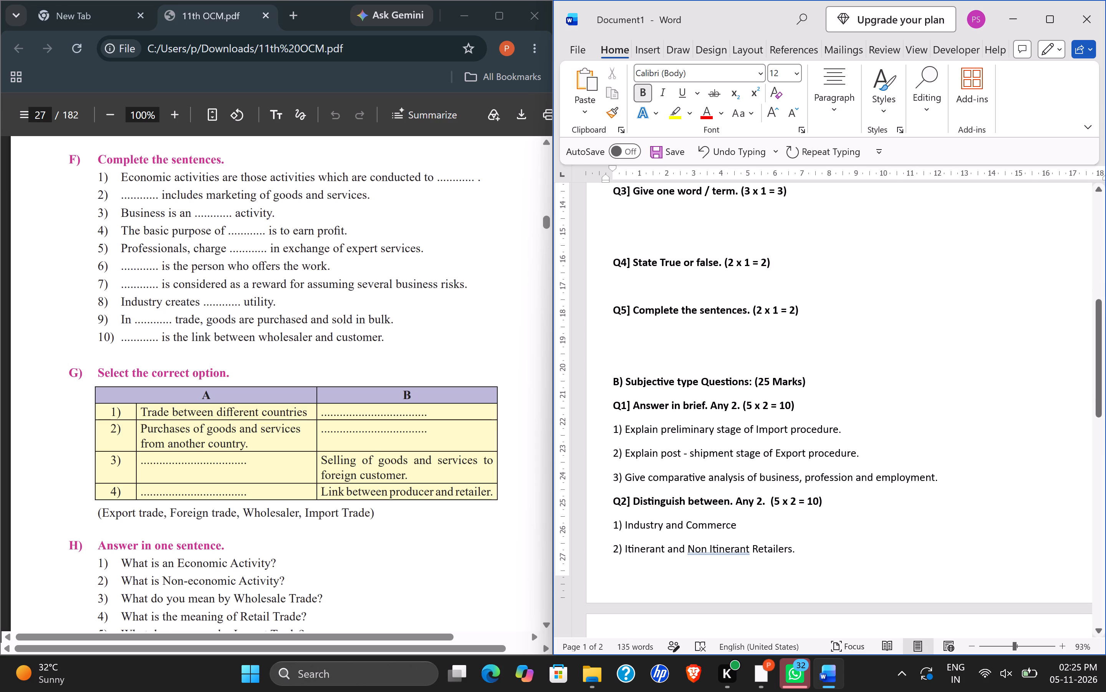
scroll(955, 386, up, 2)
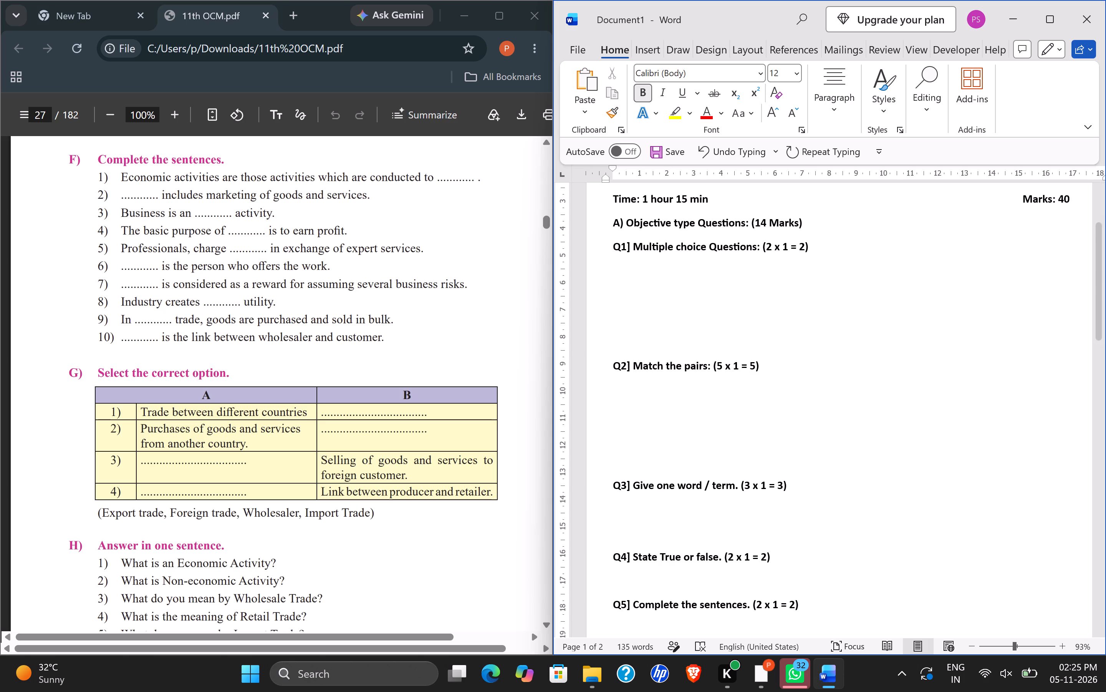
scroll(817, 436, right, 1)
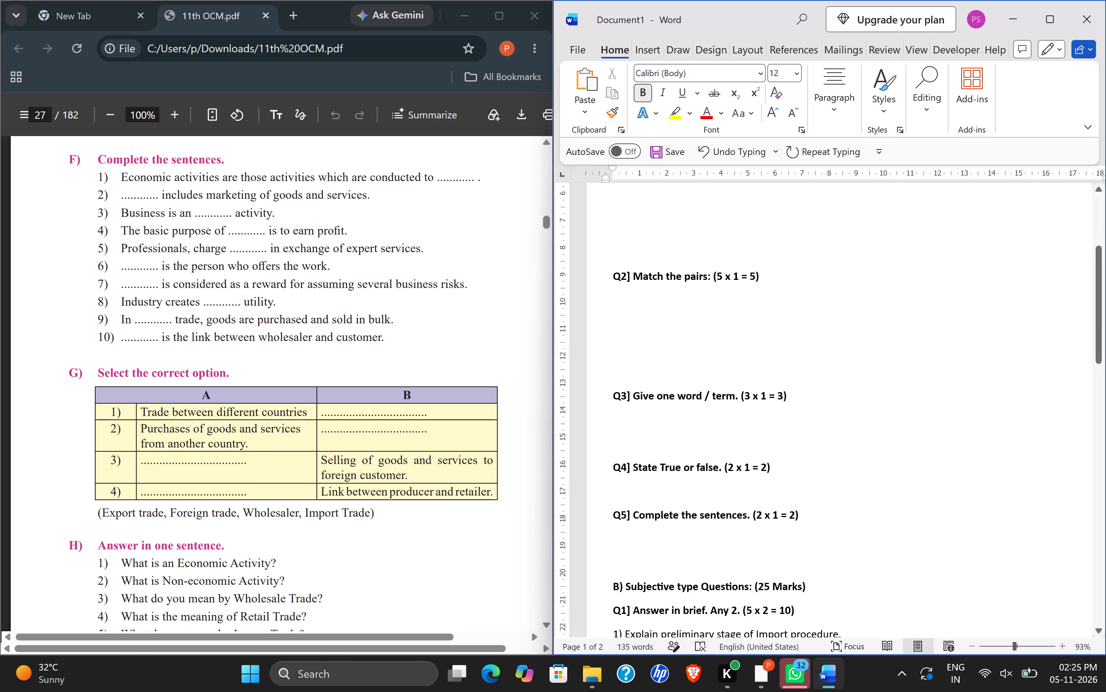
scroll(817, 436, right, 1)
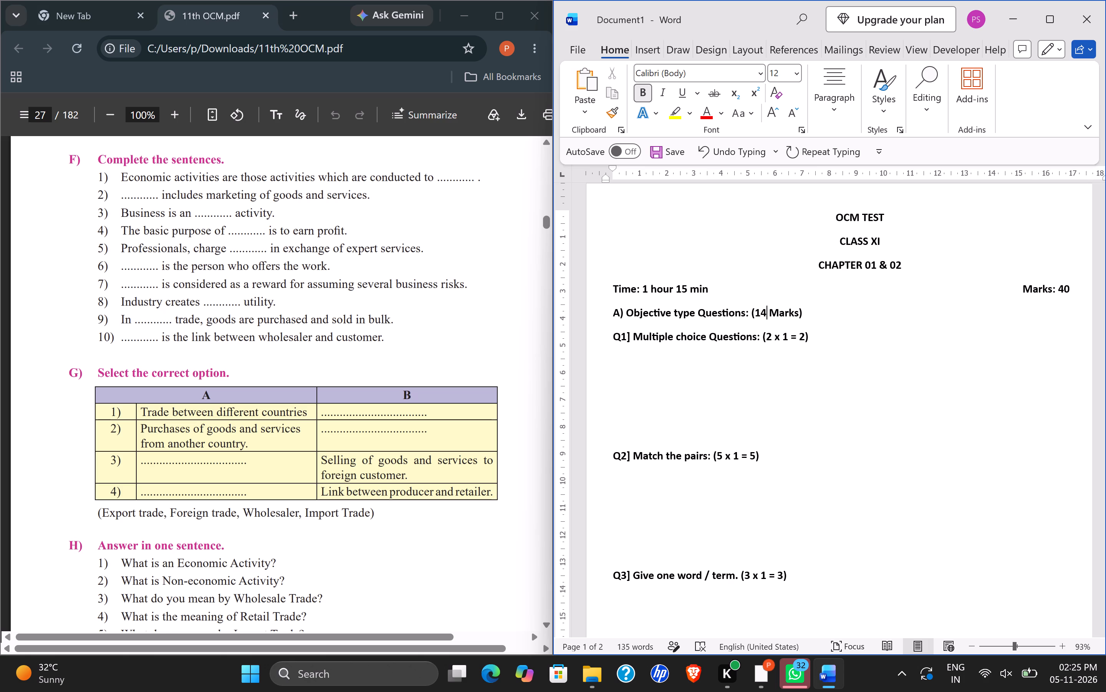
scroll(742, 413, down, 1)
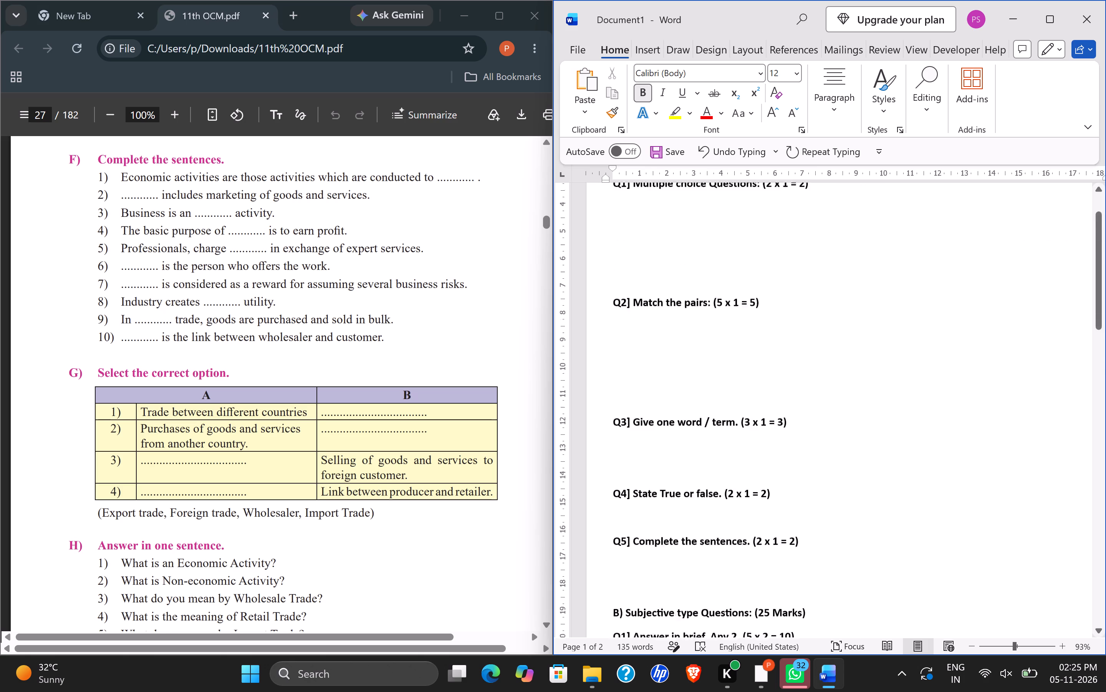
scroll(742, 413, down, 2)
click(766, 532)
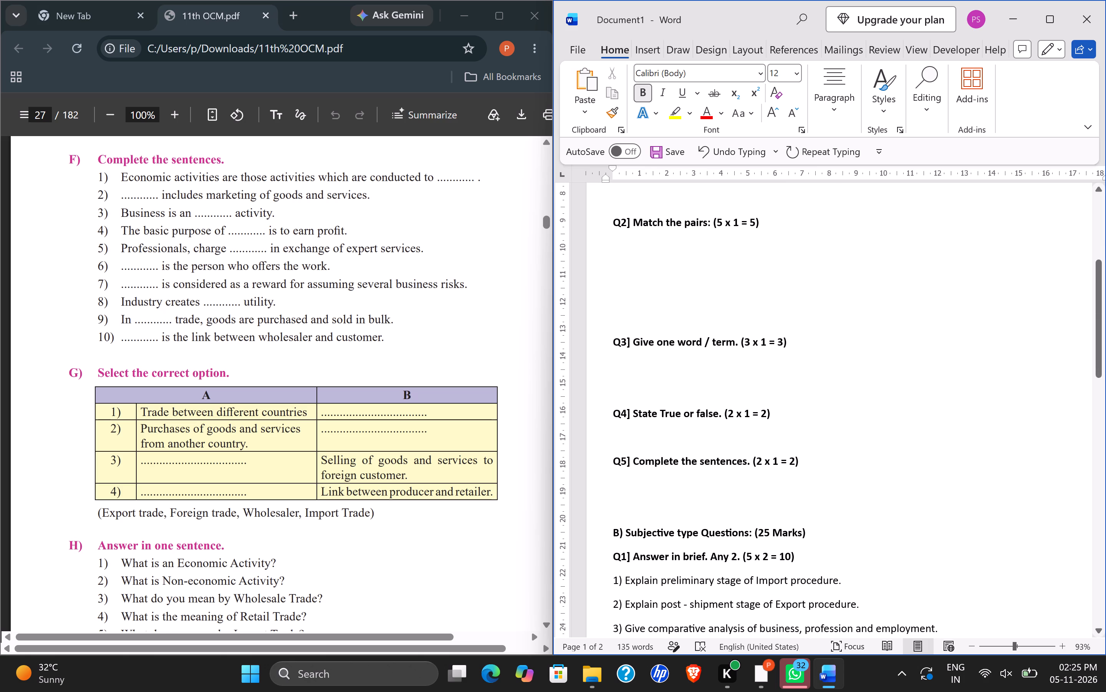
key(Right)
key(BackSpace)
key(6)
Renumber the subjective section's Answer in brief heading as Q2] and its Distinguish between heading as Q3].
scroll(796, 565, down, 1)
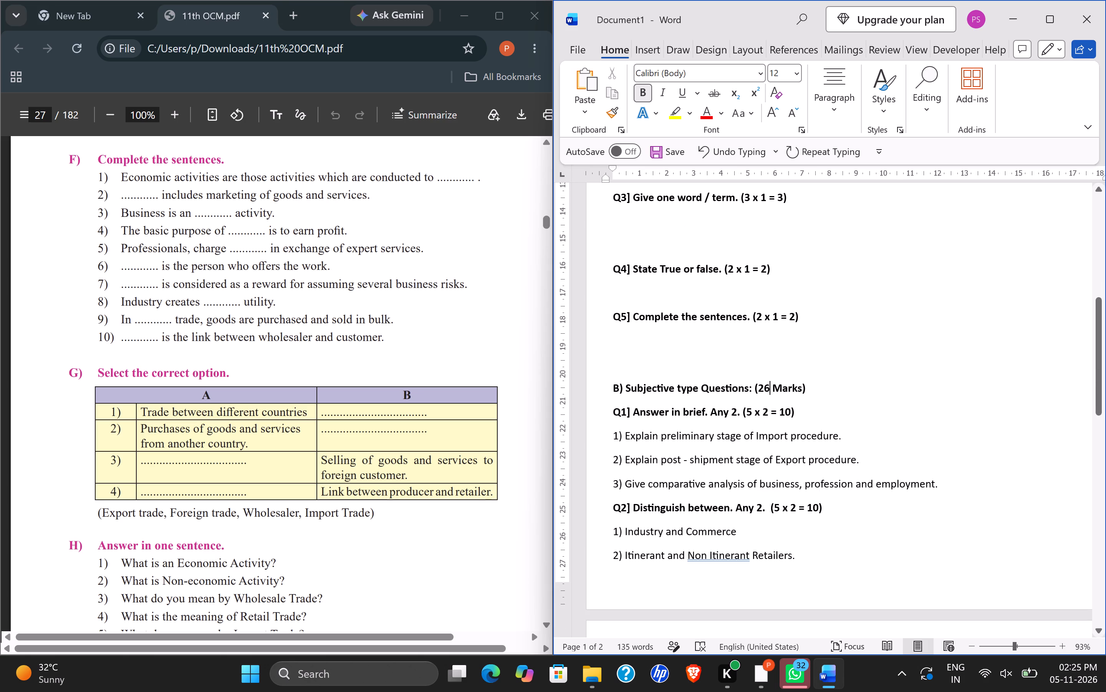
click(813, 388)
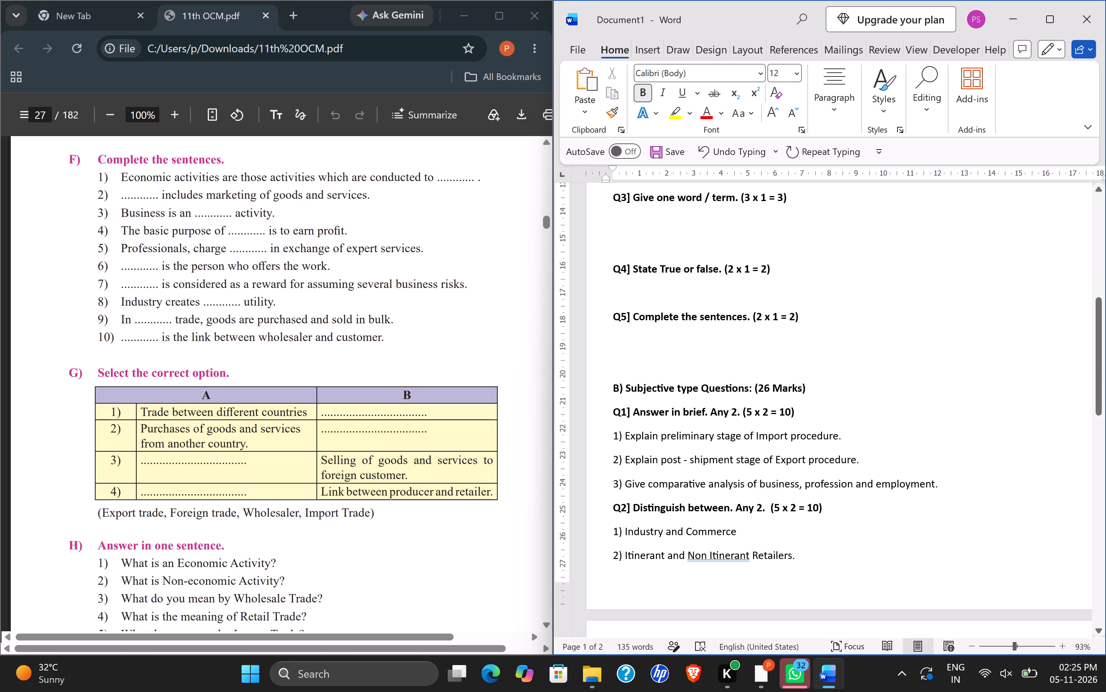
click(625, 414)
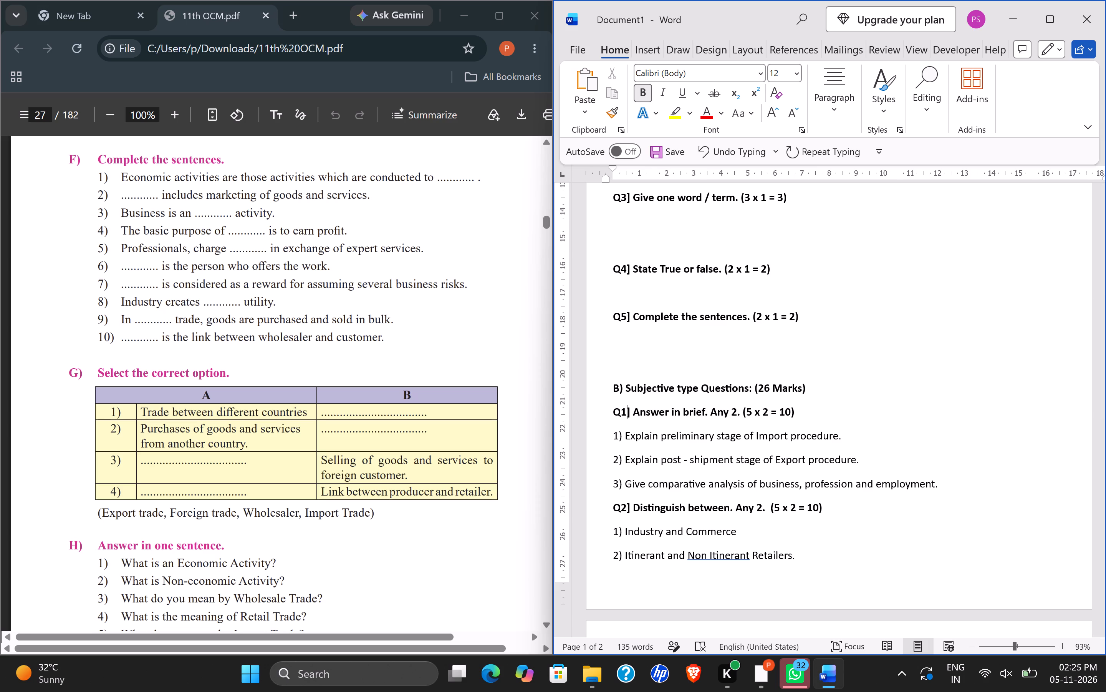
key(BackSpace)
key(2)
key(Down)
key(Down)
key(Down)
key(Down)
key(BackSpace)
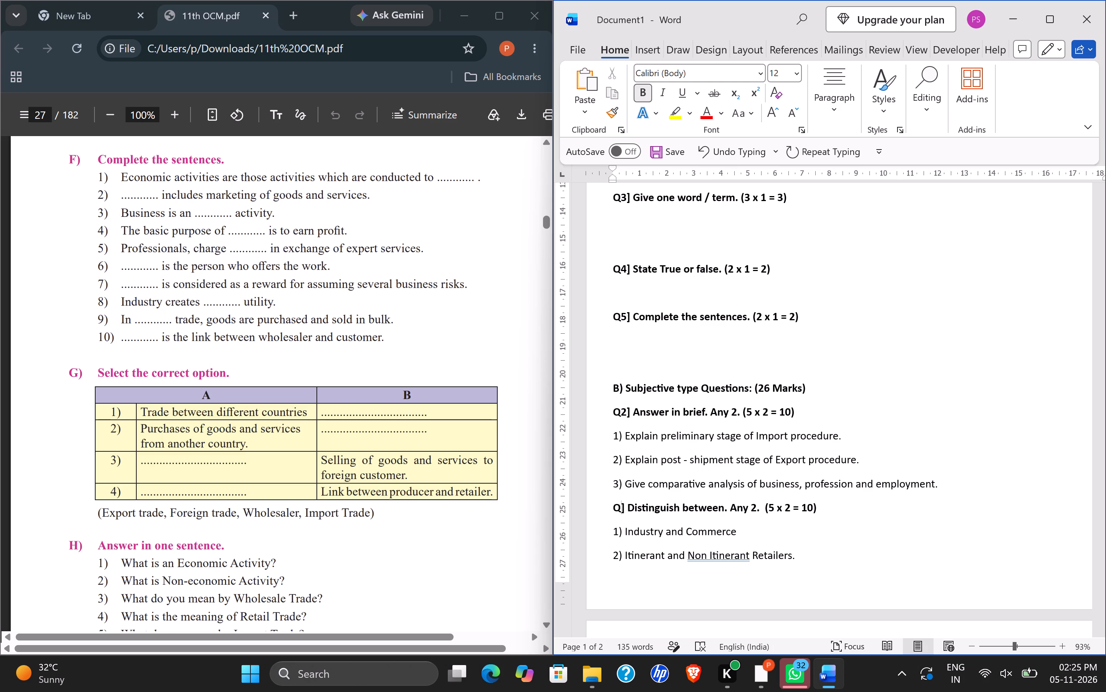
key(3)
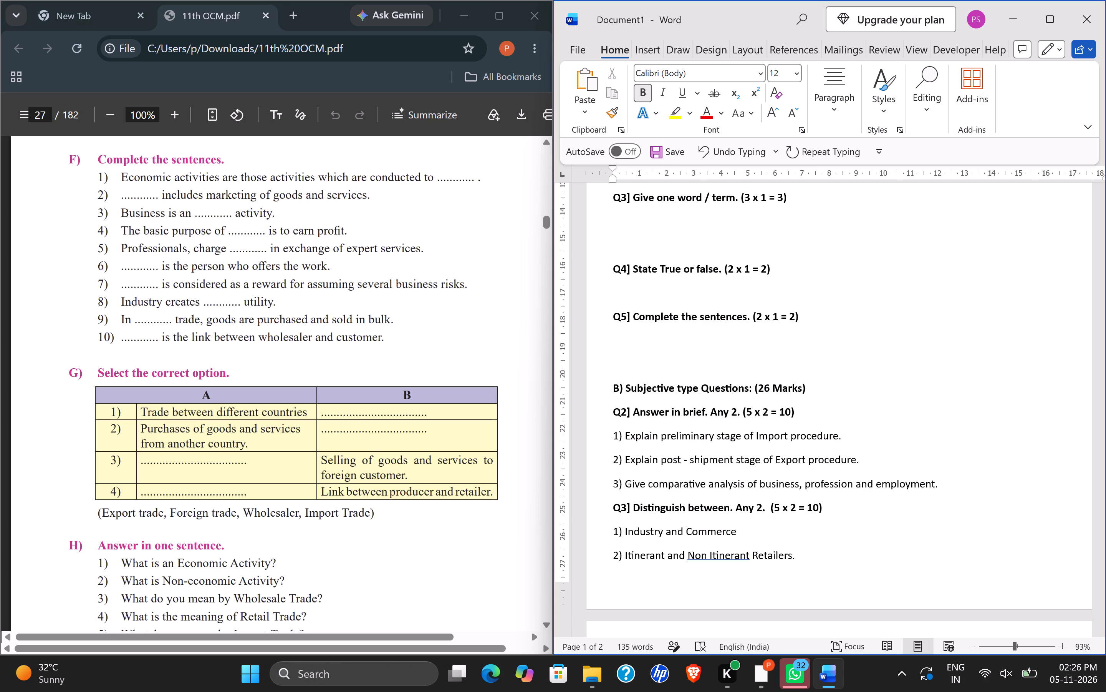
Add the heading "Q1] Explain the following terms." directly below the B) Subjective type Questions heading.
click(811, 380)
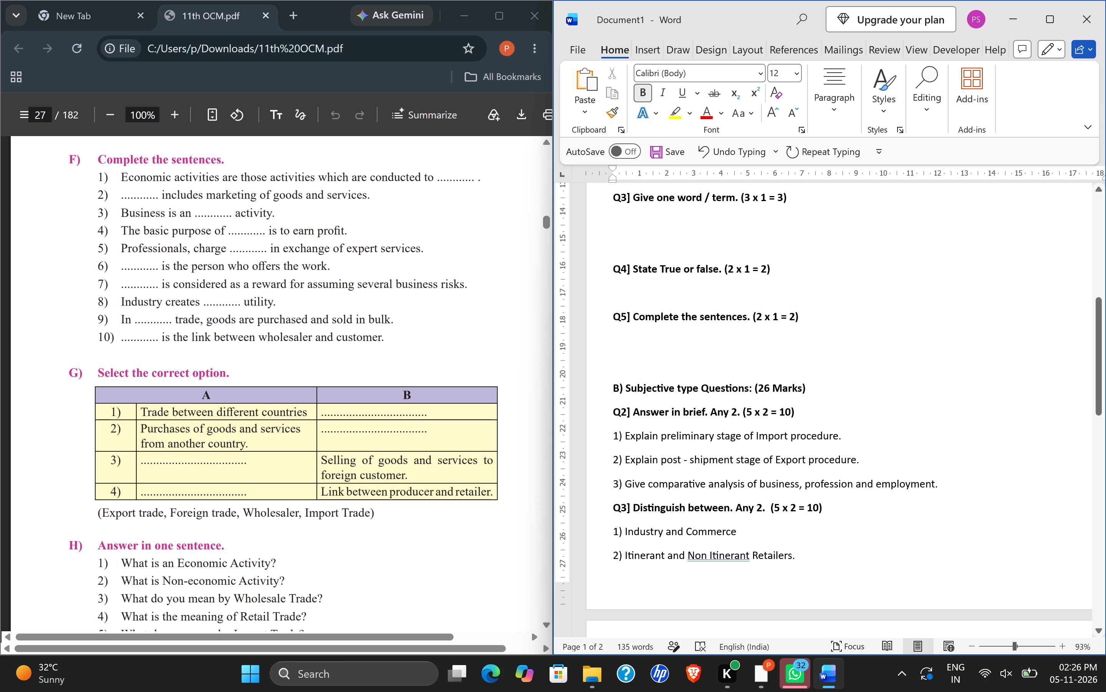
click(816, 383)
key(Return)
text(Q1)
text(])
key(space)
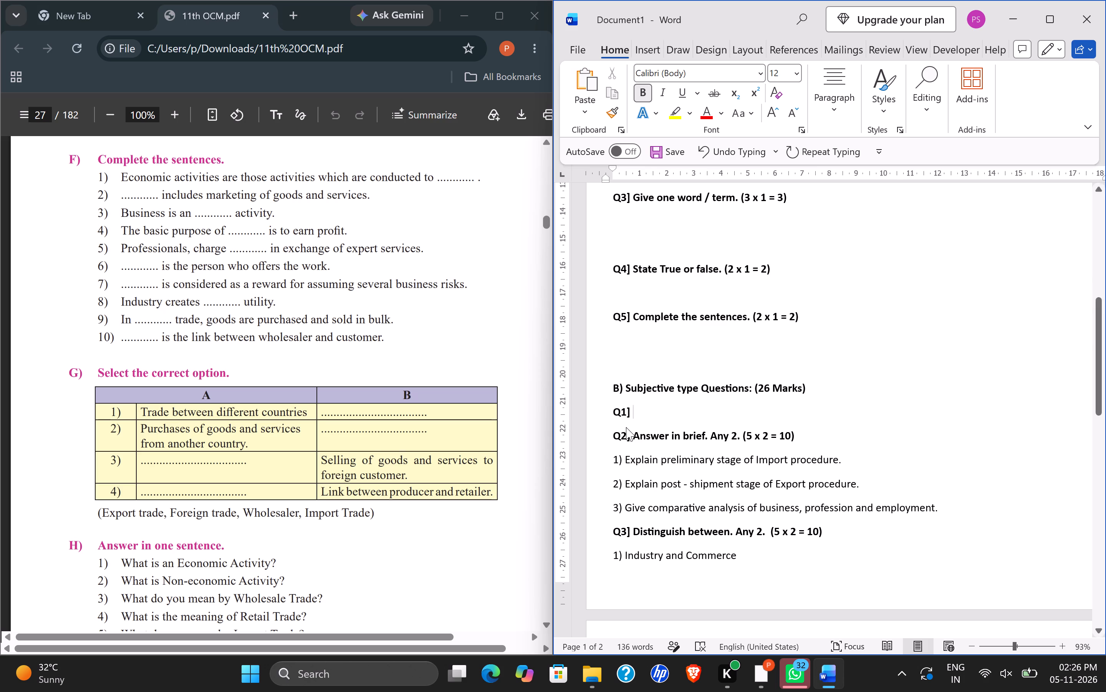
scroll(434, 455, down, 8)
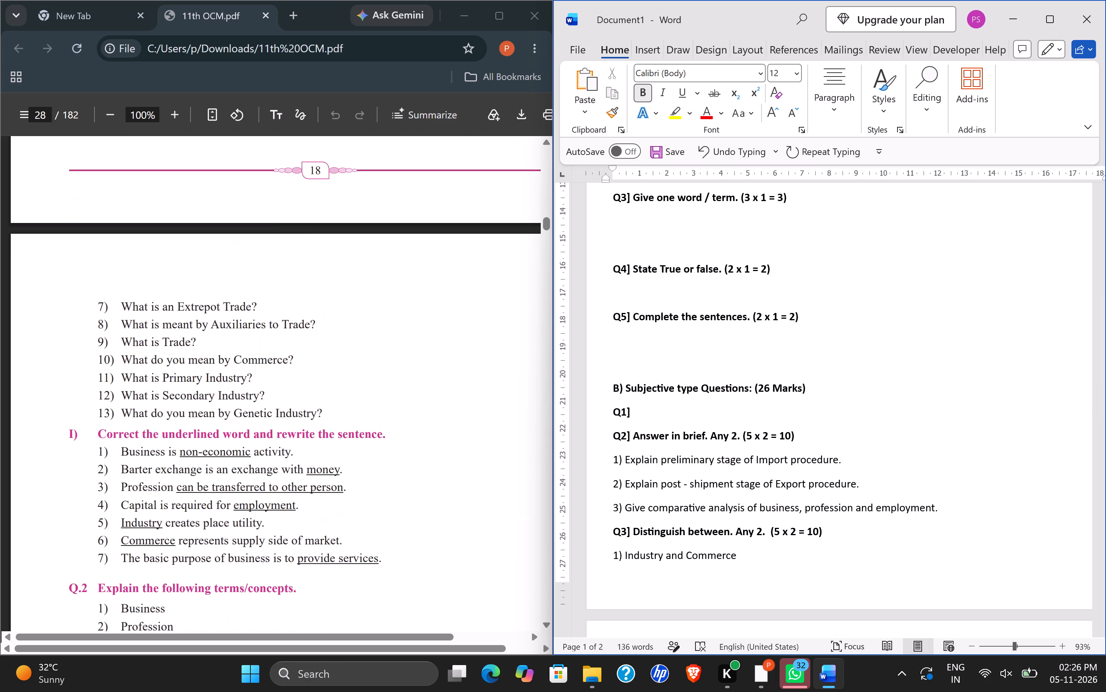
scroll(434, 455, down, 1)
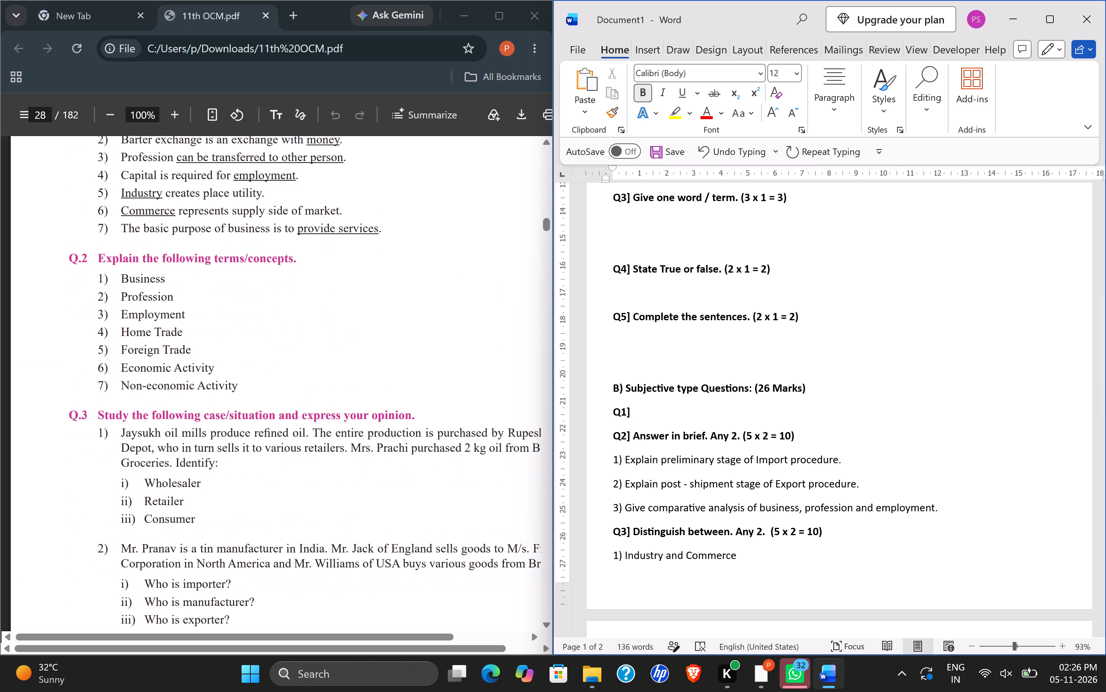
text(Explain the following ter)
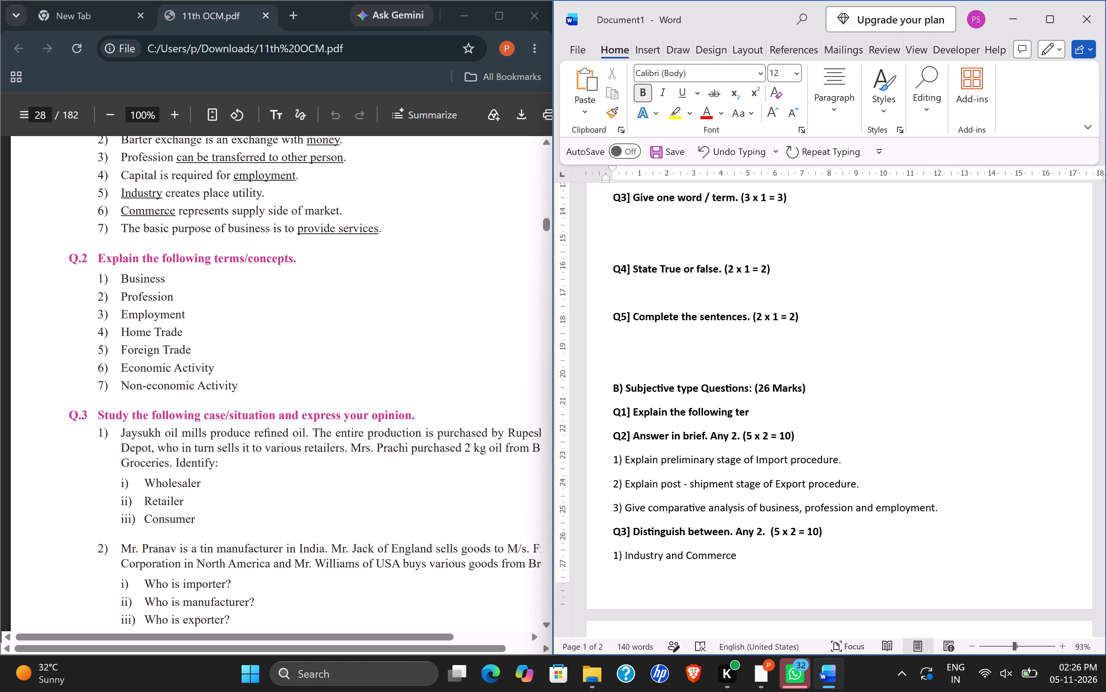
text(ms.)
Complete the subjective Q1] heading with the choice and marks "Any 2. (3 x 2 = 6)".
key(space)
text(Any)
key(space)
text(3)
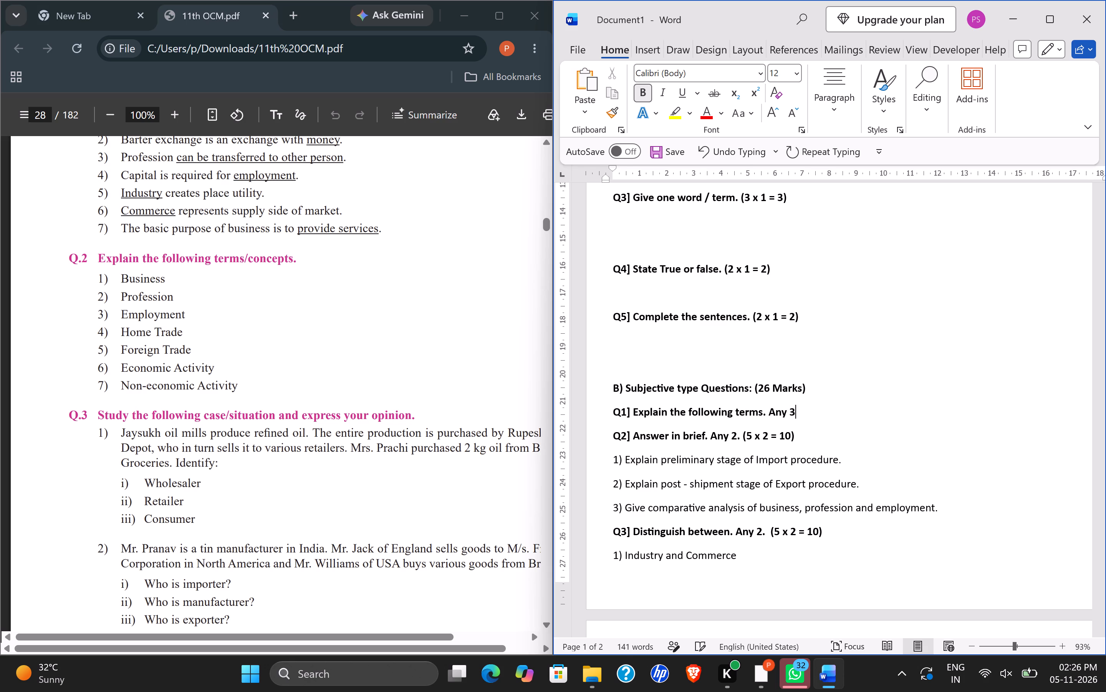
key(space)
key(BackSpace)
key(period)
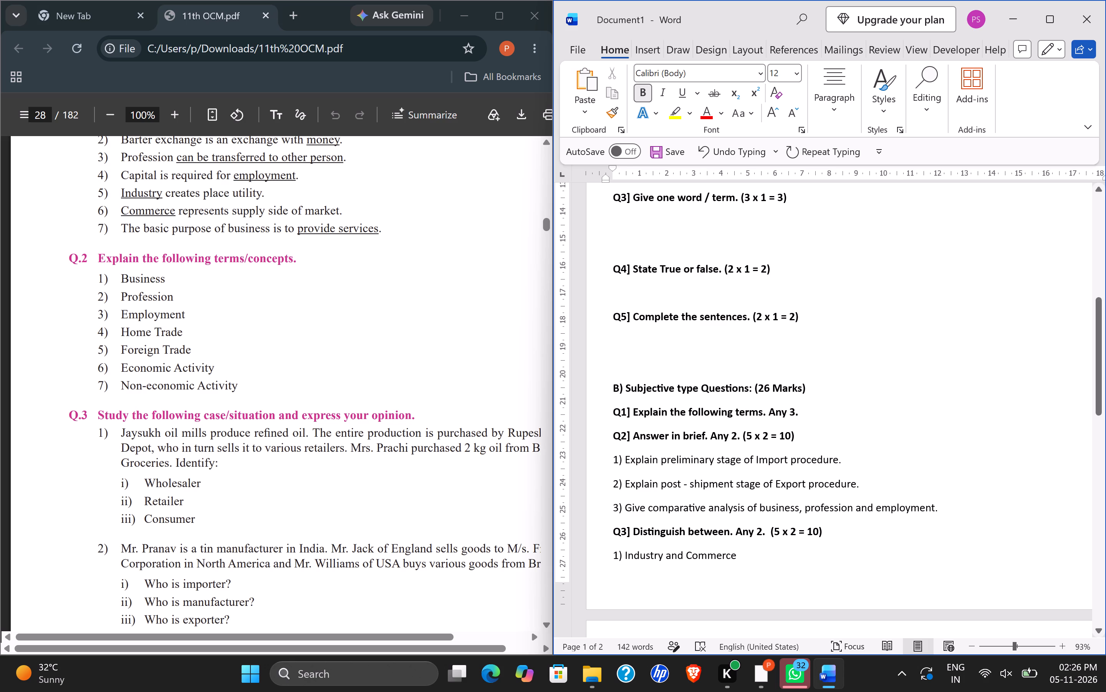
key(space)
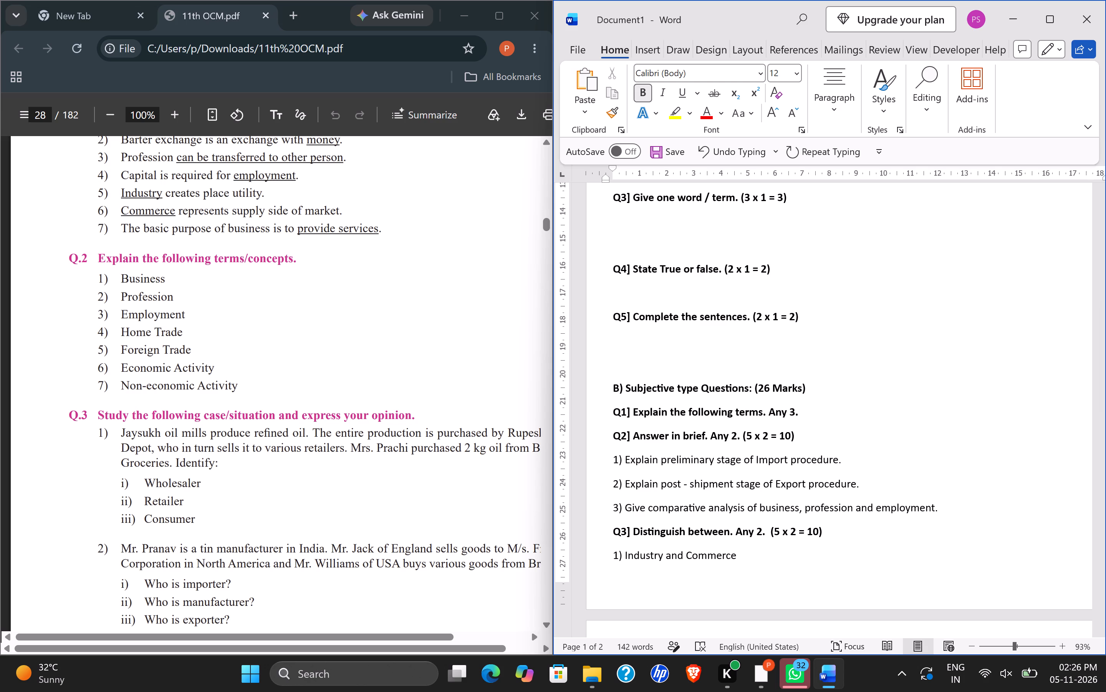
key(shift+parenleft)
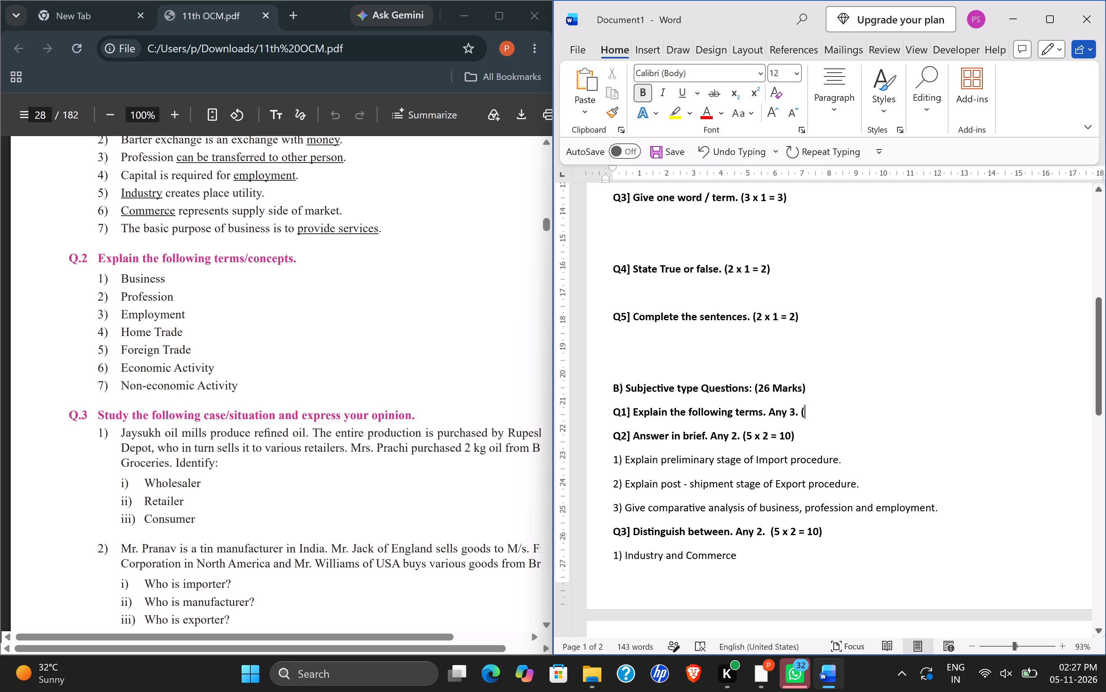
click(795, 413)
key(BackSpace)
key(2)
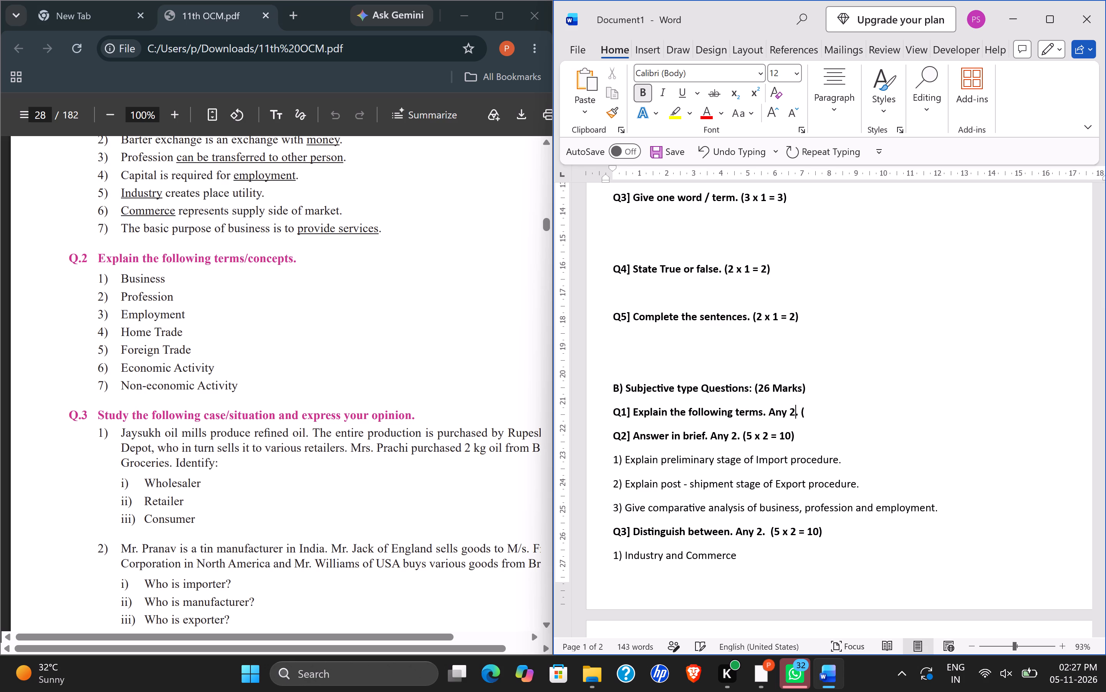
key(Right)
key(Right)
key(Right)
text(3 x 2 =)
key(space)
key(6)
key(shift+parenright)
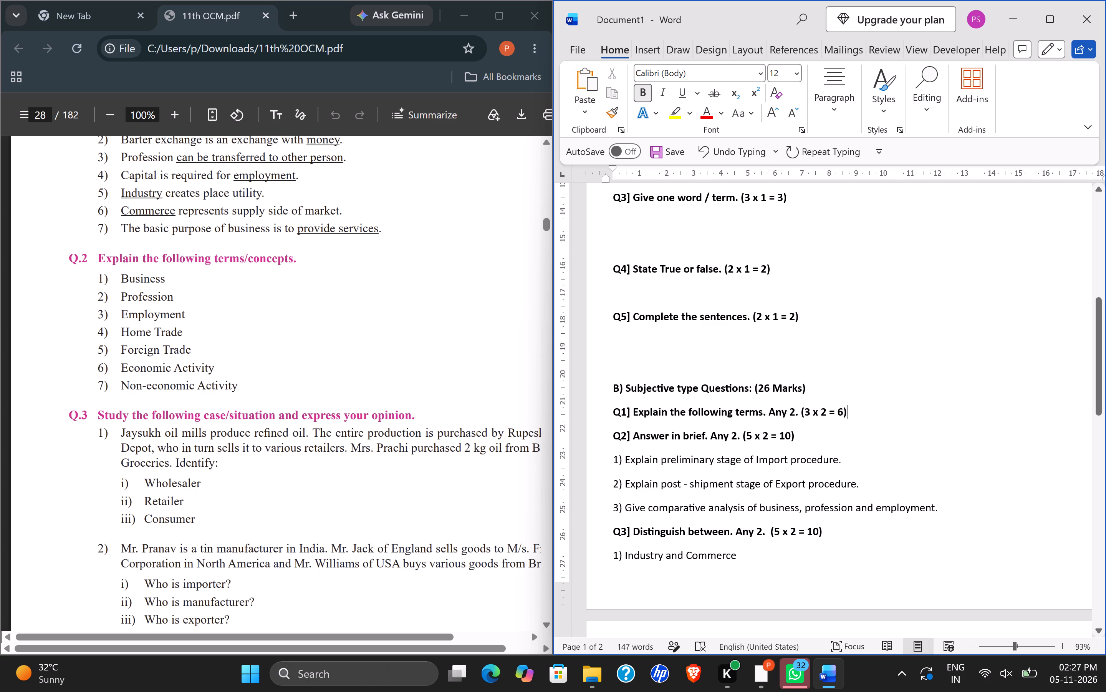
Copy Home Trade from the textbook's Q.2 terms list into a new line 1) under the subjective Q1] heading.
key(Return)
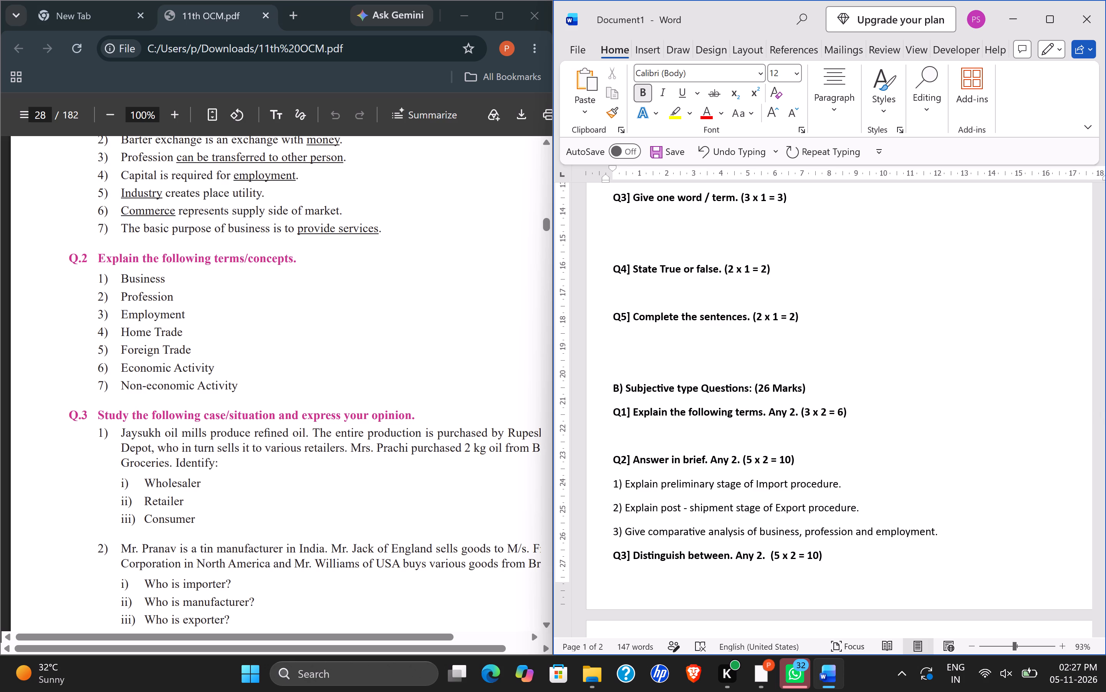
drag(120, 336, 233, 320)
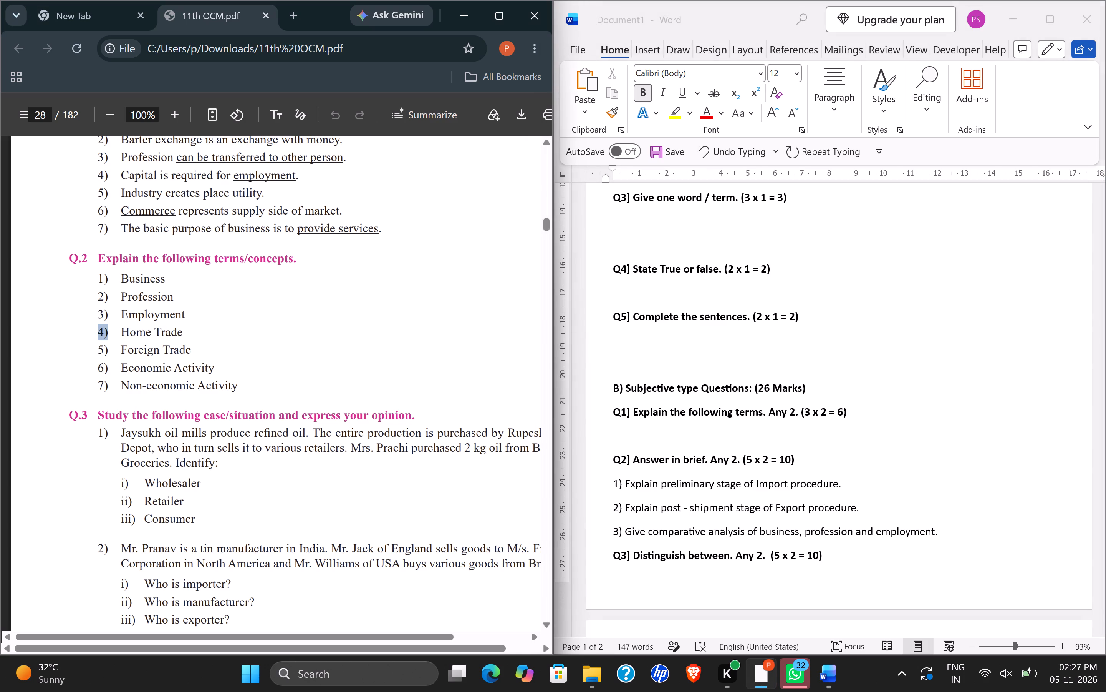
drag(233, 320, 199, 324)
drag(199, 324, 197, 328)
drag(197, 328, 194, 328)
drag(194, 328, 174, 330)
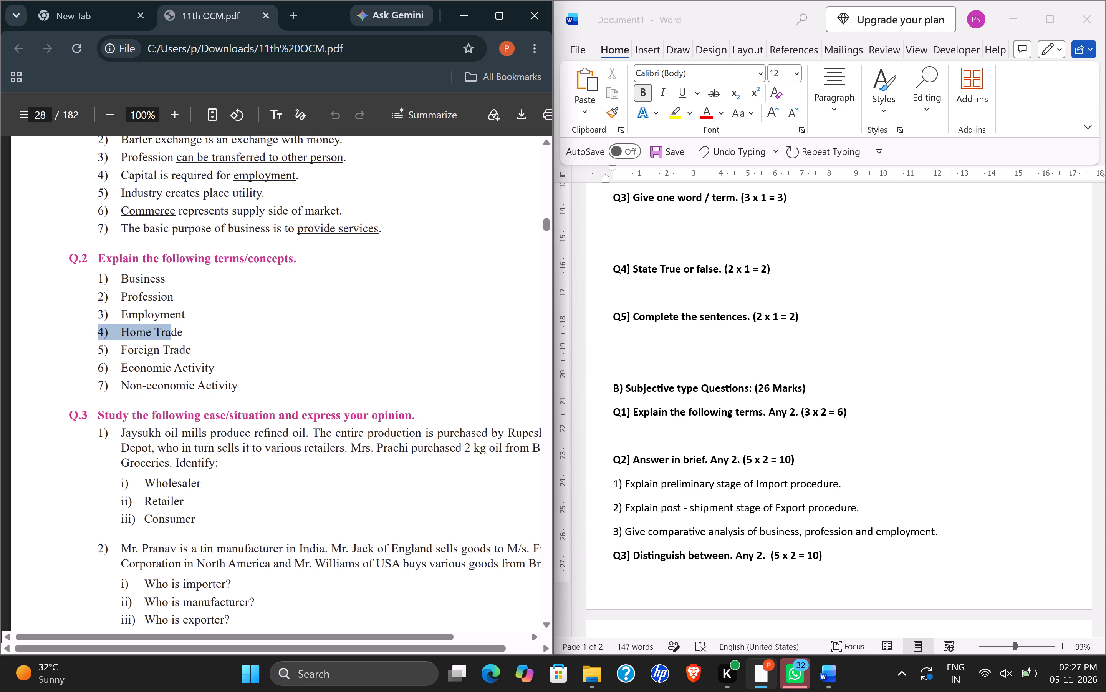
click(174, 330)
drag(120, 330, 184, 331)
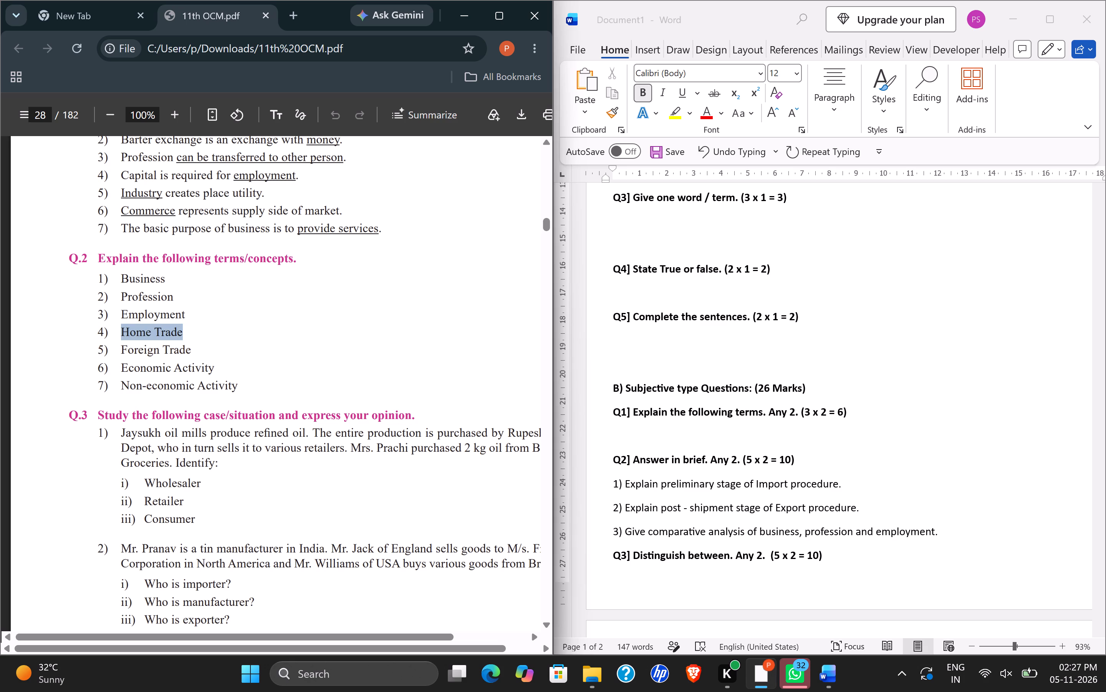
drag(184, 331, 189, 331)
key(shift+c)
key(ctrl+c)
click(685, 421)
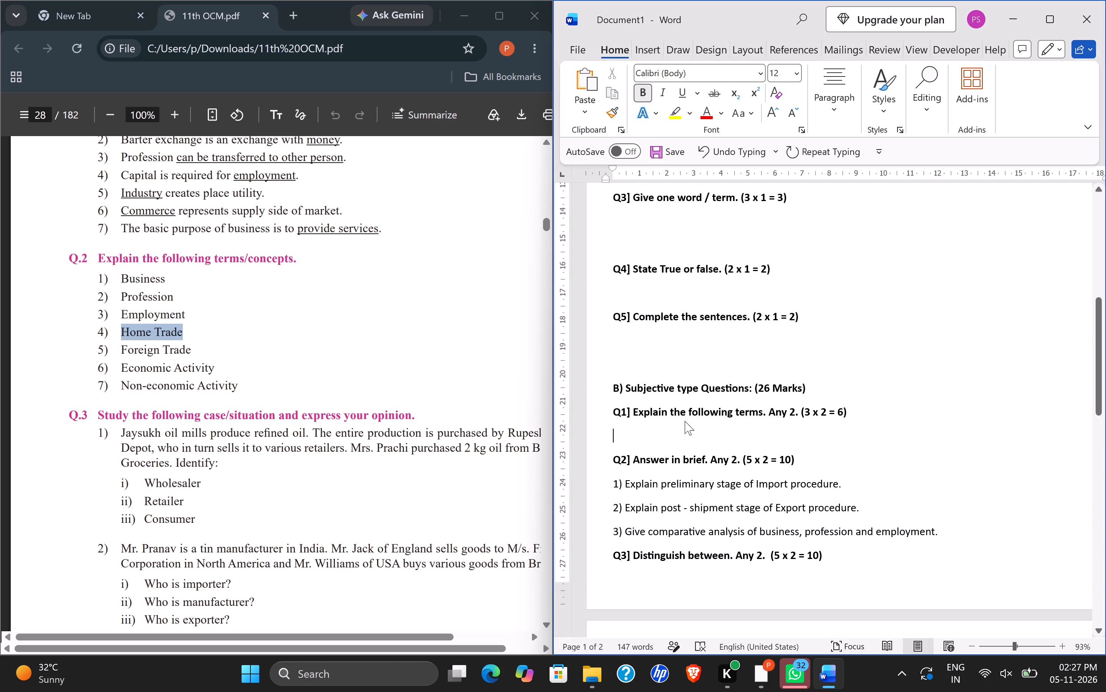
text(1))
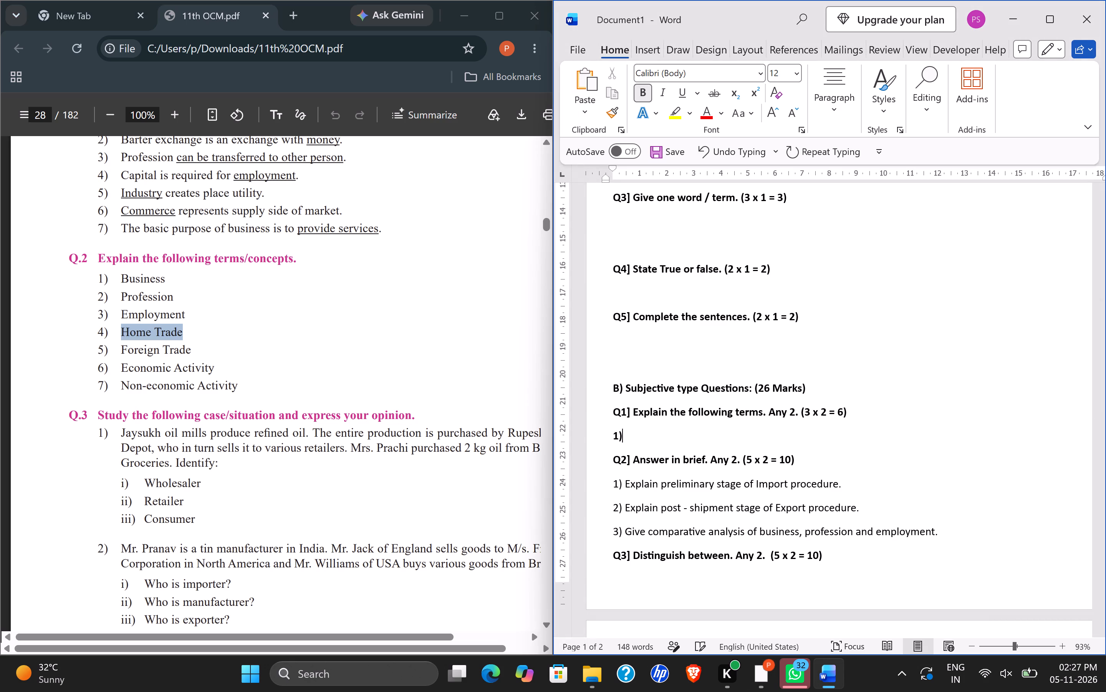
key(space)
key(ctrl+v)
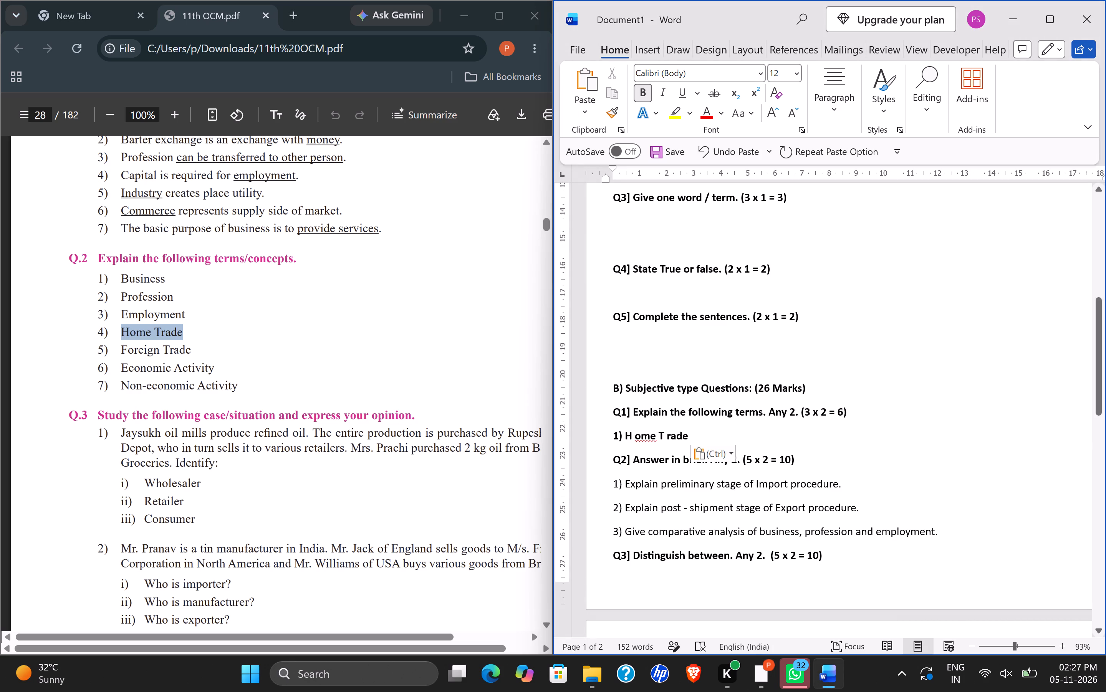
Remove the stray spaces inside the pasted words so that item 1) reads Home Trade.
click(641, 436)
key(Left)
key(BackSpace)
key(Right)
key(Right)
key(Right)
key(Right)
key(Right)
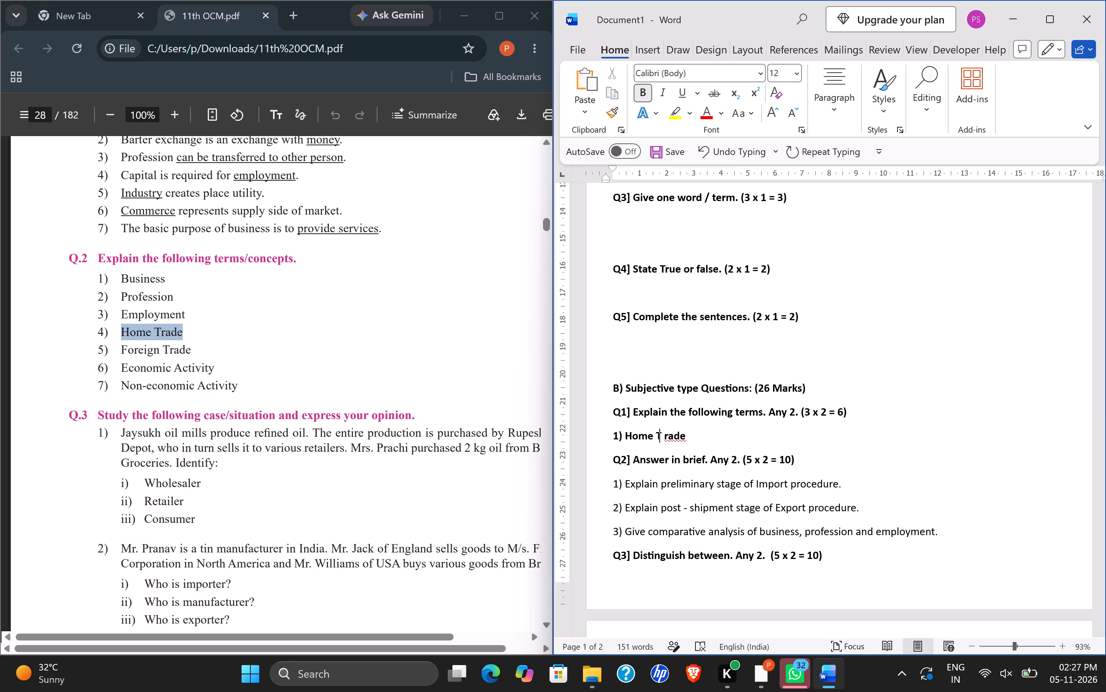
key(Right)
key(BackSpace)
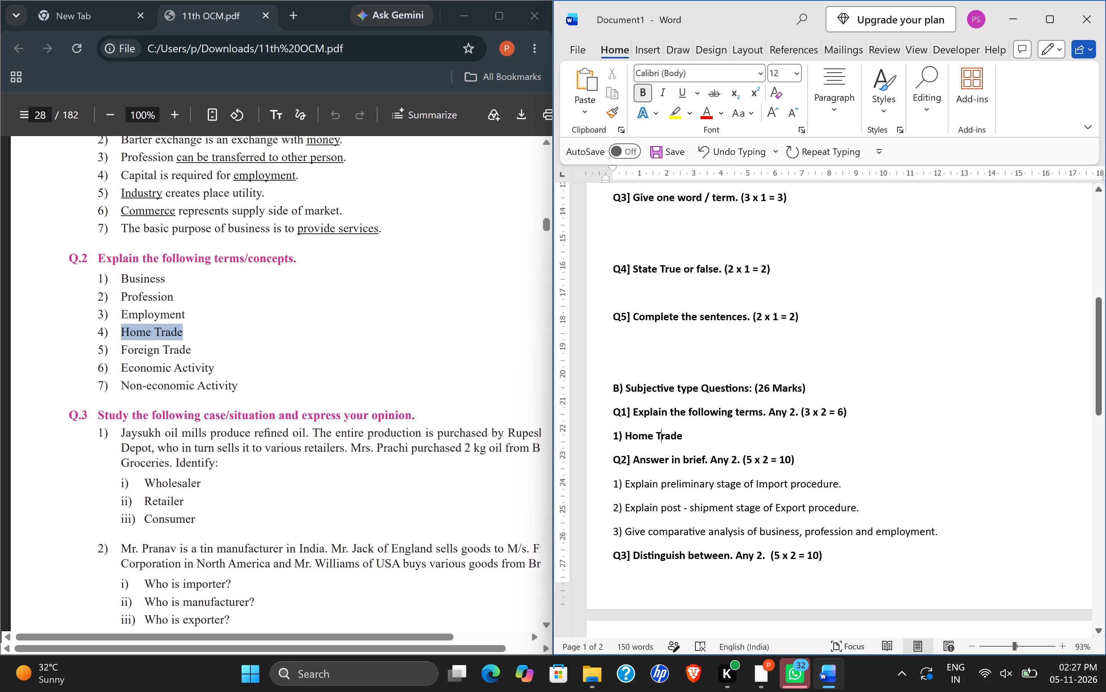
Look through the textbook's chapter 2 and its exercise for the Q.2 list of terms/concepts to explain.
click(696, 440)
scroll(185, 463, down, 5)
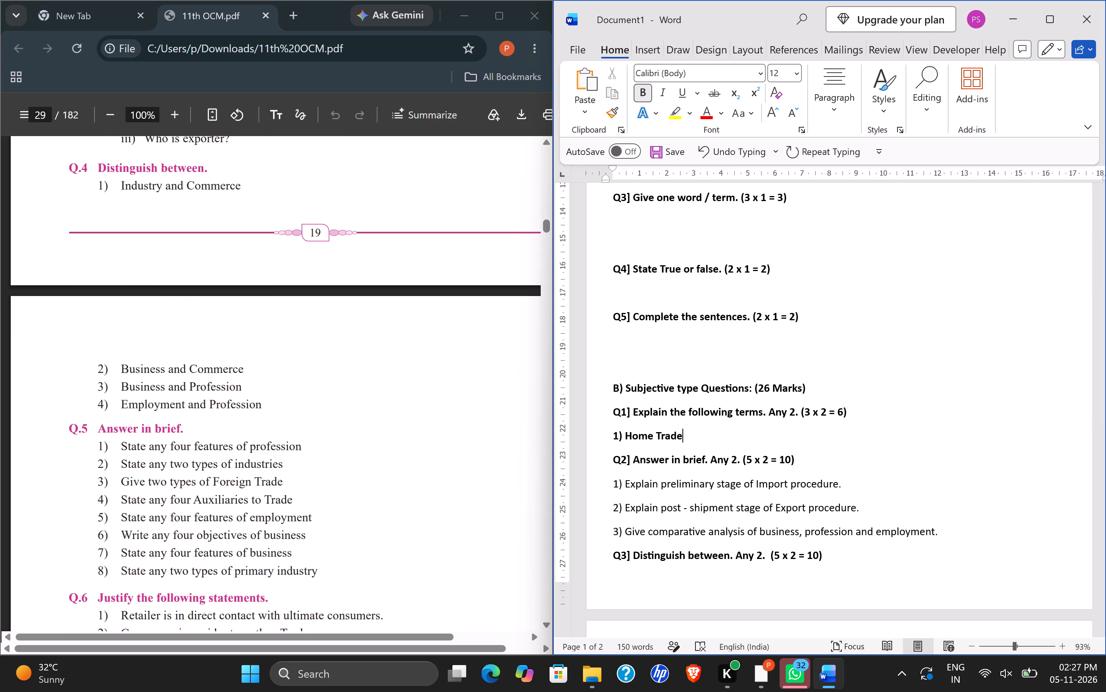
scroll(185, 463, down, 18)
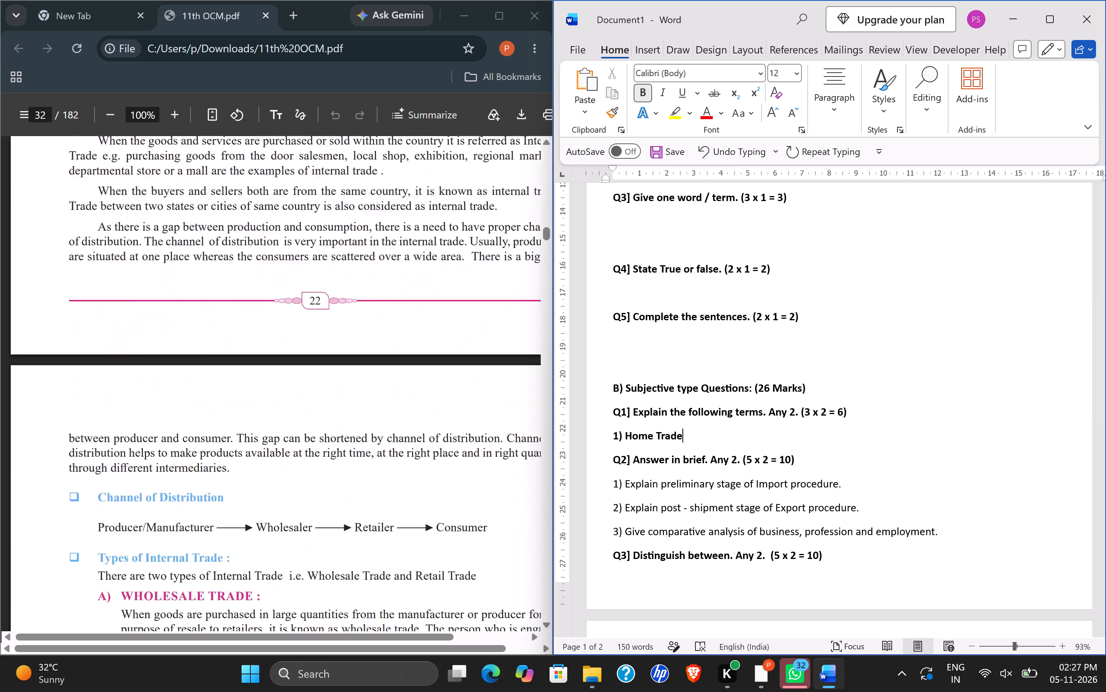
scroll(185, 463, down, 19)
scroll(185, 463, down, 16)
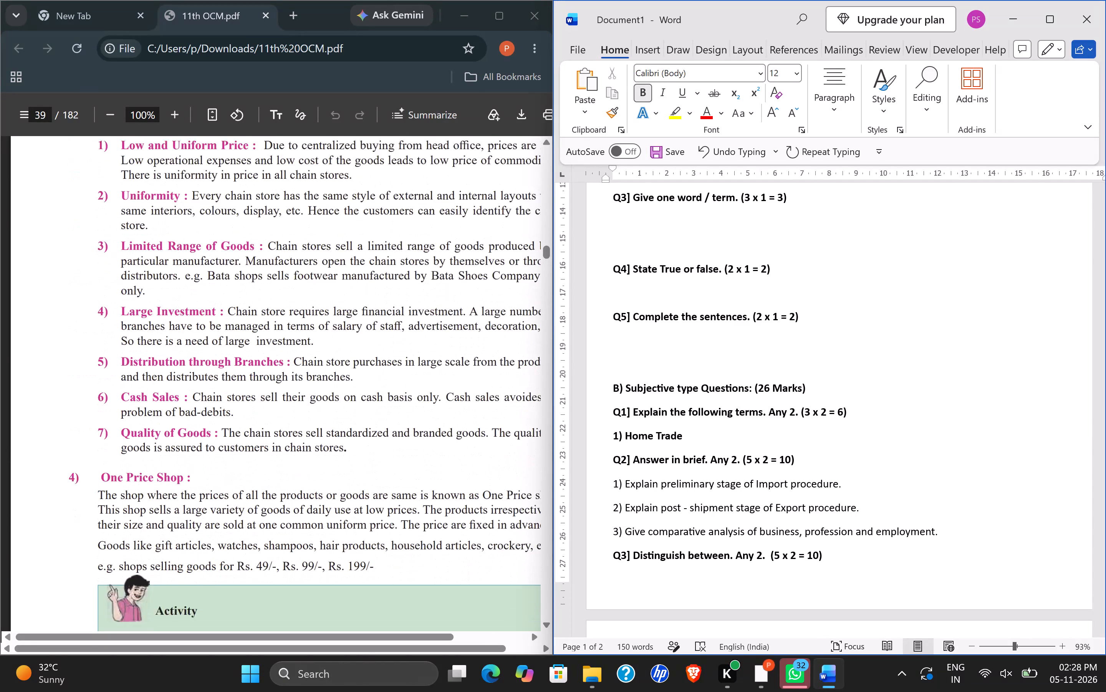
scroll(185, 463, down, 5)
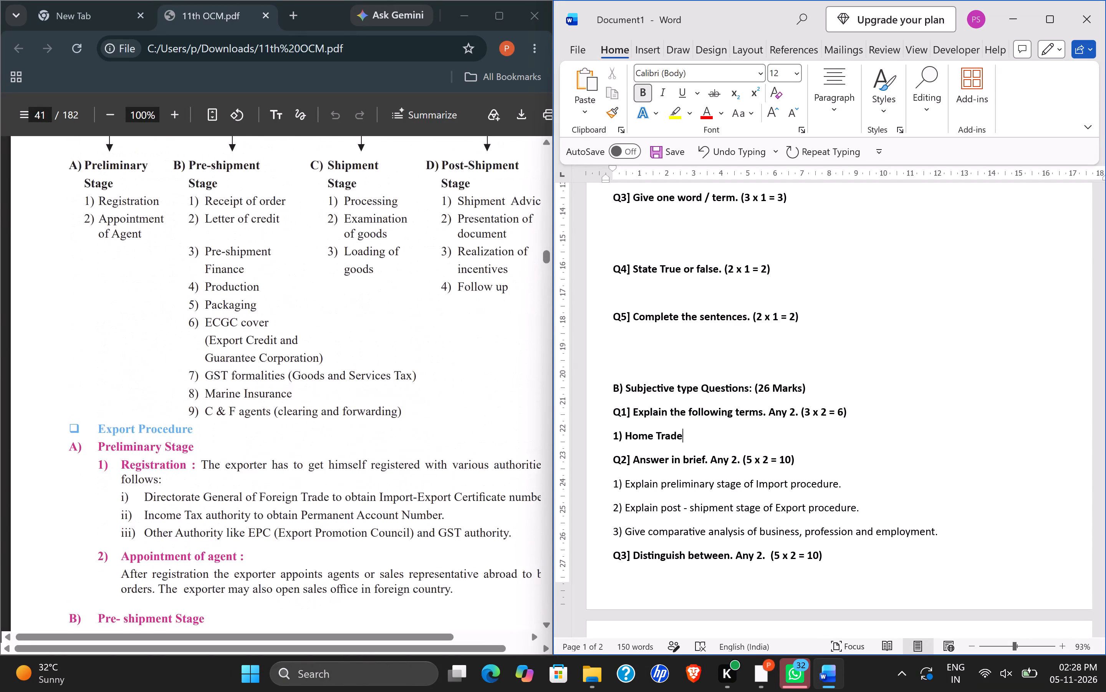
scroll(185, 463, down, 10)
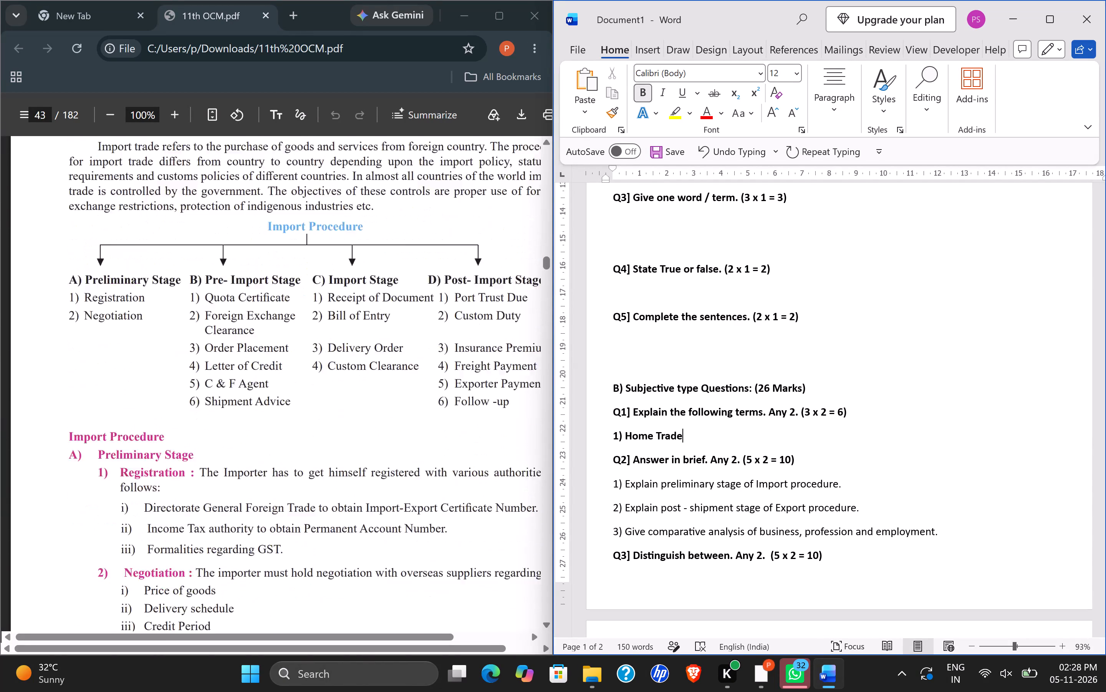
scroll(185, 463, down, 12)
scroll(185, 463, up, 1)
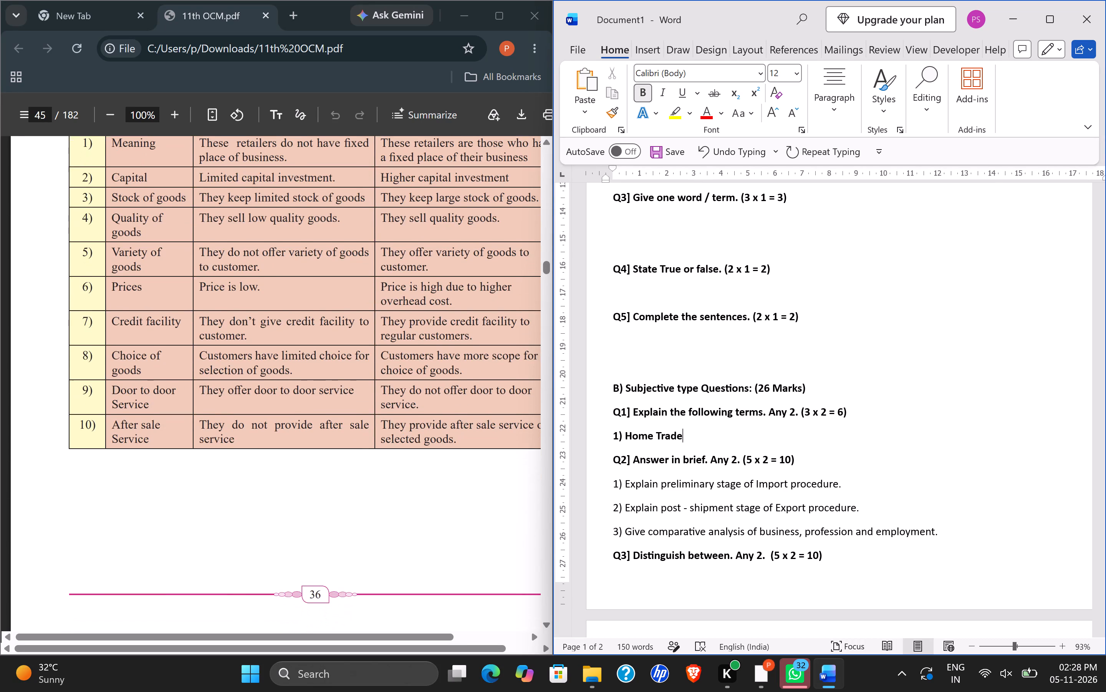
scroll(185, 463, up, 1)
scroll(185, 463, down, 1)
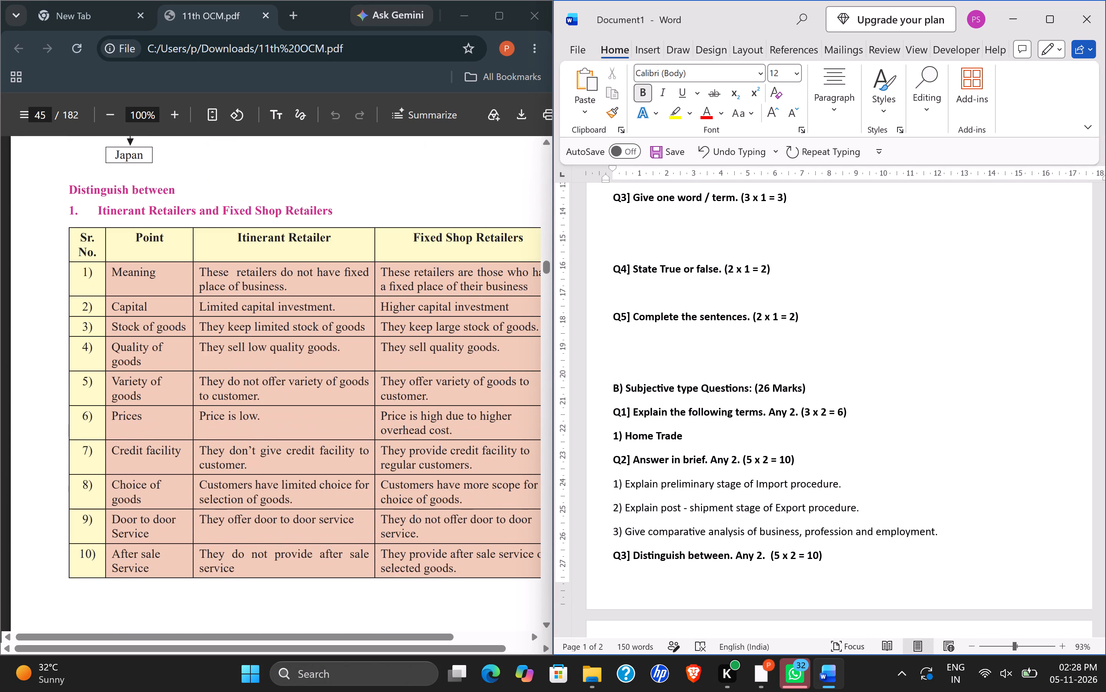
scroll(185, 463, down, 8)
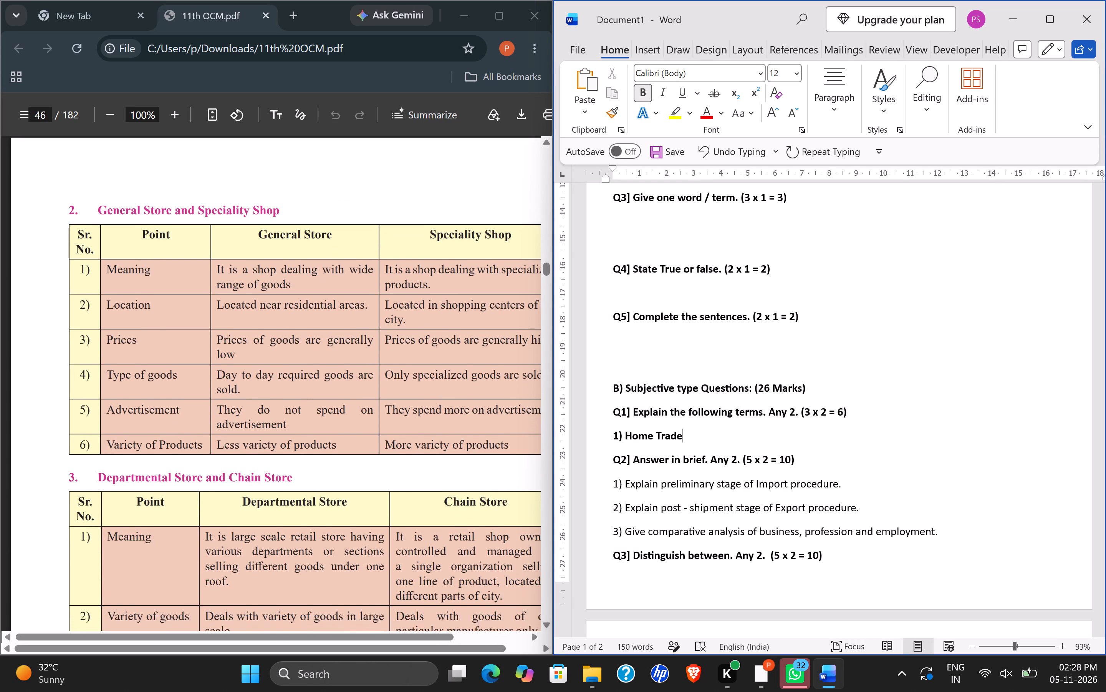
scroll(185, 463, down, 14)
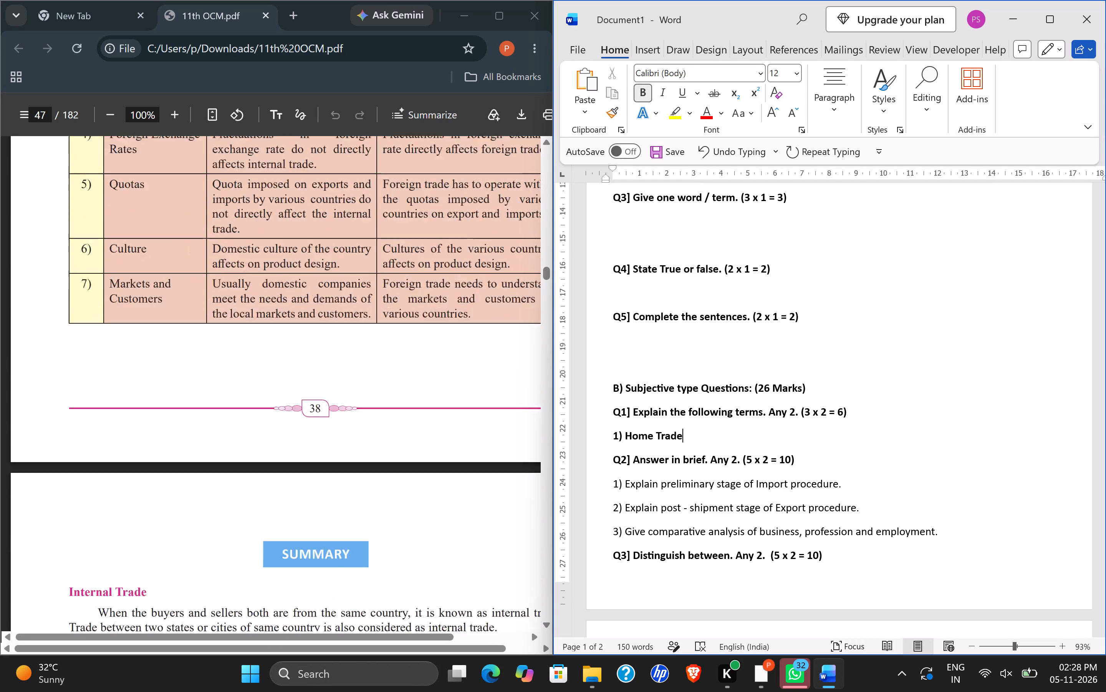
scroll(185, 463, down, 12)
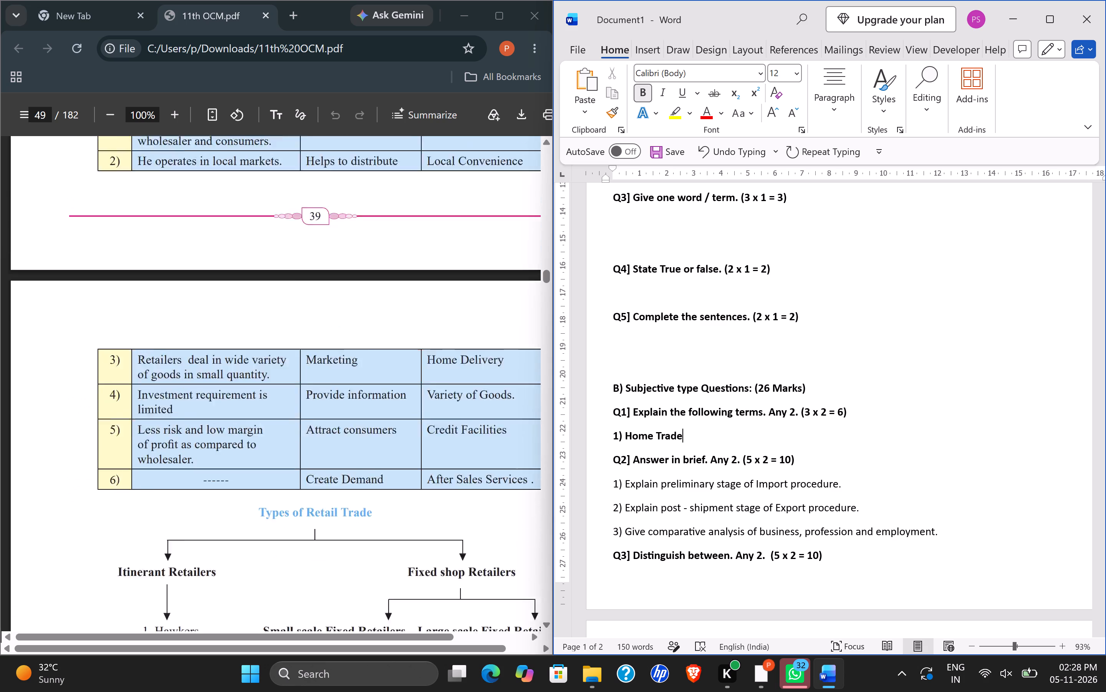
scroll(185, 463, down, 6)
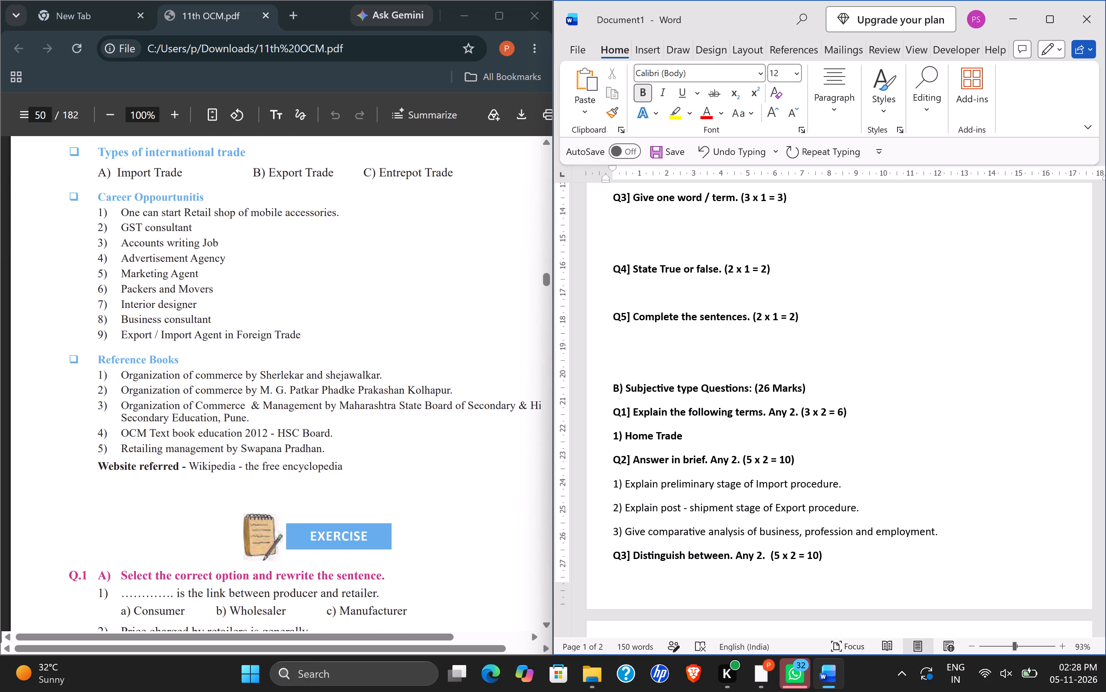
scroll(185, 463, down, 6)
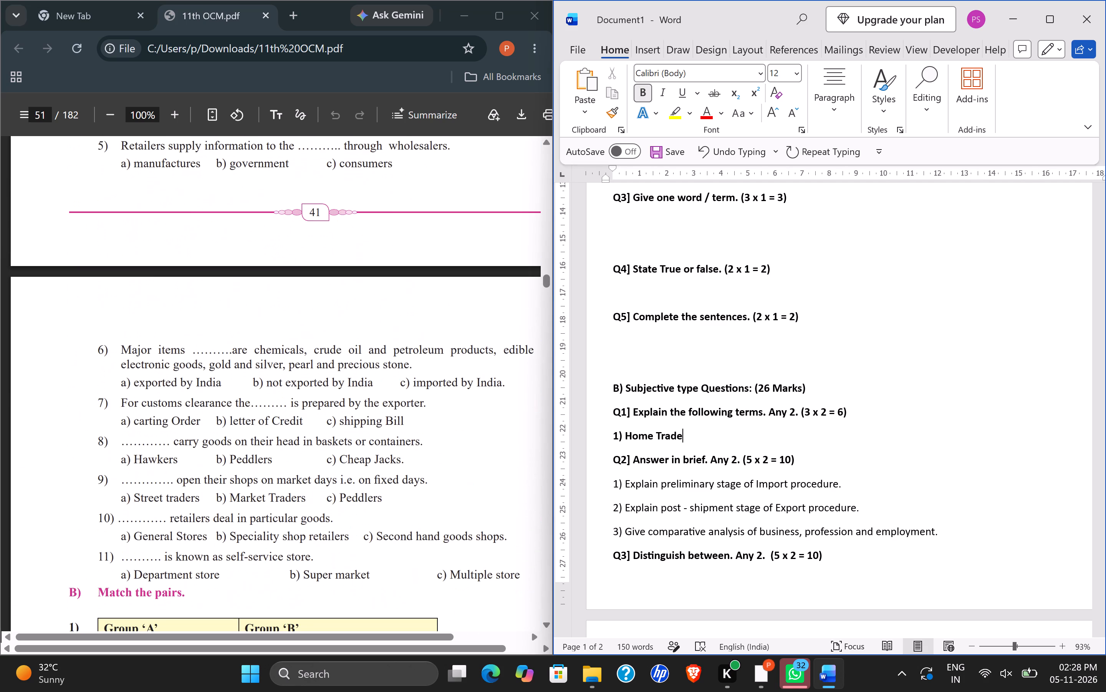
scroll(185, 463, down, 5)
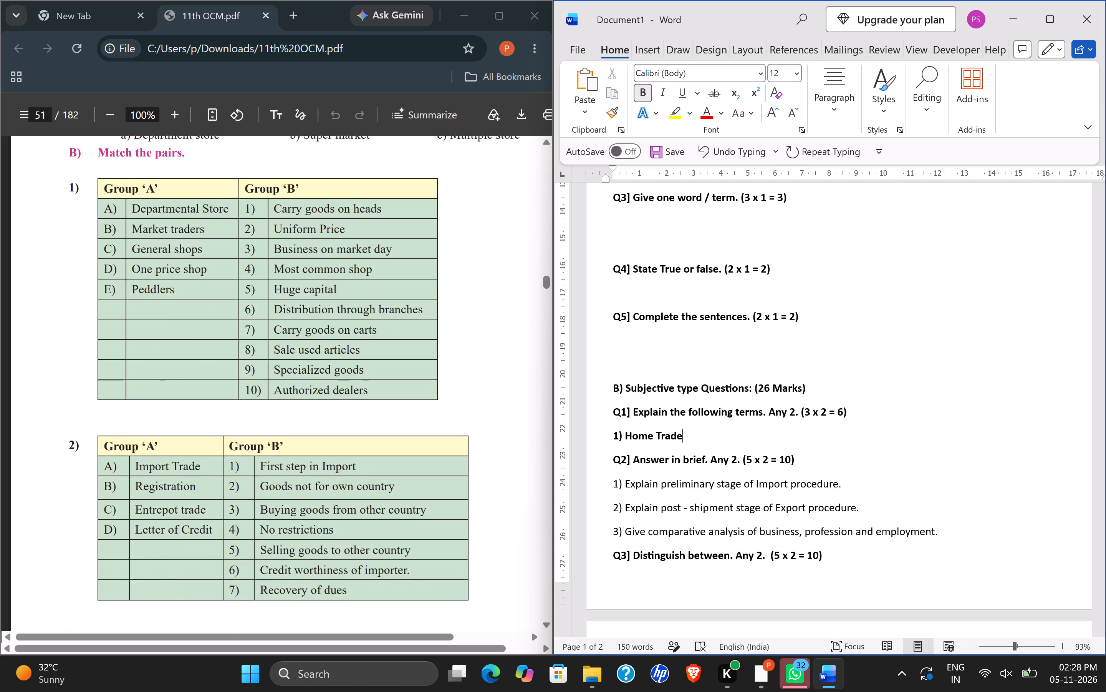
scroll(185, 463, down, 6)
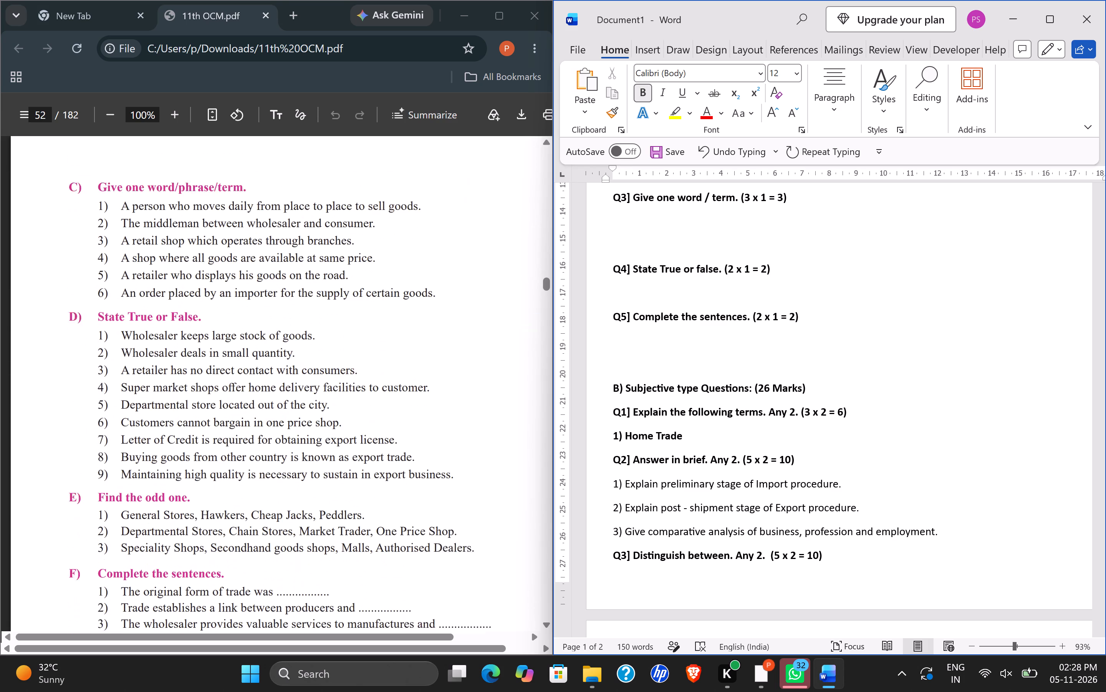
scroll(185, 463, down, 1)
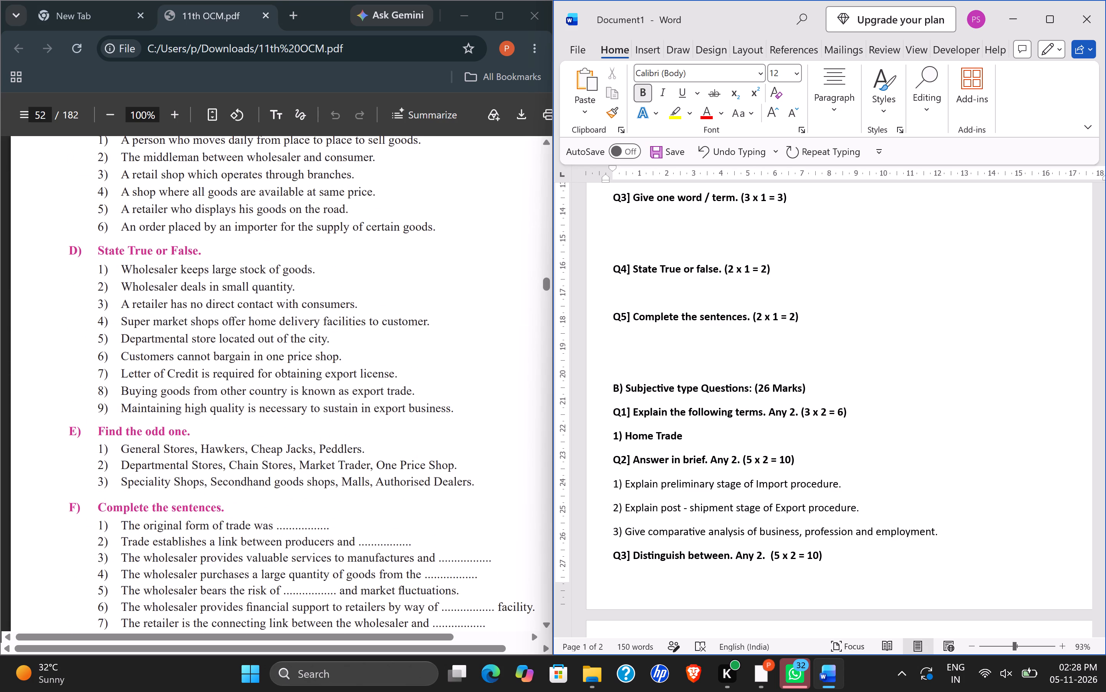
scroll(170, 391, down, 7)
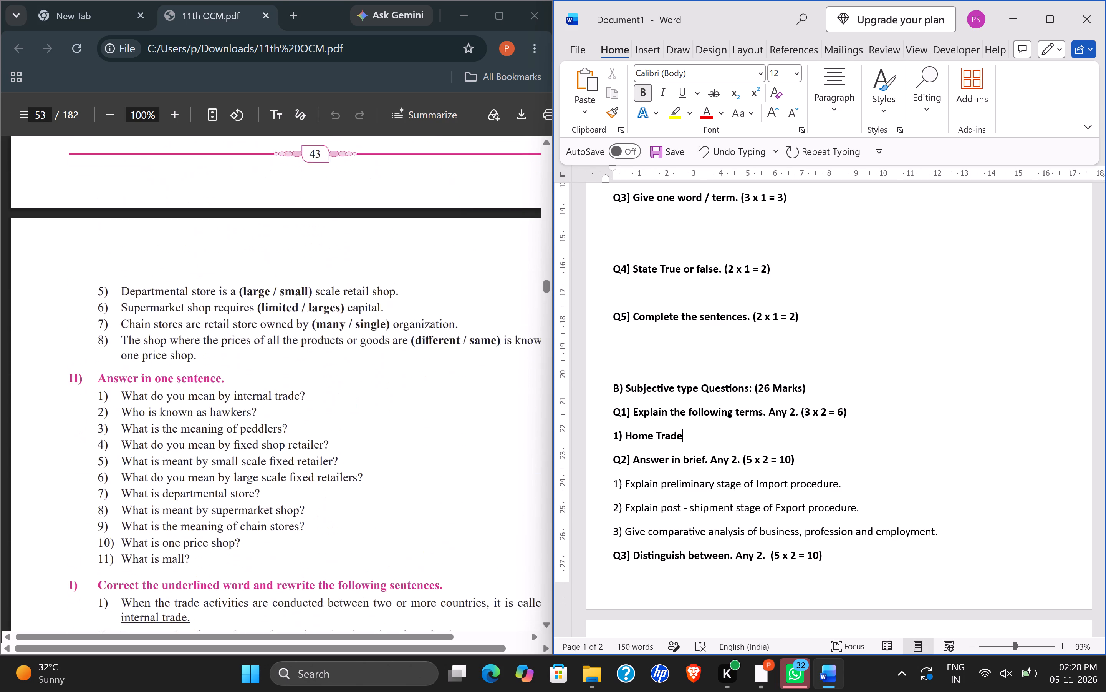
scroll(170, 391, down, 6)
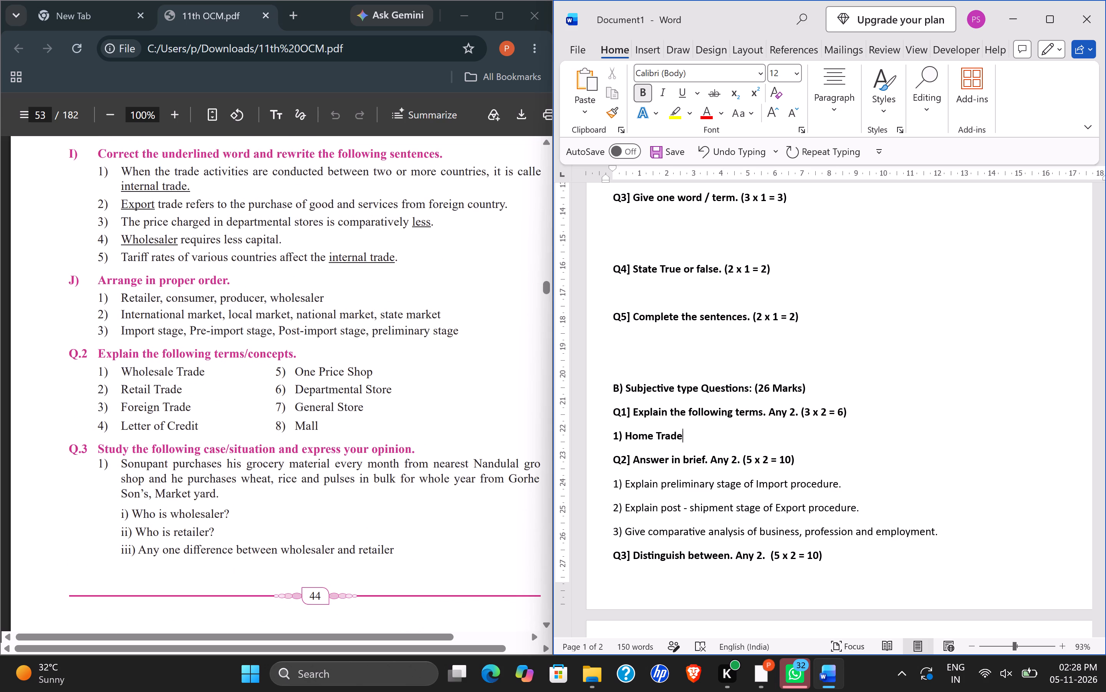
Copy Letter of Credit from the textbook's Q.2 terms list onto the Home Trade line, separated from it by a wide gap.
drag(119, 430, 276, 431)
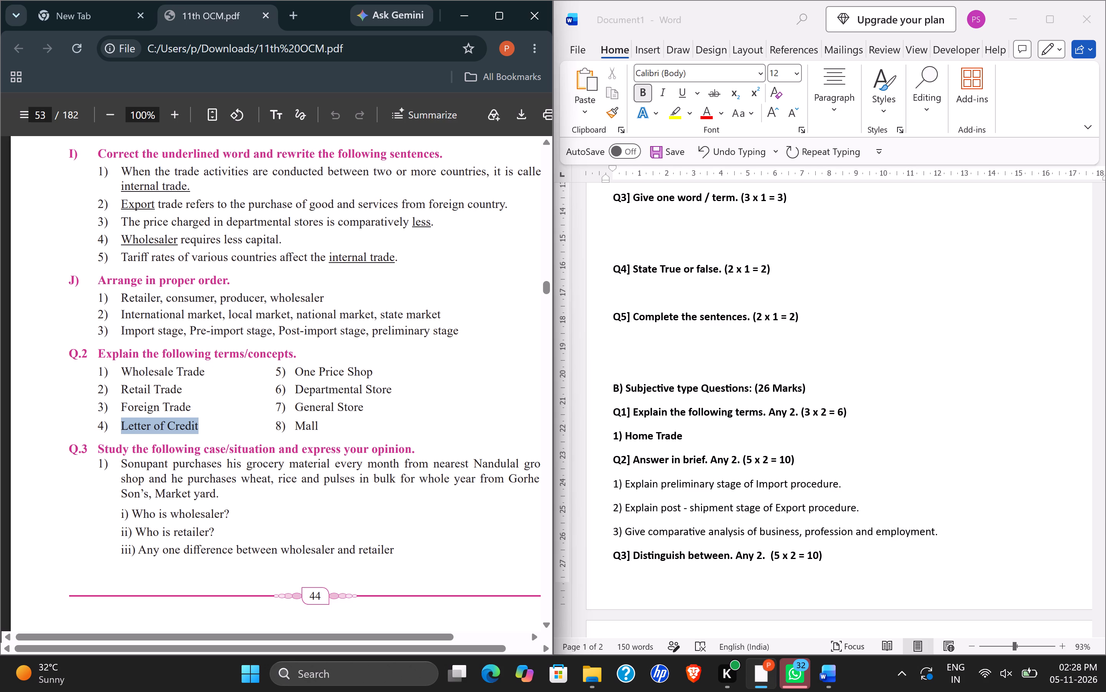
key(ctrl+c)
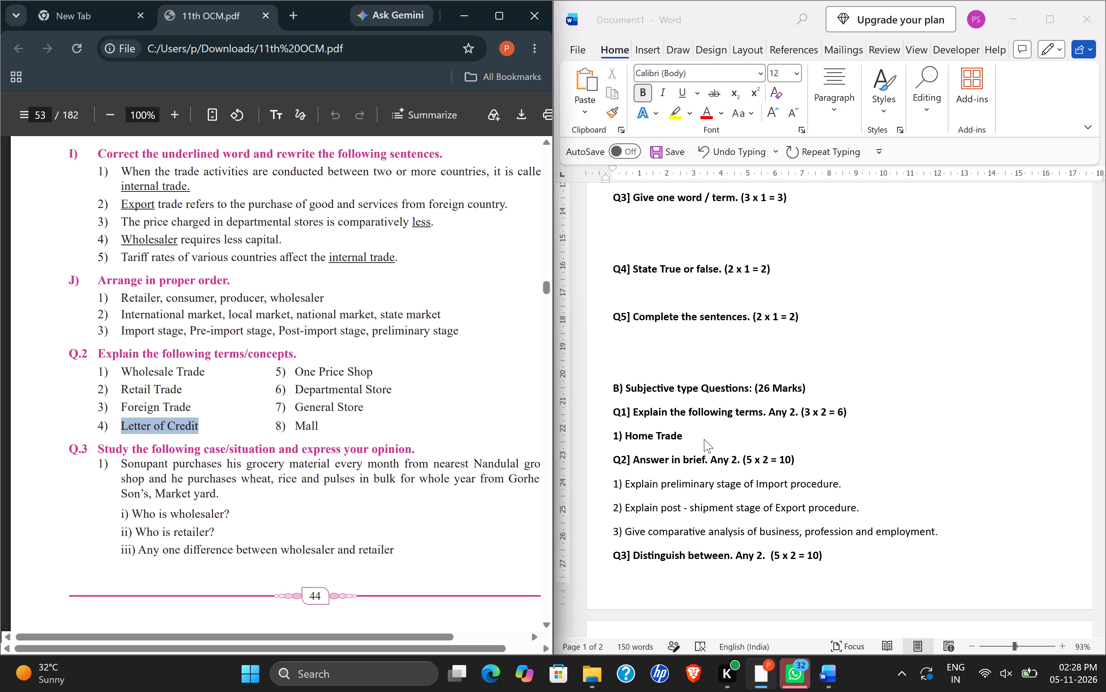
click(704, 439)
key(space)
key(space)
key(space)
key(space)
key(space)
key(space)
key(space)
key(space)
key(space)
key(space)
key(space)
key(space)
key(space)
key(space)
key(space)
key(space)
key(space)
key(space)
key(space)
key(space)
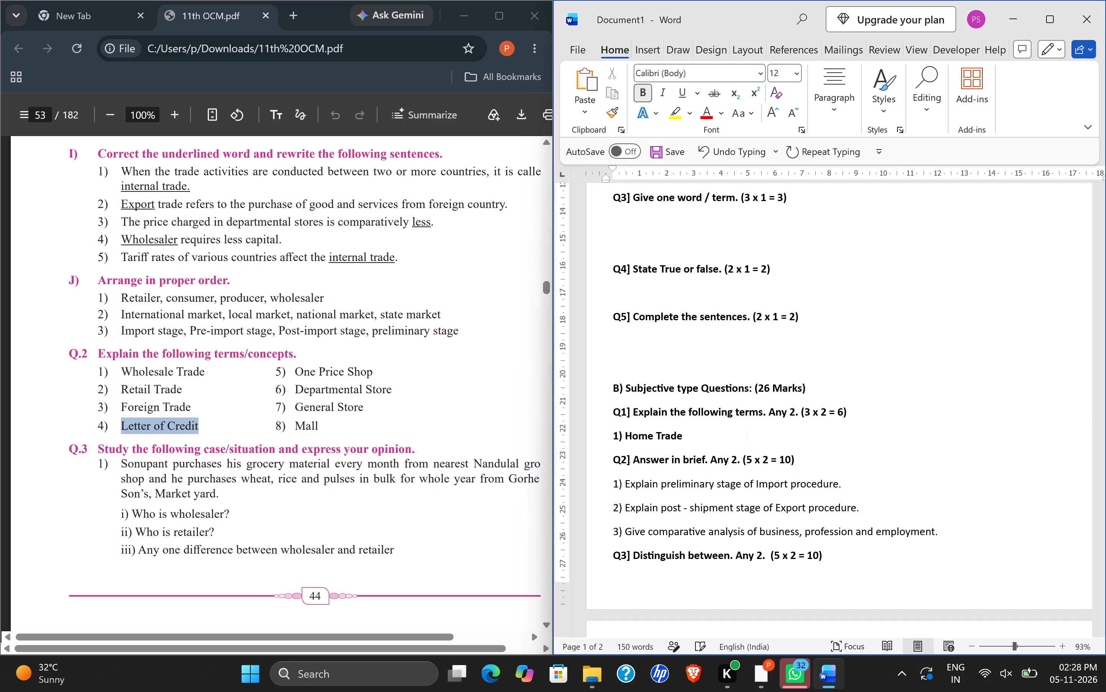
key(ctrl+v)
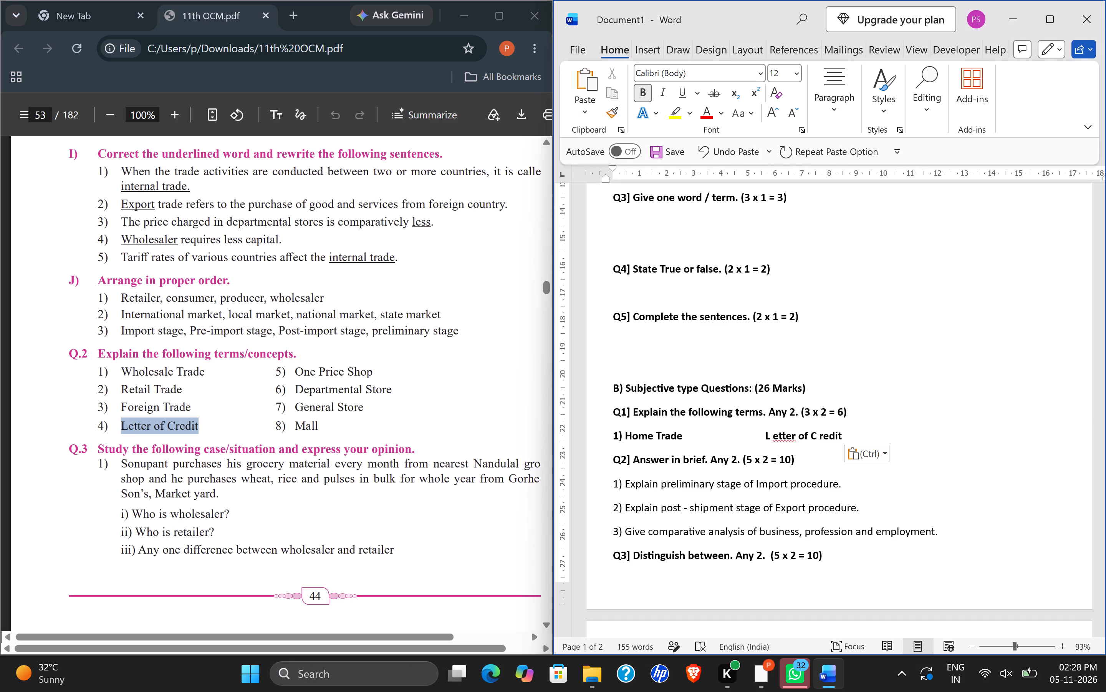
Number the pasted Letter of Credit term as 2) on the Home Trade line.
click(751, 434)
key(Right)
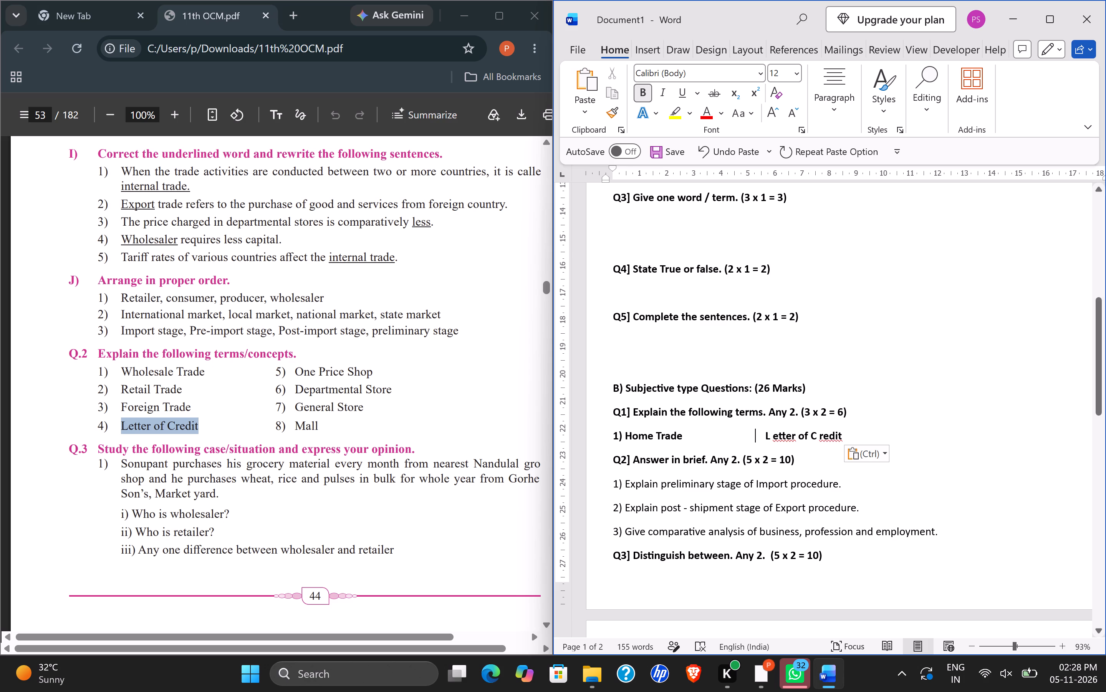
key(Right)
key(Right)
key(Right)
key(1)
key(Delete)
key(2)
key(BackSpace)
key(BackSpace)
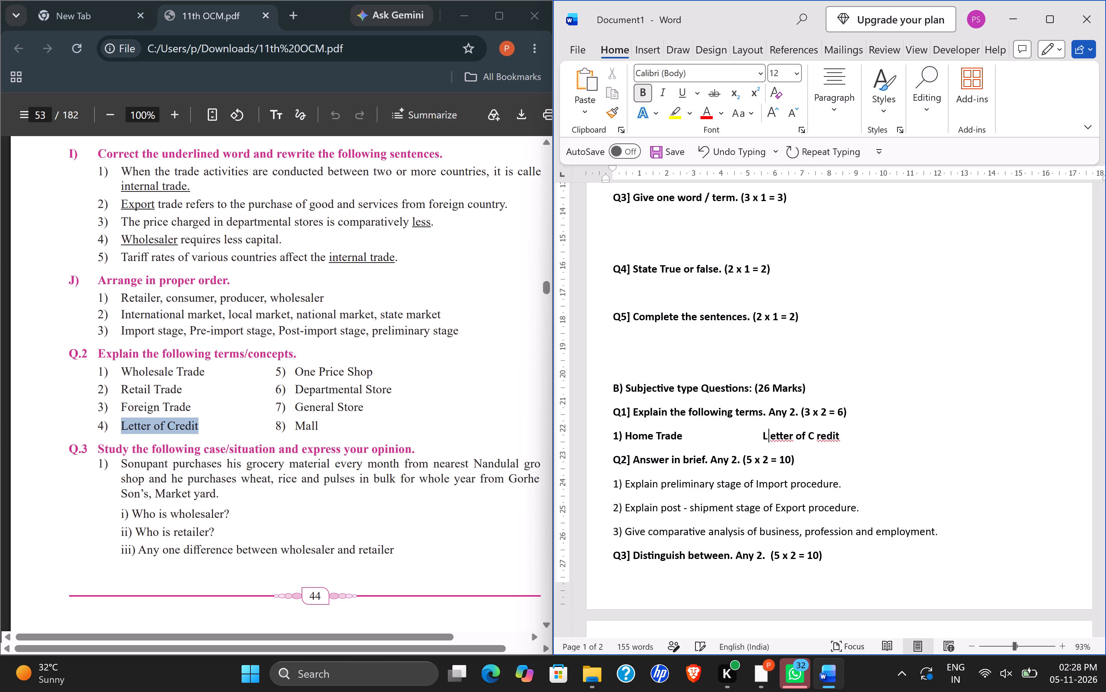
key(2)
key(shift+parenright)
key(space)
Remove the stray spaces inside the pasted words so that item 2) reads Letter of Credit.
key(Right)
key(Right)
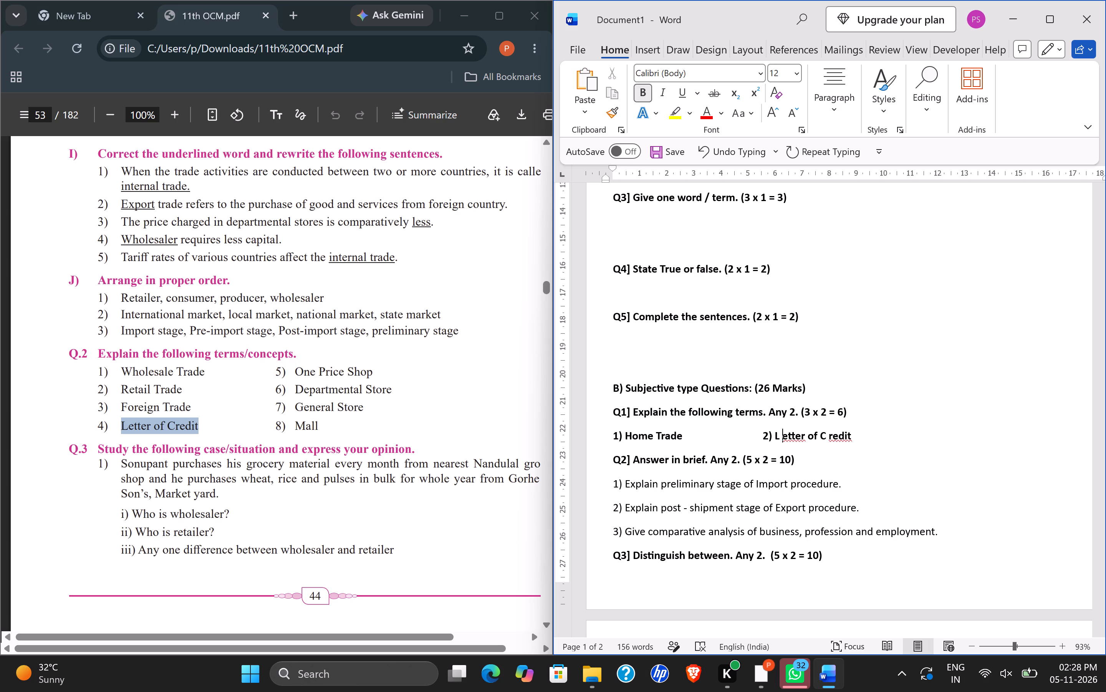
key(BackSpace)
key(Right)
key(Right)
key(Right)
key(Right)
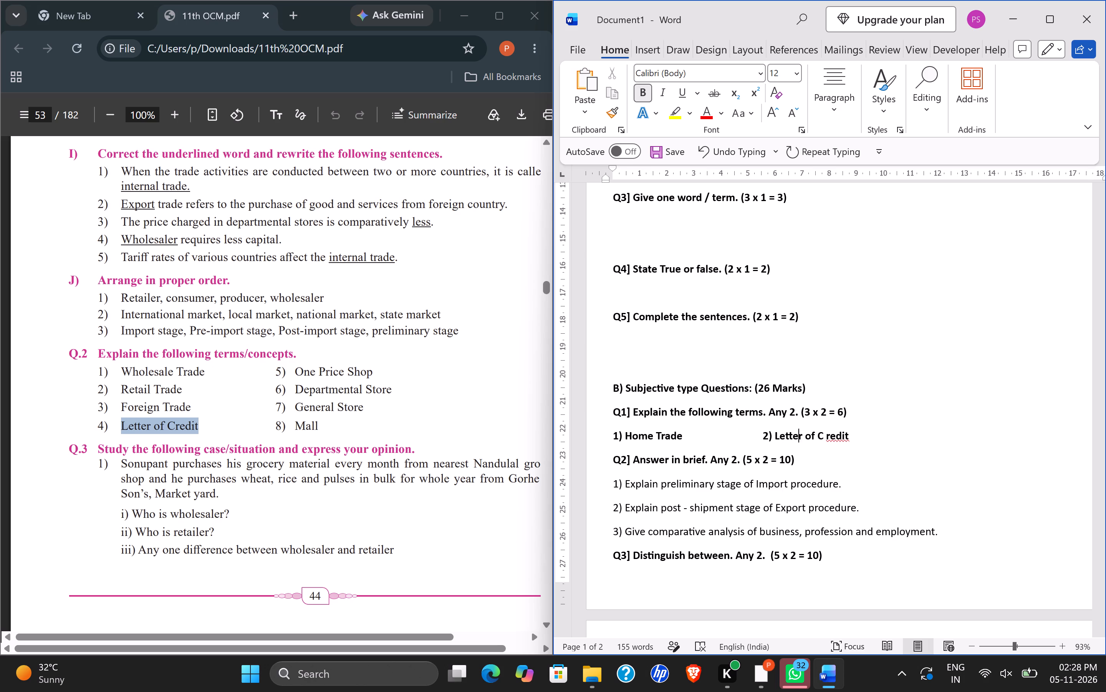
key(Right)
key(Right)
key(Right)
key(Right)
key(Right)
key(Right)
key(Right)
key(BackSpace)
Copy One Price Shop from the textbook's Q.2 terms list as item 3) on the same line, spaced well after Letter of Credit.
drag(296, 371, 386, 374)
key(ctrl+c)
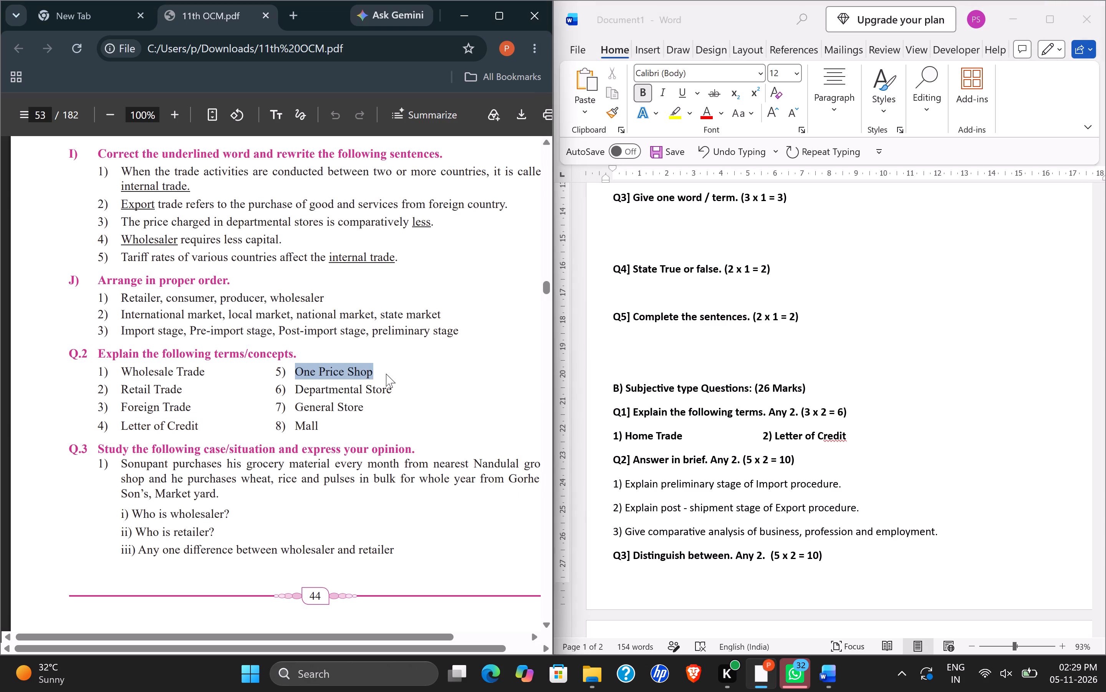
click(904, 435)
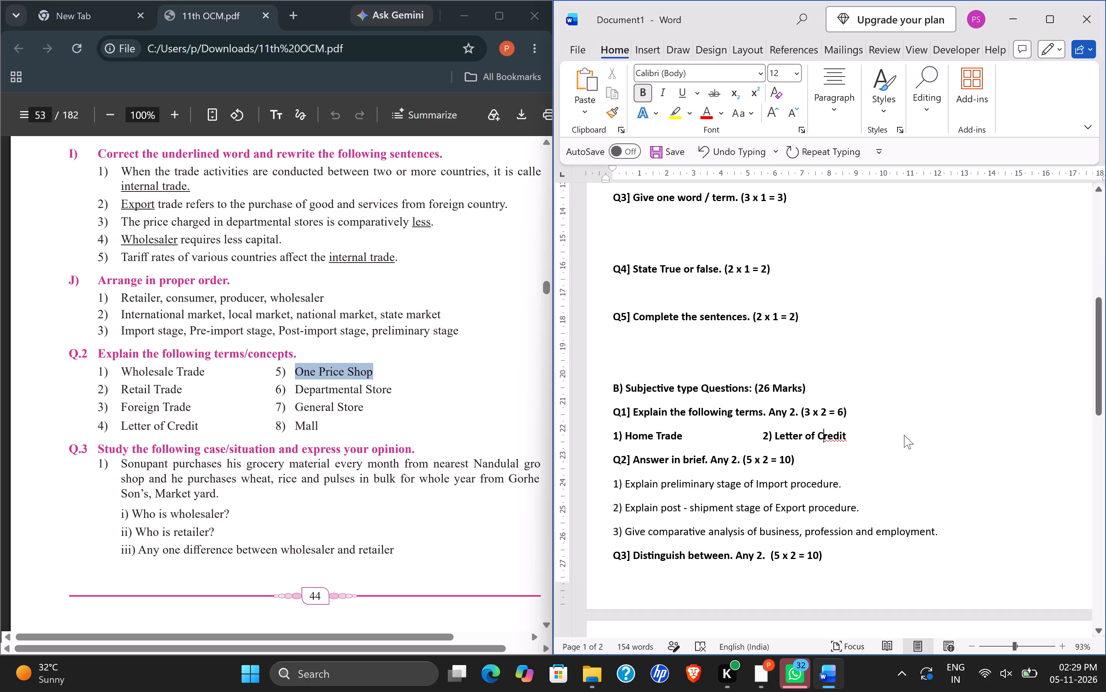
double_click(904, 435)
key(space)
key(space)
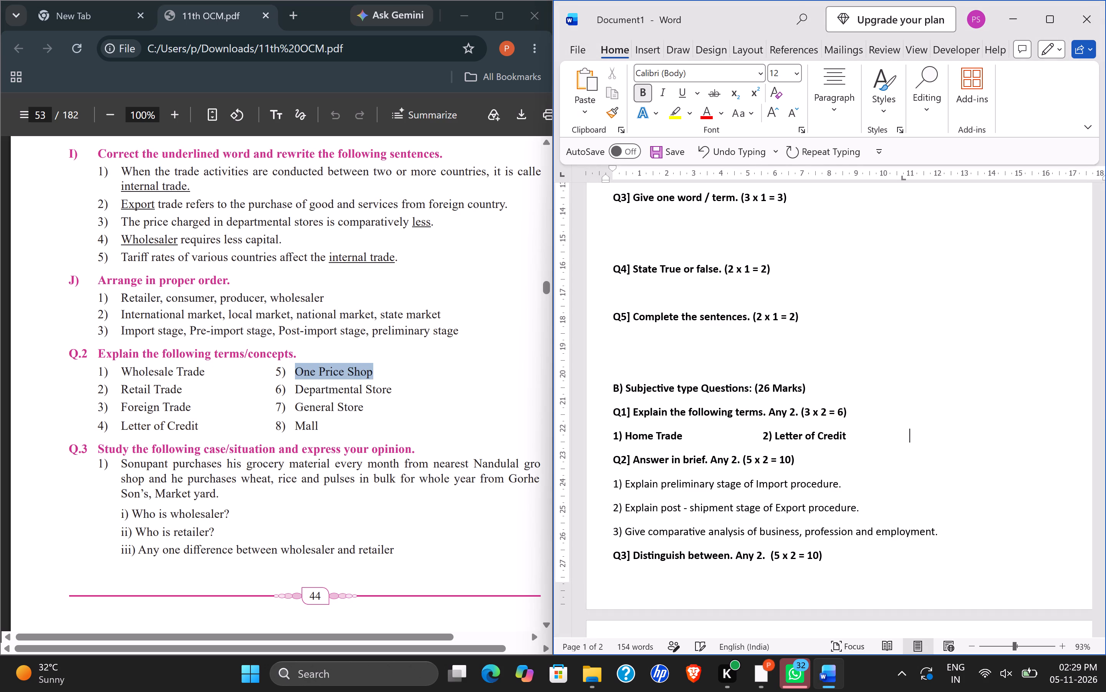
key(space)
key(space)
key(space)
key(space)
key(space)
key(space)
key(space)
text(3))
key(space)
key(ctrl+v)
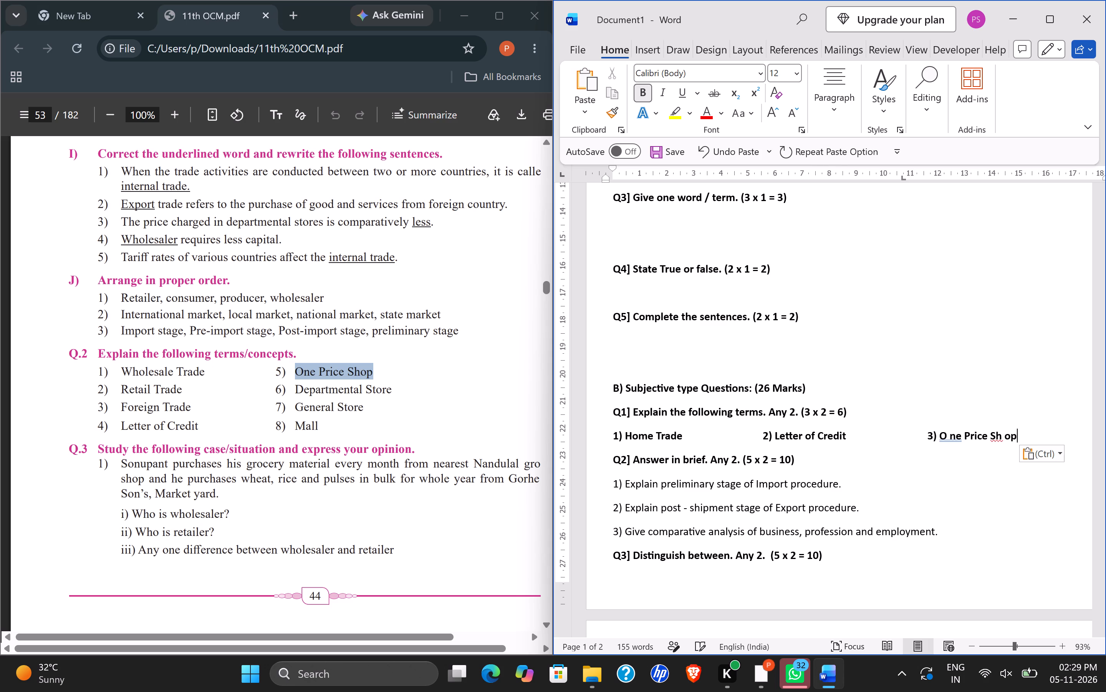
Remove the stray spaces inside the pasted words so that item 3) reads One Price Shop.
click(952, 436)
key(BackSpace)
key(Right)
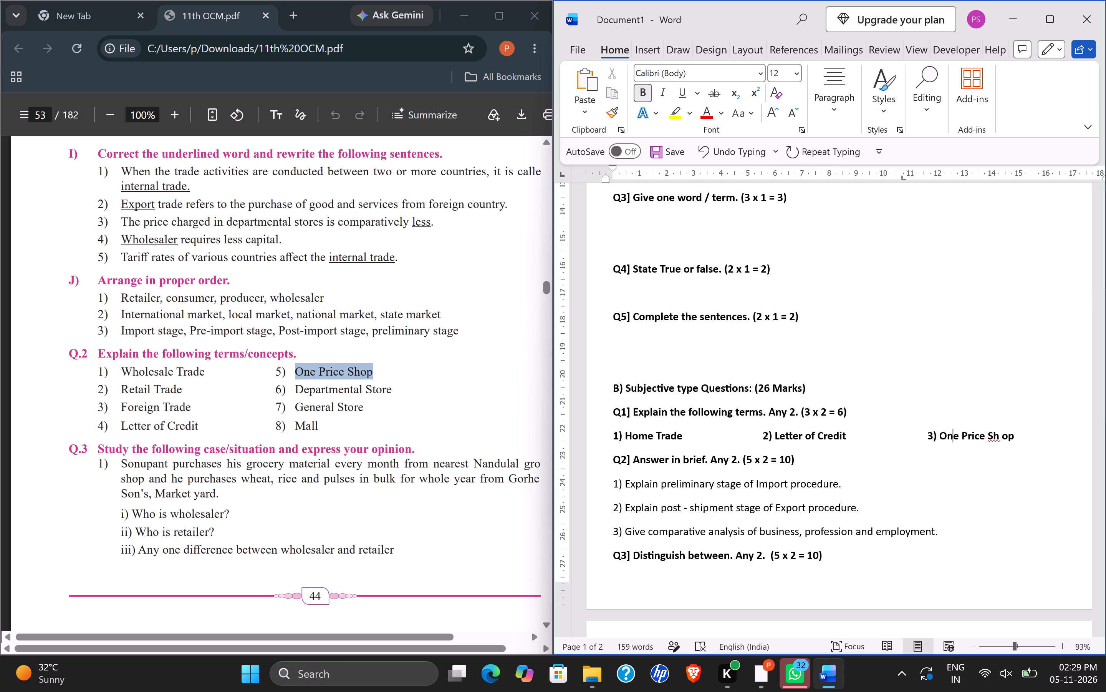
key(Right)
key(Right)
key(Right)
key(Right)
key(Right)
key(Right)
key(Right)
key(Right)
key(Right)
key(Right)
key(Right)
key(BackSpace)
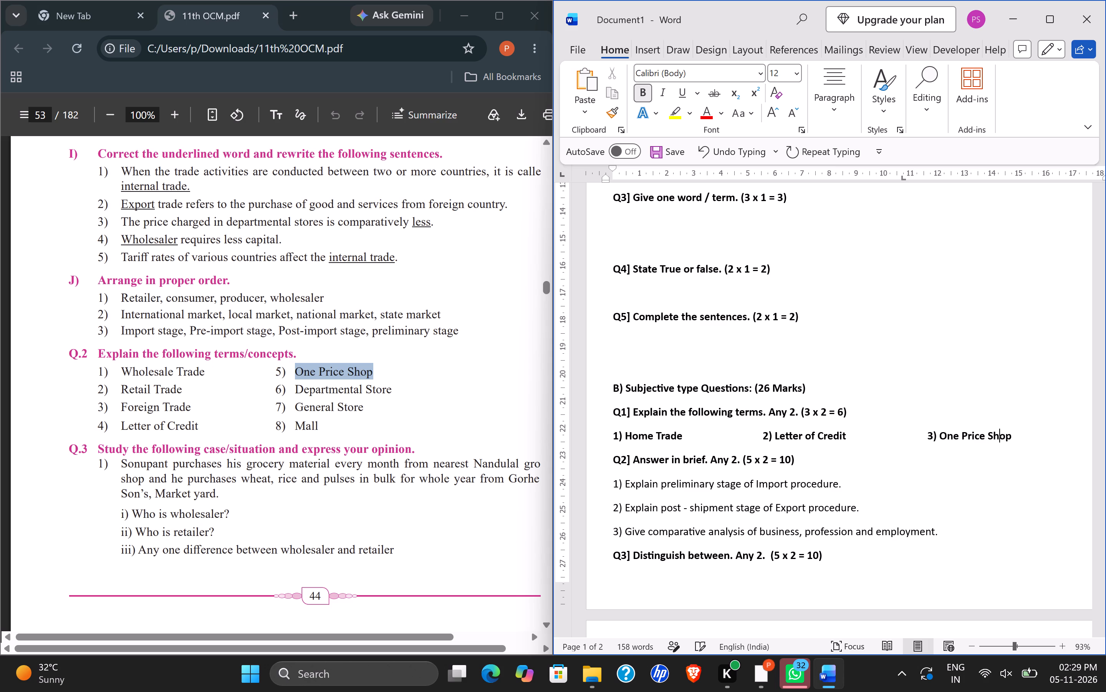
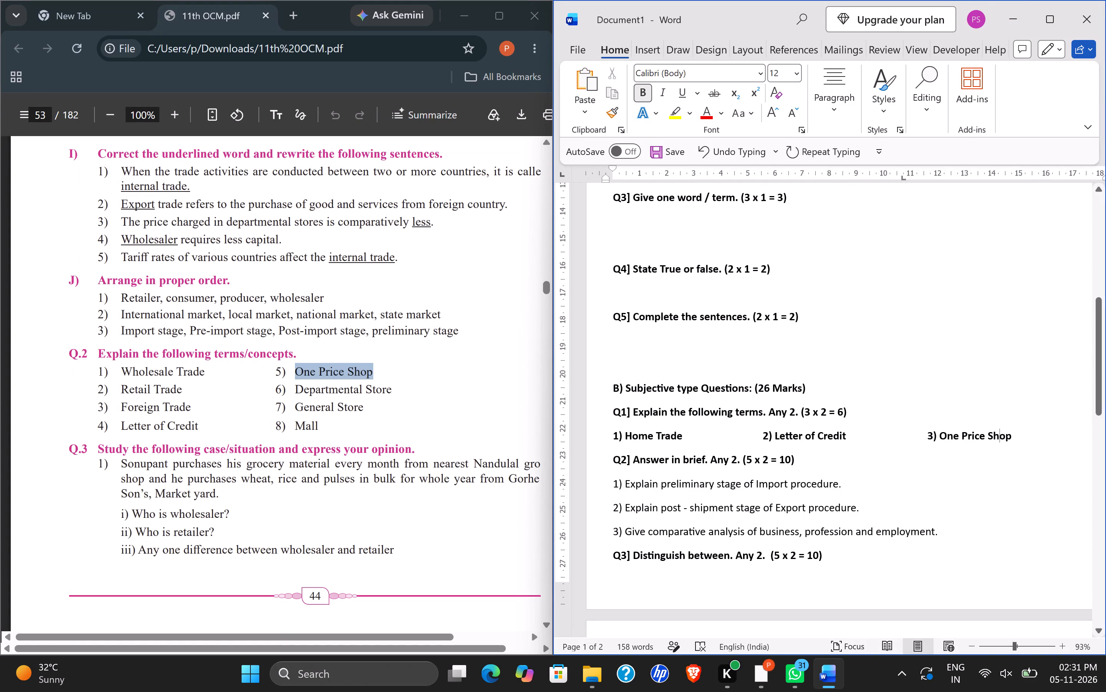
Remove the bold formatting from the line with the three terms Home Trade, Letter of Credit and One Price Shop.
drag(608, 435, 1019, 448)
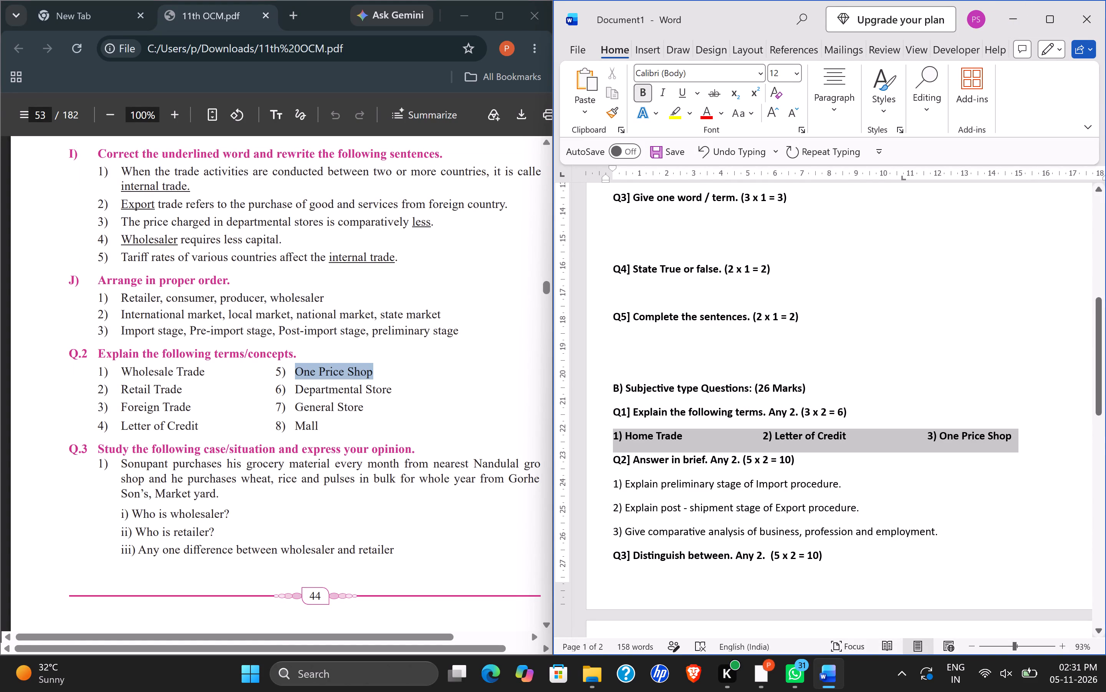
drag(1019, 448, 1019, 450)
key(ctrl+b)
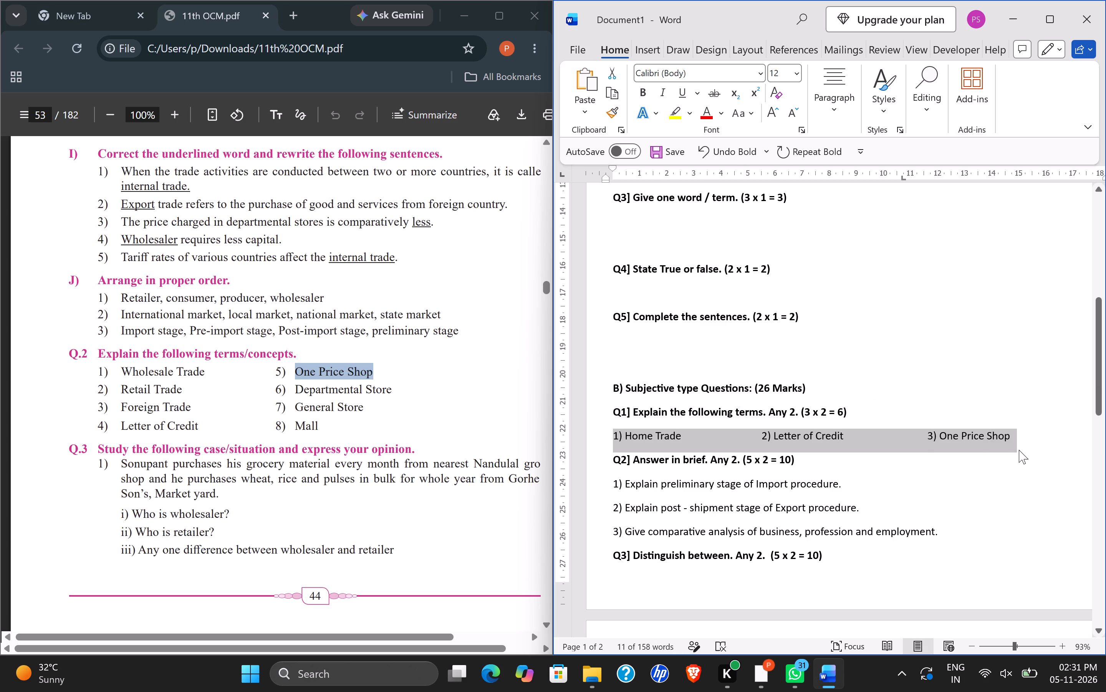
click(838, 434)
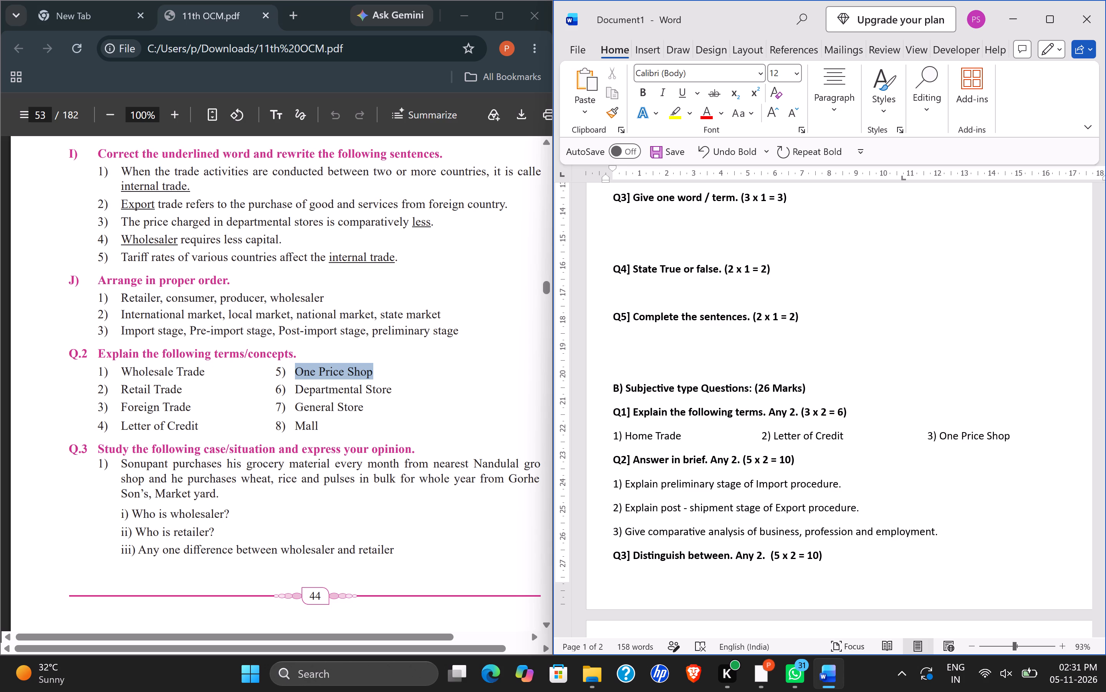
Insert a blank line before the Q3] Distinguish between heading so that it starts on page 2 with its items.
scroll(318, 367, up, 5)
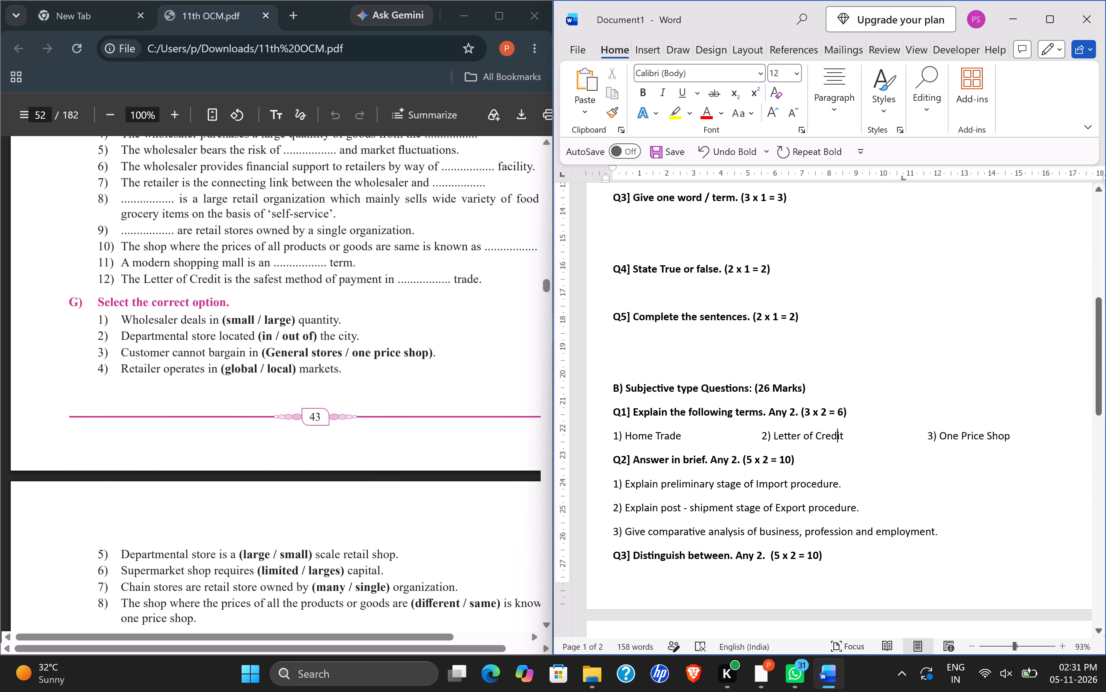
scroll(842, 381, down, 2)
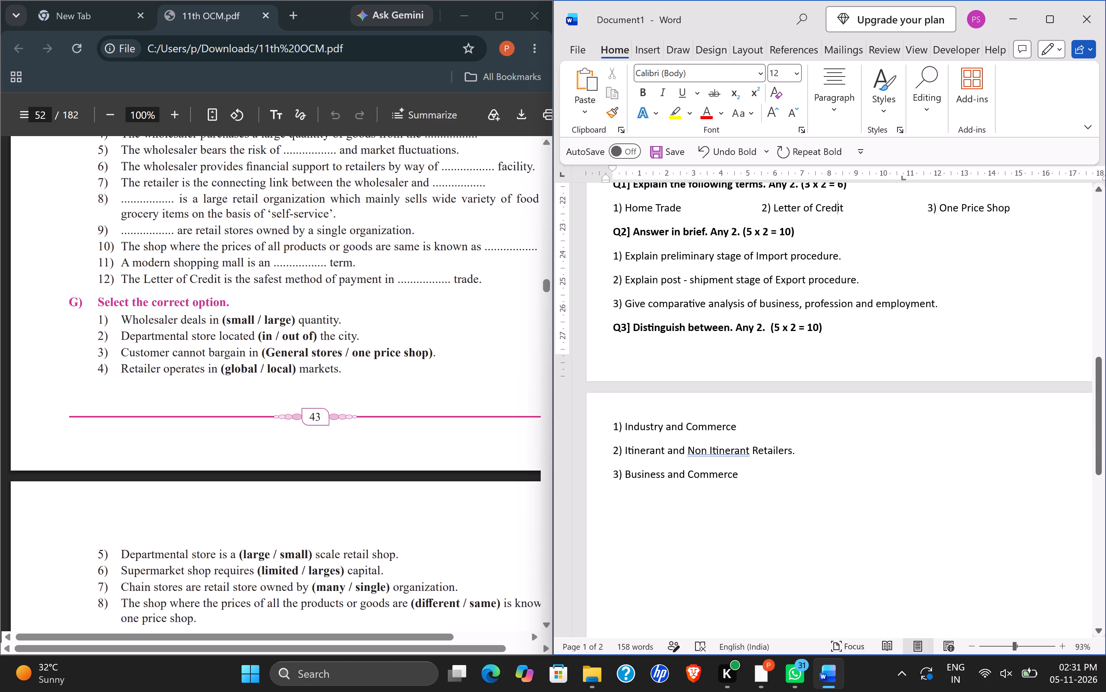
click(608, 328)
key(Return)
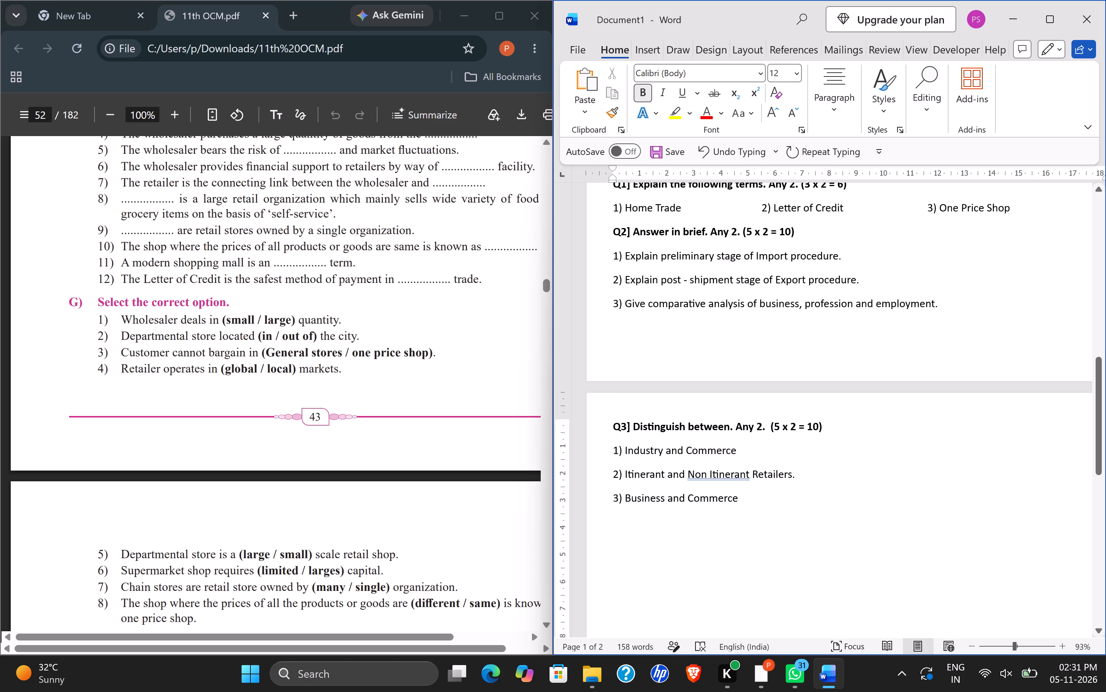
Copy sentence 6, on wholesalers' financial support to retailers, from the textbook's Complete the sentences exercise as item 1) under Q5].
scroll(677, 212, up, 4)
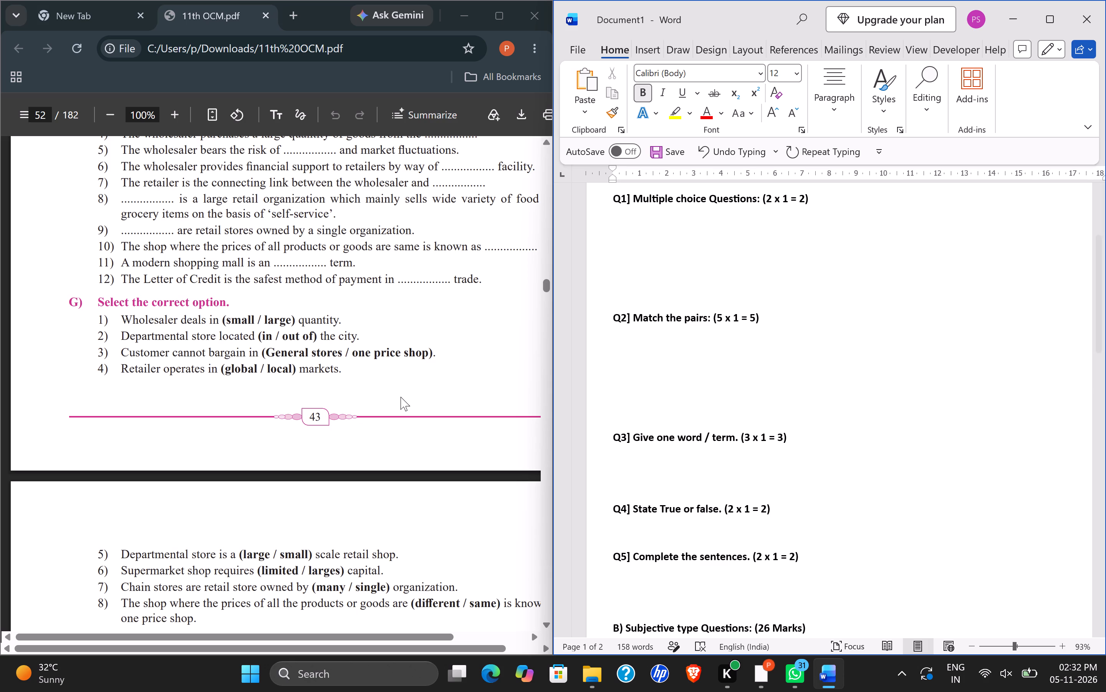
scroll(401, 397, up, 2)
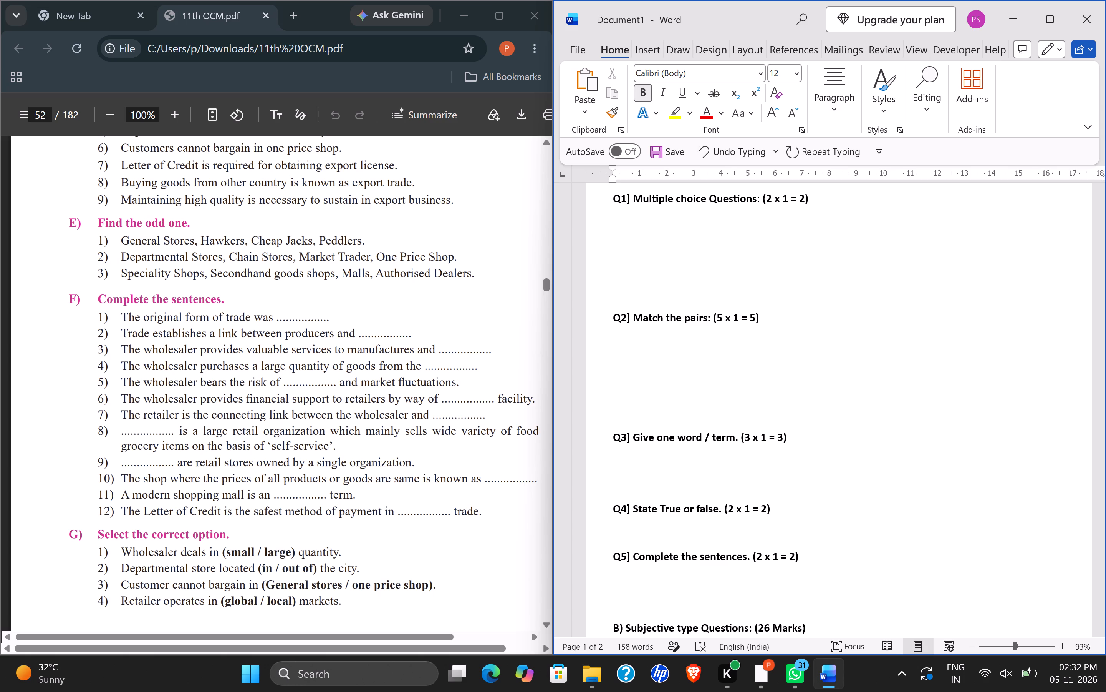
drag(121, 399, 315, 376)
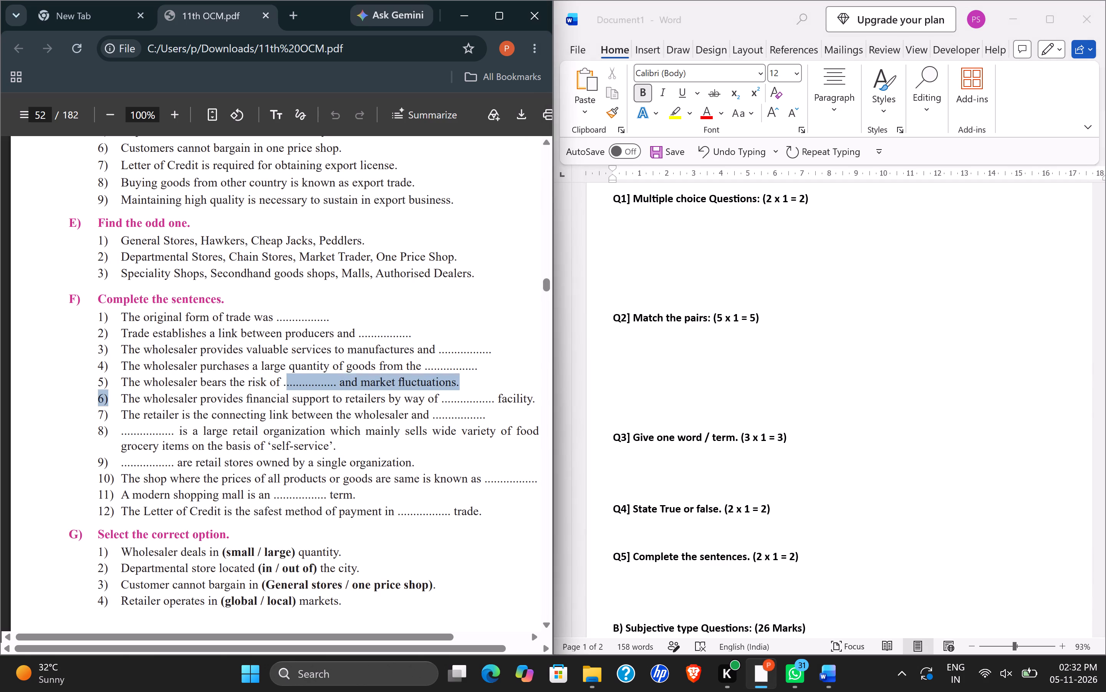
drag(315, 376, 538, 395)
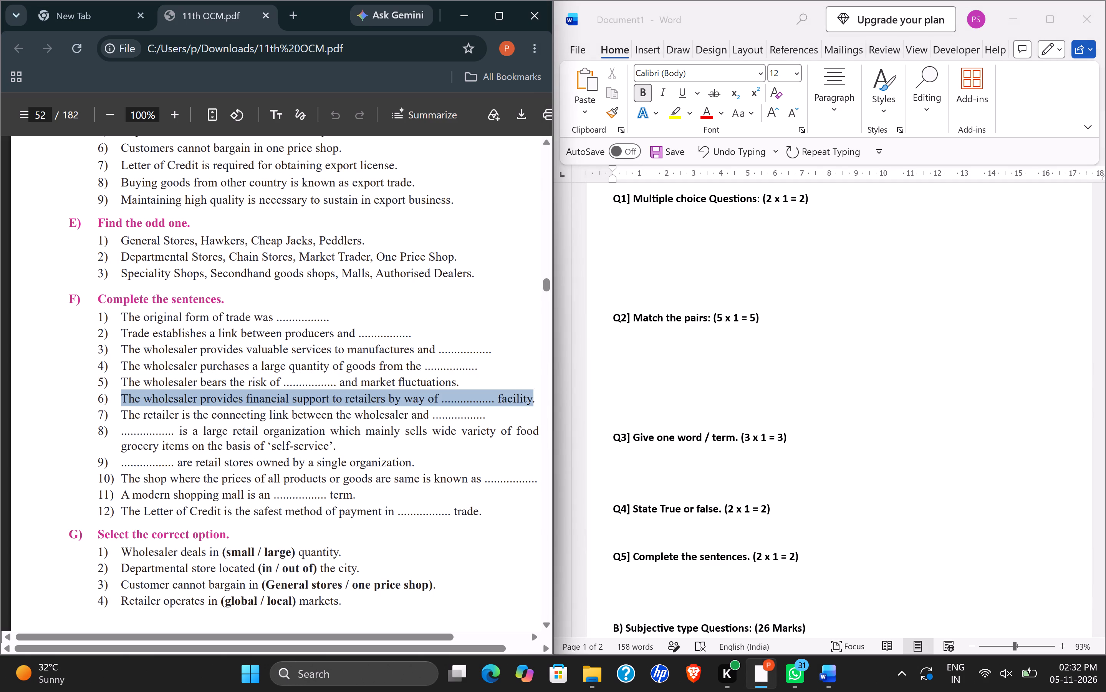
key(ctrl+c)
click(671, 569)
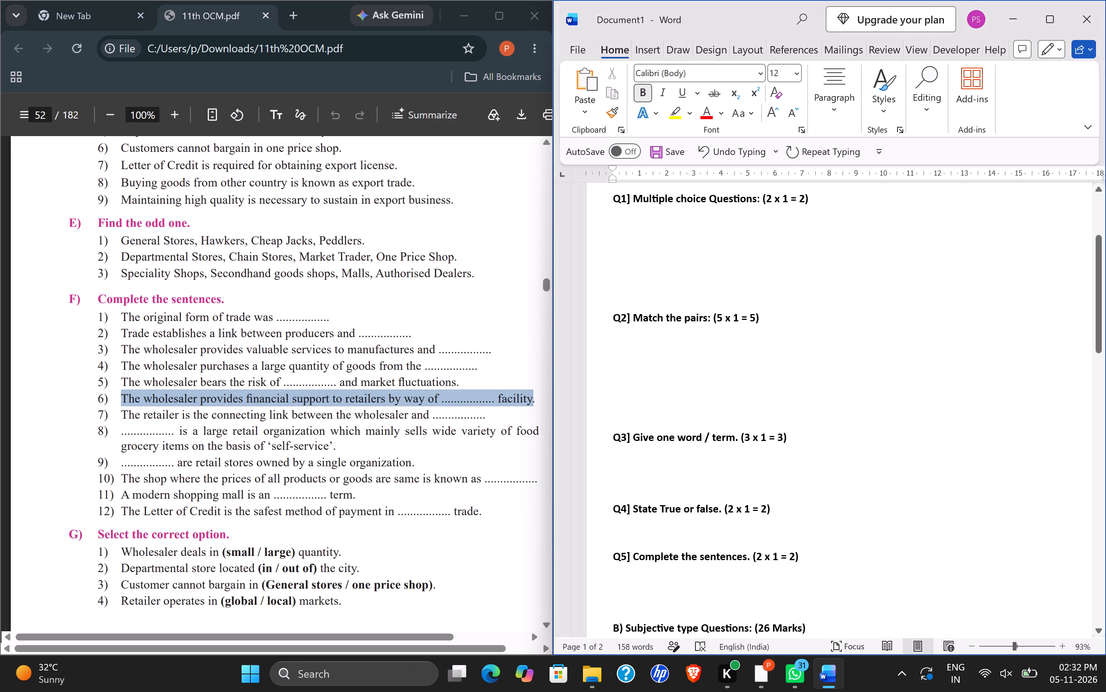
click(626, 577)
key(1)
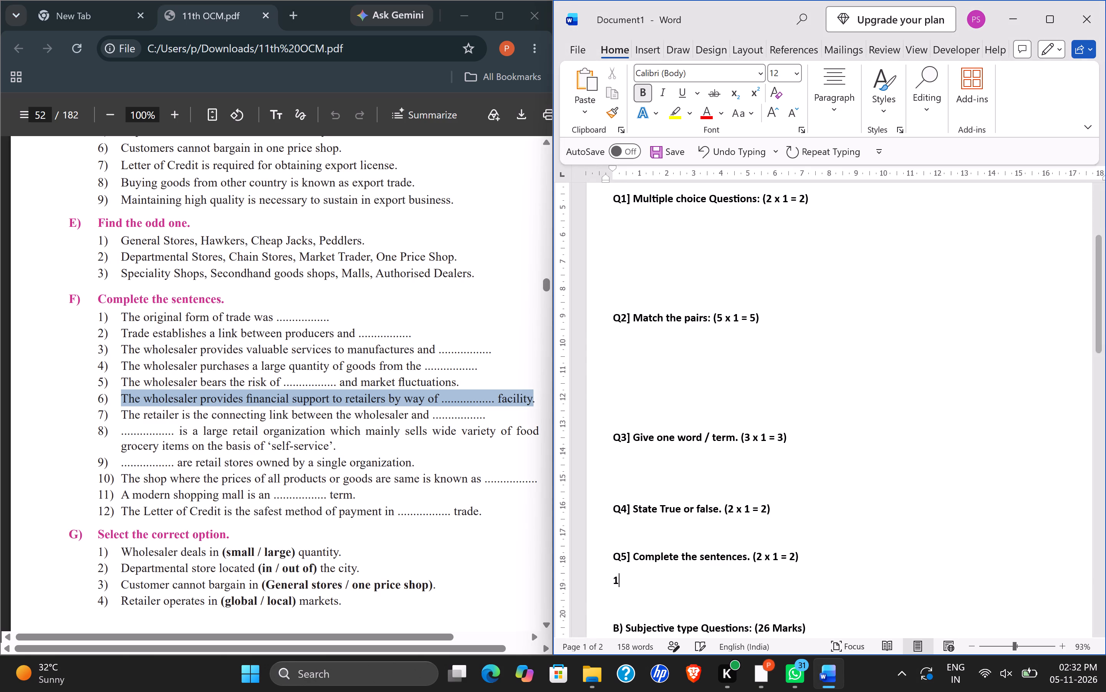
text())
key(space)
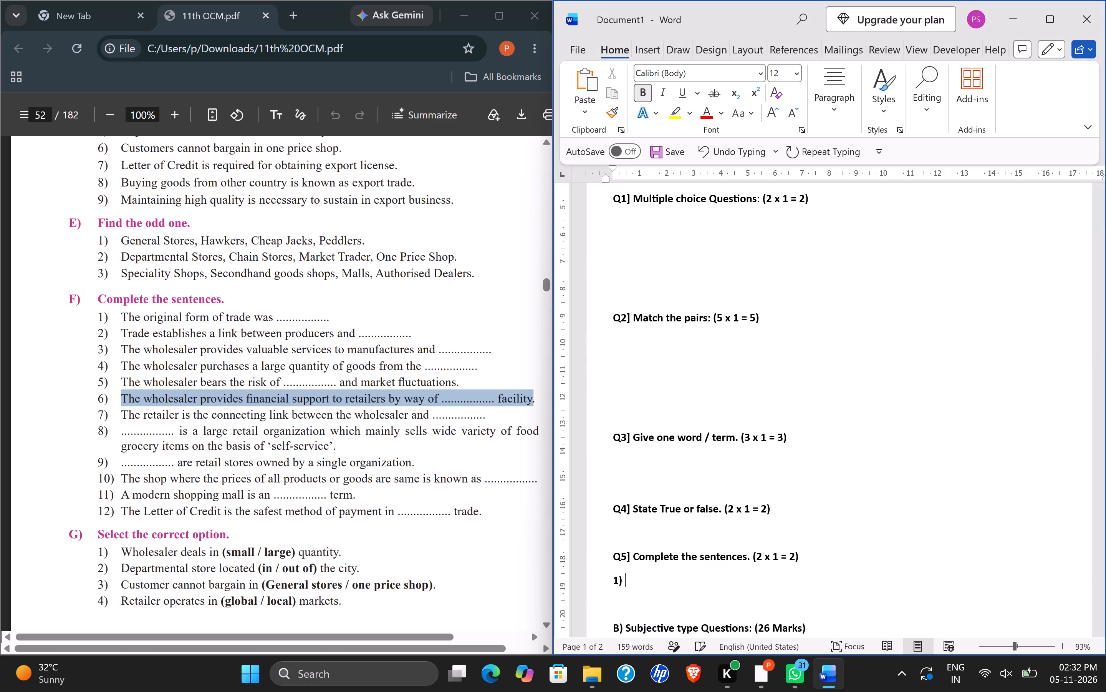
key(ctrl+v)
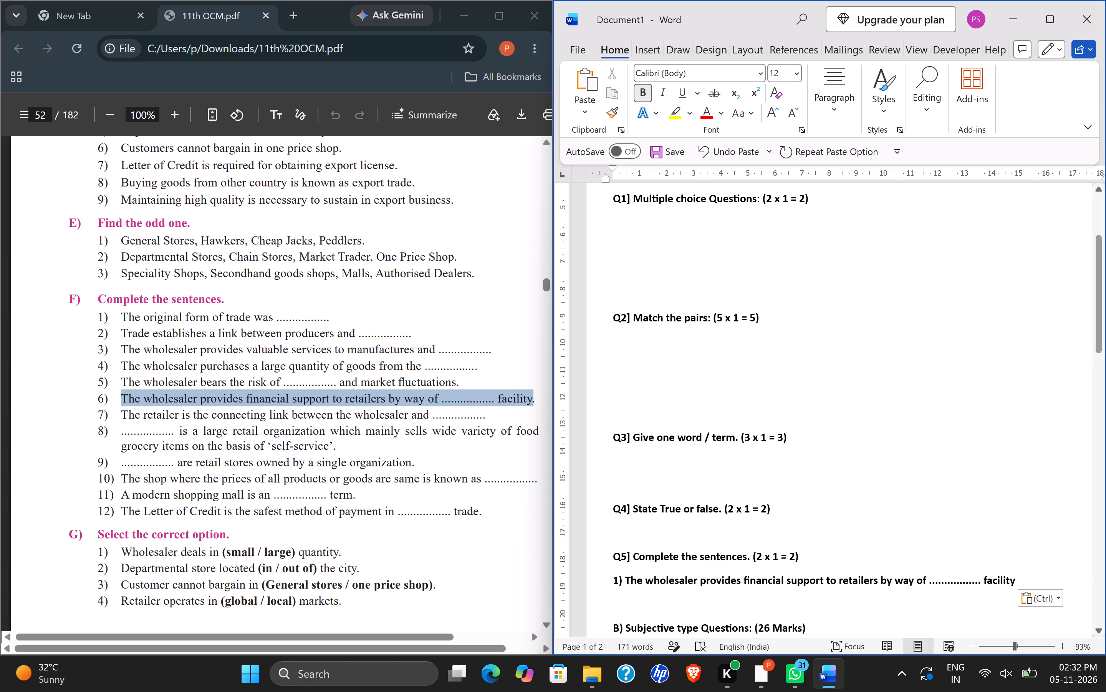
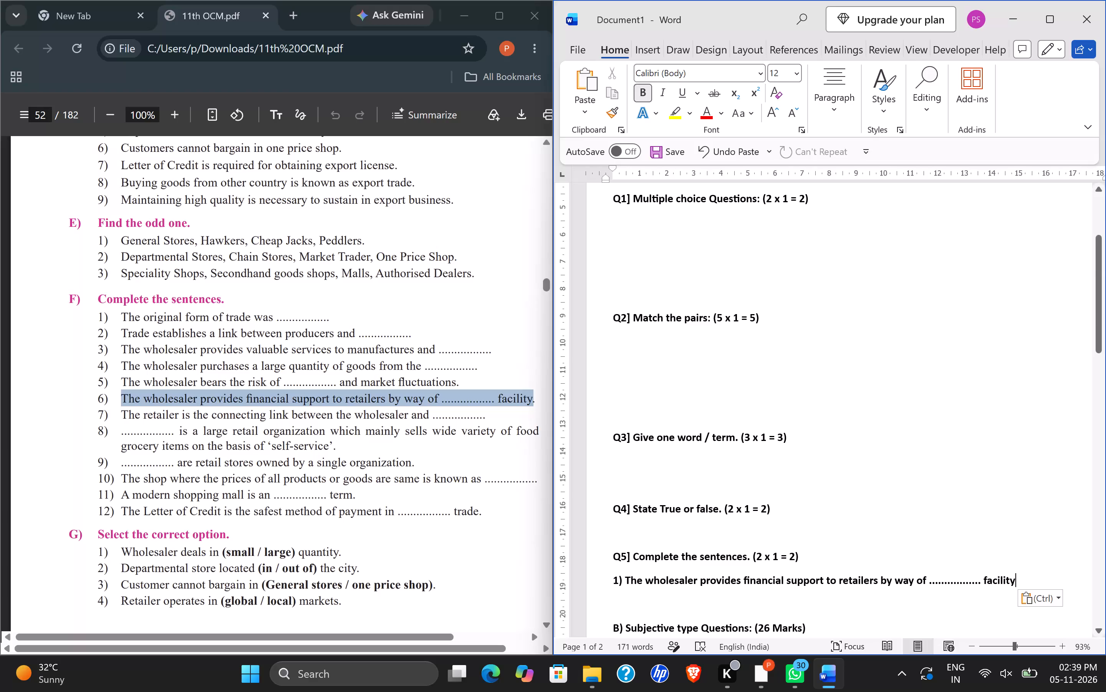
Add a full stop at the end of item 1) under Q5] Complete the sentences.
scroll(954, 275, down, 3)
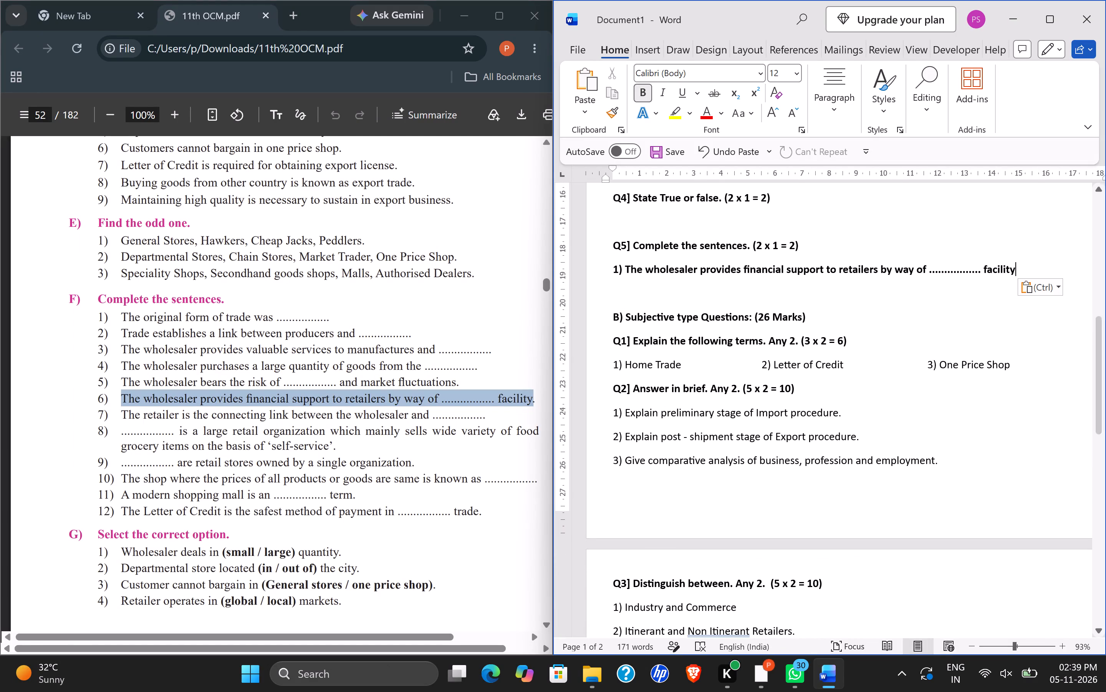
key(period)
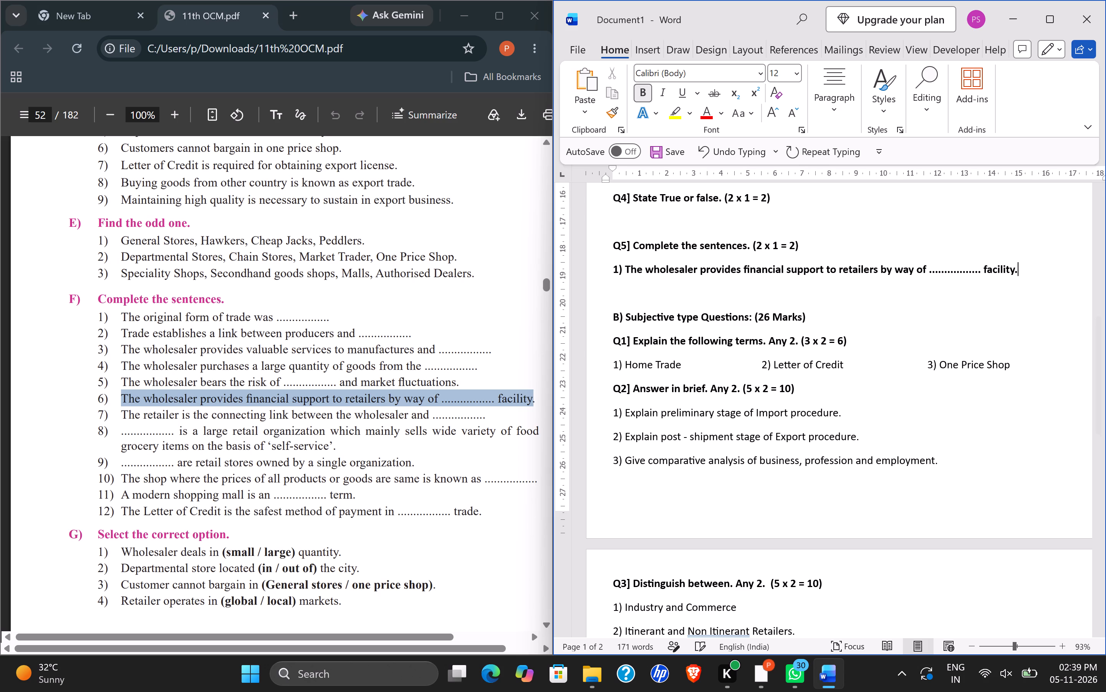
Copy sentence 1, on economic activities, from the first chapter's Complete the sentences exercise in the textbook as item 2) under Q5].
scroll(299, 334, up, 11)
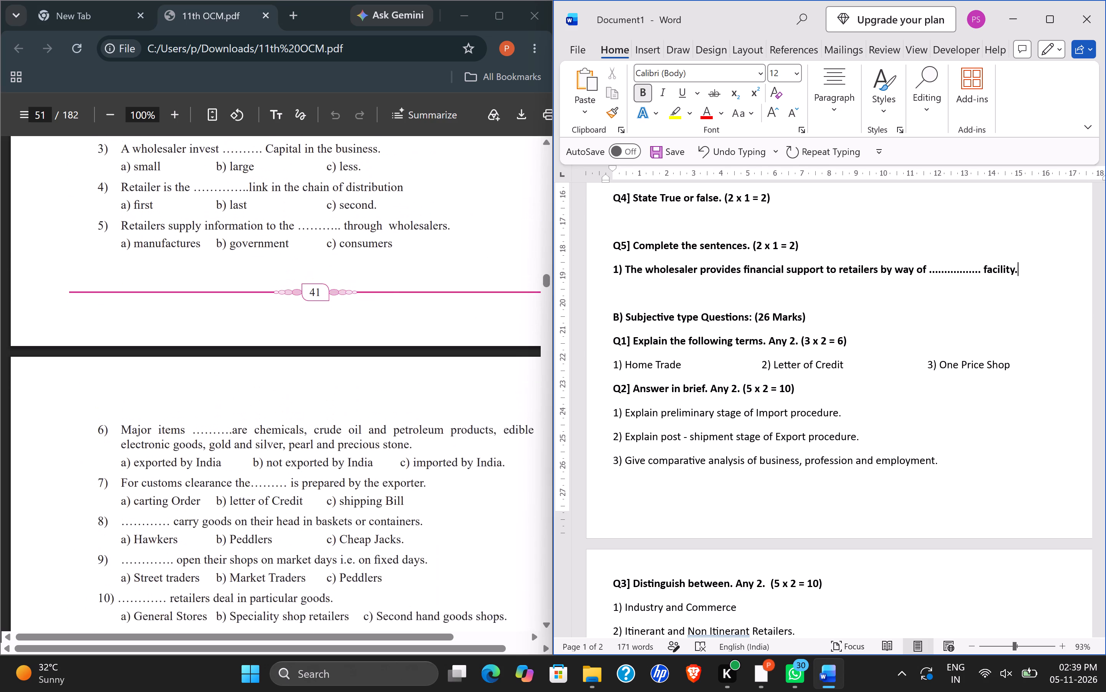
scroll(299, 334, up, 8)
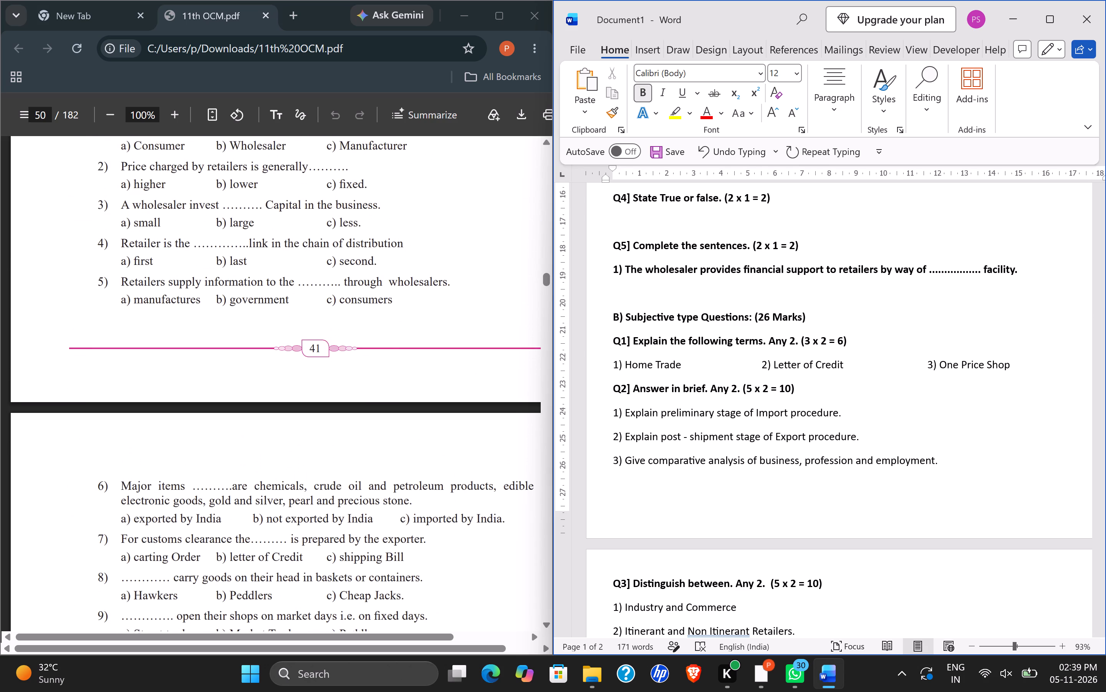
scroll(299, 334, up, 15)
scroll(299, 334, up, 13)
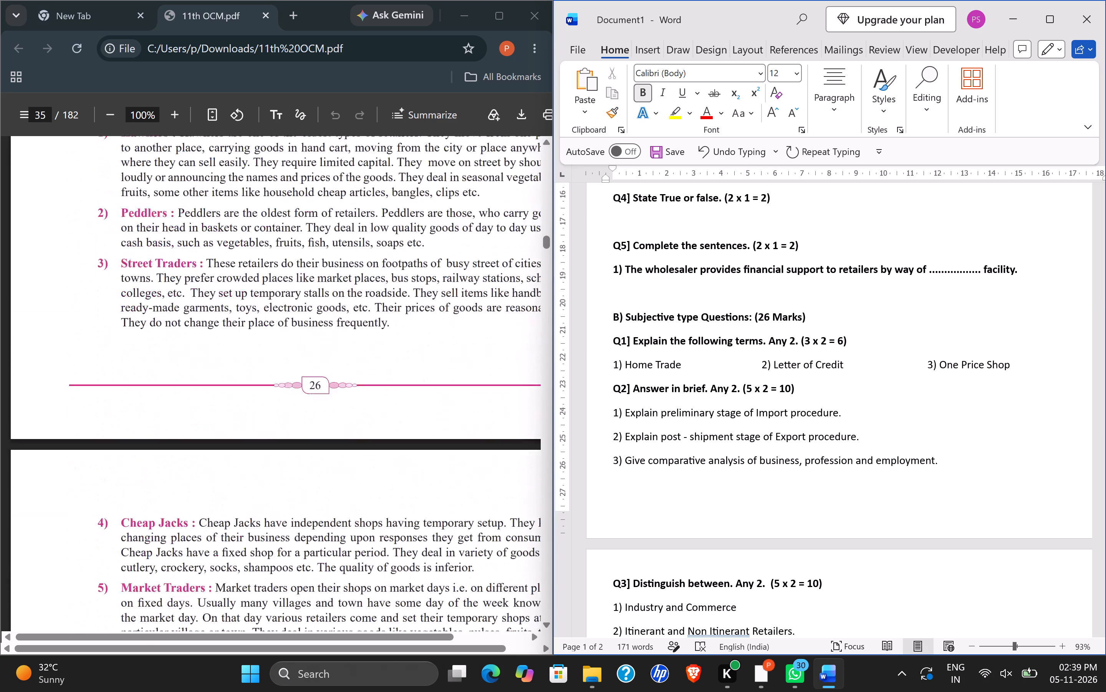
scroll(299, 334, up, 10)
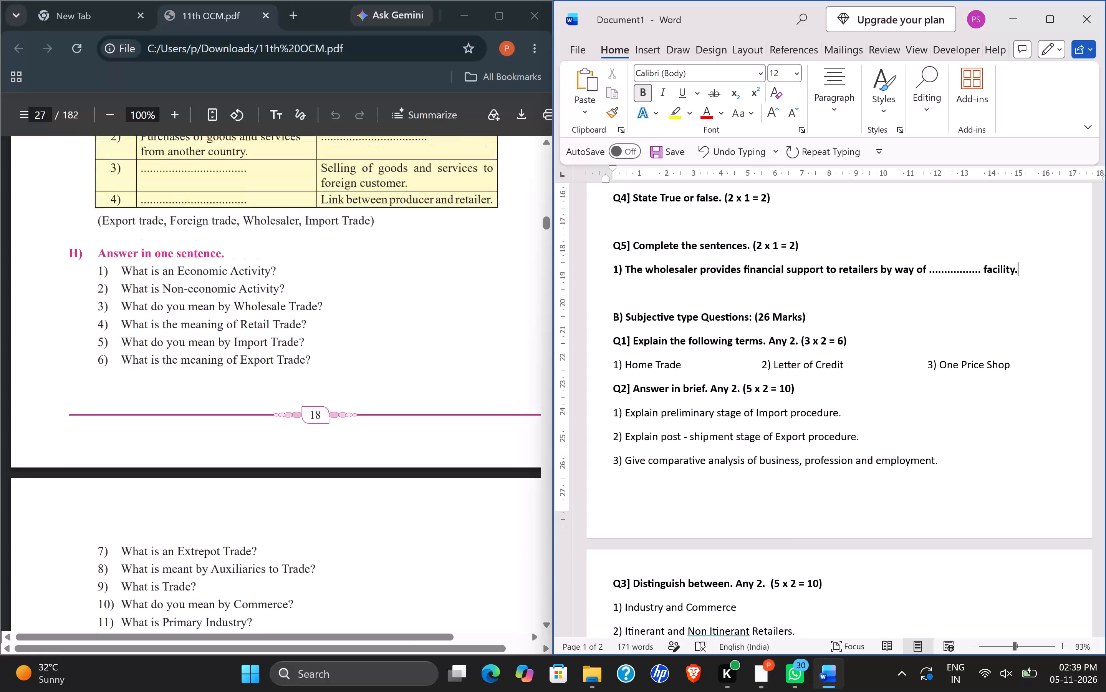
scroll(299, 334, up, 5)
scroll(299, 334, down, 5)
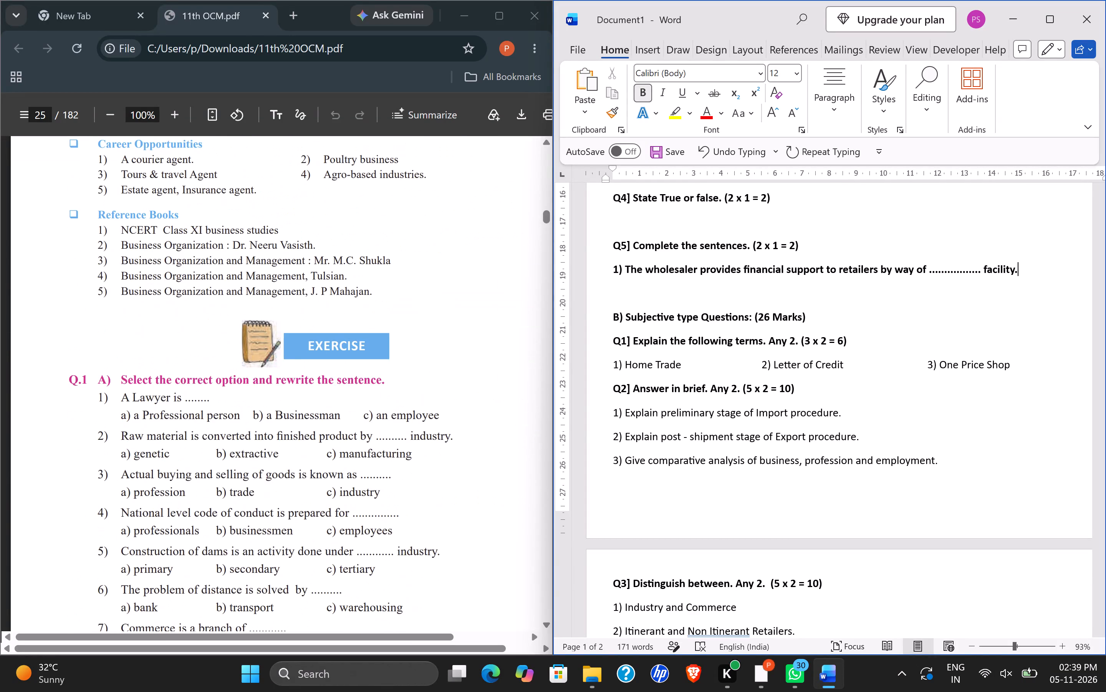
scroll(299, 334, down, 11)
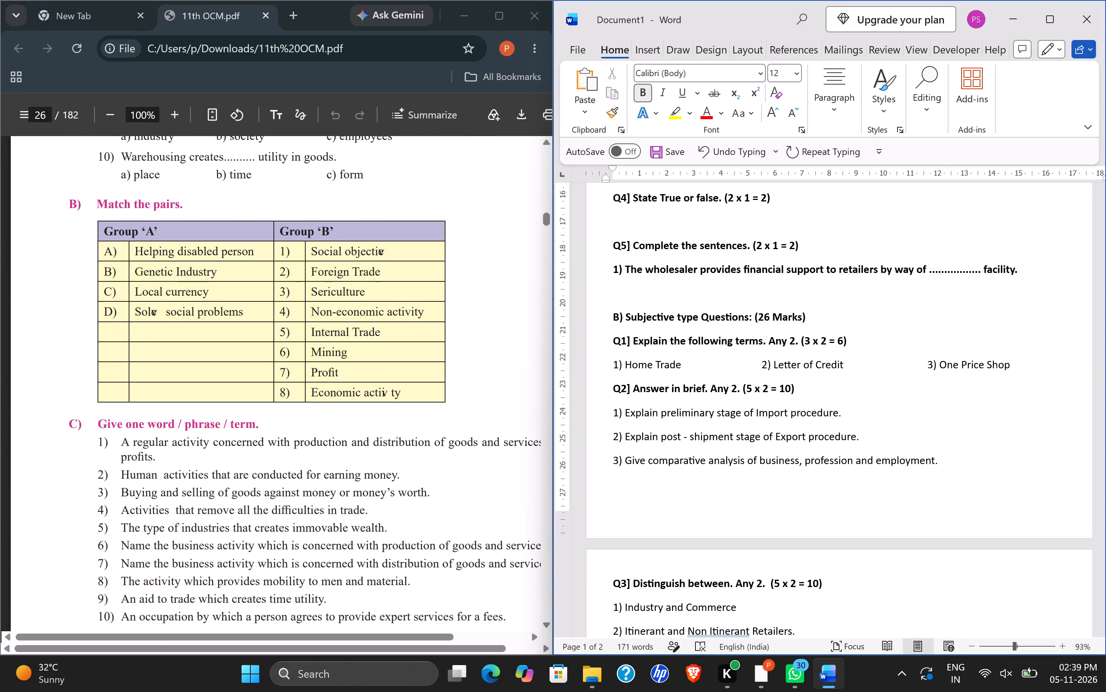
scroll(299, 334, down, 2)
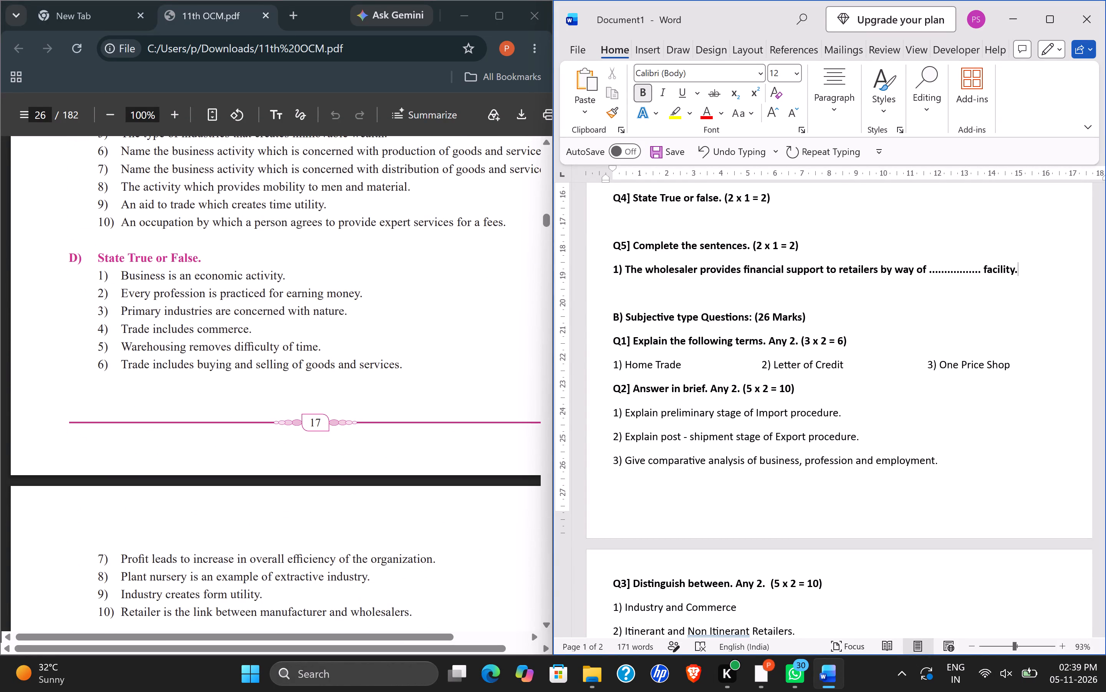
scroll(253, 415, down, 6)
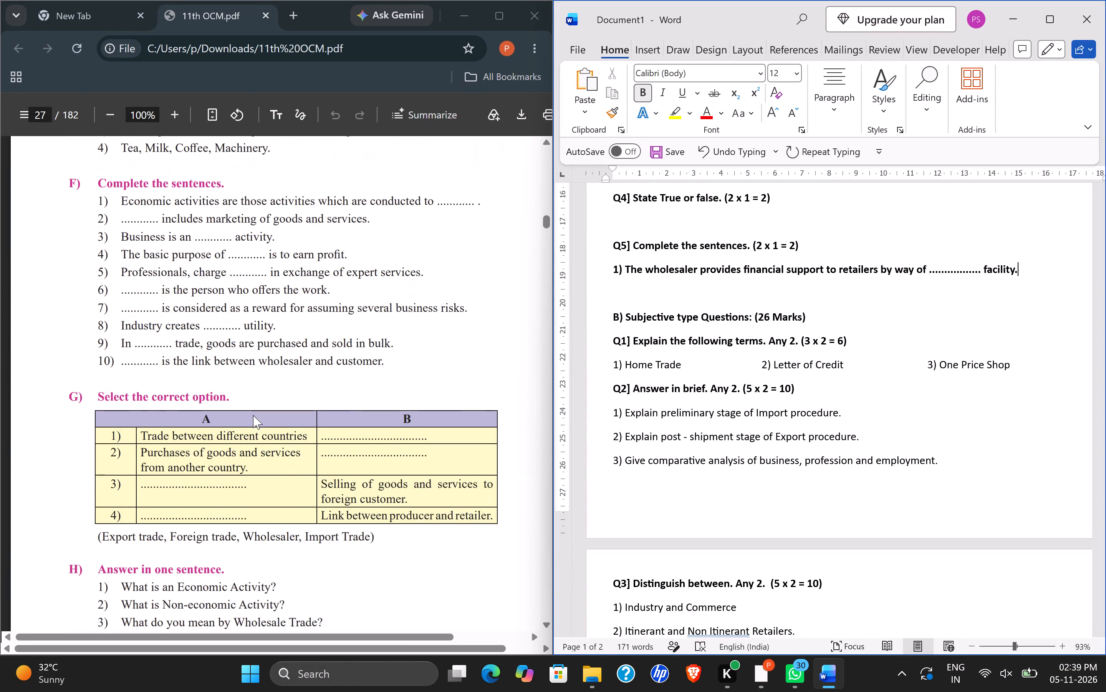
scroll(160, 205, up, 1)
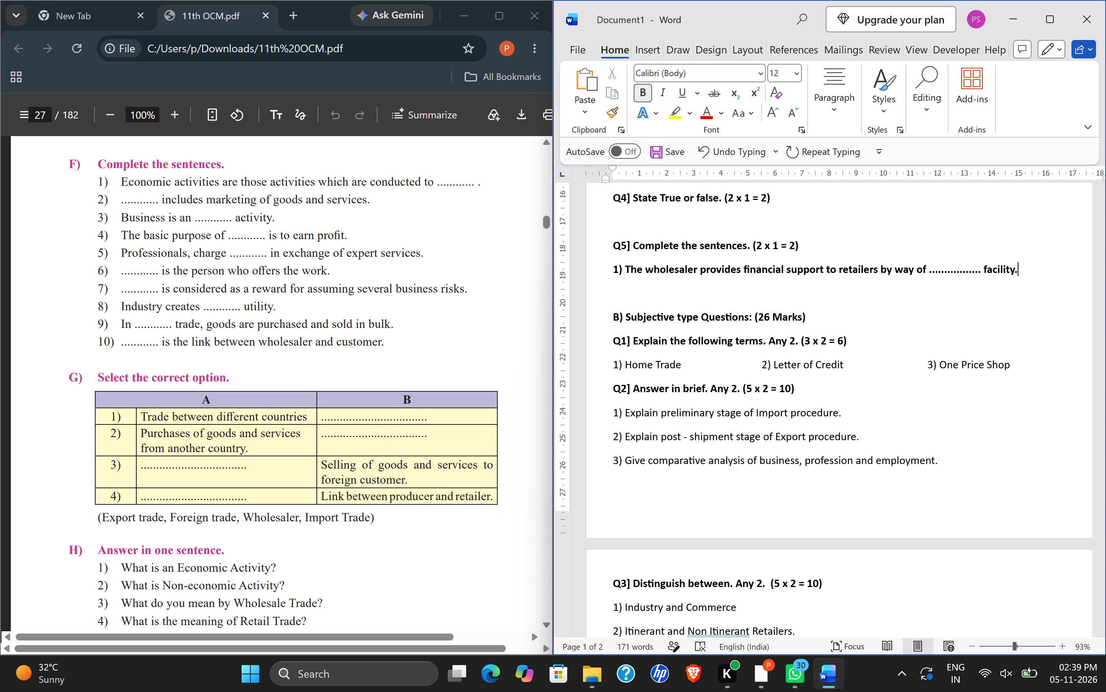
drag(119, 186, 488, 190)
key(ctrl+c)
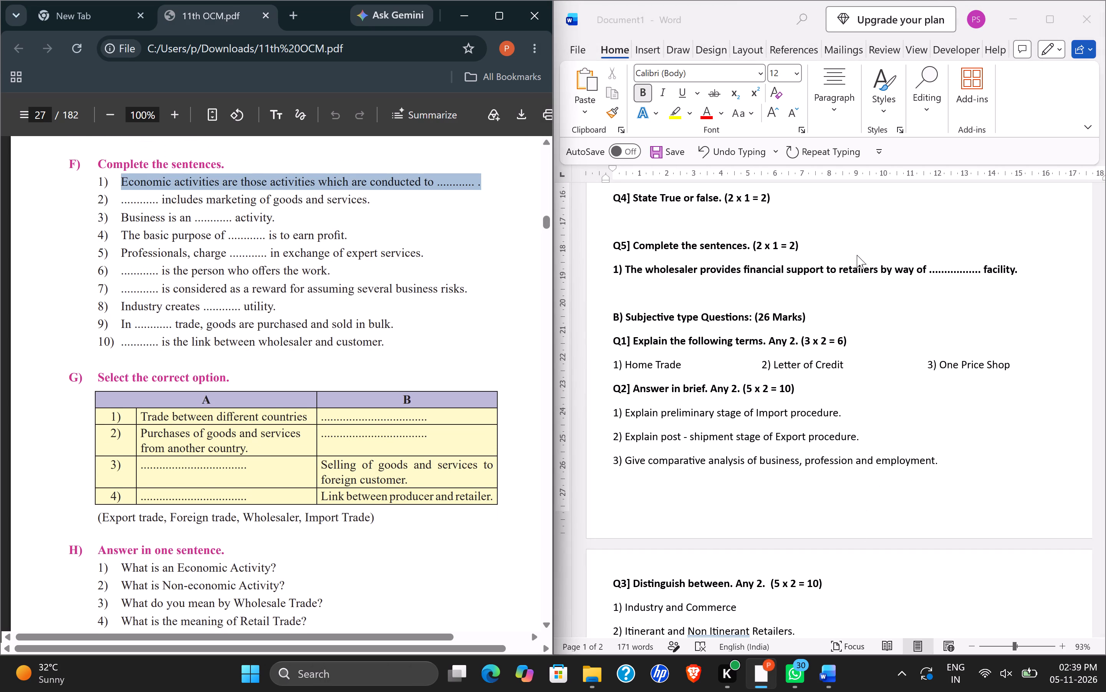
click(1025, 273)
key(Return)
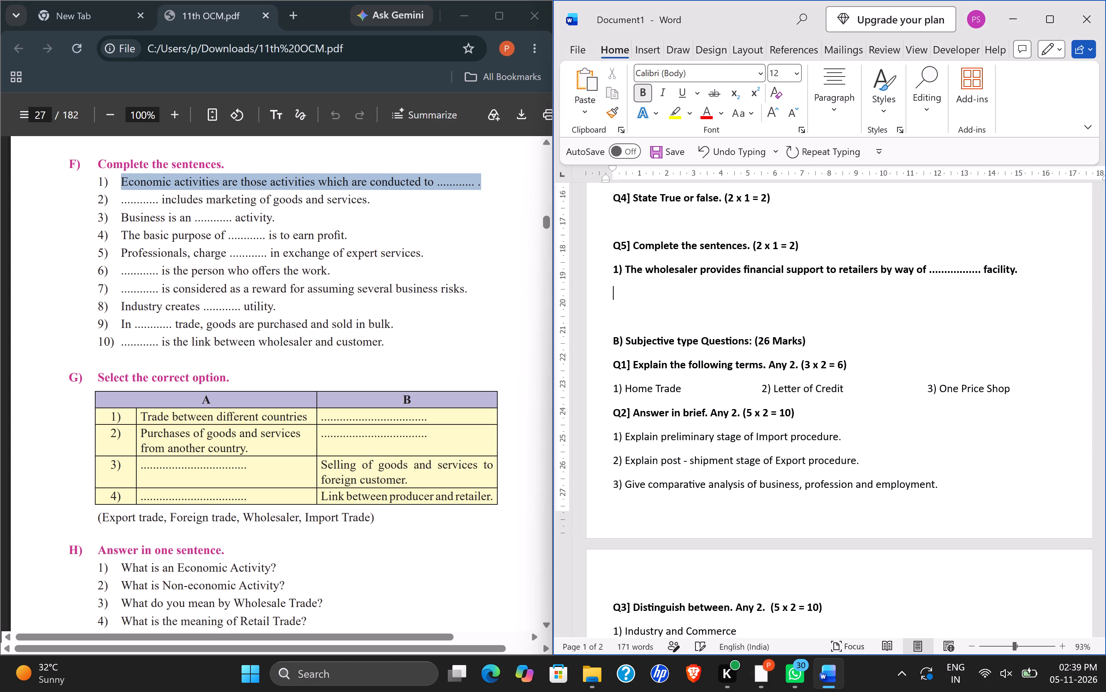
text(2))
key(space)
key(ctrl+v)
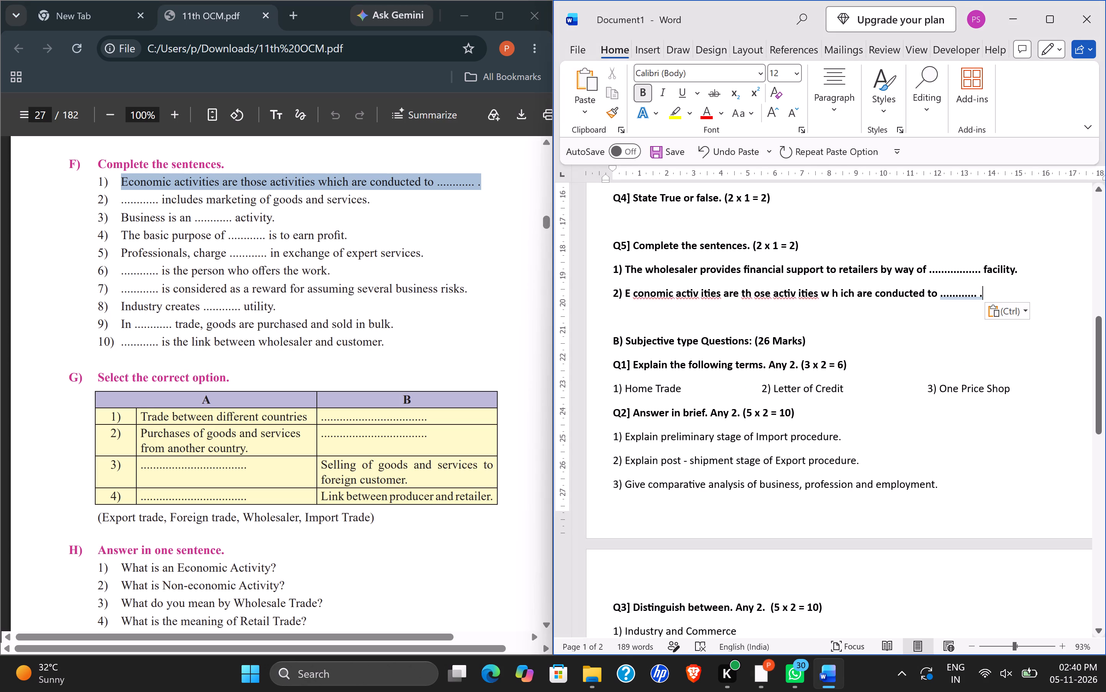
Remove the stray spaces inside the words "Economic activities" at the start of item 2) under Q5].
click(636, 298)
key(Left)
key(BackSpace)
key(Right)
key(Right)
key(Right)
key(Right)
key(Right)
key(Right)
key(Right)
key(Right)
key(Right)
key(Right)
key(Right)
key(Right)
key(Right)
key(Right)
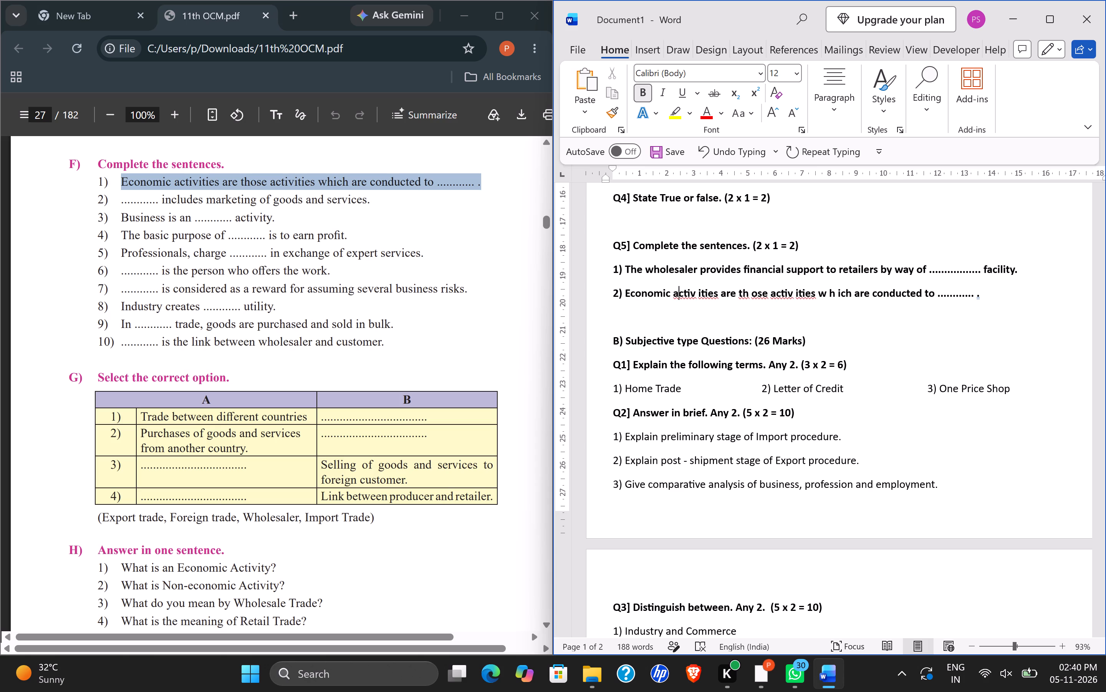
key(Right)
key(Left)
key(BackSpace)
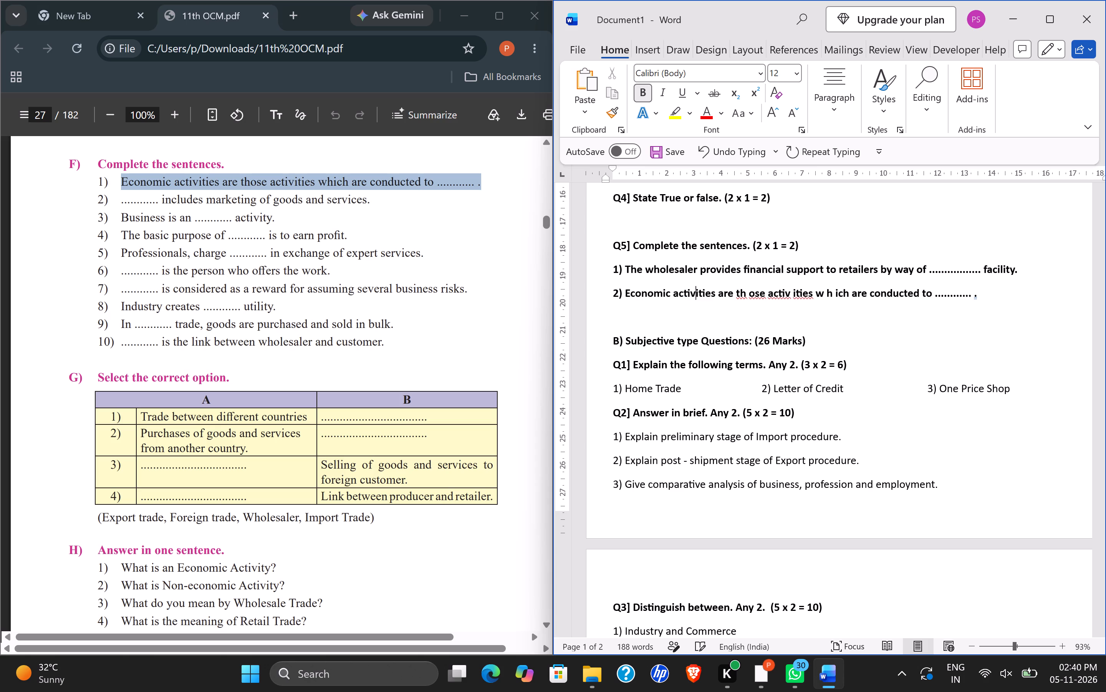
key(BackSpace)
key(v)
Remove the stray spaces inside the words "those activities which" in item 2) under Q5].
click(751, 294)
key(BackSpace)
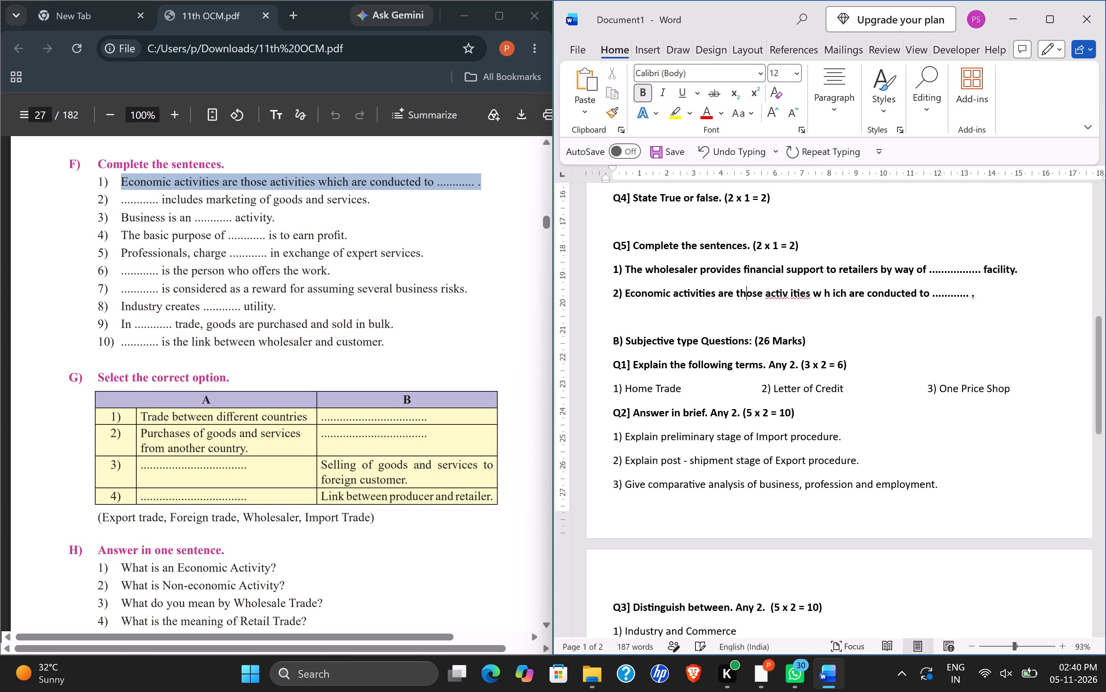
key(Right)
key(Right)
key(Right)
key(Right)
key(Right)
key(Right)
key(Right)
key(Right)
key(Right)
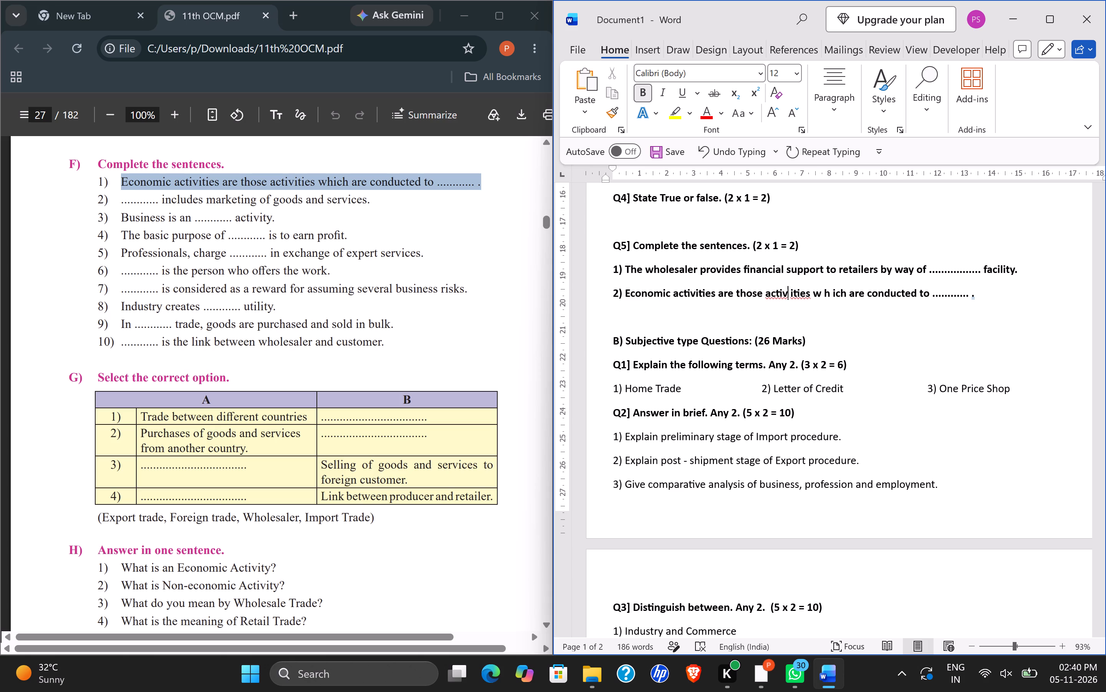
key(Right)
key(BackSpace)
key(Right)
key(Right)
key(Right)
key(Right)
key(Right)
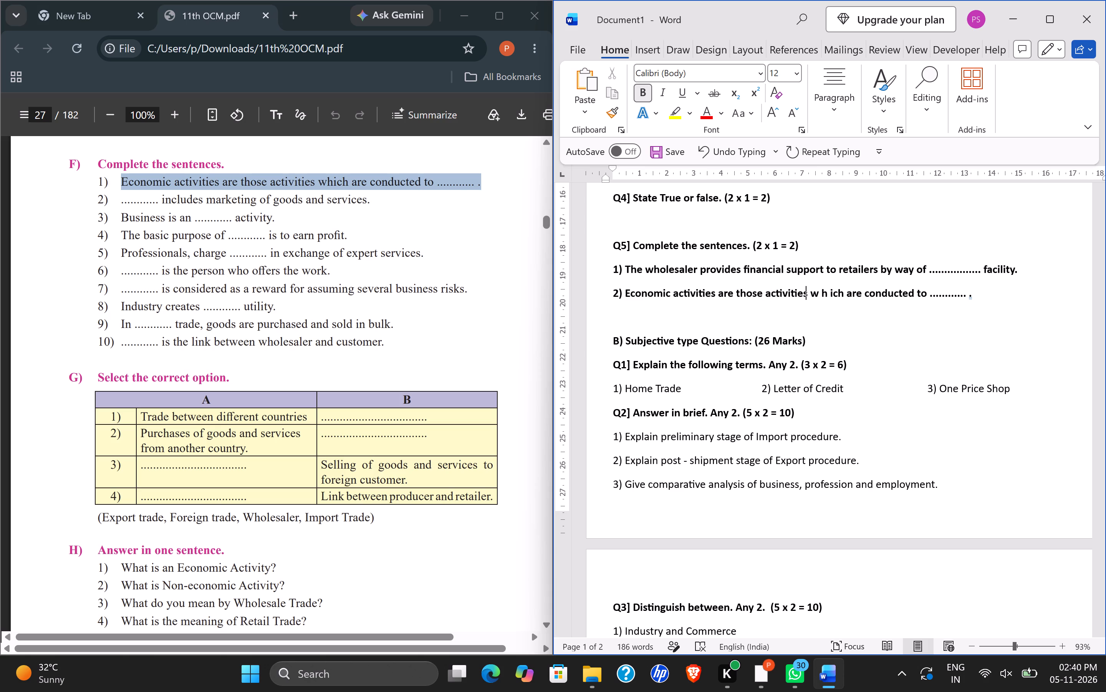
key(Right)
key(Right)
key(Right)
key(BackSpace)
key(Right)
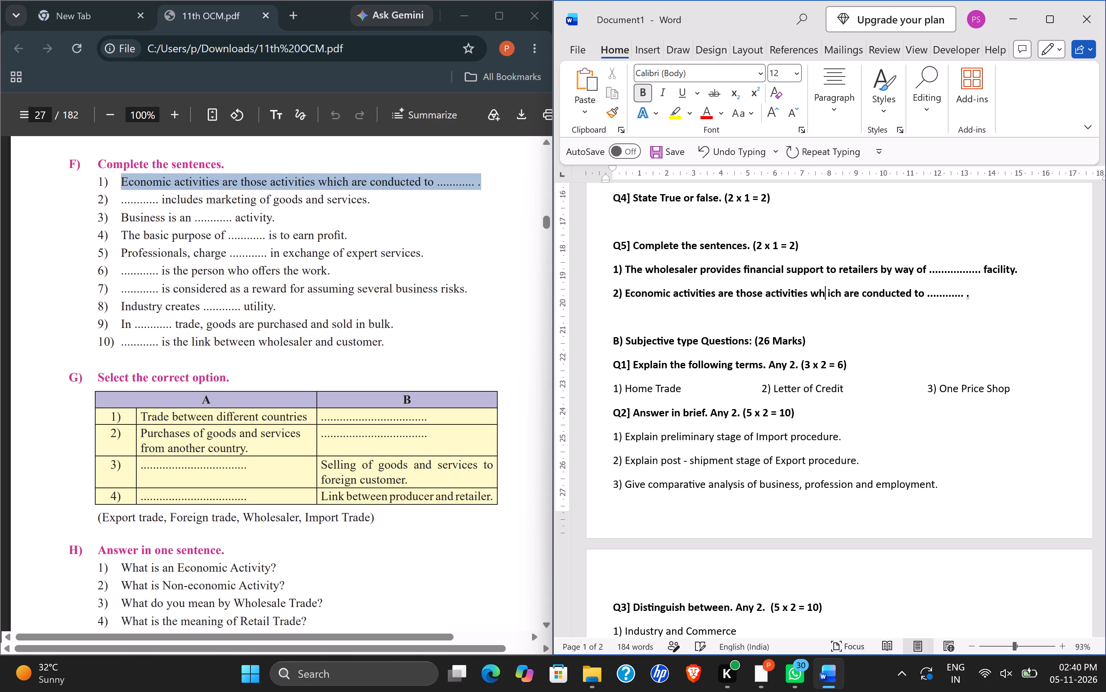
key(Right)
key(BackSpace)
key(Right)
key(Right)
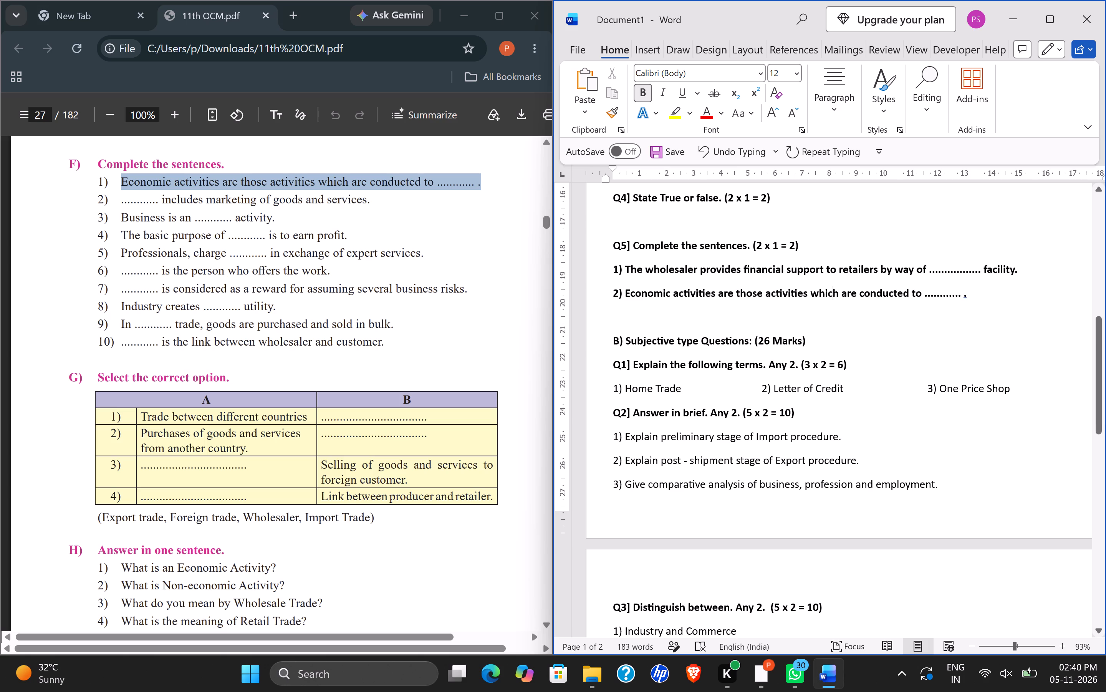
Remove the bold formatting from items 1) and 2) under Q5] Complete the sentences.
drag(610, 265, 983, 307)
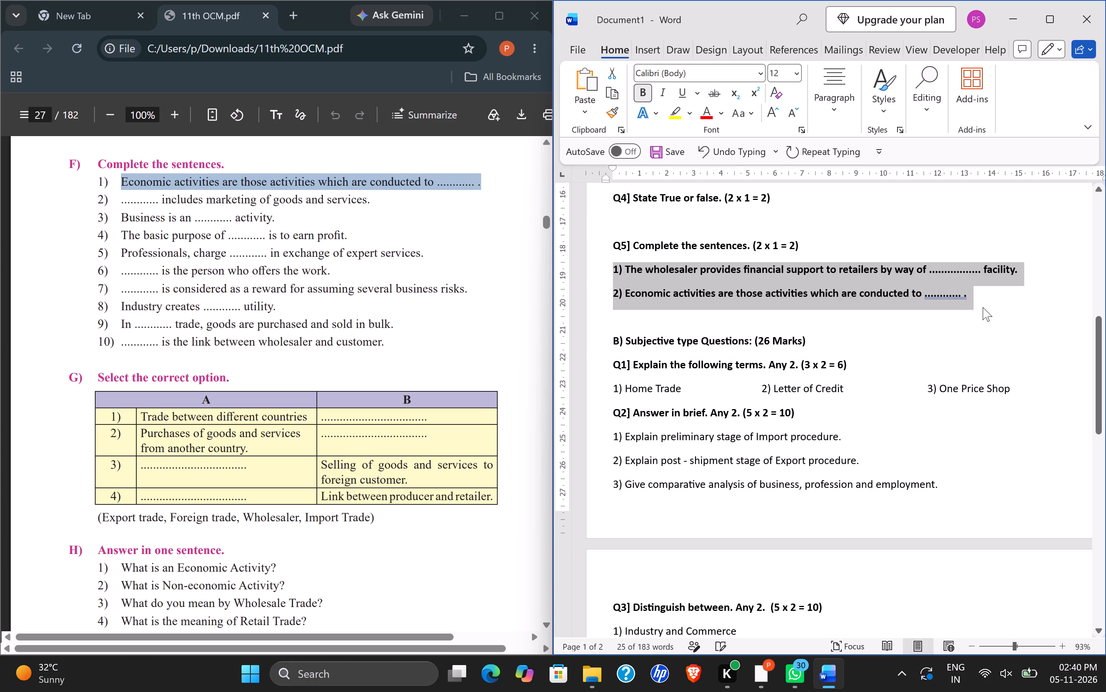
key(ctrl+b)
Delete the blank line between item 2) of Q5] and the B) Subjective type Questions heading.
click(621, 321)
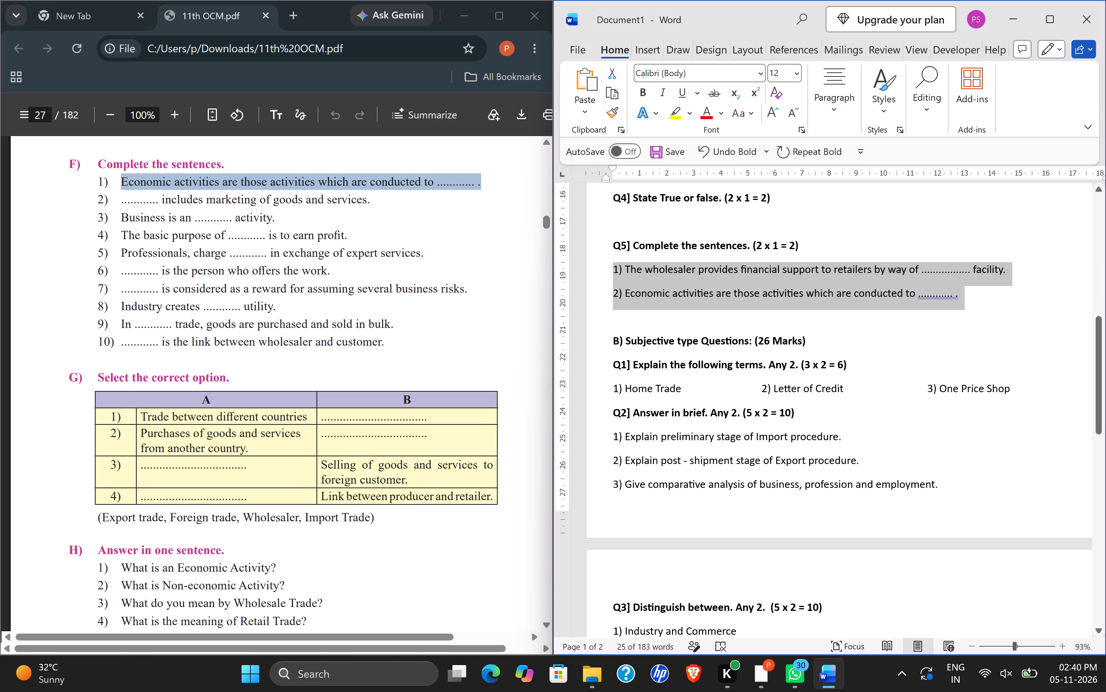
key(BackSpace)
key(BackSpace)
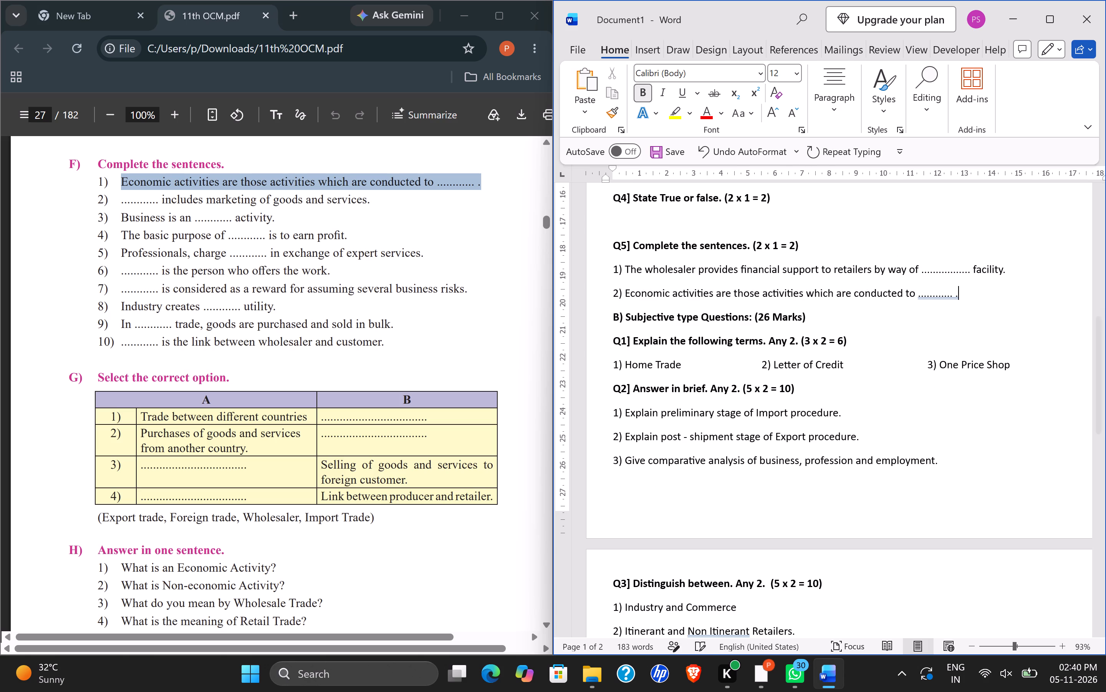
Copy the statement "Trade includes buying and selling of goods and services." from the State True or False exercise in the textbook PDF.
scroll(626, 343, up, 1)
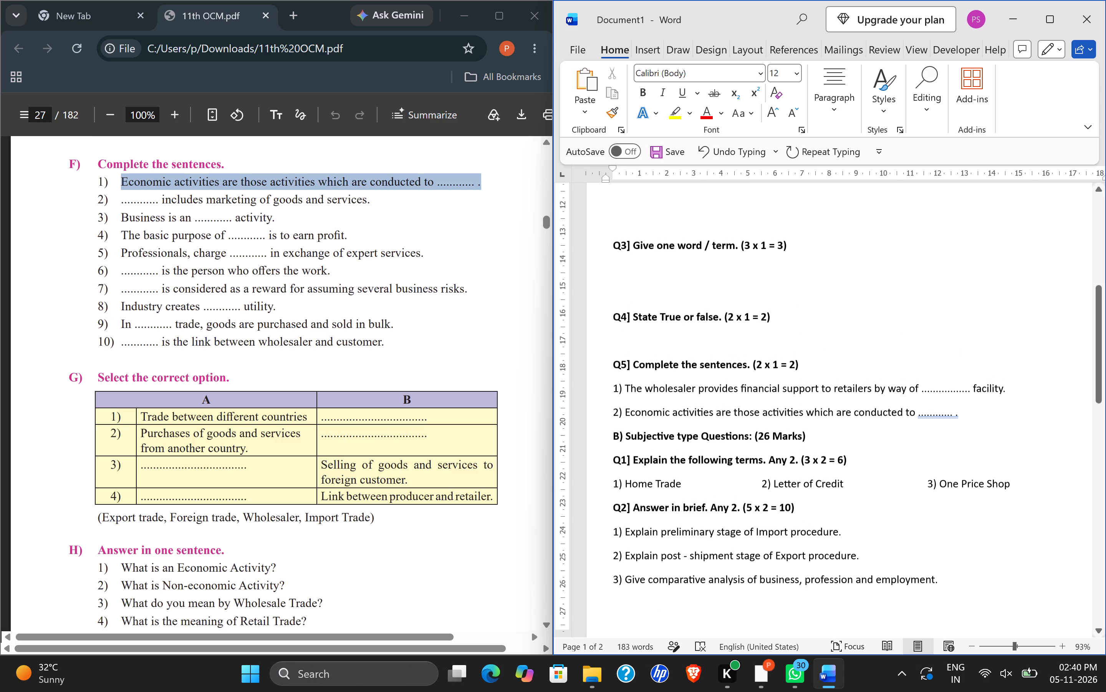
scroll(305, 440, down, 6)
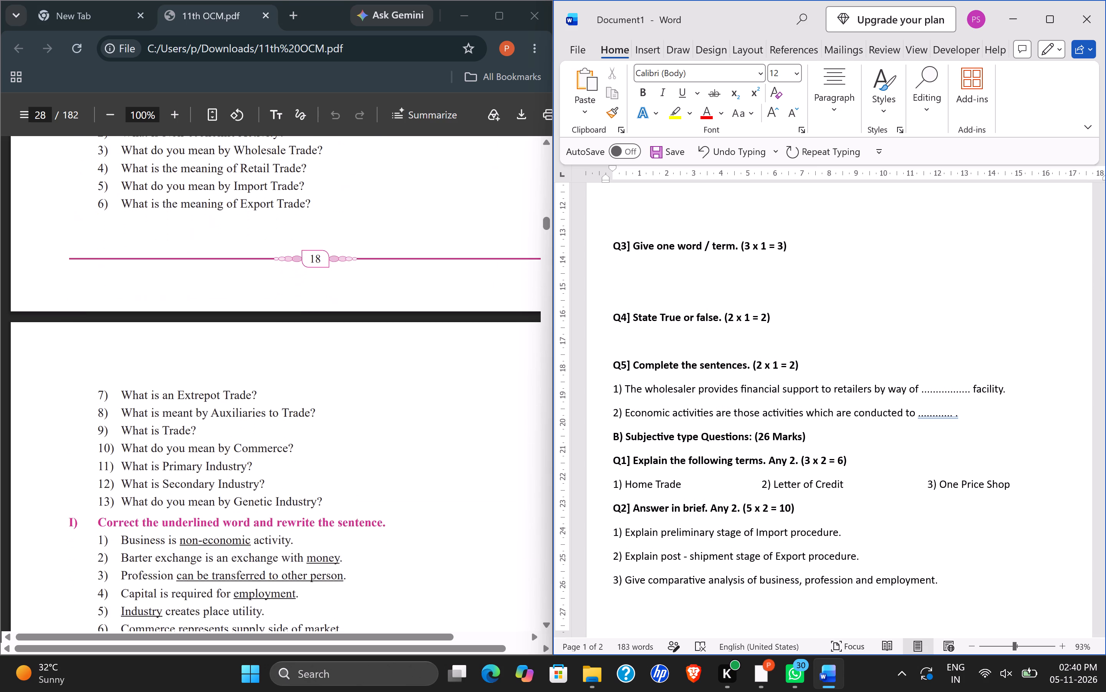
scroll(305, 440, down, 3)
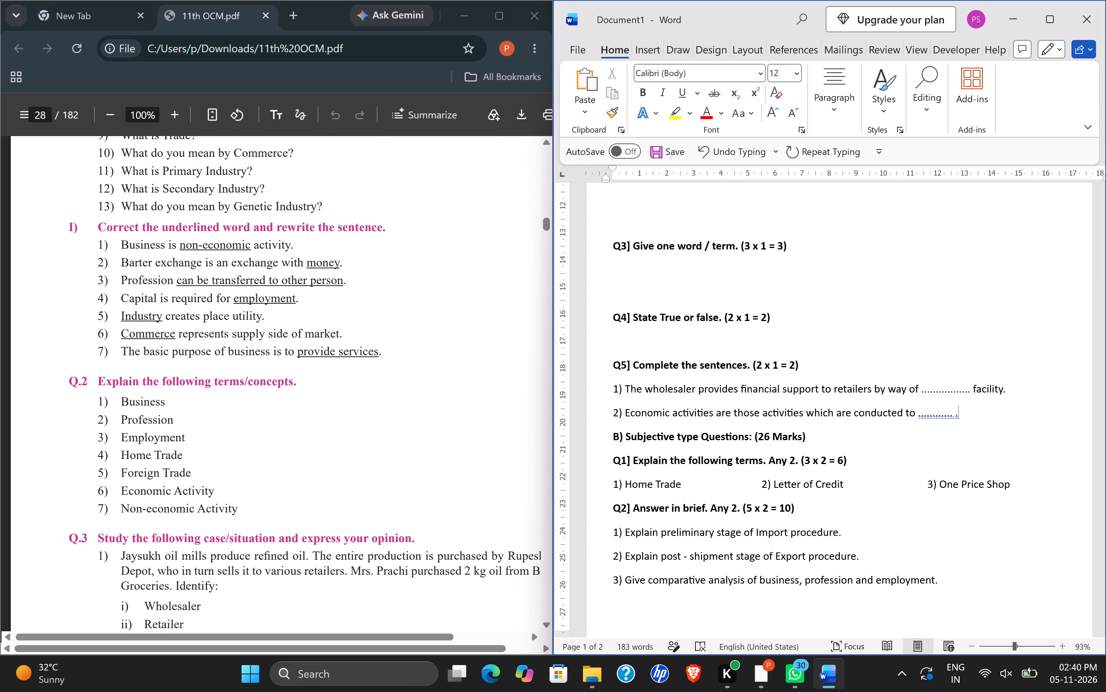
scroll(305, 440, down, 2)
scroll(305, 440, up, 2)
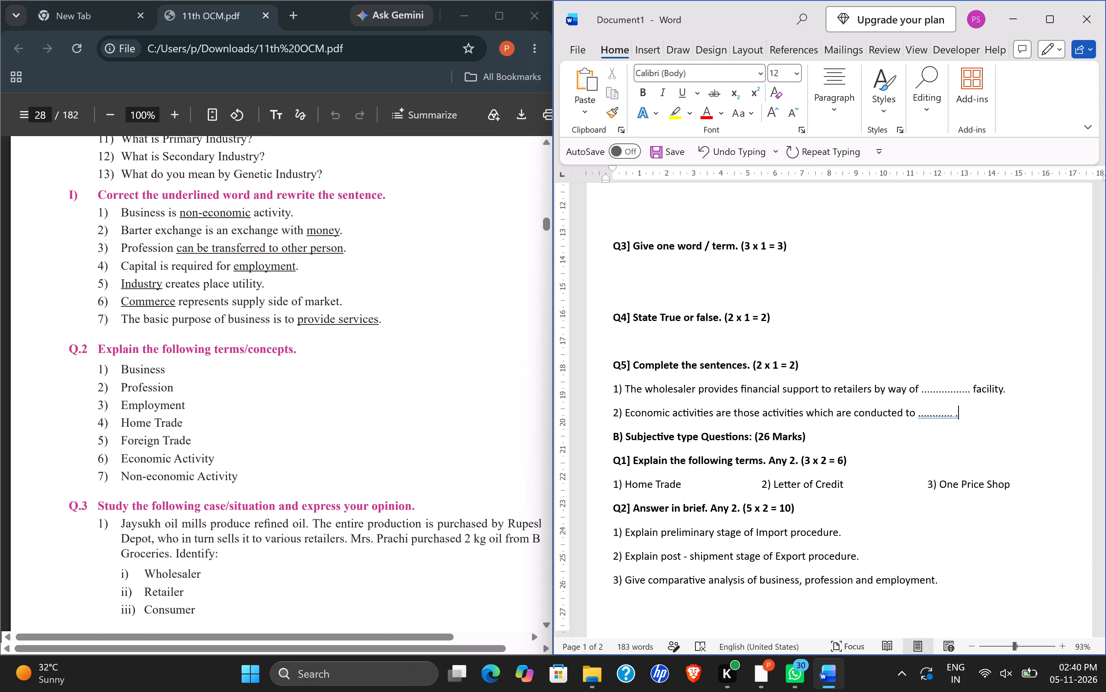
scroll(305, 440, up, 8)
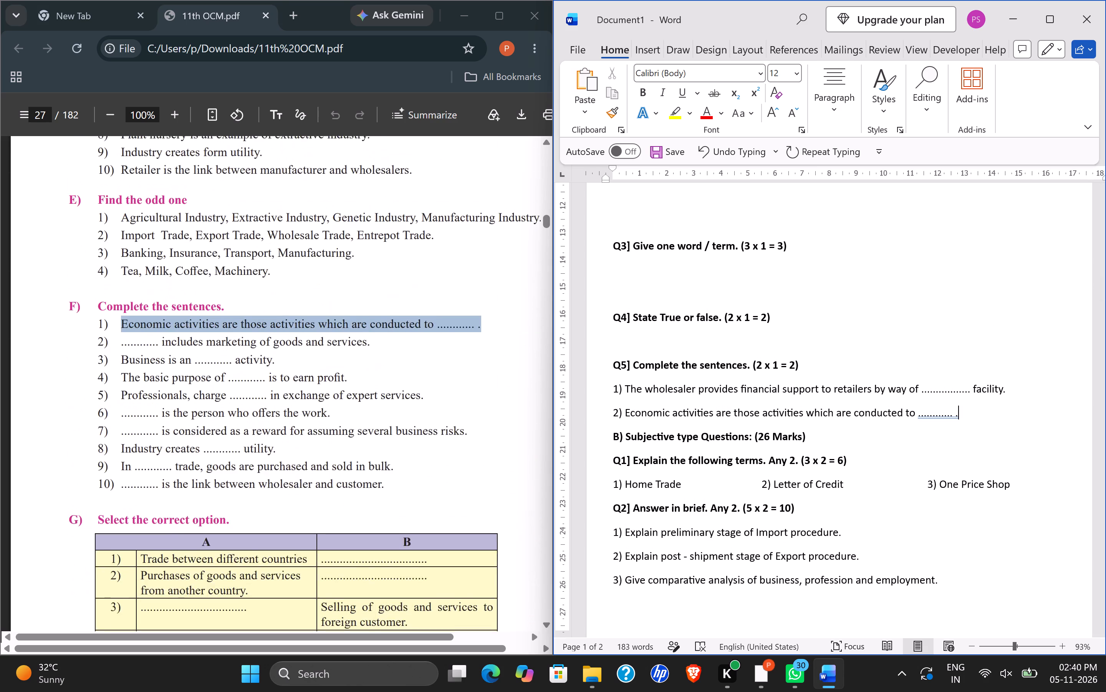
scroll(305, 440, up, 1)
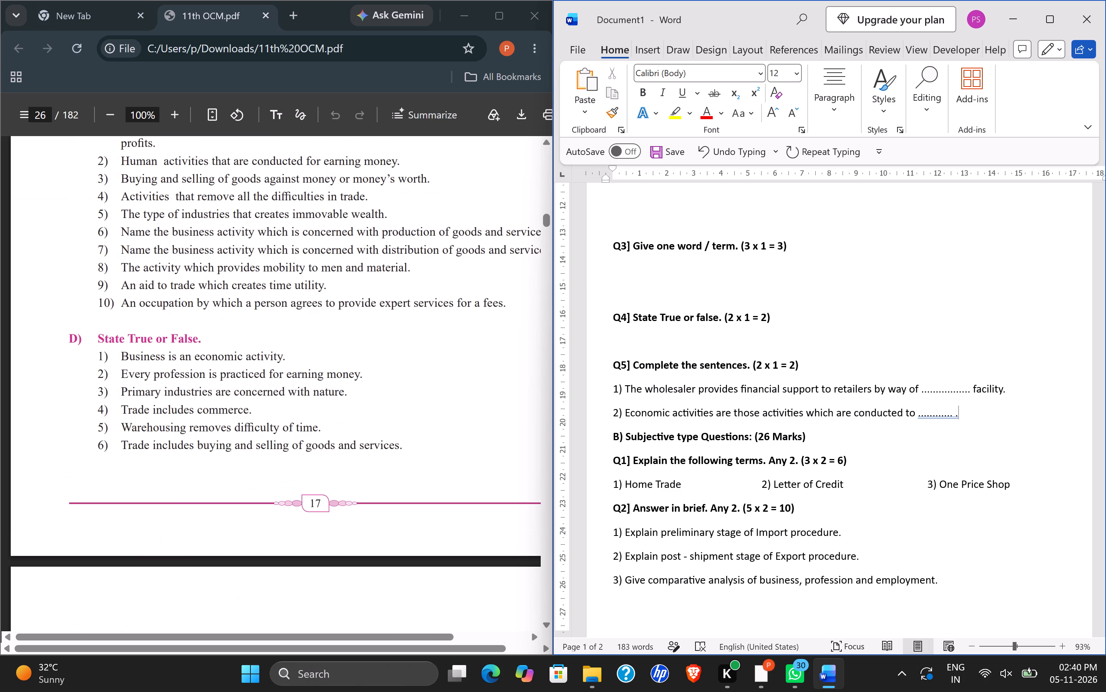
drag(128, 446, 300, 425)
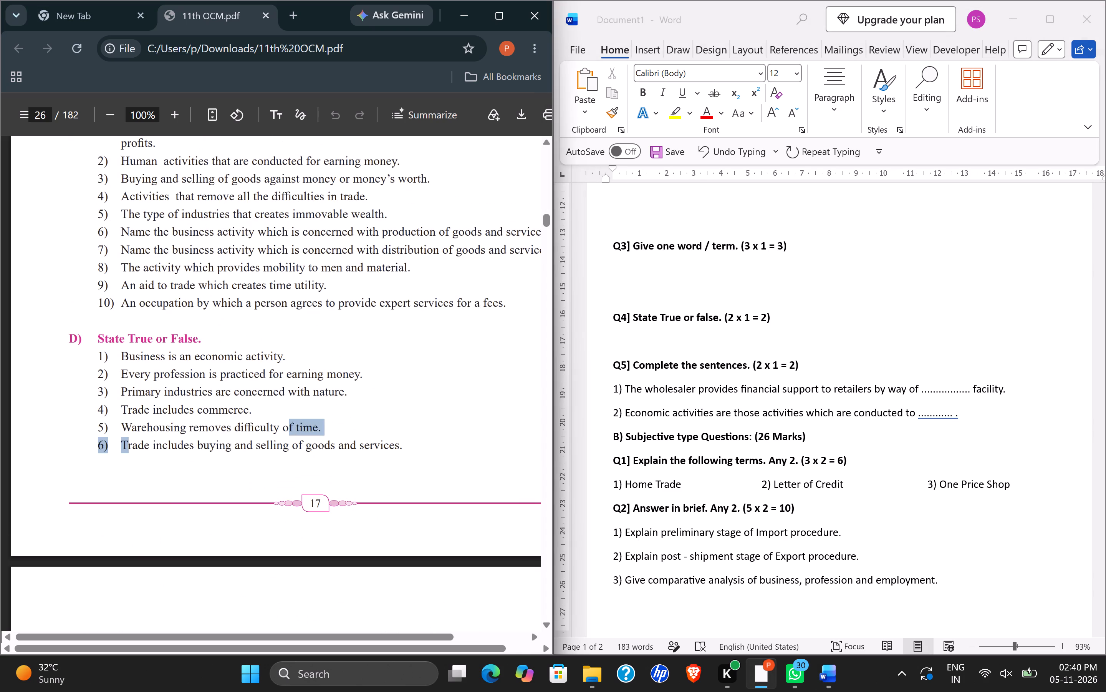
drag(300, 425, 411, 449)
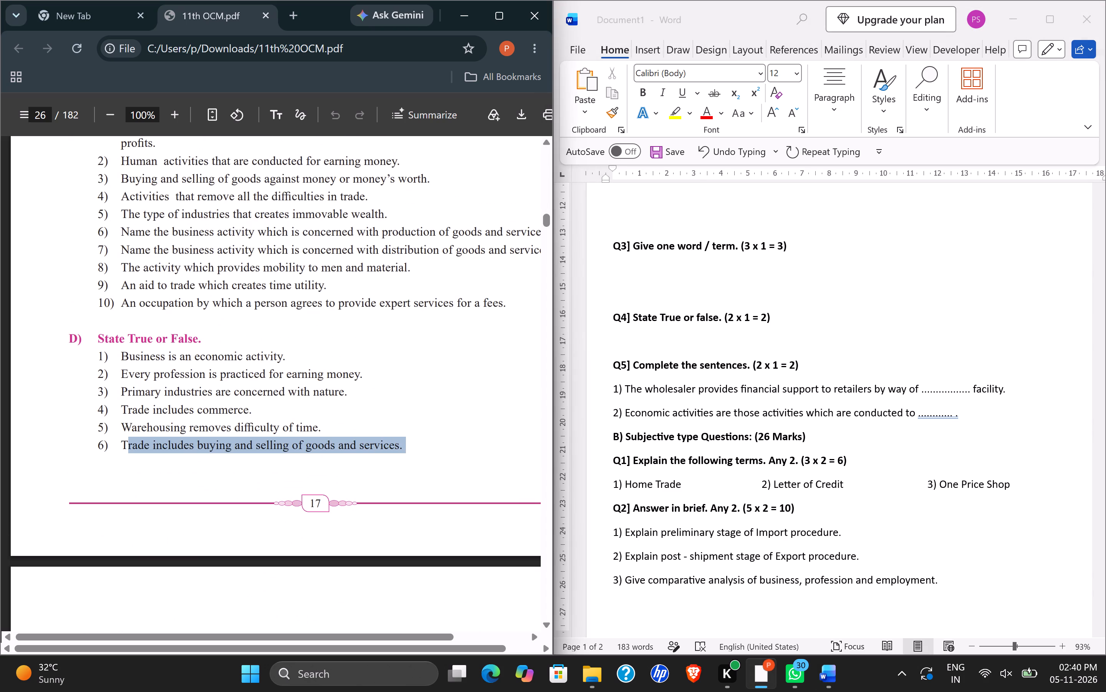
drag(119, 453, 430, 459)
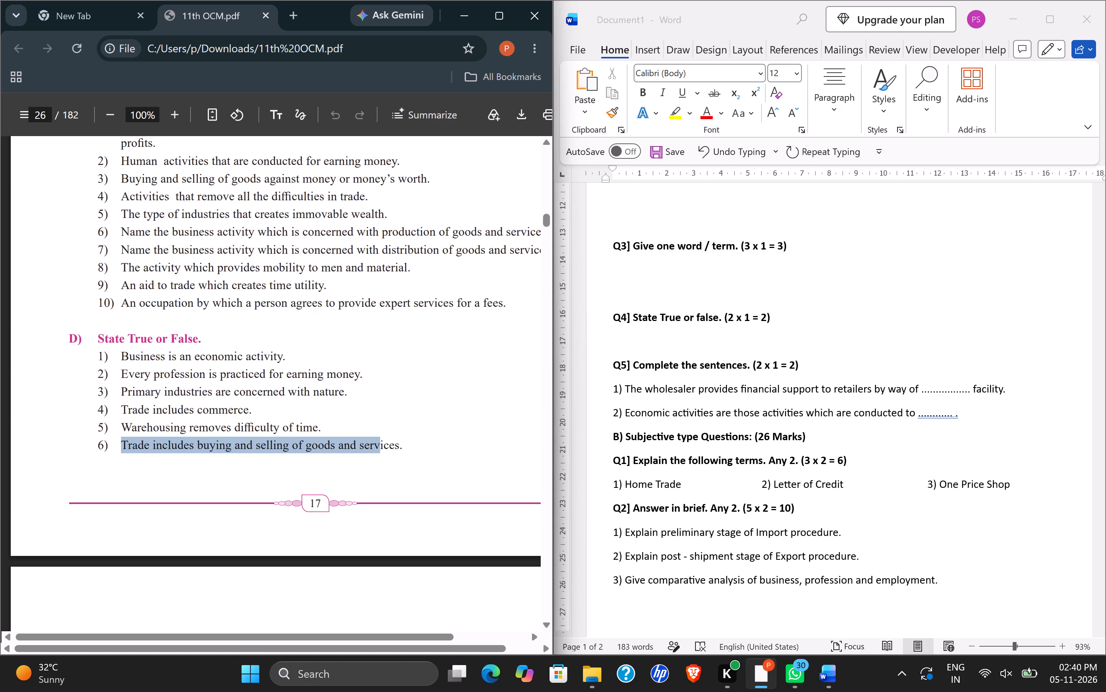
drag(430, 459, 422, 449)
key(ctrl+c)
Add the copied trade statement in the Word document as item 1) under Q4] State True or false.
click(636, 339)
click(636, 339)
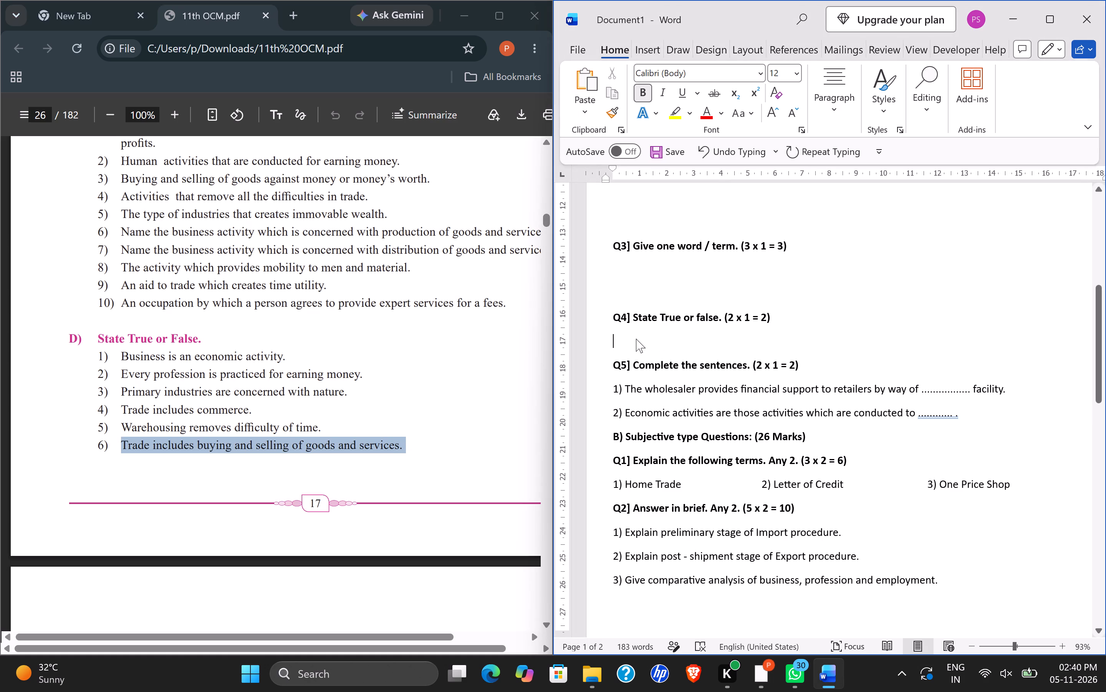
key(1)
text())
key(space)
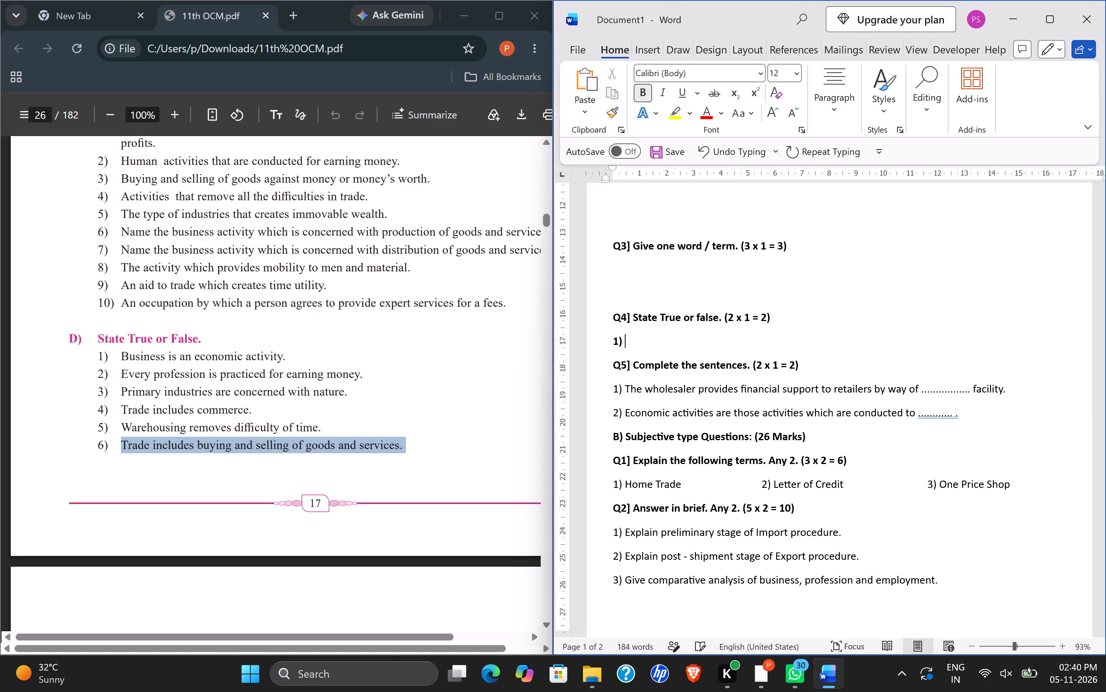
key(ctrl+v)
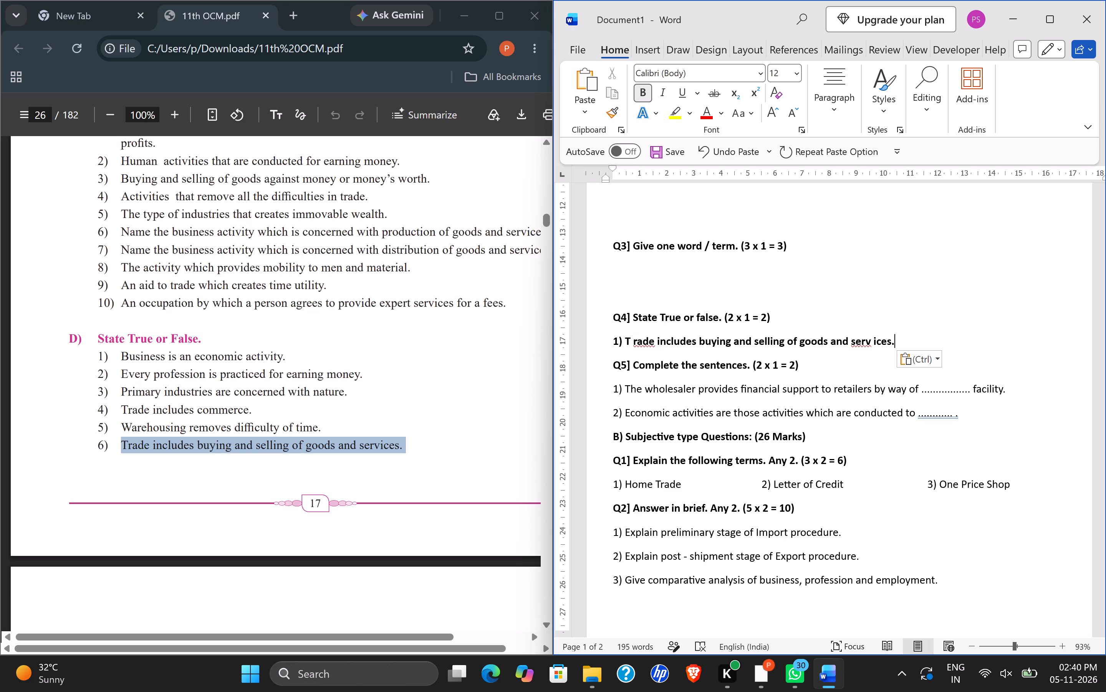
Remove the stray space inside the word "Trade" in item 1) under Q4].
click(636, 339)
key(Left)
key(BackSpace)
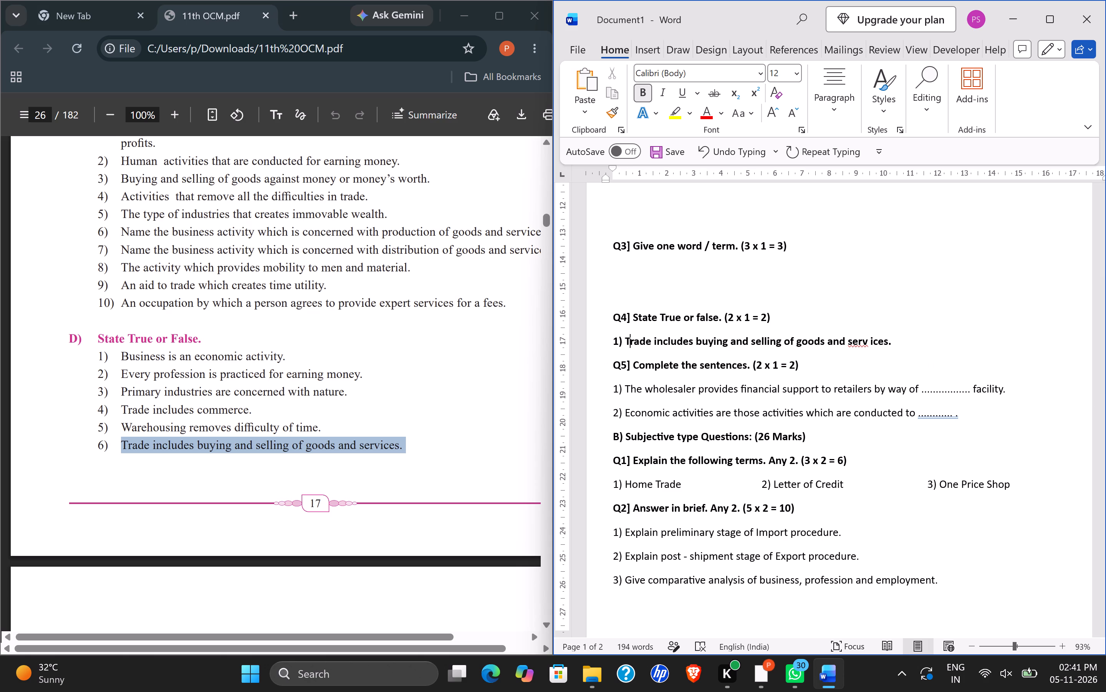
Look through chapter 2 of the textbook PDF and its end-of-chapter exercises for further objective questions.
scroll(335, 374, down, 14)
scroll(335, 374, down, 7)
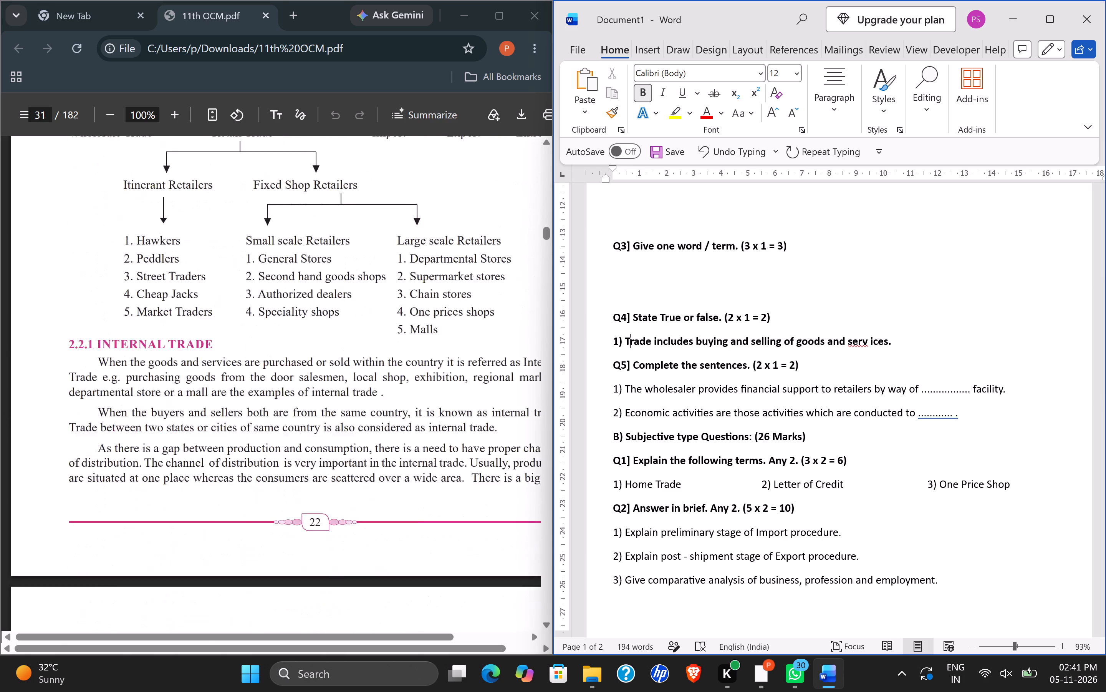
scroll(335, 374, down, 7)
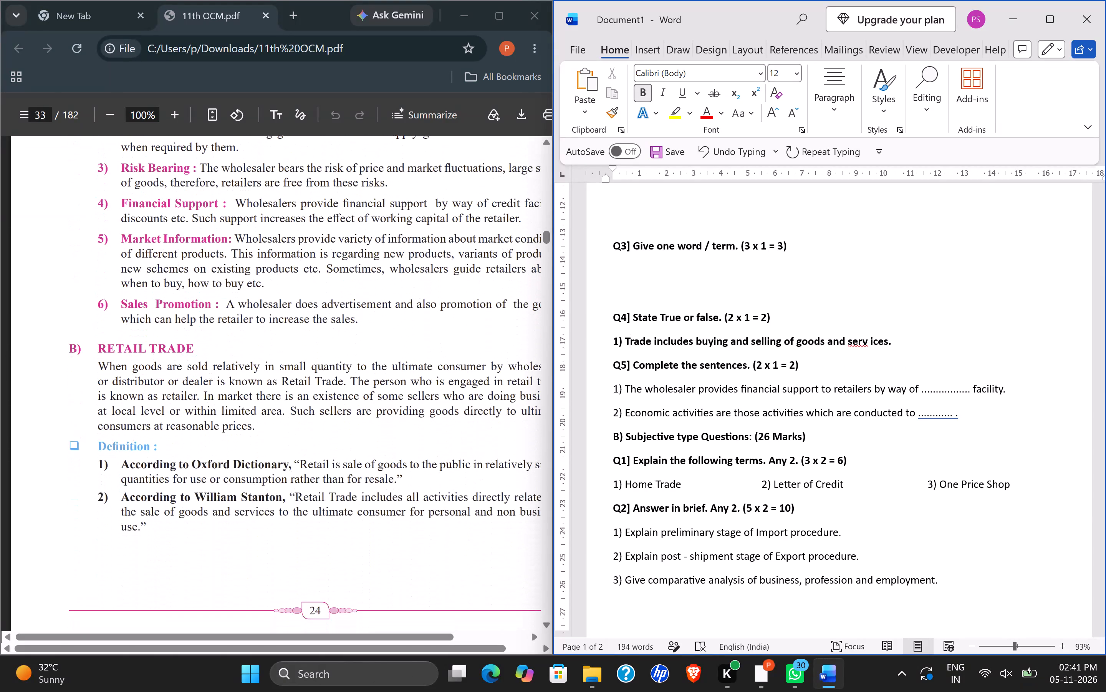
scroll(335, 374, down, 15)
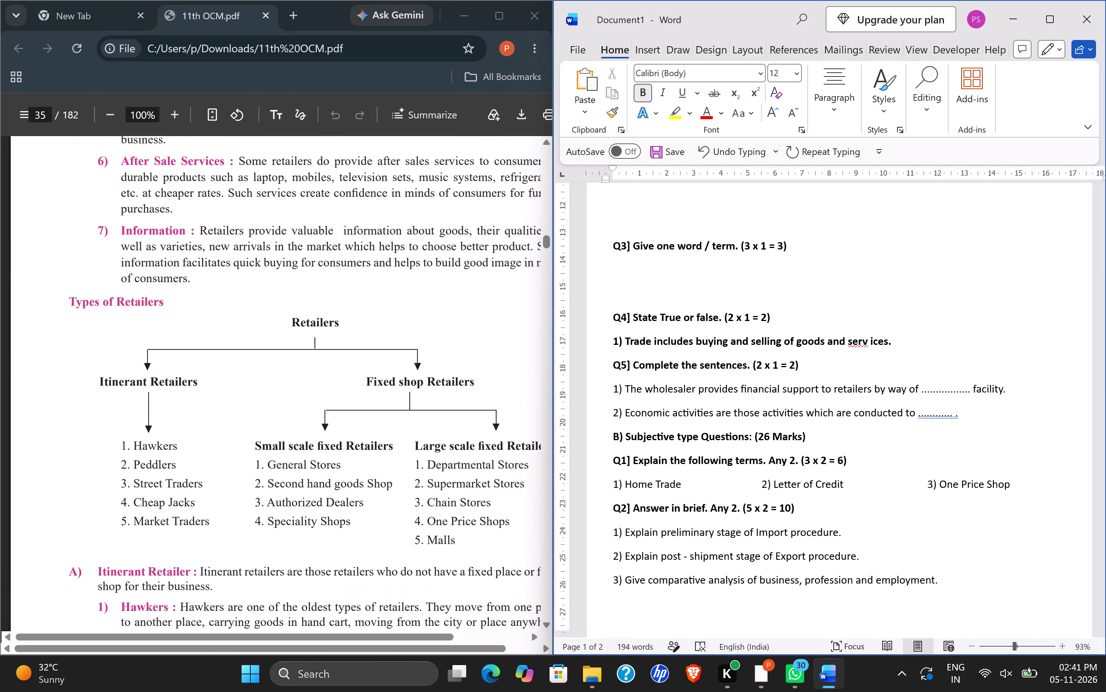
scroll(335, 374, down, 16)
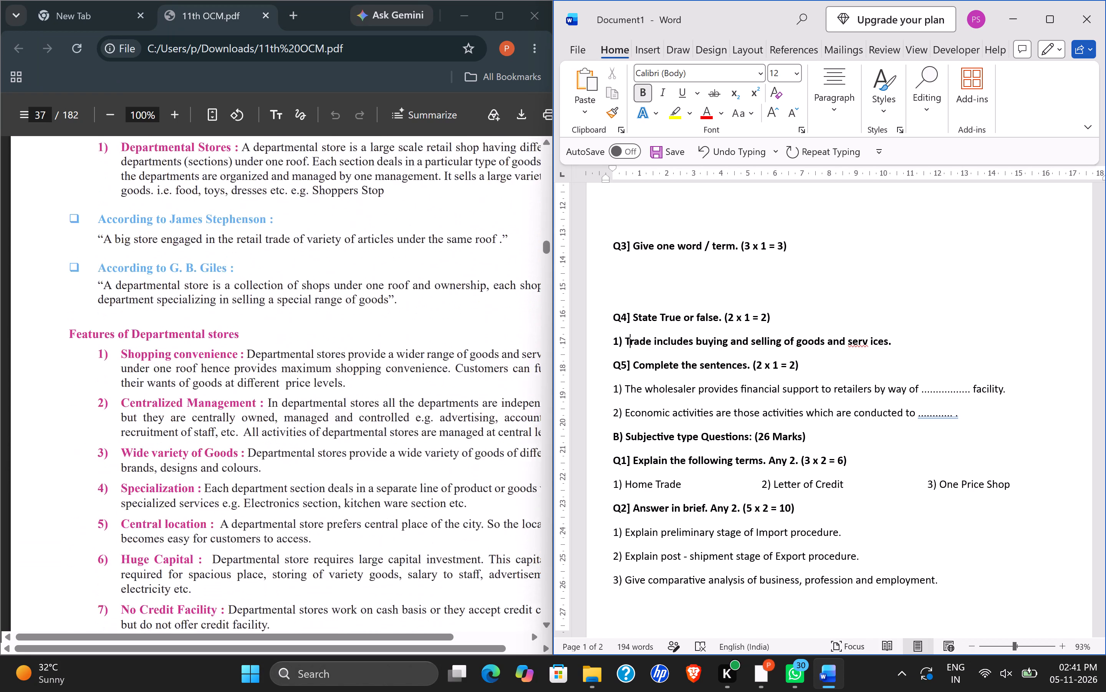
scroll(335, 374, down, 15)
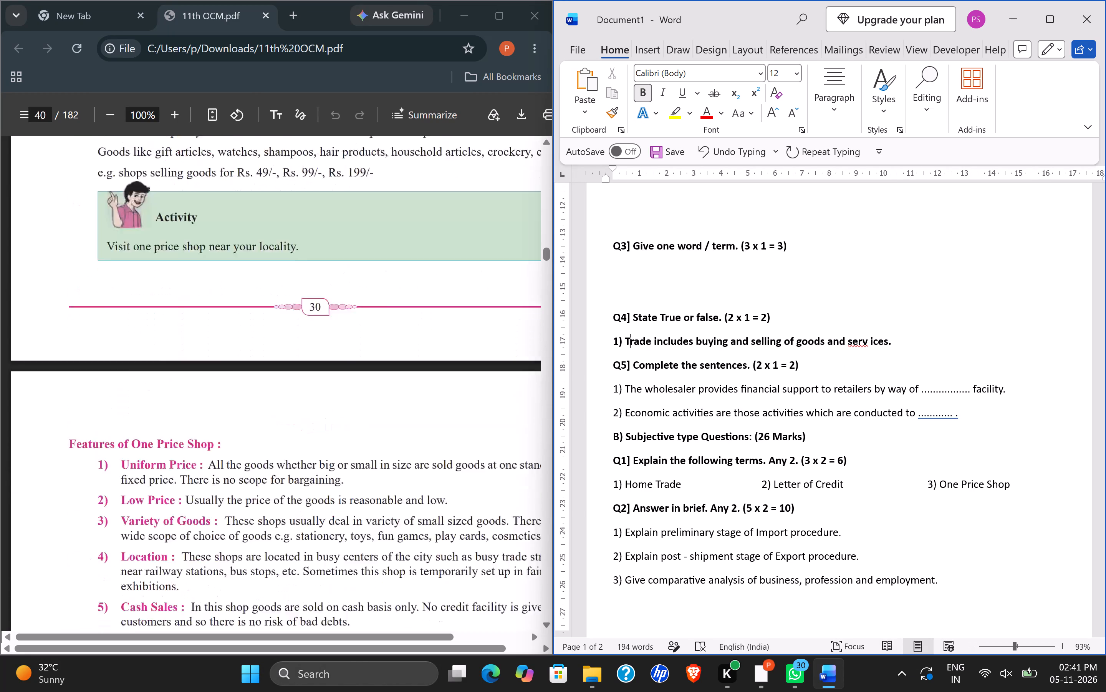
scroll(335, 374, down, 11)
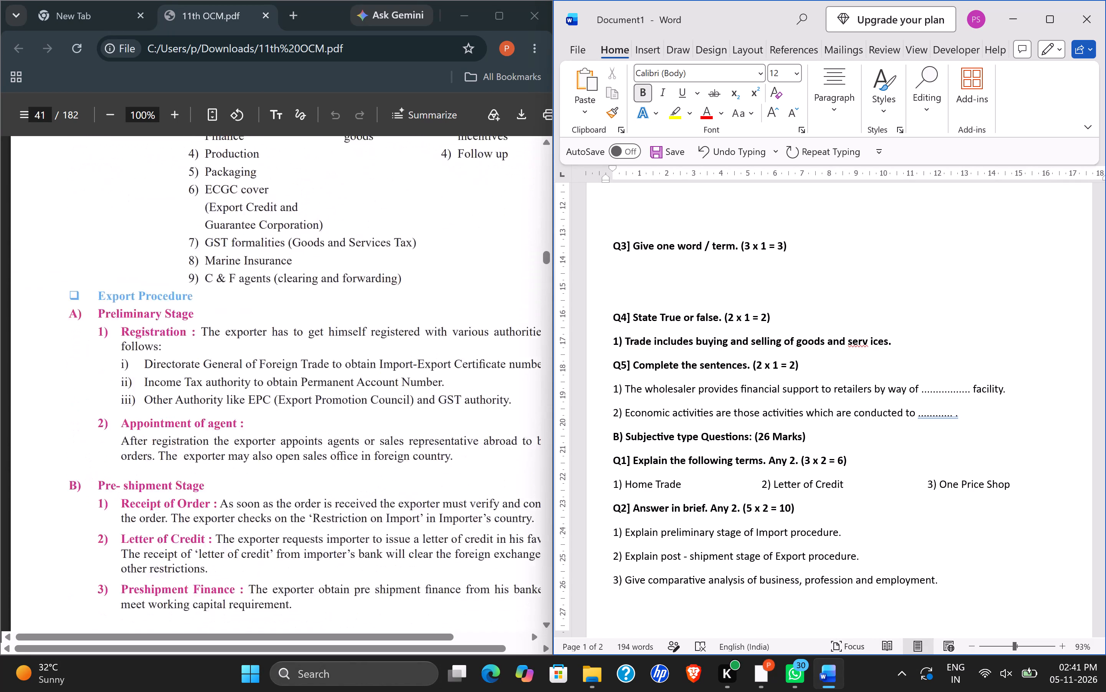
scroll(335, 374, down, 11)
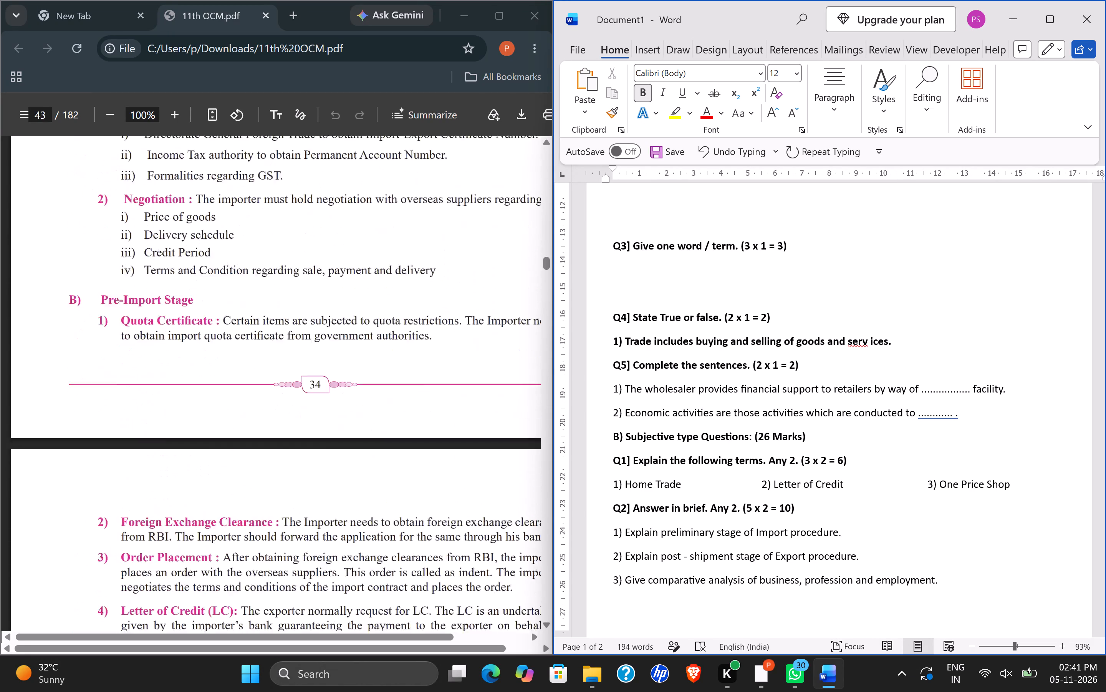
scroll(335, 374, down, 9)
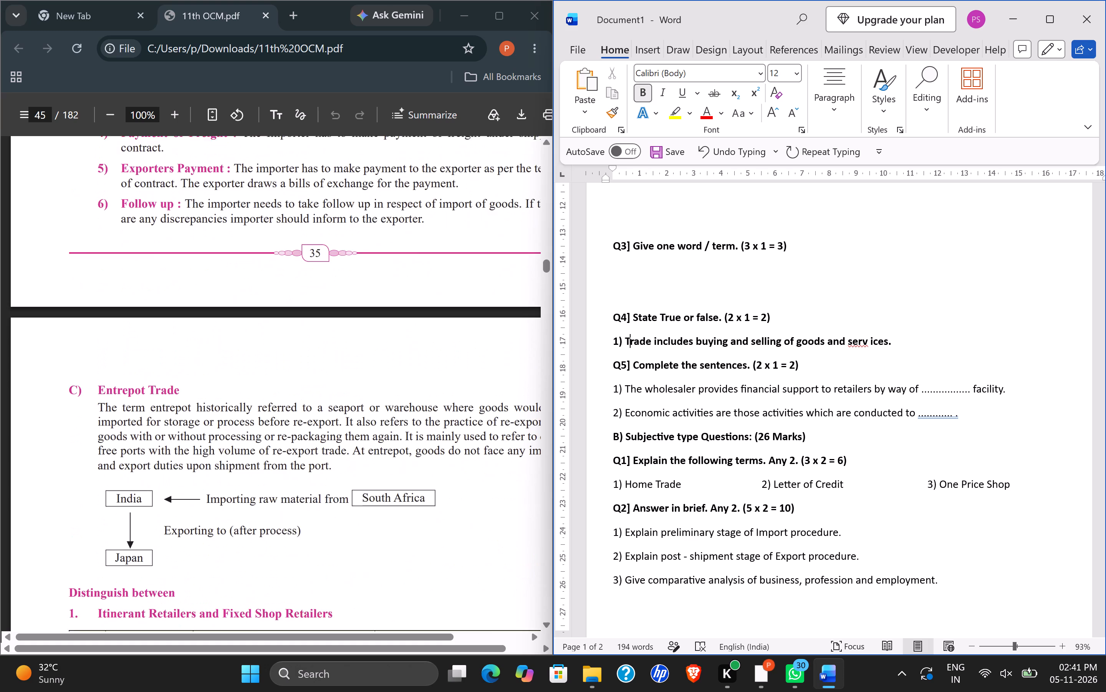
scroll(335, 374, down, 16)
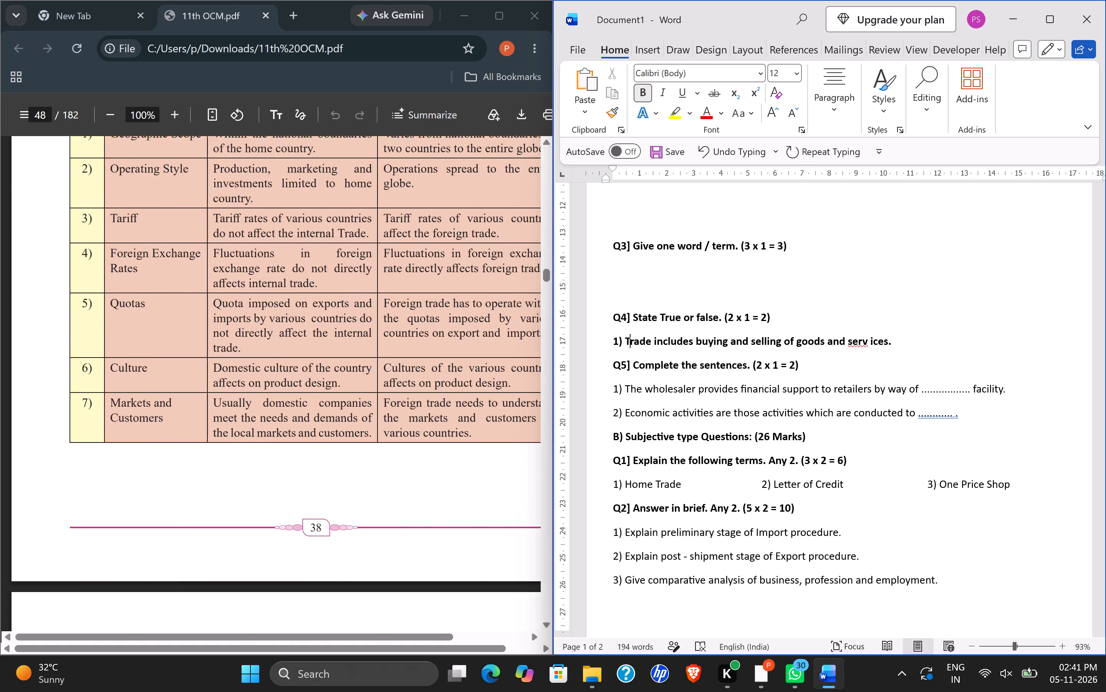
scroll(335, 374, down, 8)
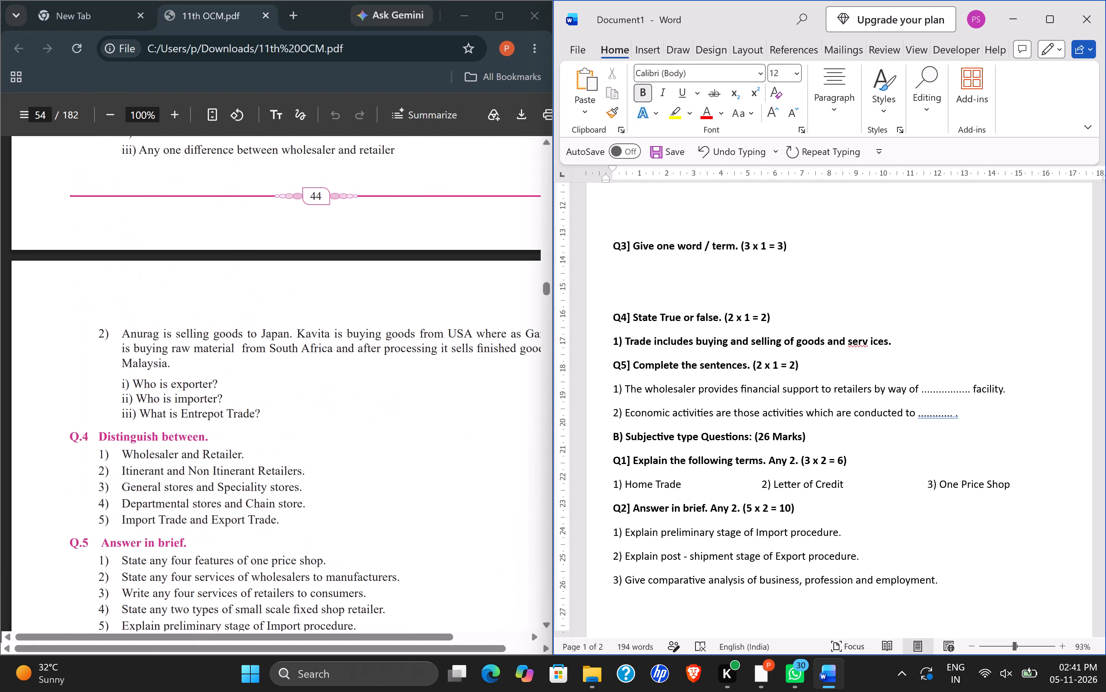
scroll(335, 374, up, 4)
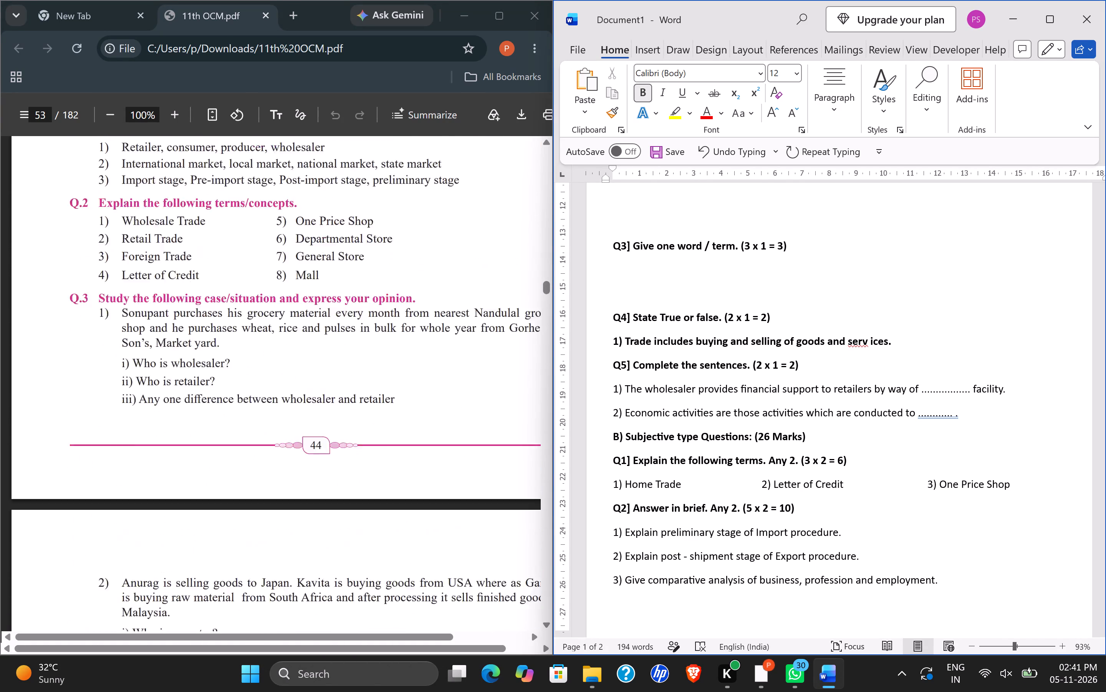
scroll(335, 374, up, 8)
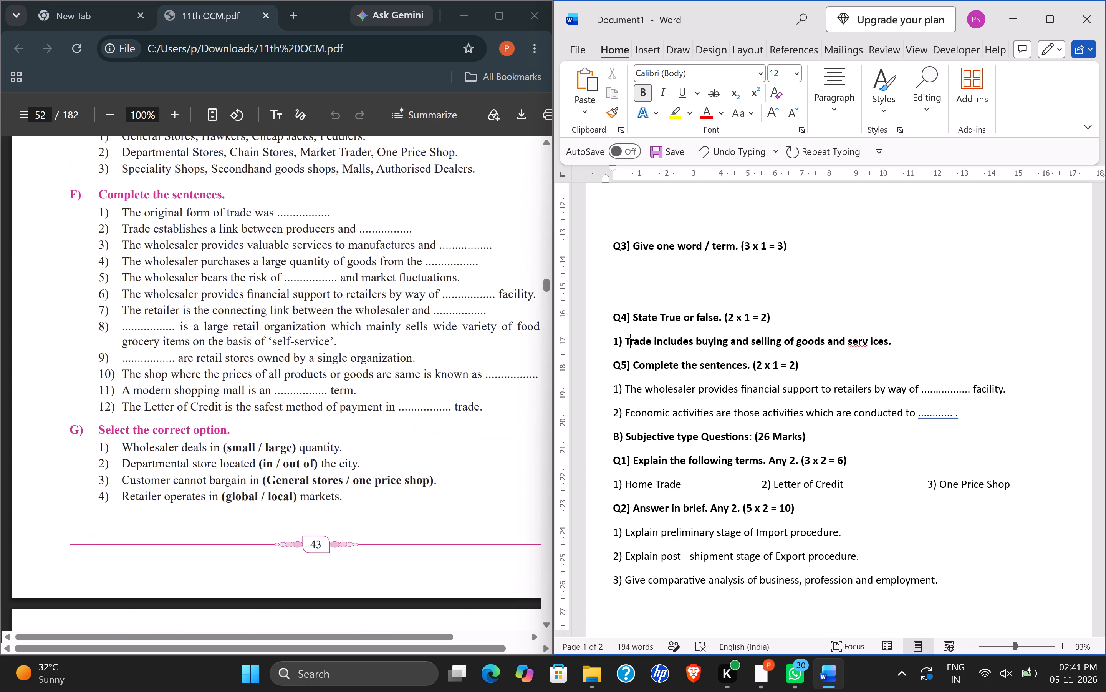
Copy sentence 8), about a large retail organization based on 'self-service', from the chapter 2 Complete the sentences exercise.
drag(124, 324, 351, 347)
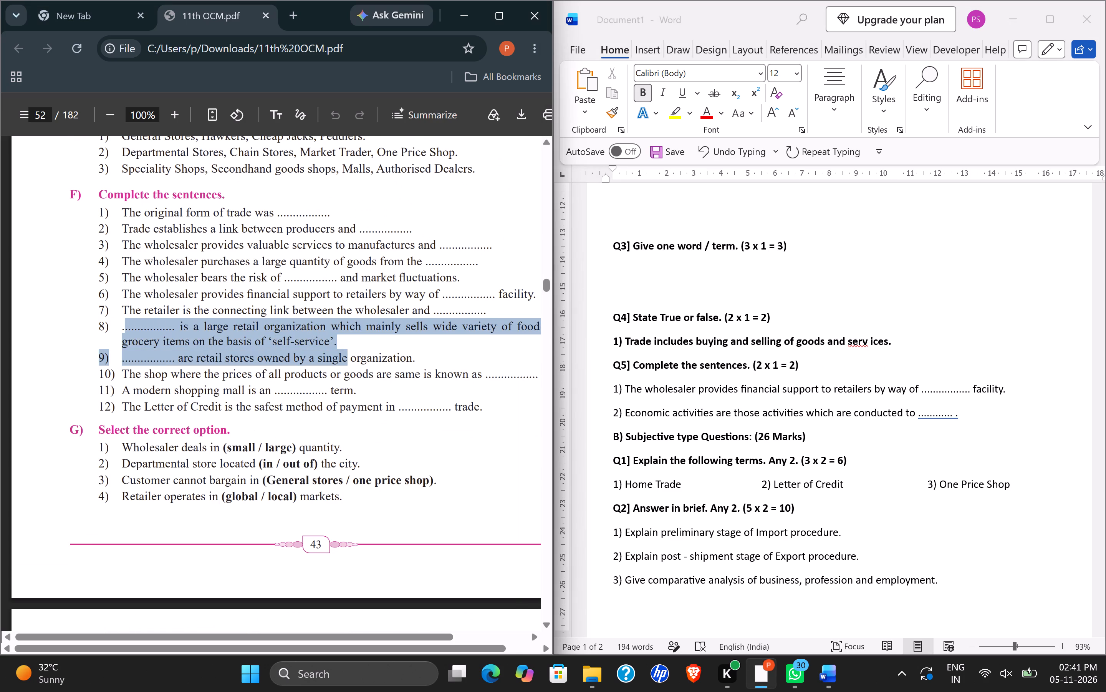
drag(192, 336, 117, 326)
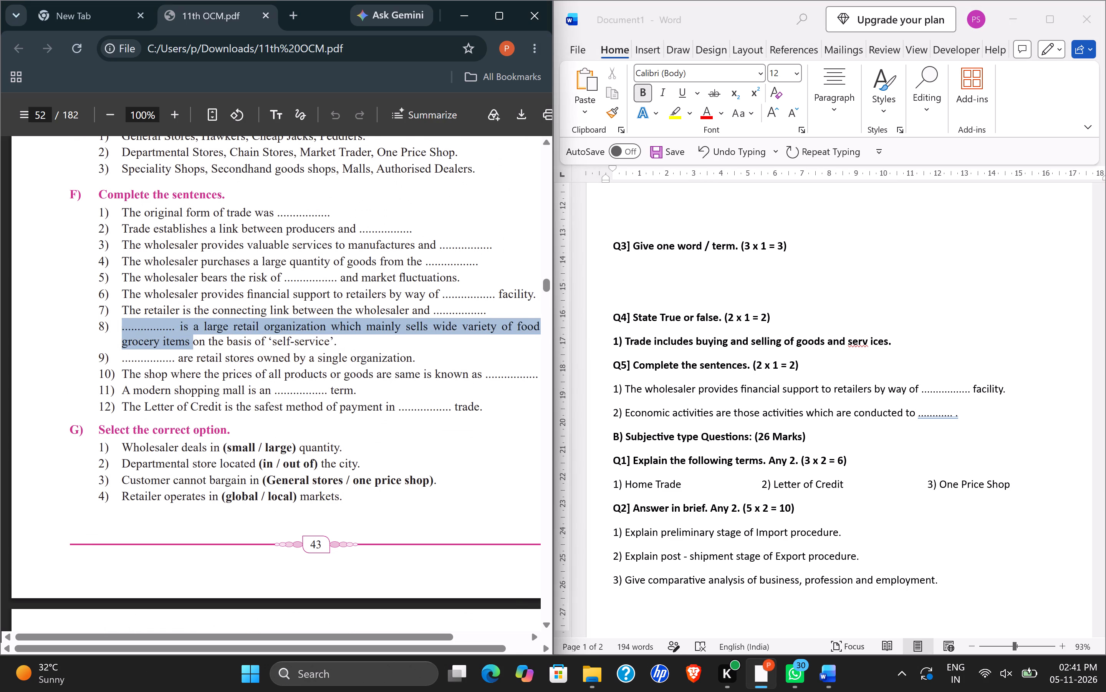
click(117, 326)
drag(117, 326, 341, 343)
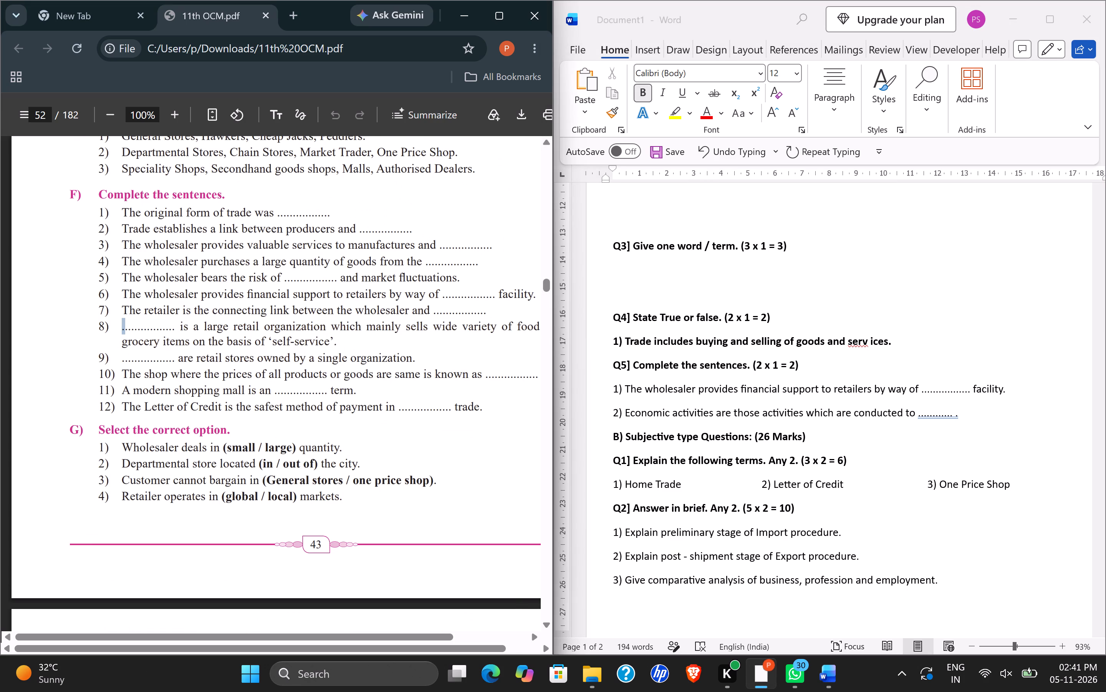
drag(341, 343, 338, 341)
drag(338, 341, 113, 343)
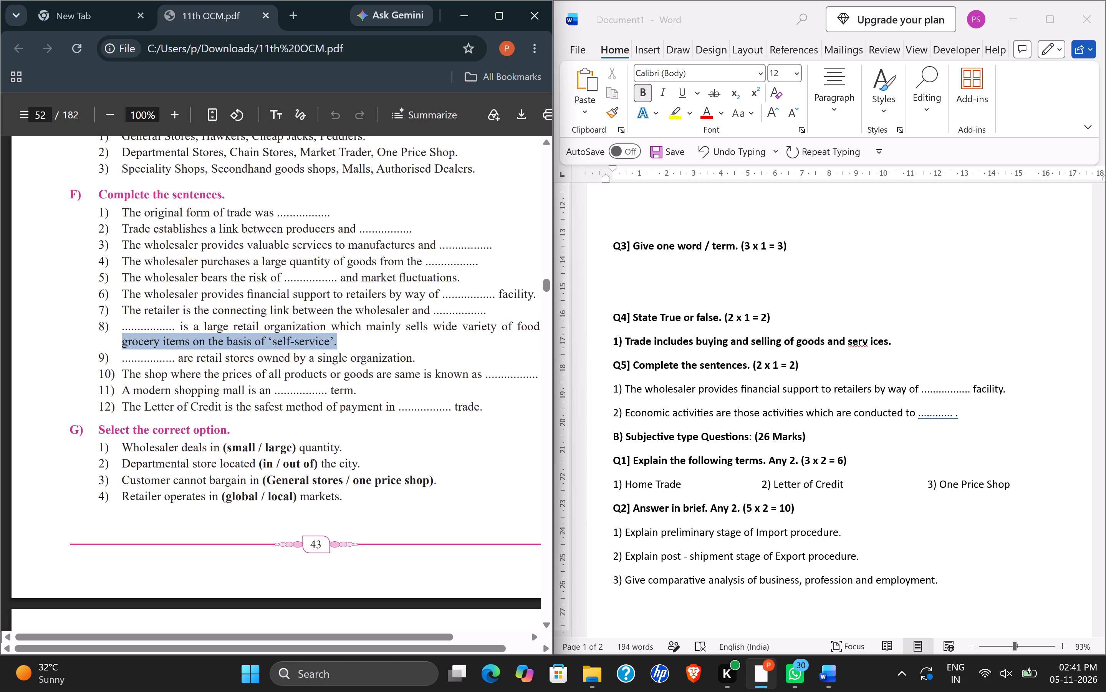
drag(113, 343, 115, 329)
key(ctrl+c)
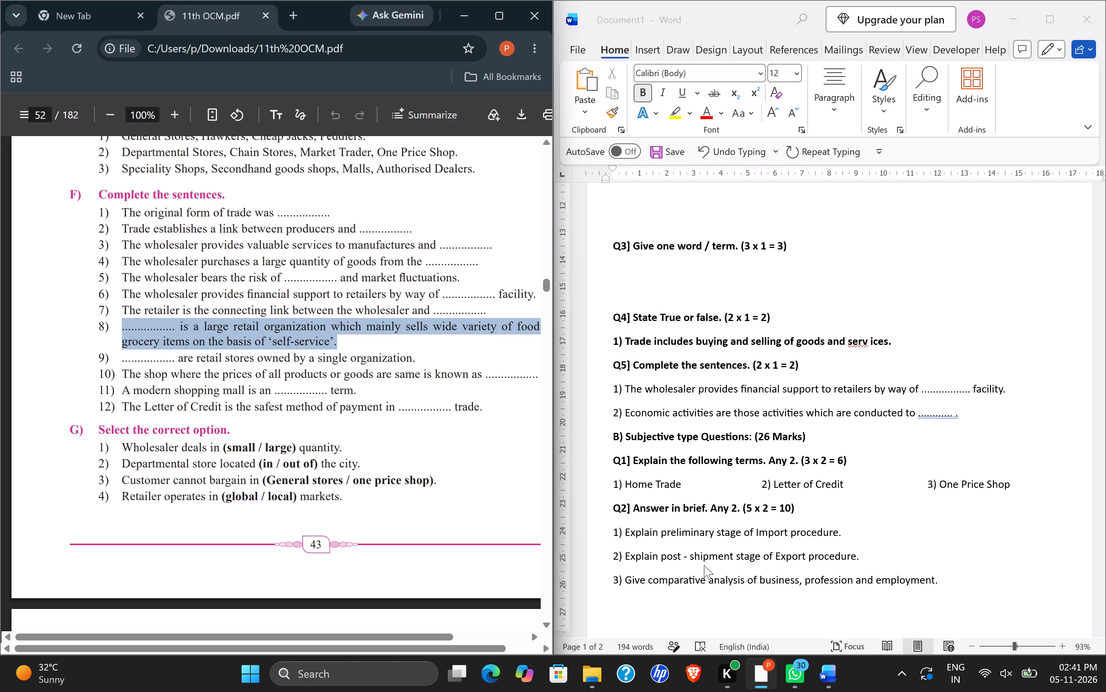
Remove the stray space inside the word "services" in item 1) under Q4] in the Word document.
click(915, 336)
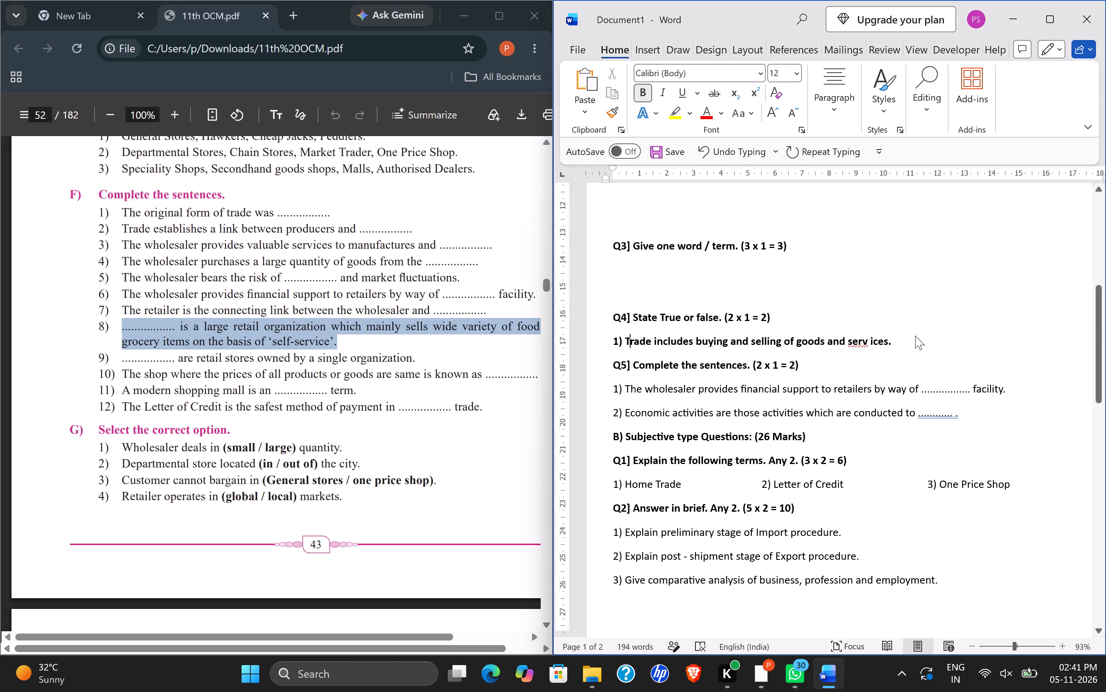
click(869, 344)
key(BackSpace)
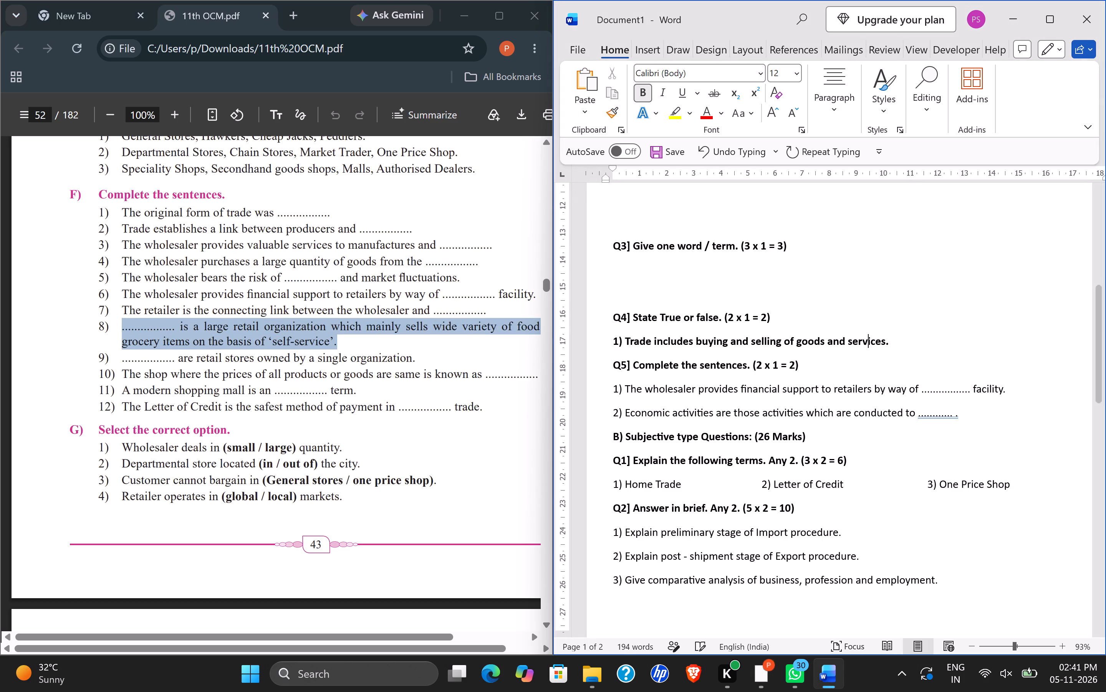
Paste the copied self-service retail organization sentence below item 1) under Q4] and number it 2).
key(Right)
key(Right)
key(Right)
key(Right)
key(Right)
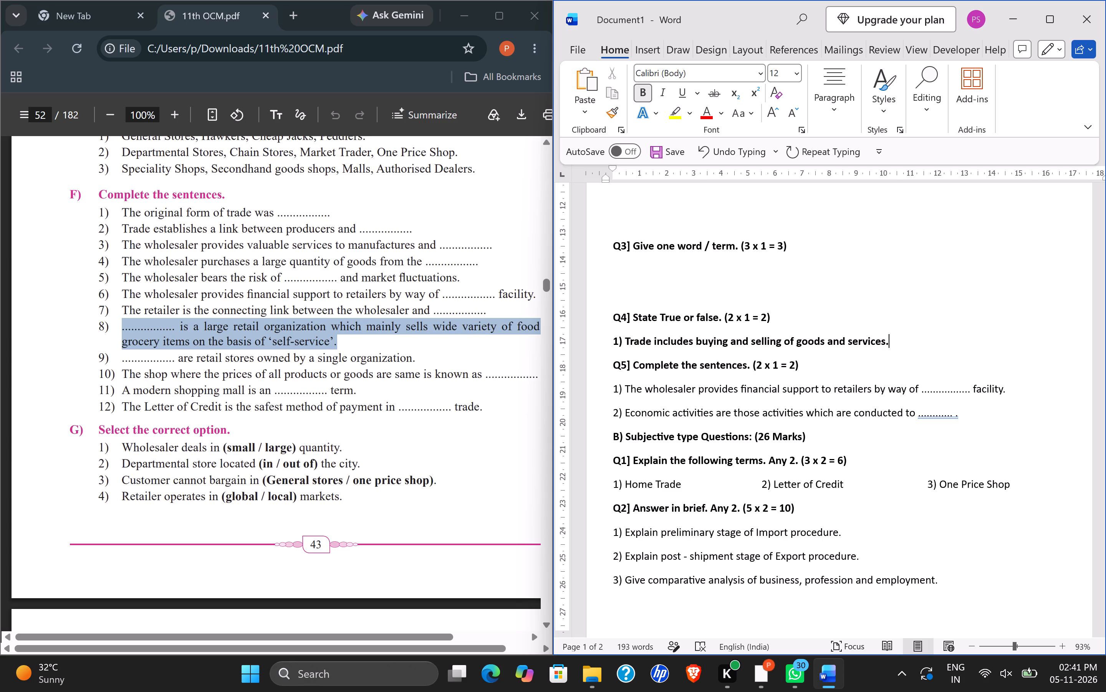
key(Return)
key(ctrl+v)
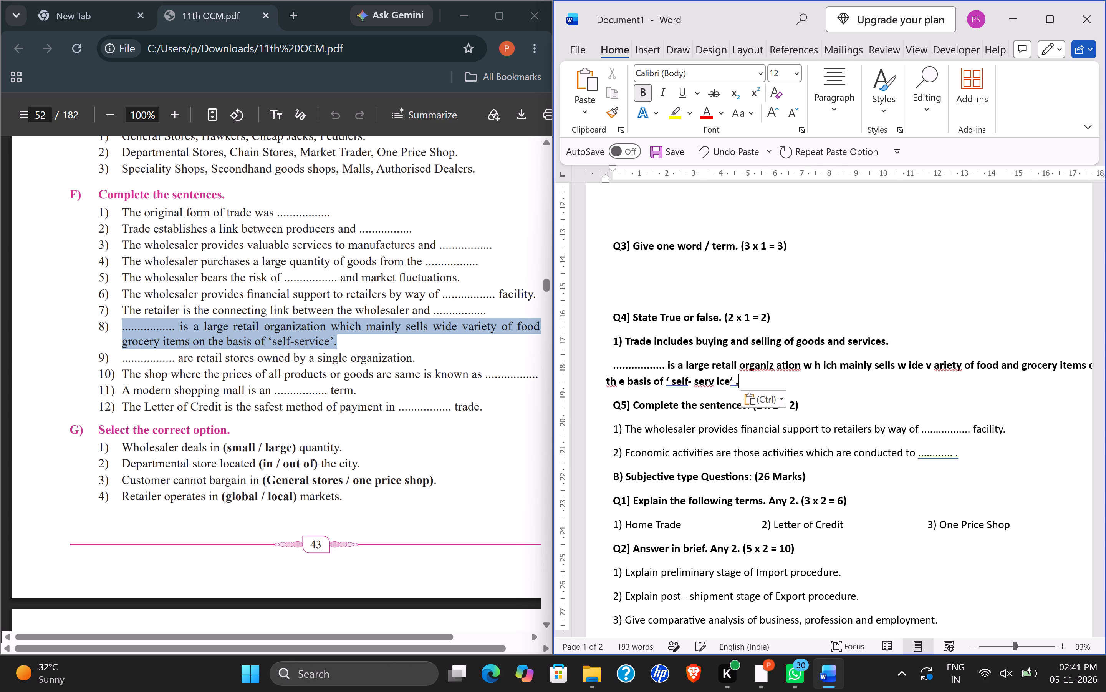
click(609, 364)
text(2))
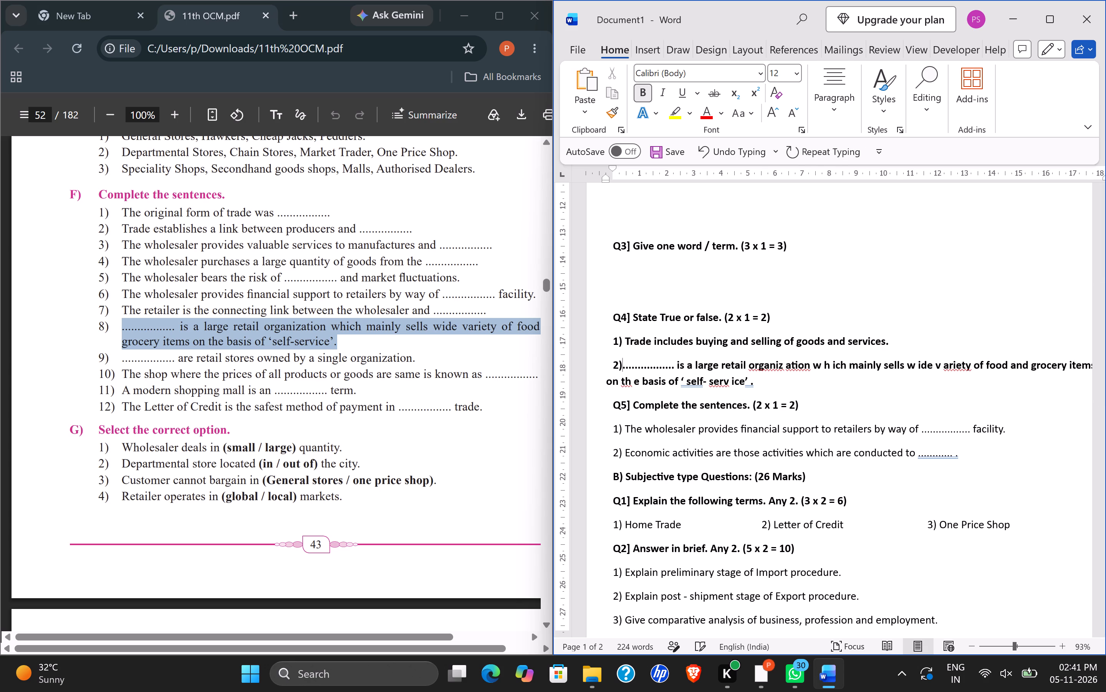
key(space)
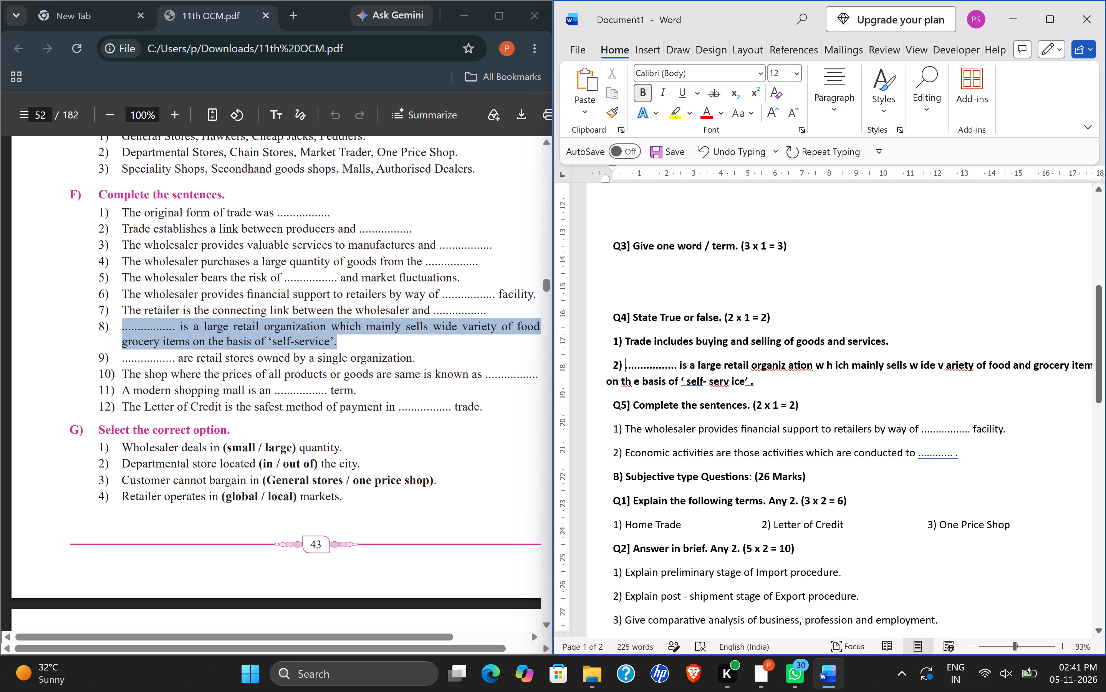
Remove the stray spaces inside the words "organization" and "which" in item 2) under Q4].
click(788, 363)
key(BackSpace)
key(Right)
key(Right)
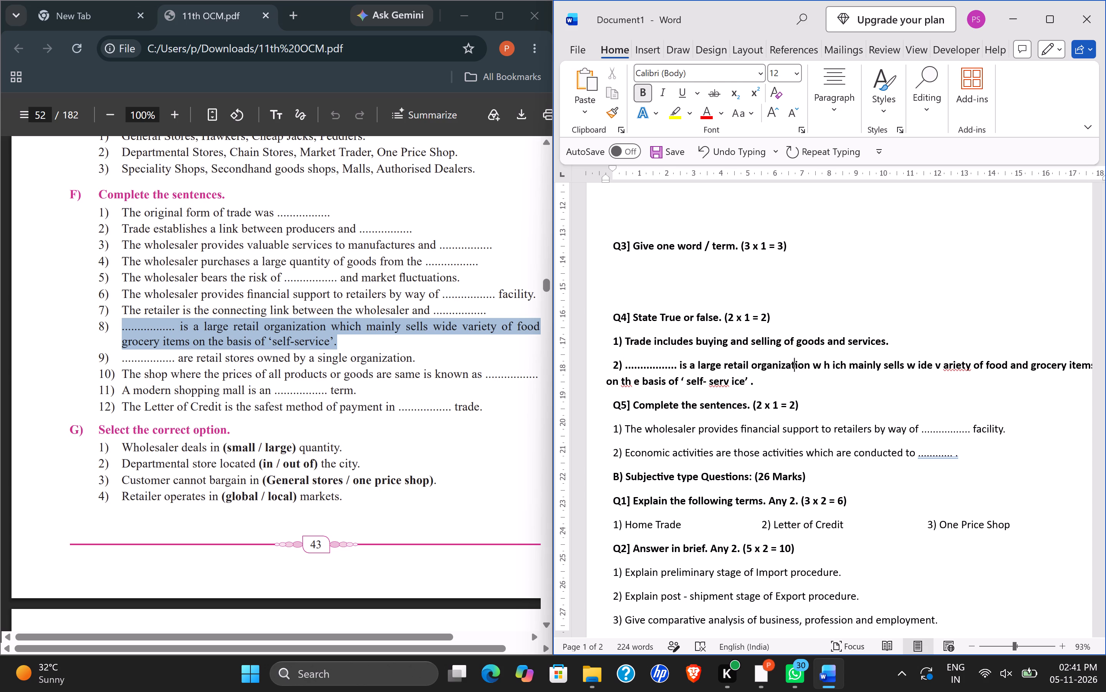
key(Right)
key(Right)
key(Right)
key(Right)
key(Right)
key(Right)
key(Right)
key(Left)
key(BackSpace)
key(Right)
key(Right)
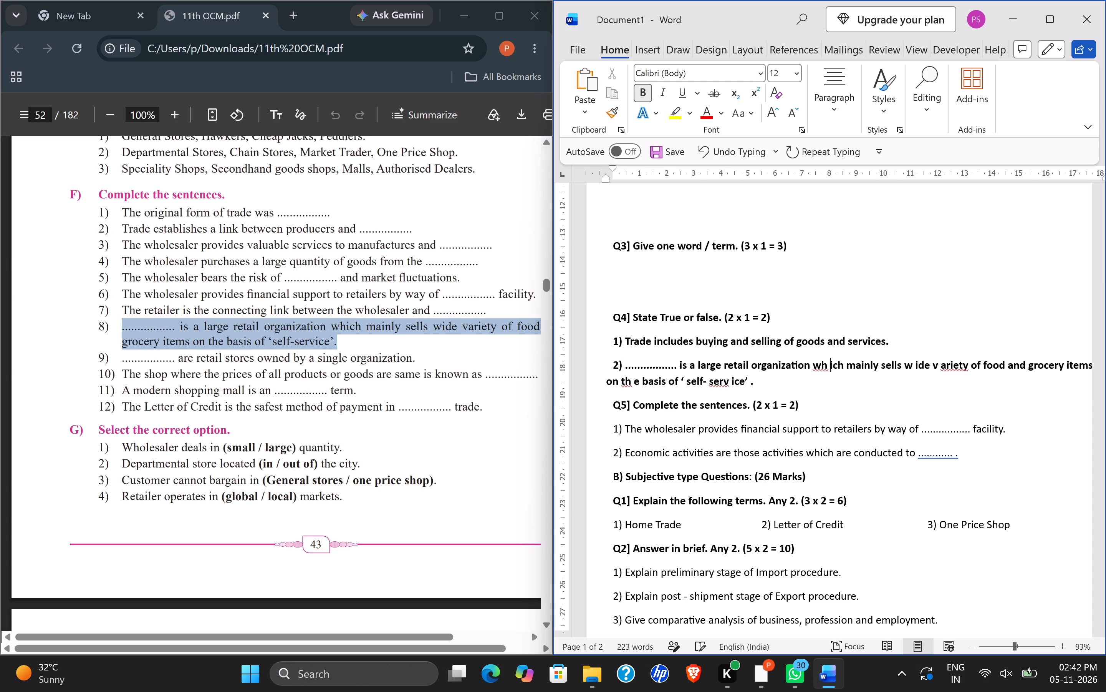
key(BackSpace)
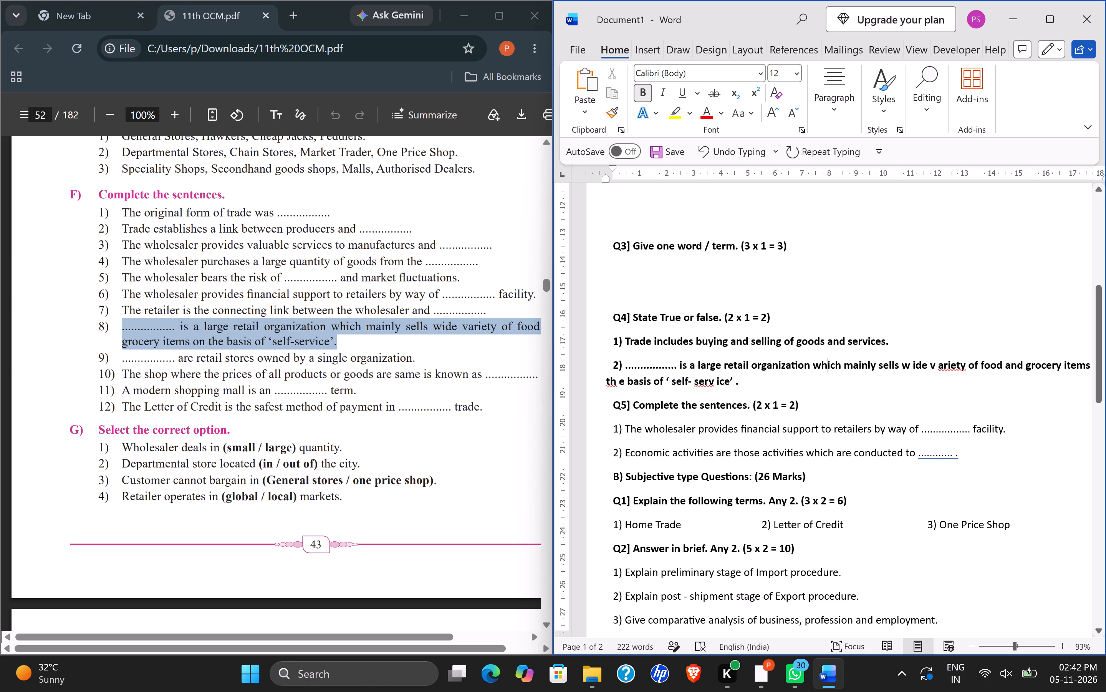
Remove the stray spaces inside the words "wide" and "variety" in item 2) under Q4].
click(914, 370)
key(Left)
key(BackSpace)
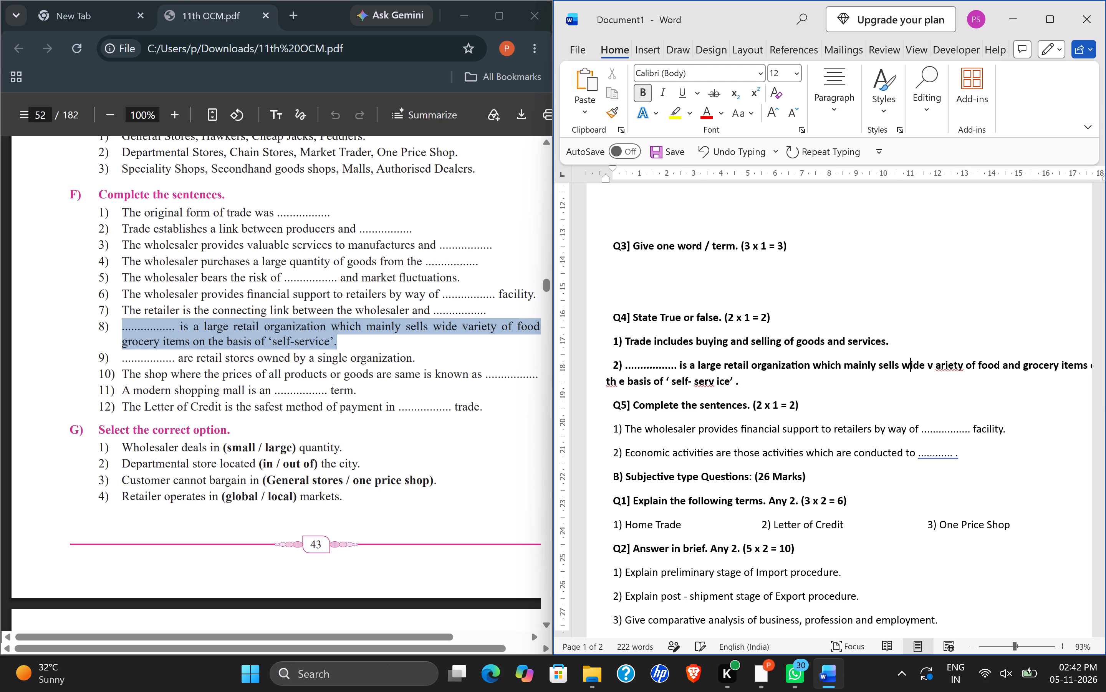
key(Right)
key(Right)
key(Right)
key(Right)
key(Right)
key(Right)
key(Right)
key(Left)
key(BackSpace)
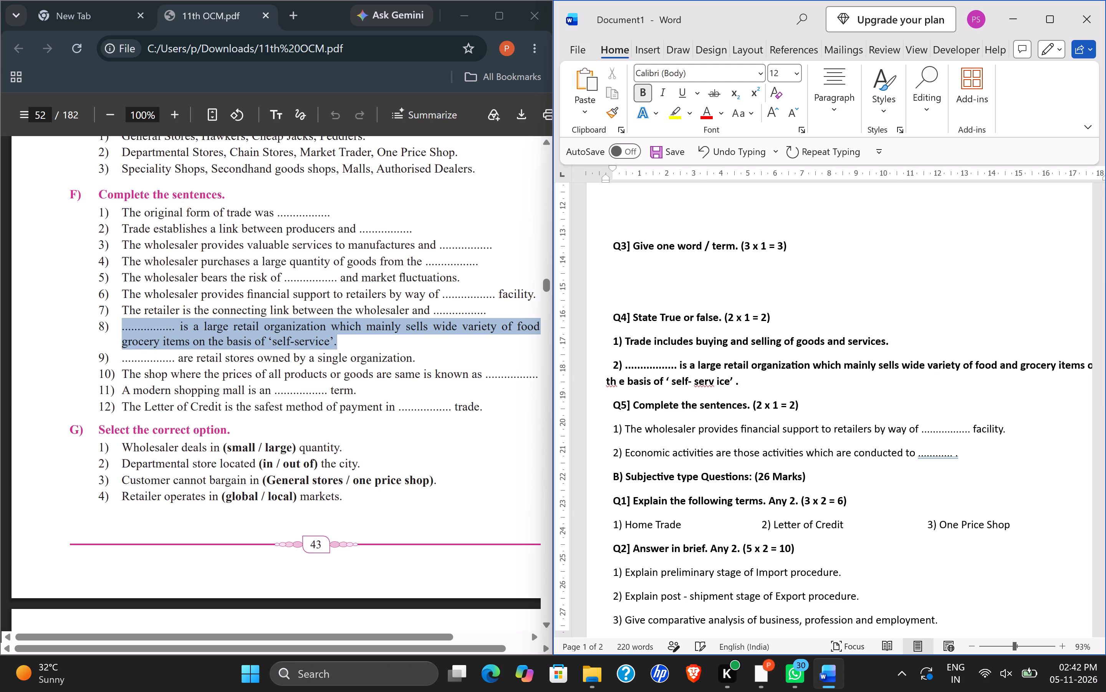
Remove the stray spaces inside "the" and "service" and before "self" in the second line of item 2) under Q4].
scroll(987, 373, left, 1)
scroll(874, 412, right, 1)
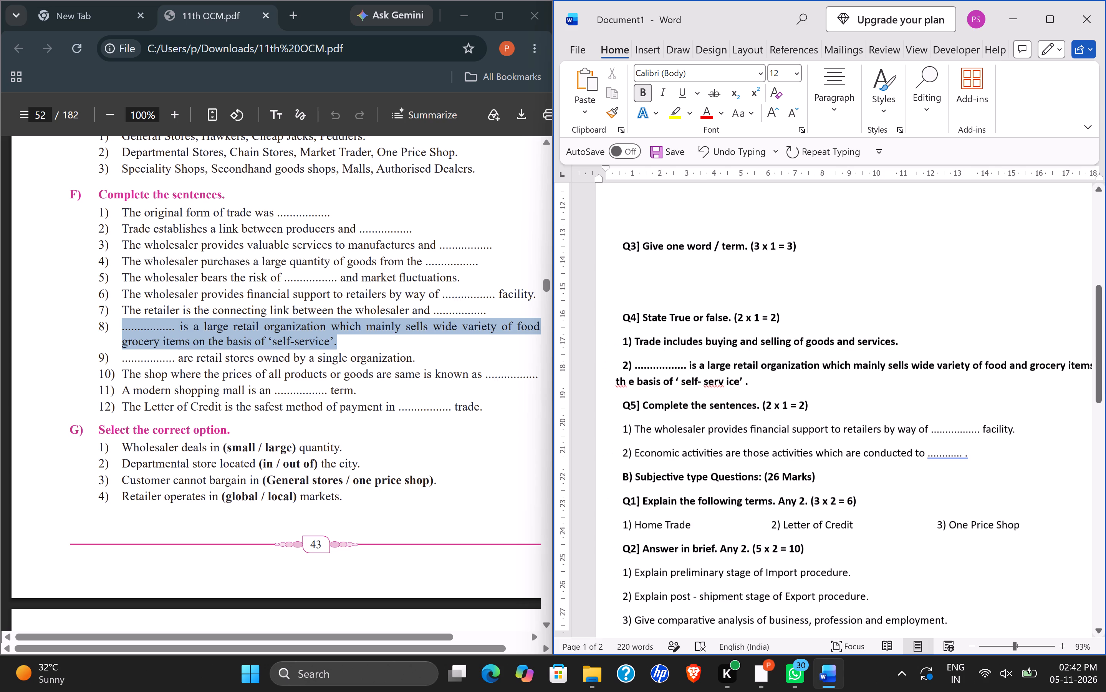
click(619, 379)
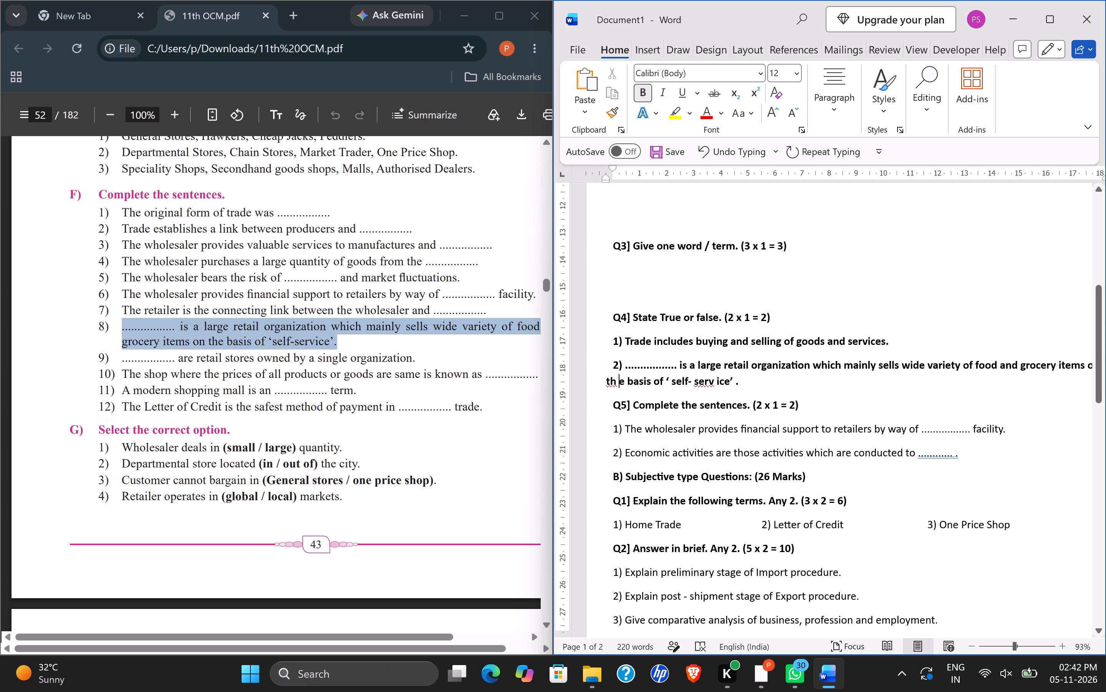
key(BackSpace)
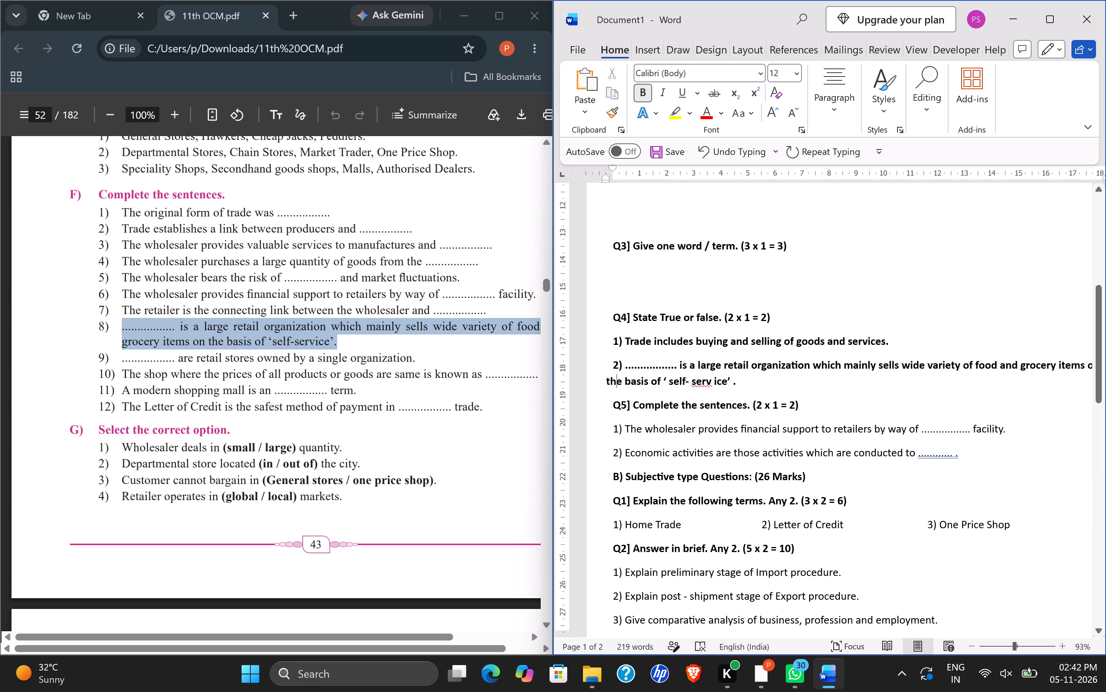
click(717, 383)
key(Left)
key(BackSpace)
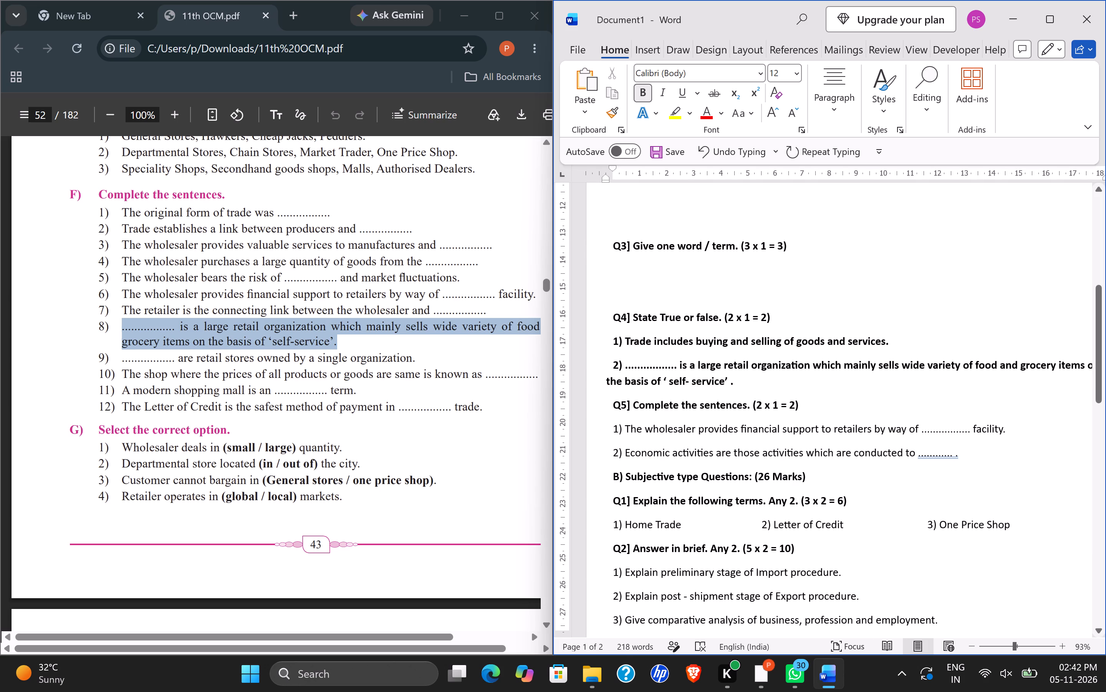
click(669, 383)
key(backslash)
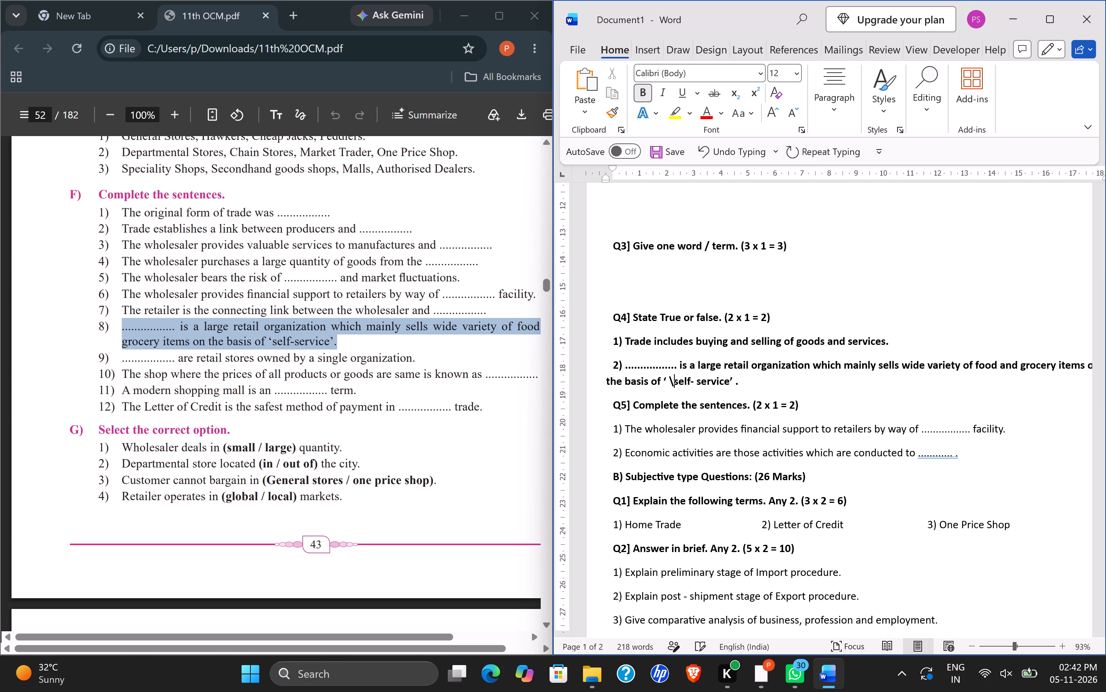
key(BackSpace)
key(BackSpace)
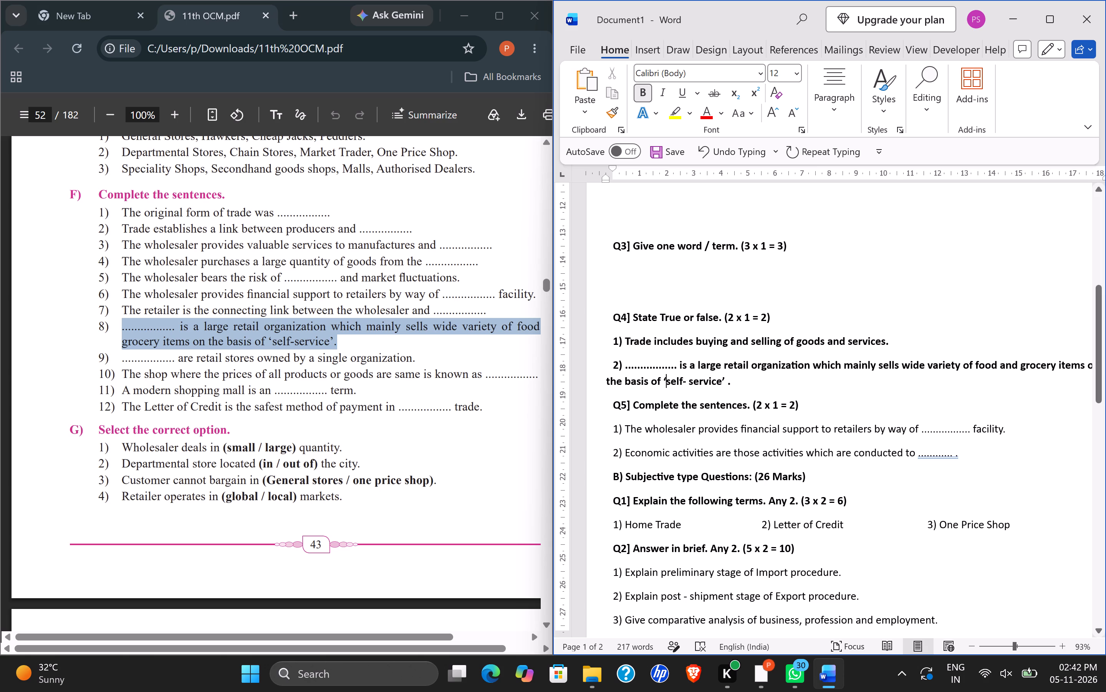
Remove the bold formatting from items 1) and 2) under Q4].
drag(608, 367, 733, 386)
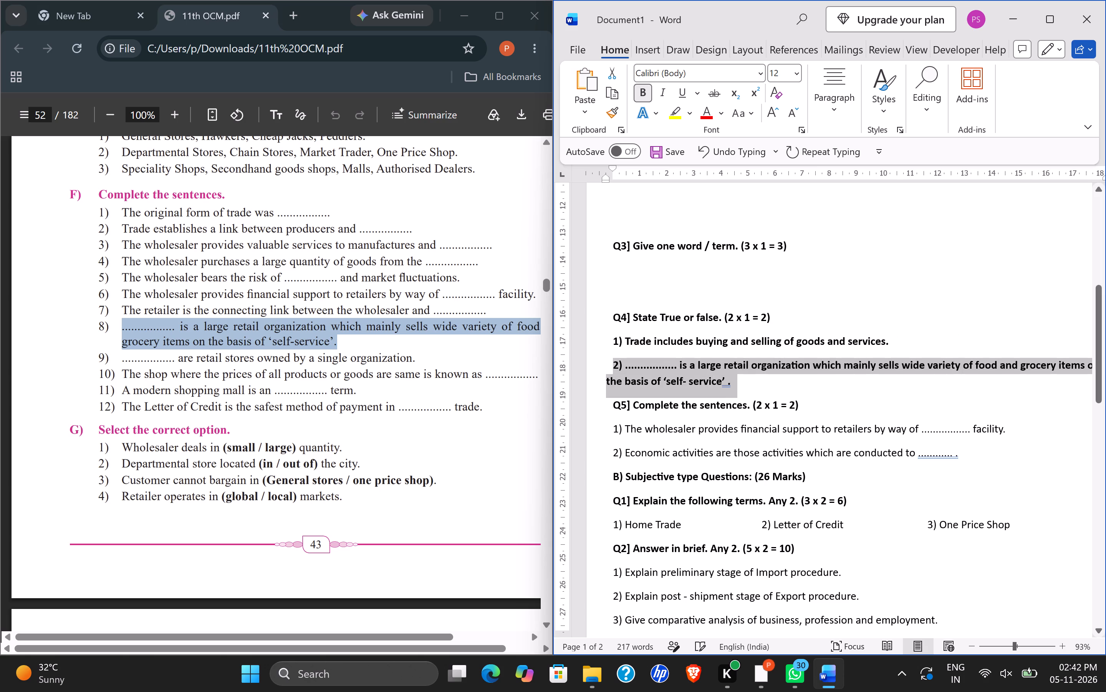
drag(613, 340, 747, 384)
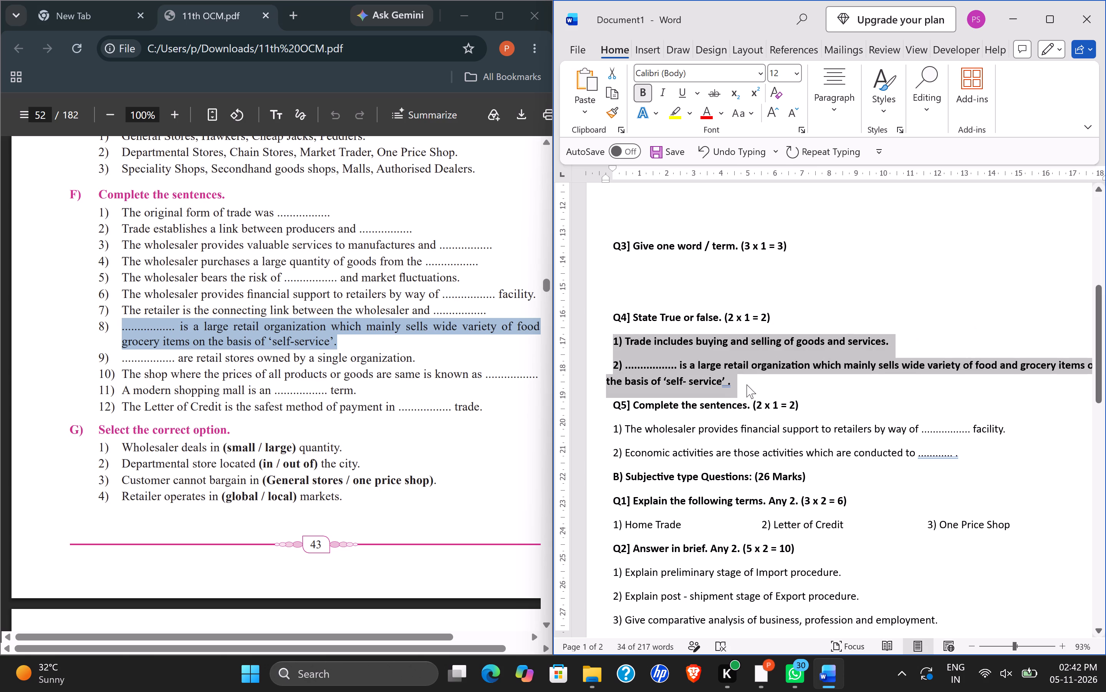
key(ctrl+b)
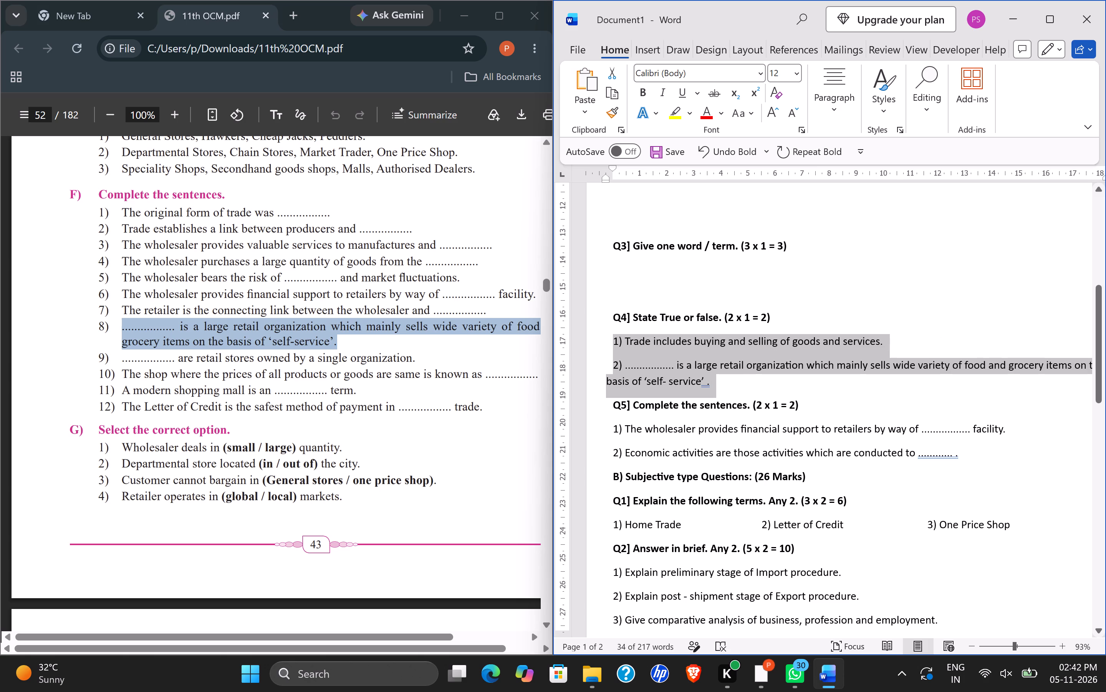
Adjust the indents of items 1) and 2) under Q4] so first and wrapped lines align with the question heading.
click(603, 176)
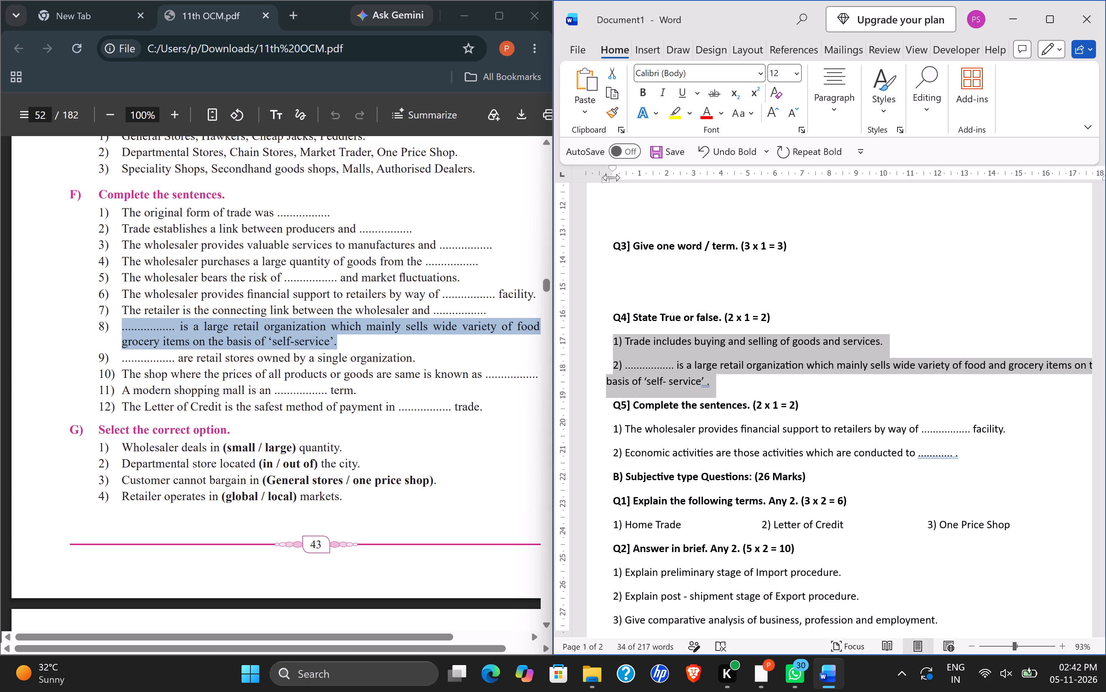
drag(603, 178, 611, 178)
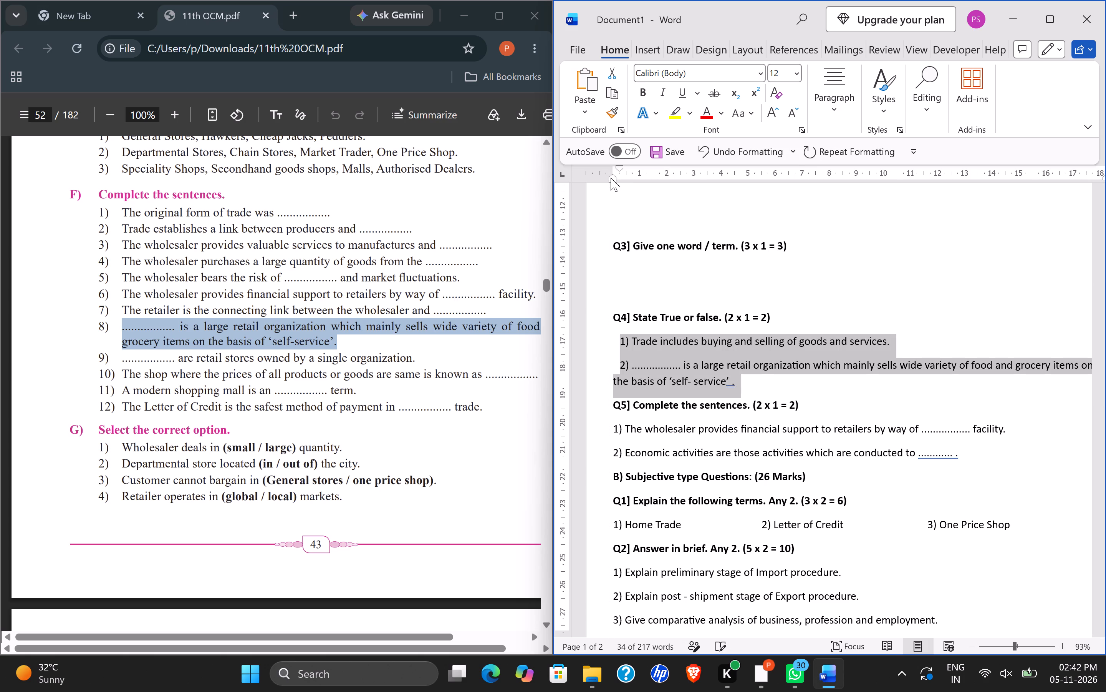
drag(619, 169, 611, 169)
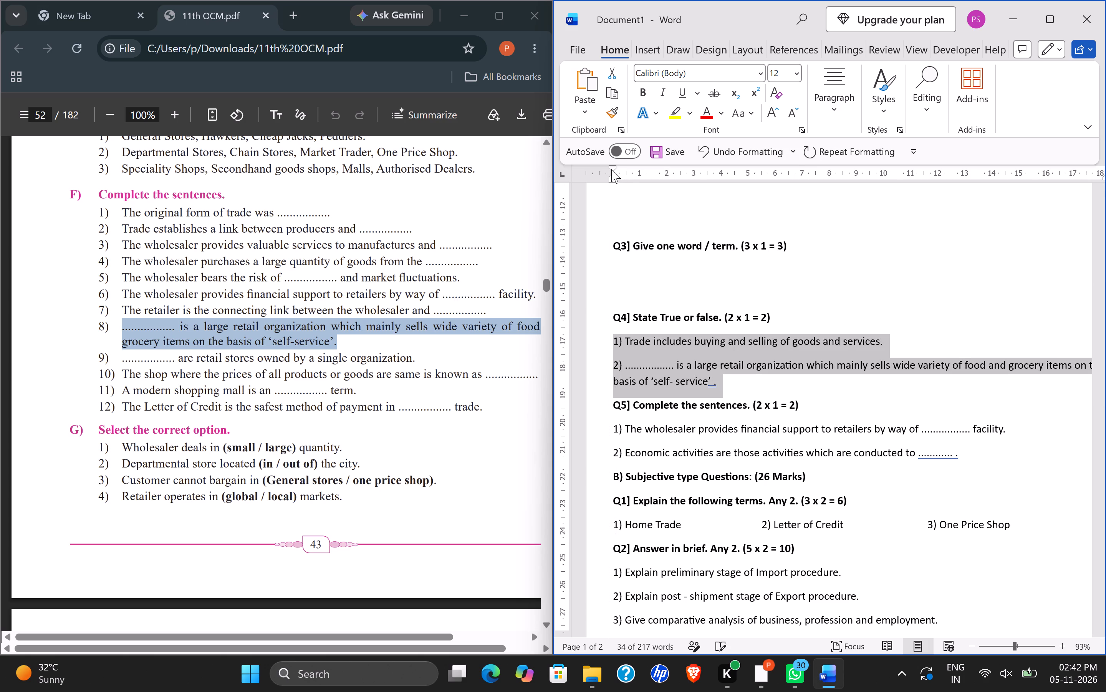
click(626, 359)
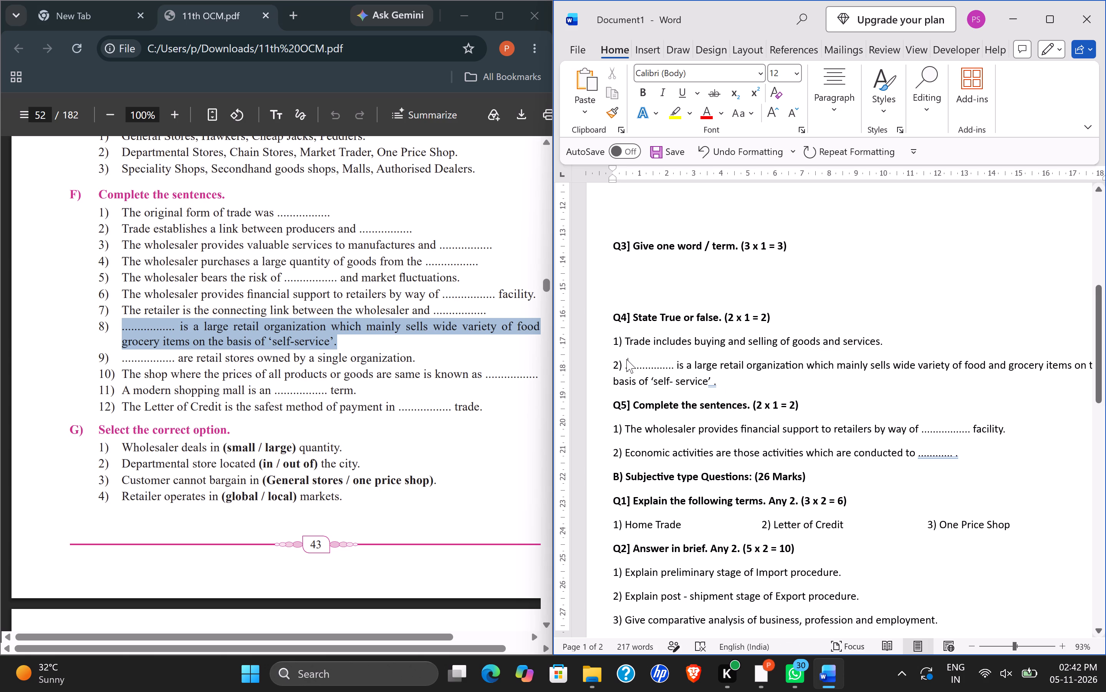
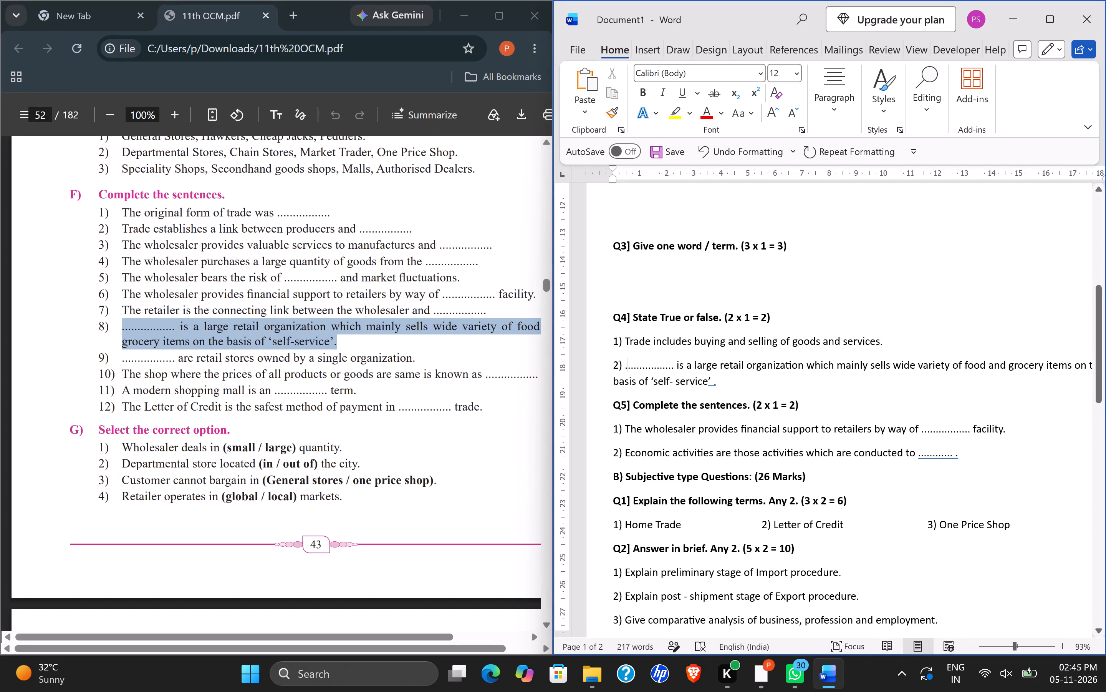
Copy "The middleman between wholesaler and consumer." from the textbook's one word/phrase/term exercise into the Word document as item 1) under Q3].
scroll(631, 375, up, 1)
scroll(410, 357, down, 1)
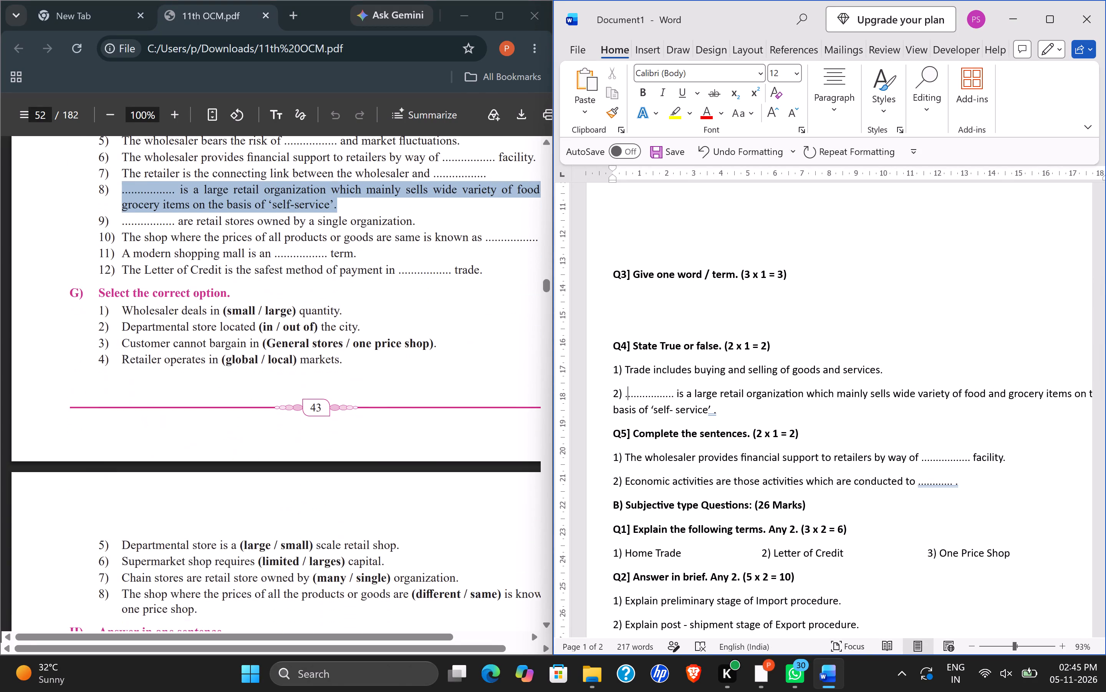
scroll(410, 357, up, 5)
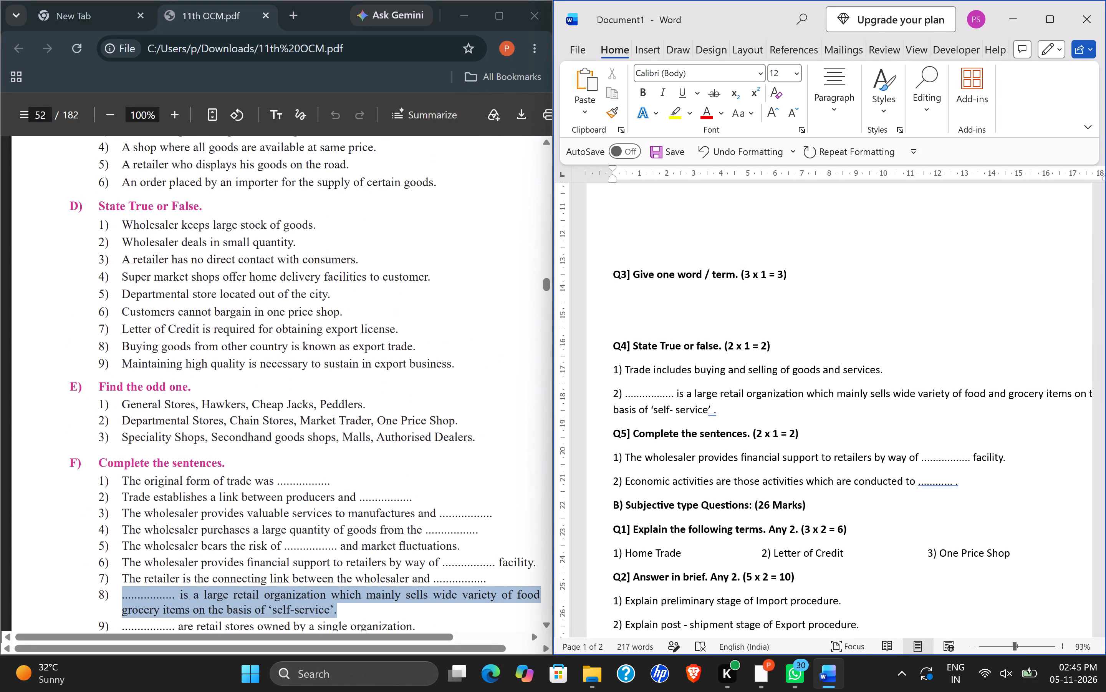
scroll(410, 357, up, 2)
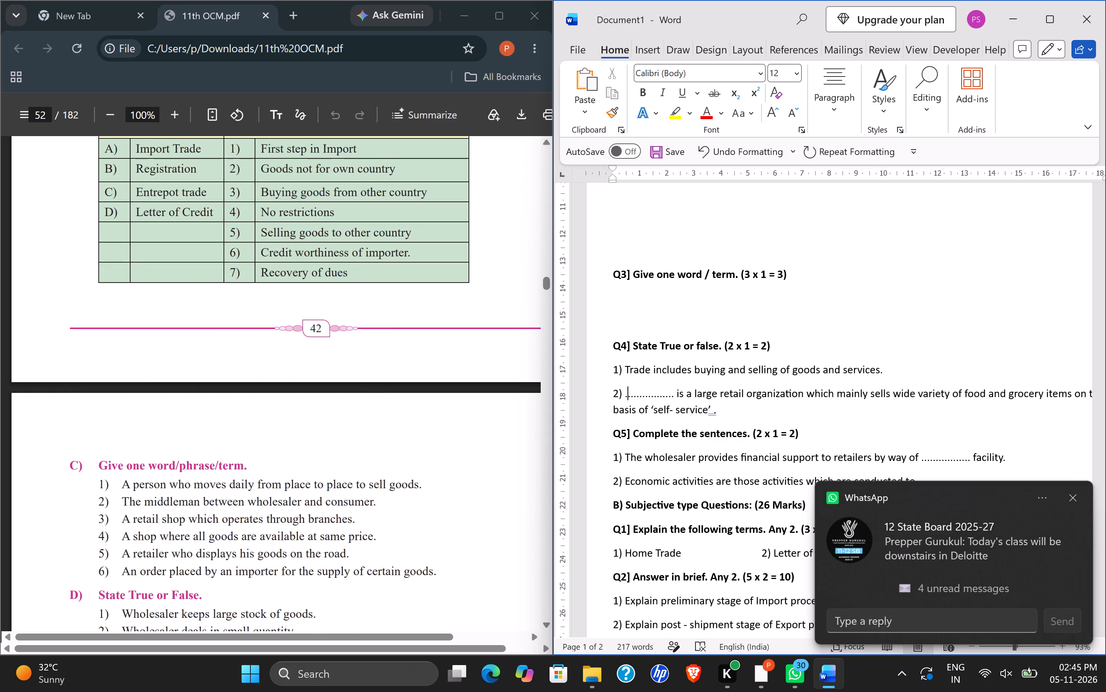
click(180, 575)
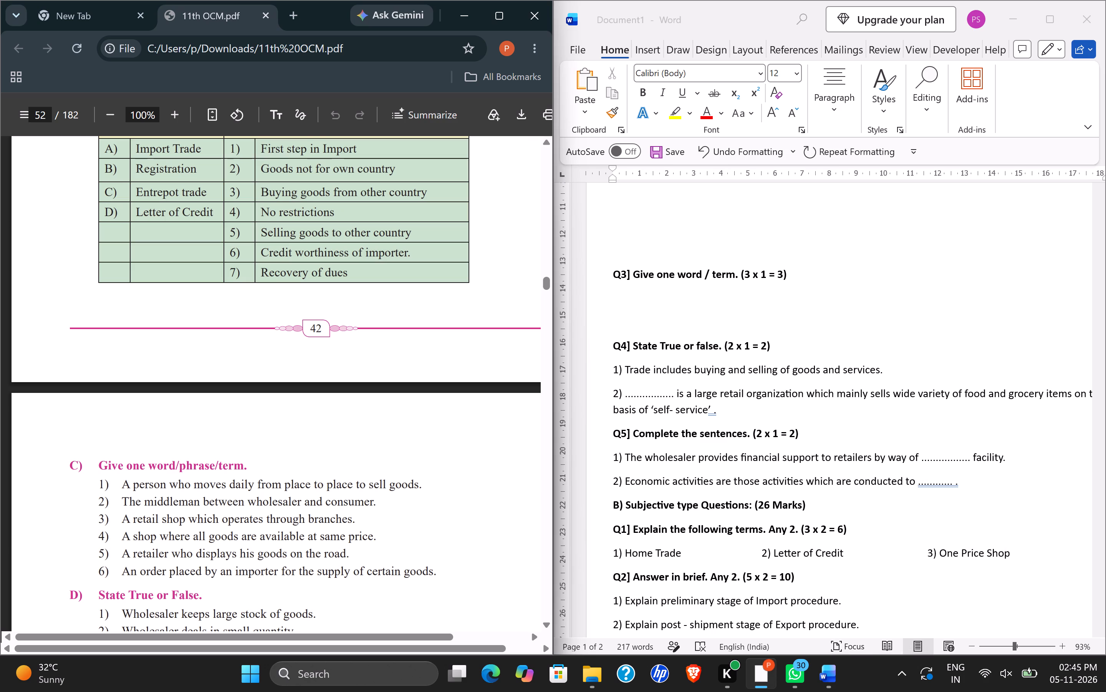
drag(121, 503, 394, 510)
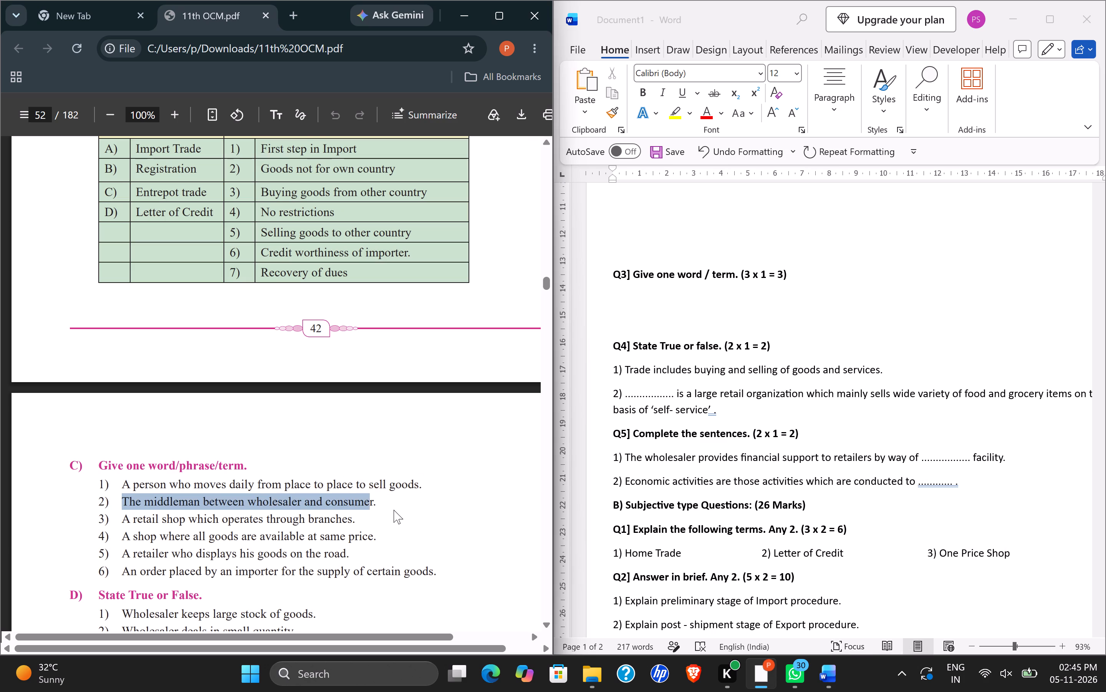
key(ctrl+c)
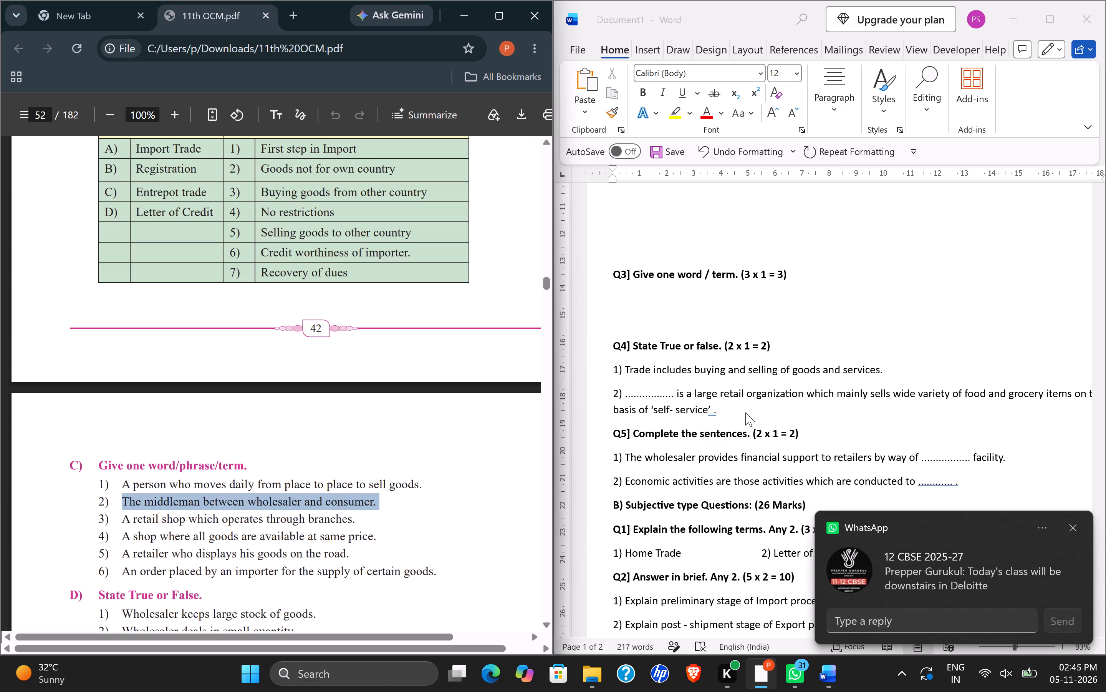
click(657, 310)
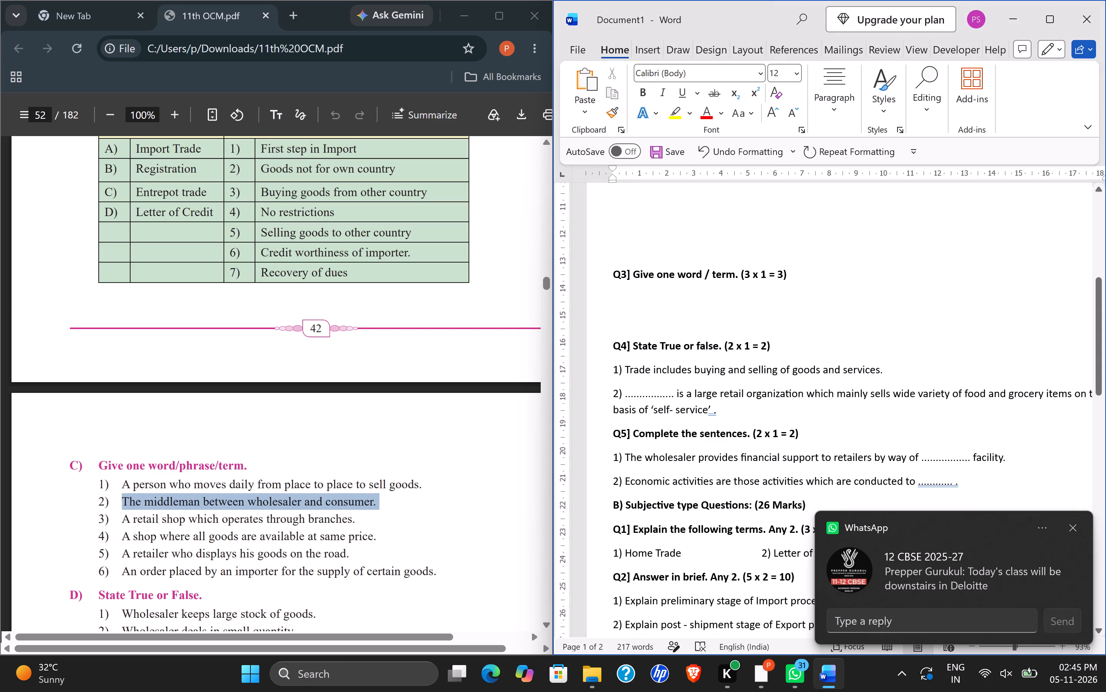
click(622, 296)
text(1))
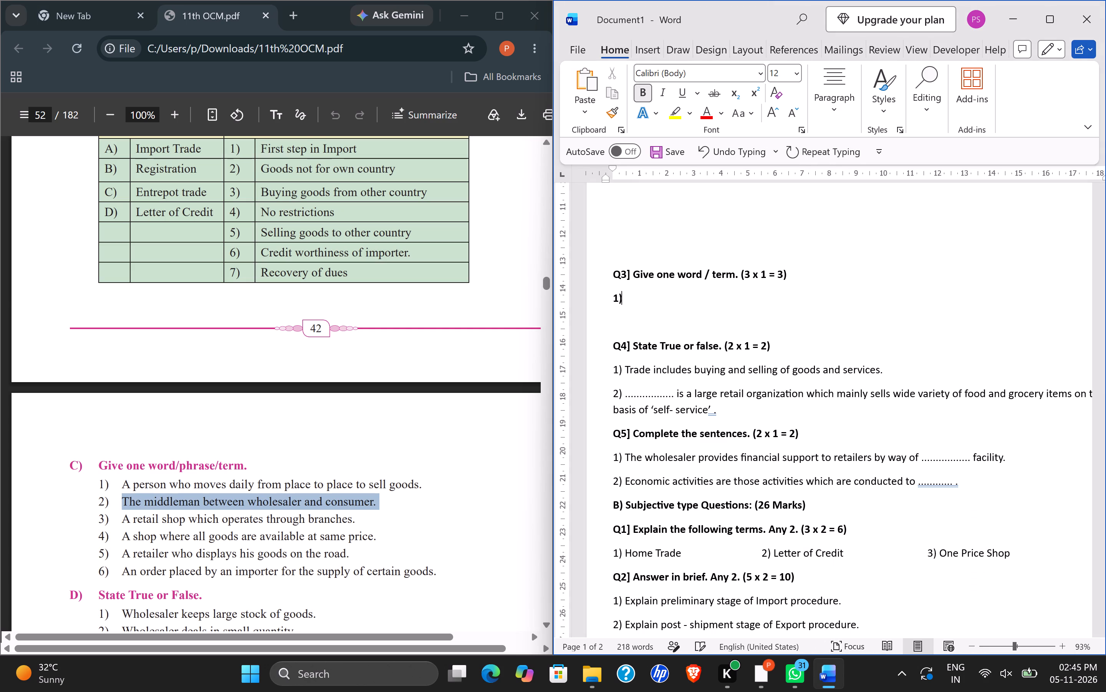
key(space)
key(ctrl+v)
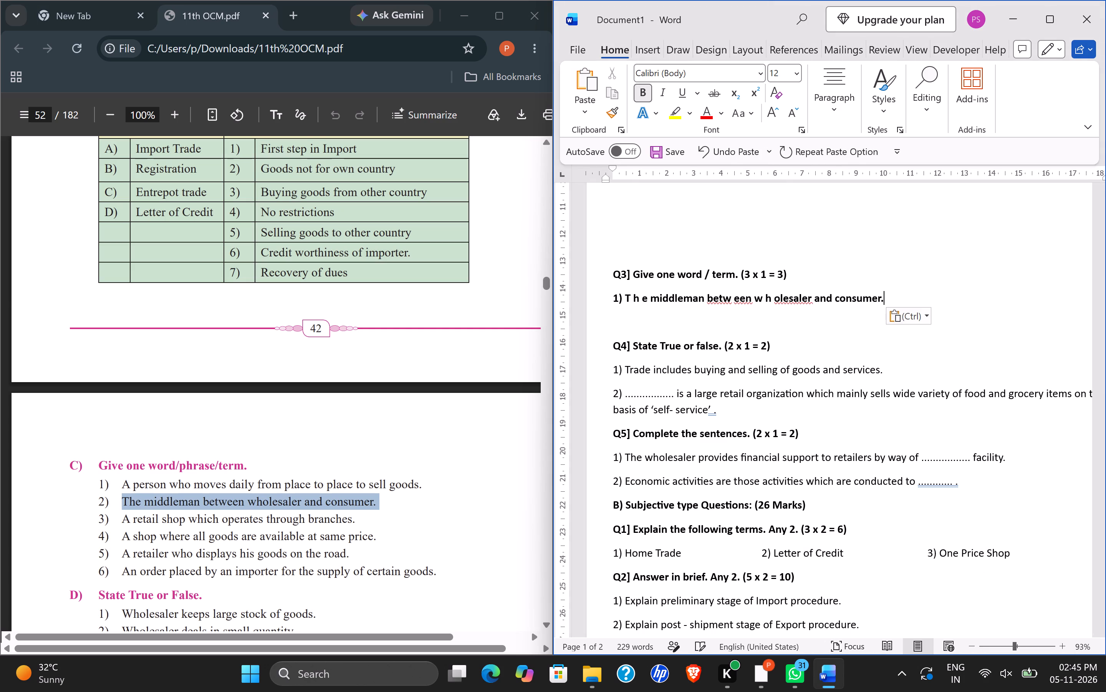
Remove the stray spaces inside the words of item 1) under Q3], beginning with "The".
click(635, 299)
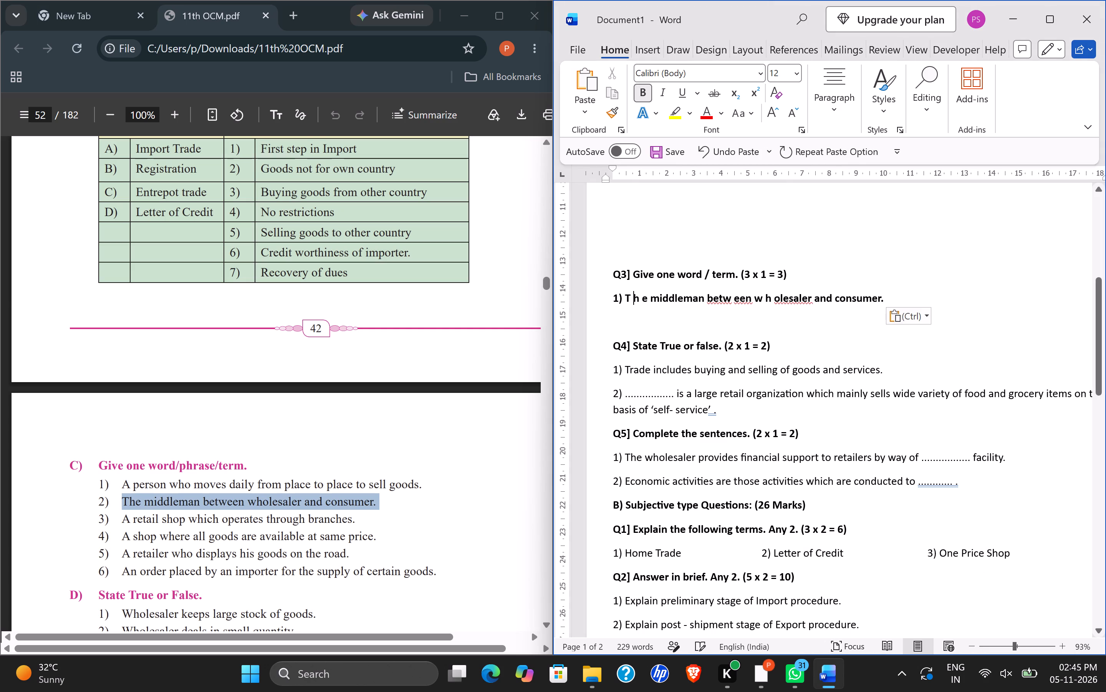
key(BackSpace)
key(Right)
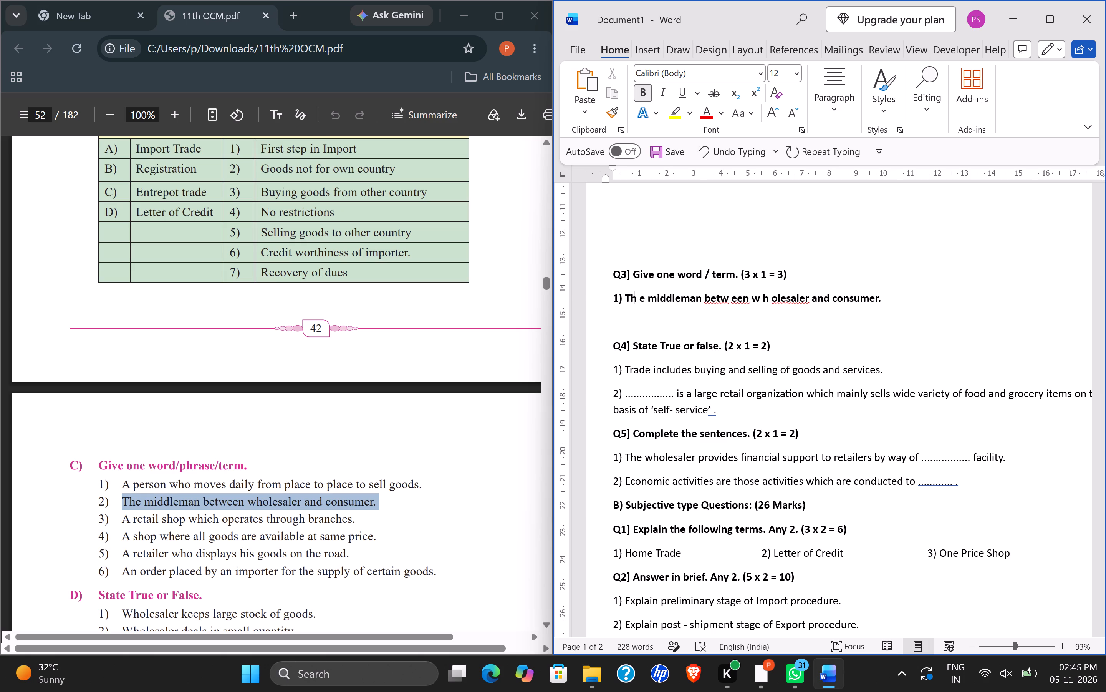
key(Right)
key(BackSpace)
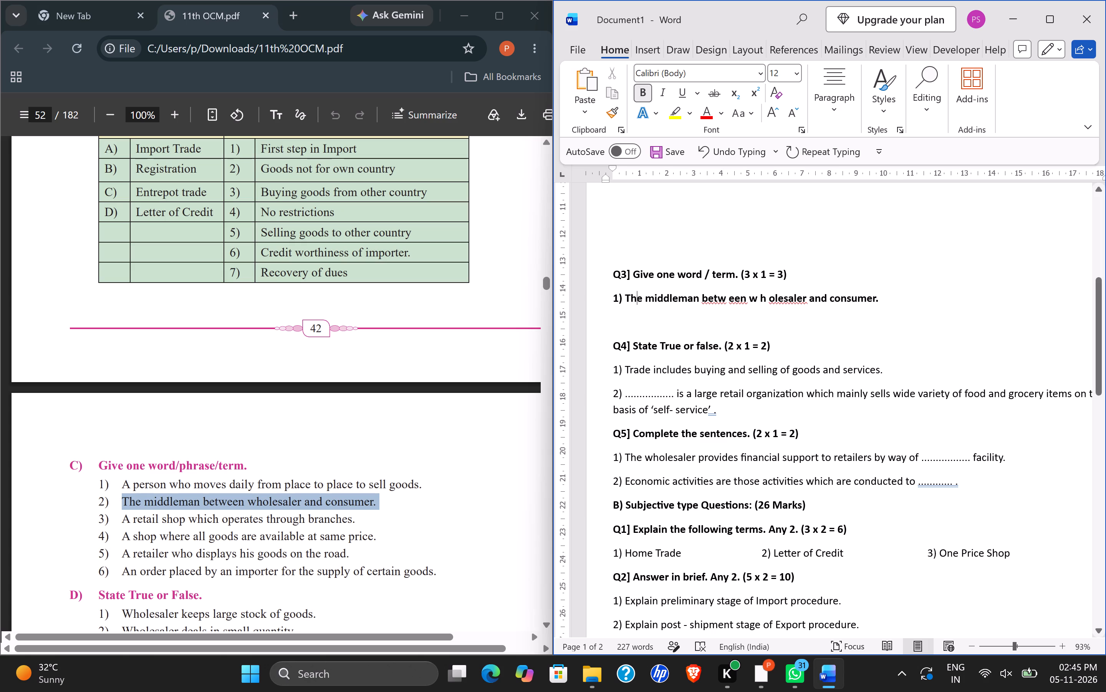
Remove the stray spaces inside the words "between" and "wholesaler" in item 1) under Q3].
click(727, 301)
key(backslash)
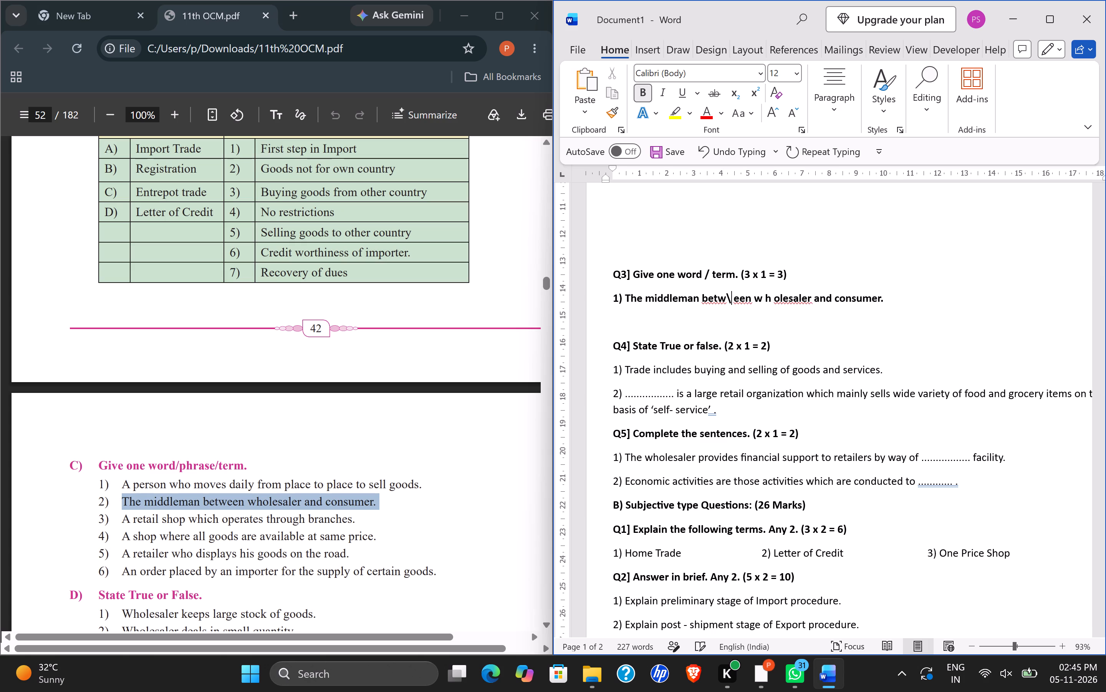
key(BackSpace)
key(BackSpace)
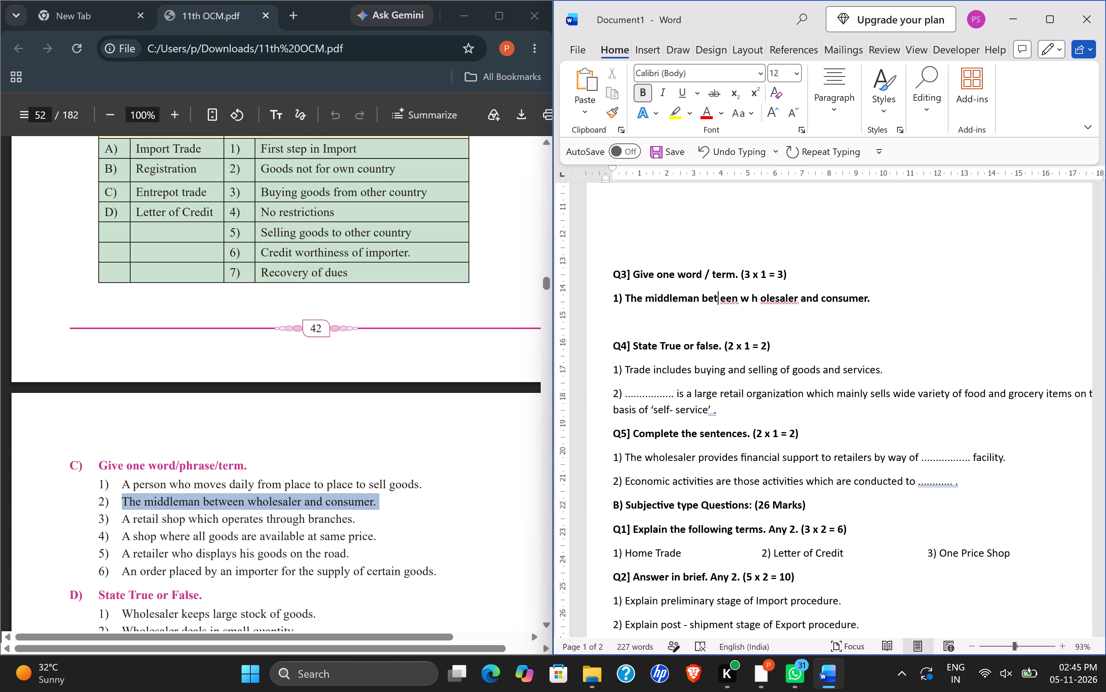
key(w)
key(Right)
key(BackSpace)
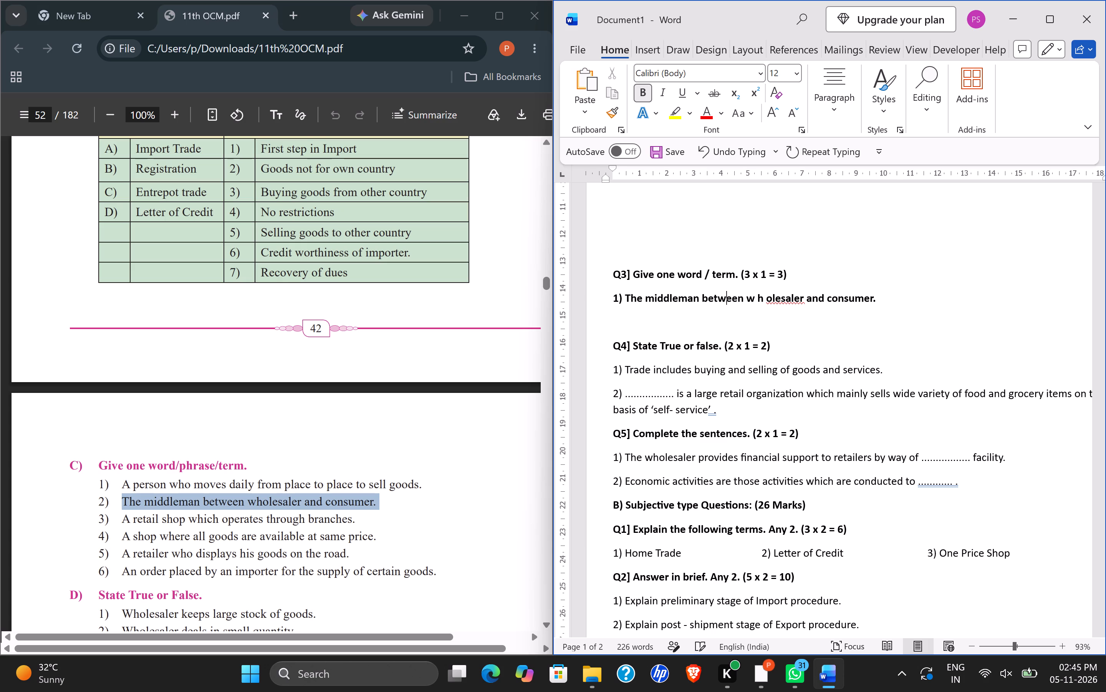
click(760, 297)
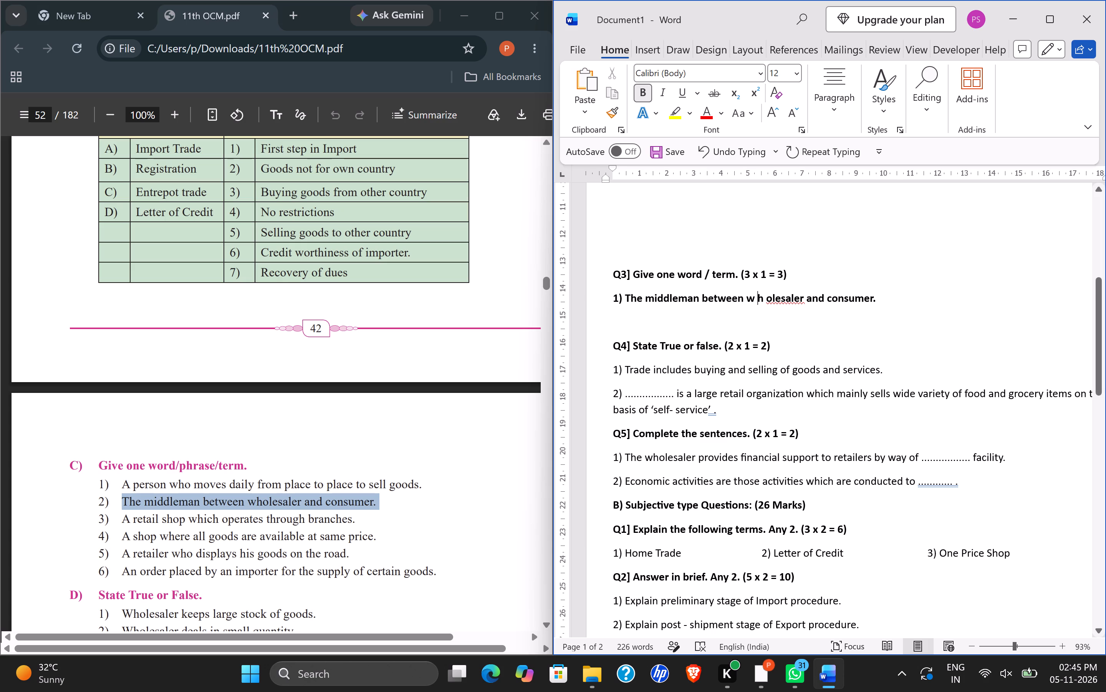
key(BackSpace)
key(Right)
key(Right)
key(BackSpace)
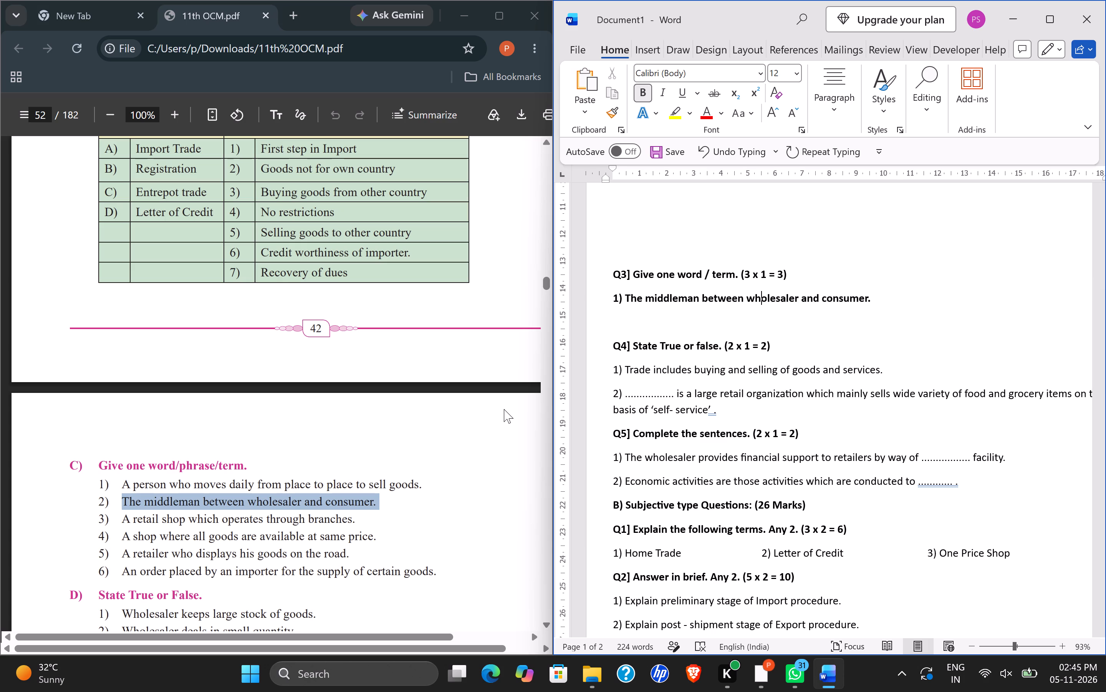
Copy "An order placed by an importer for the supply of certain goods." from the textbook PDF into Word as item 2) under Q3].
drag(117, 574, 447, 570)
key(ctrl+c)
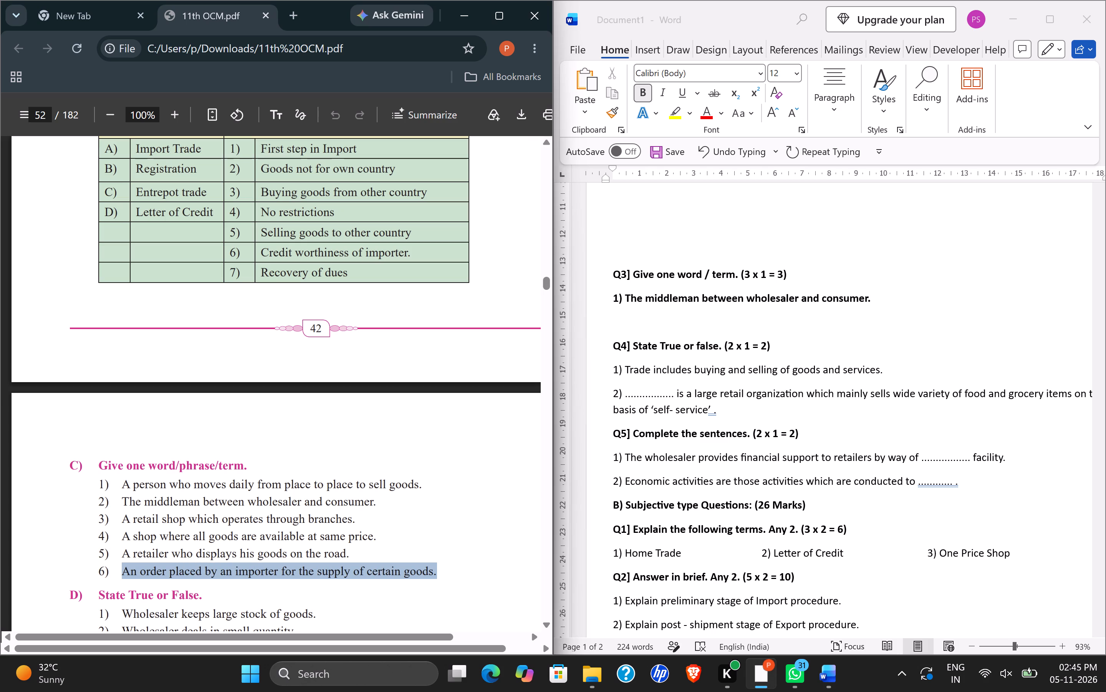
click(866, 299)
click(881, 298)
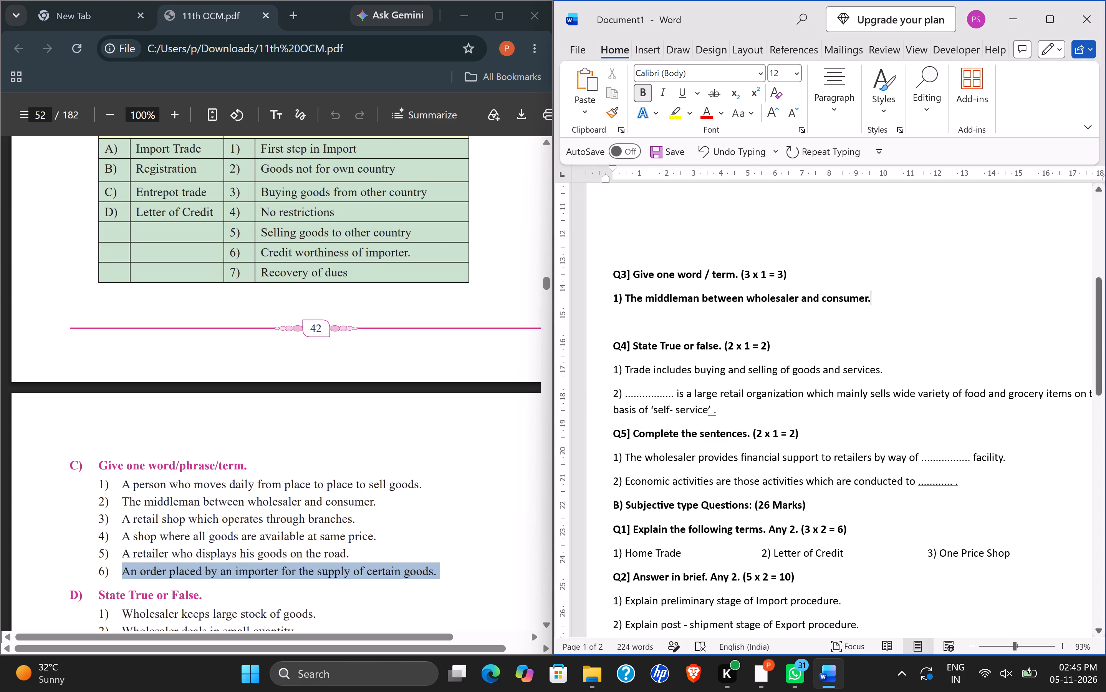
key(Return)
key(2)
key(shift+parenright)
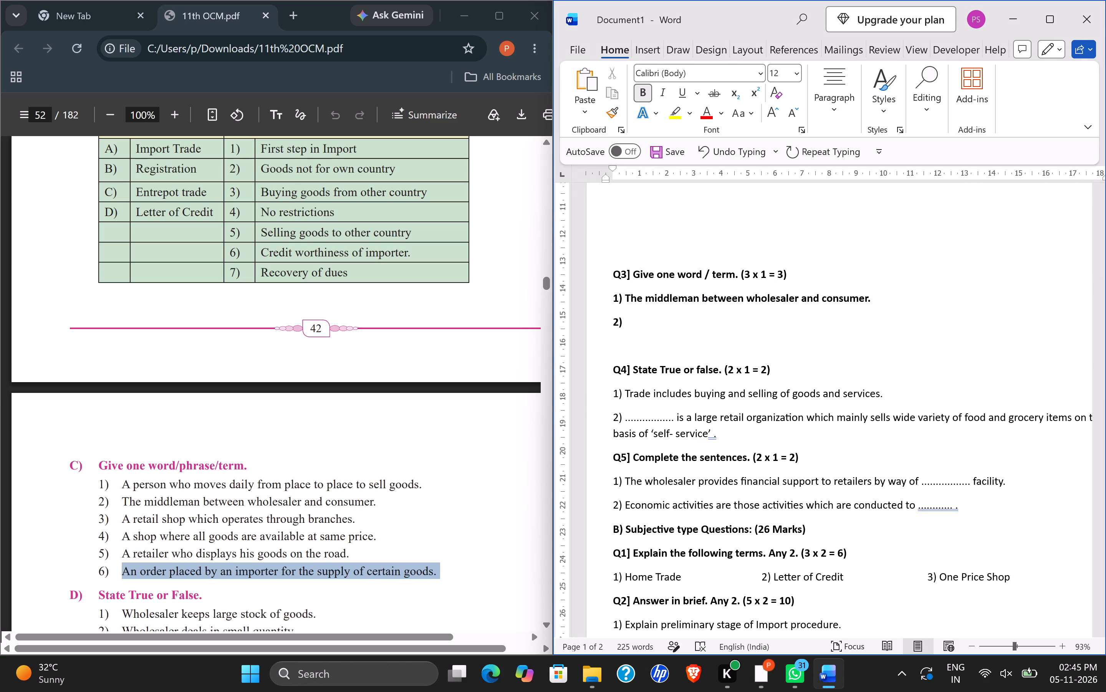
key(space)
key(ctrl+v)
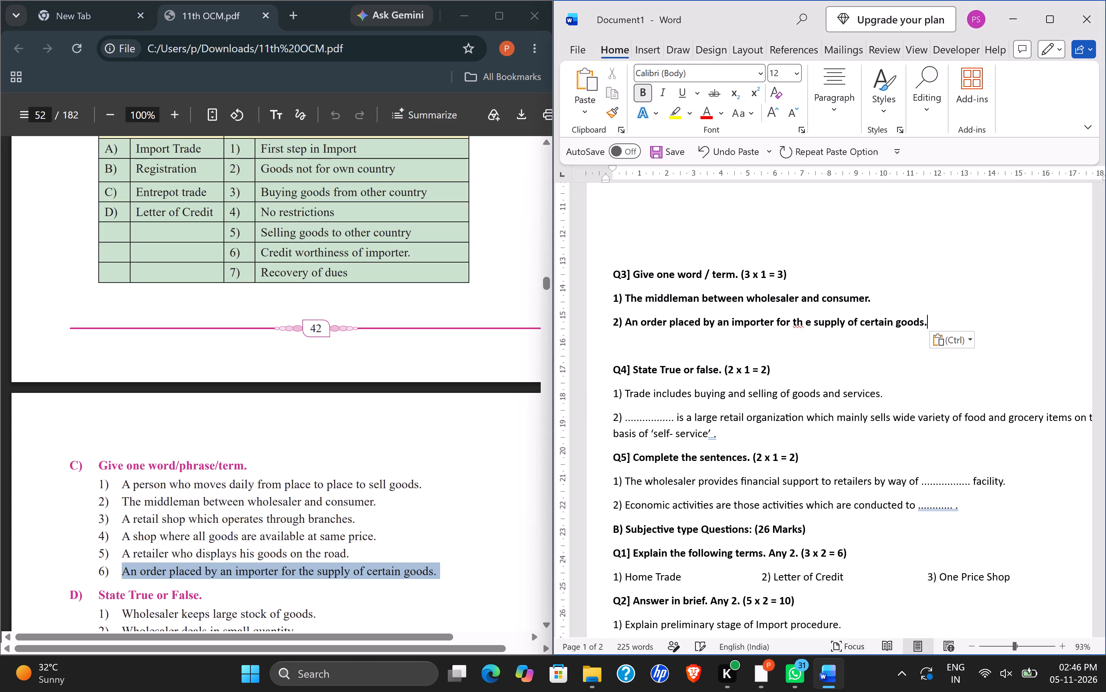
Remove the stray space inside the word "the" in item 2) under Q3].
click(802, 324)
key(Right)
key(BackSpace)
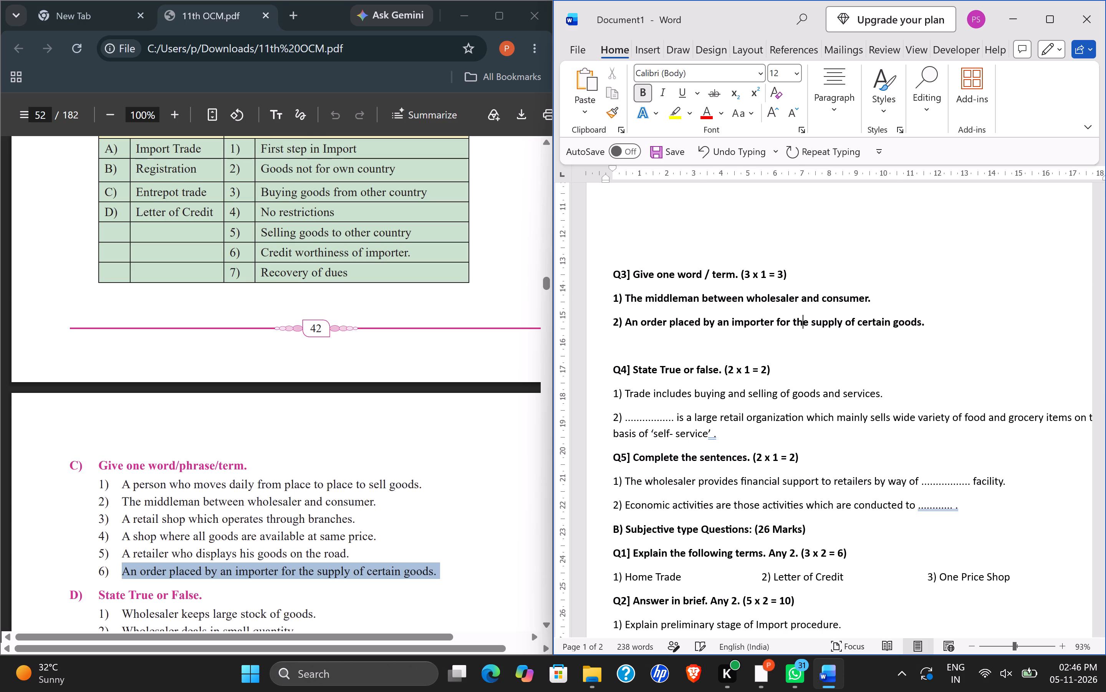
Remove the bold formatting from items 1) and 2) under Q3].
drag(603, 298, 849, 358)
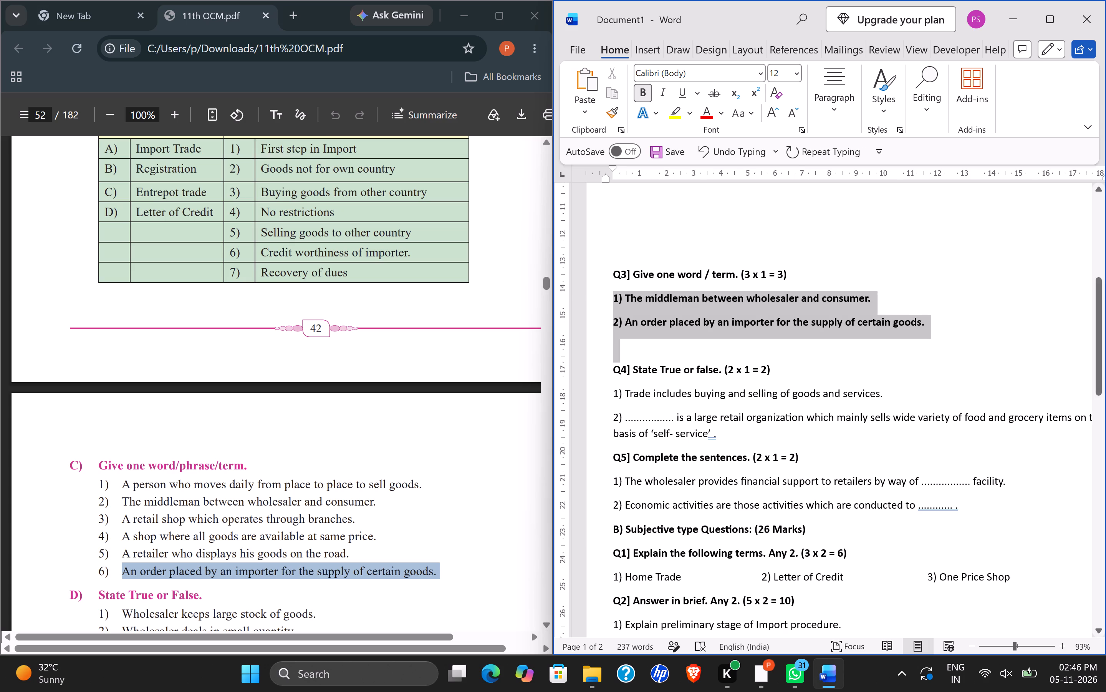
drag(849, 358, 937, 343)
key(ctrl+b)
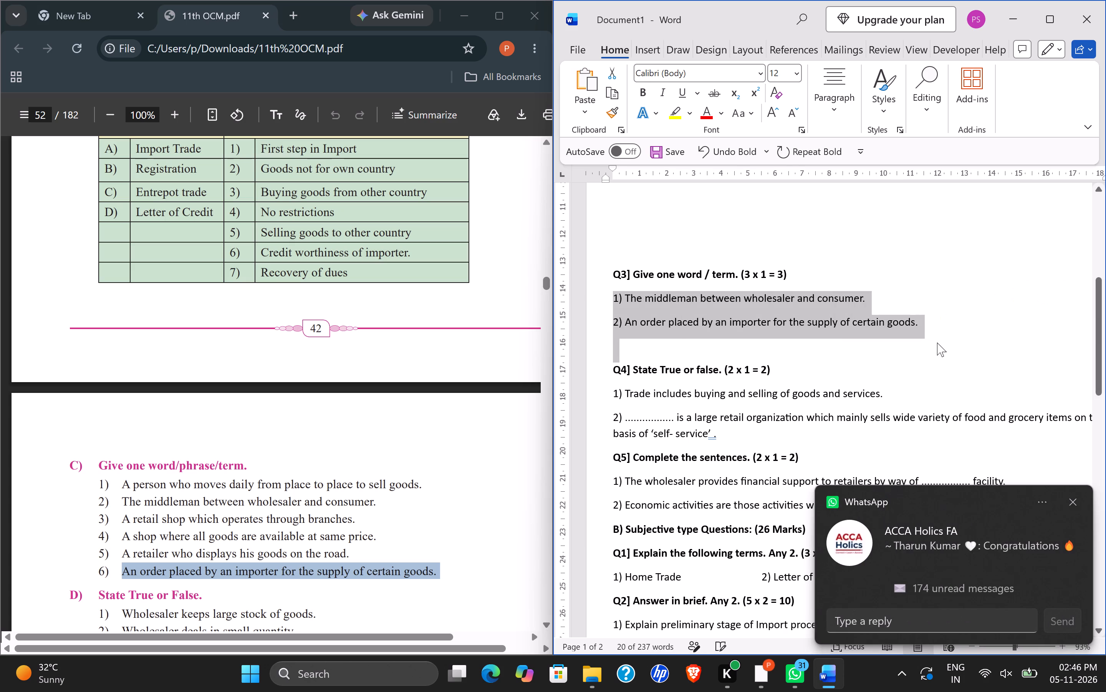
Delete the blank line between item 2) of Q3] and the Q4] heading.
click(689, 351)
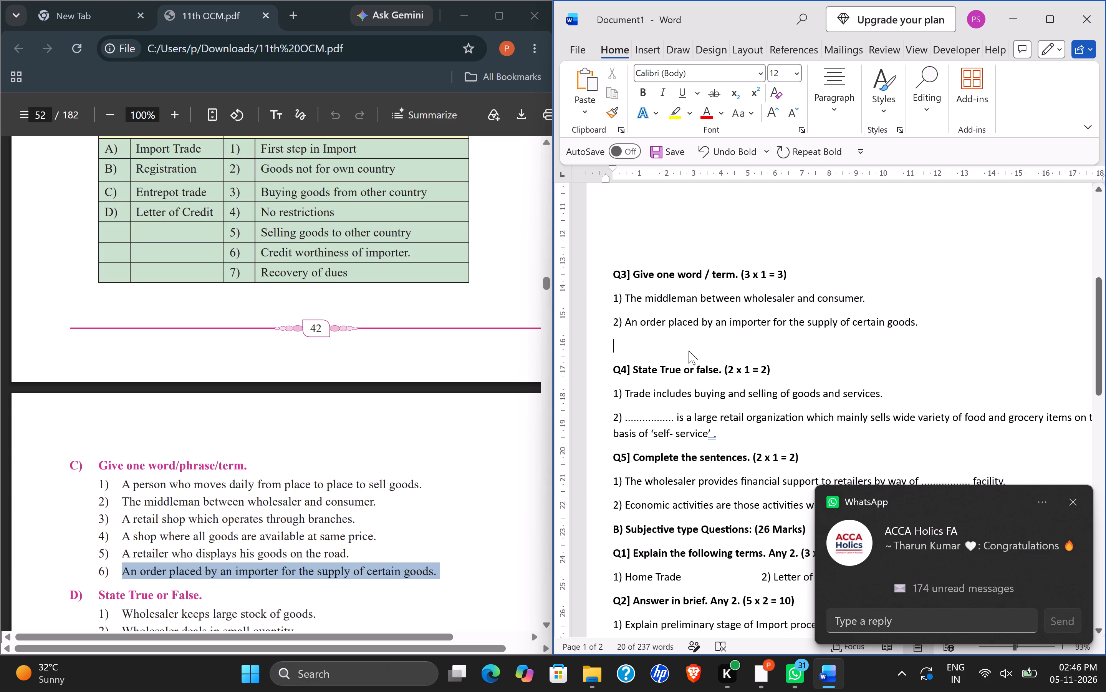
key(BackSpace)
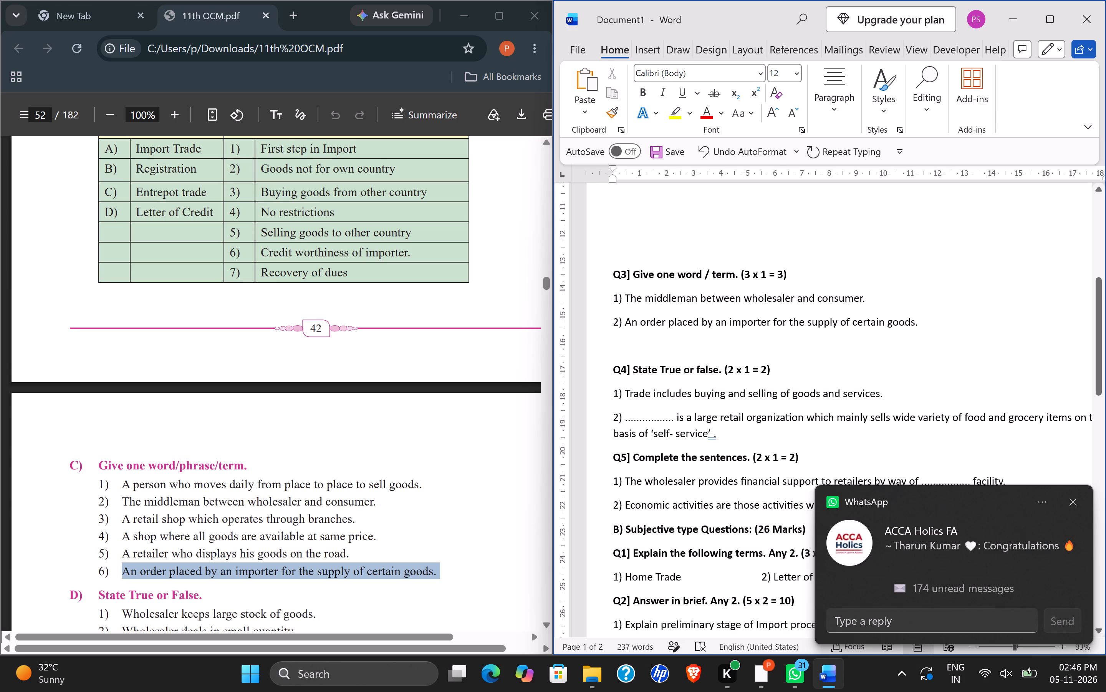
key(BackSpace)
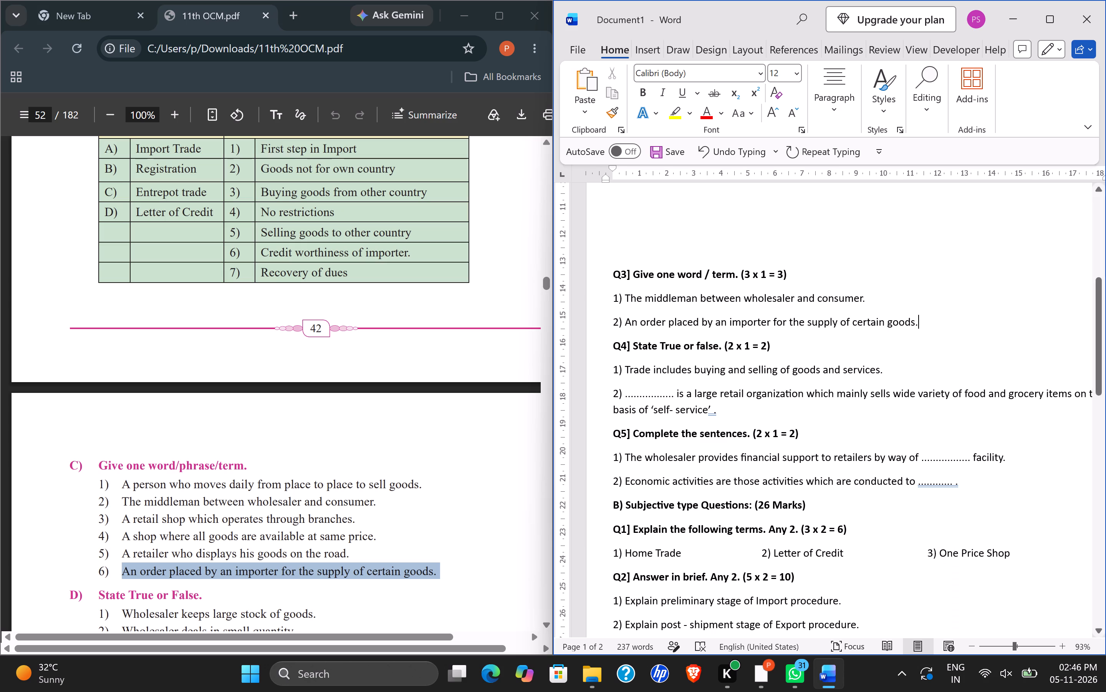
Insert a table with 2 columns and 6 rows on a new line below the Q2] Match the pairs heading.
scroll(669, 424, down, 3)
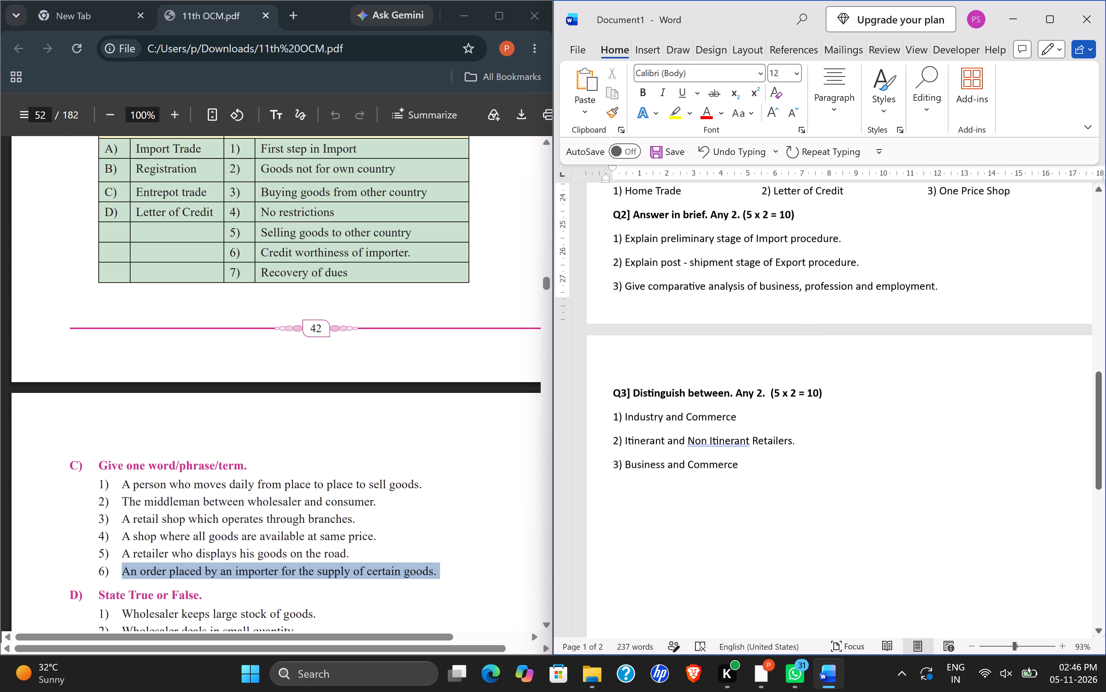
scroll(404, 509, up, 2)
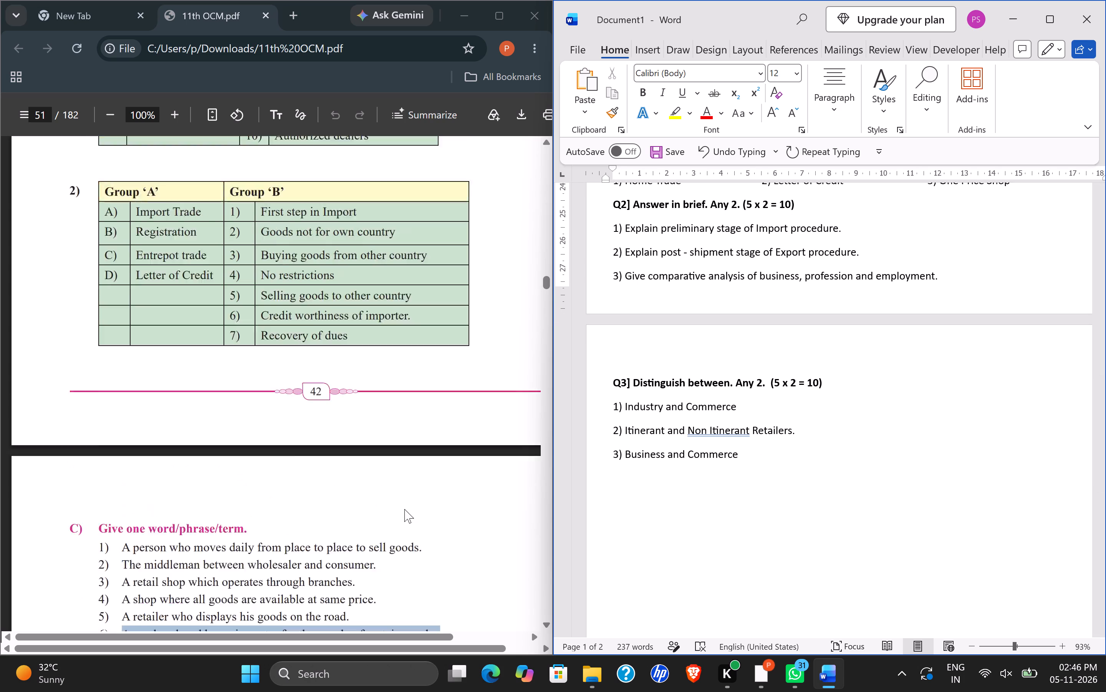
scroll(404, 509, up, 1)
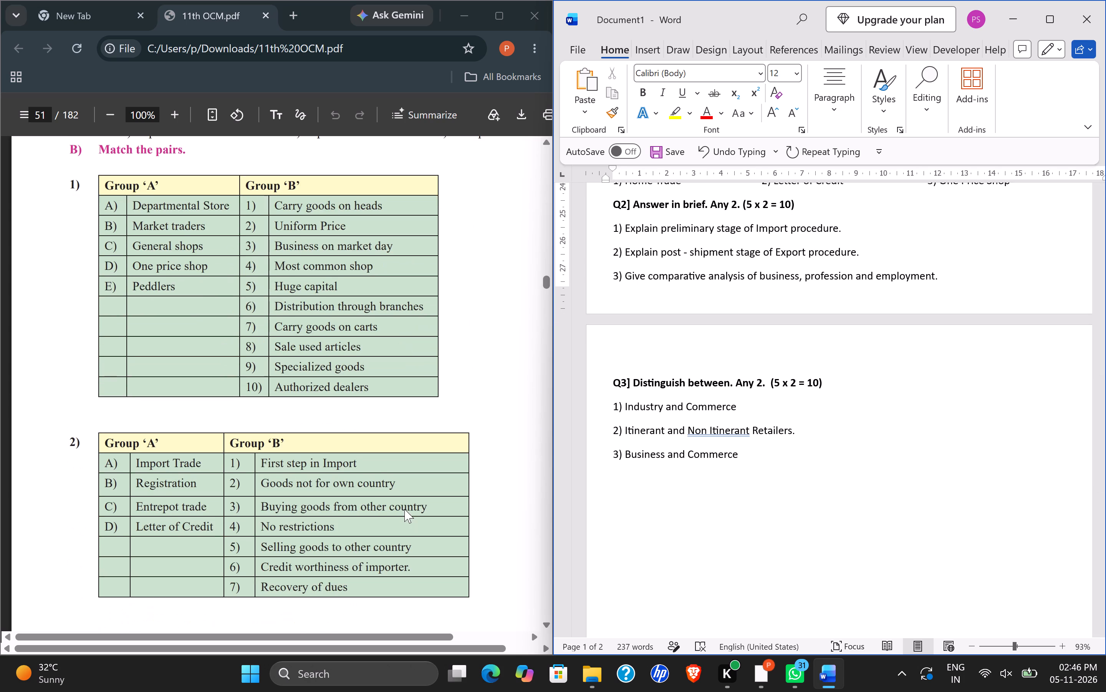
scroll(651, 376, up, 4)
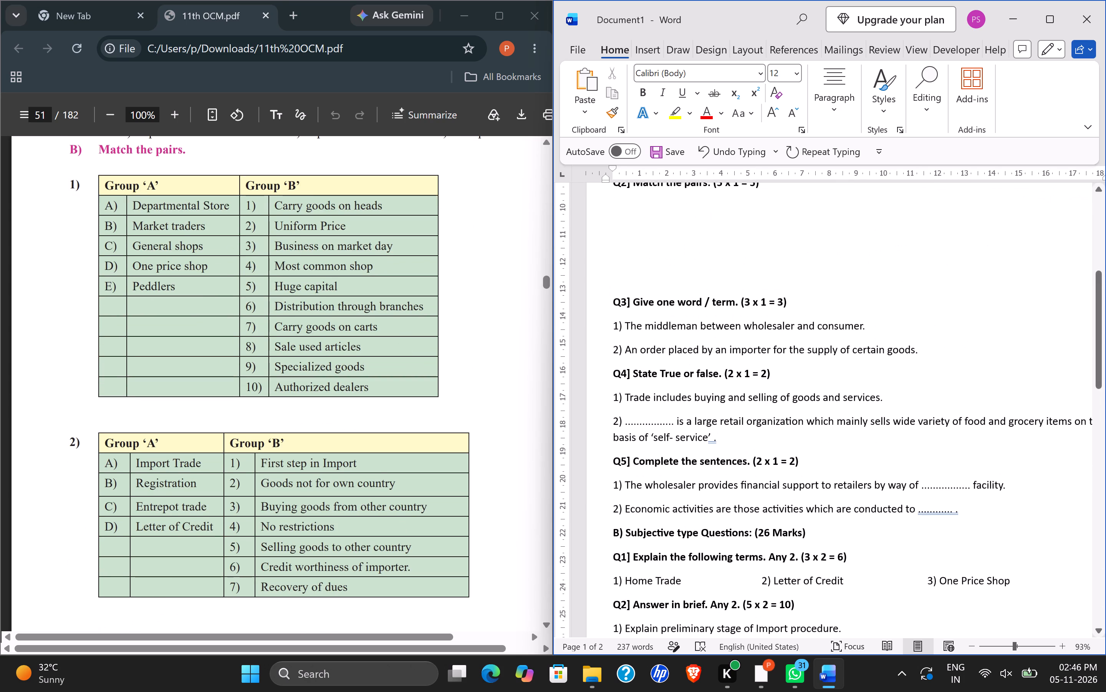
scroll(651, 376, up, 1)
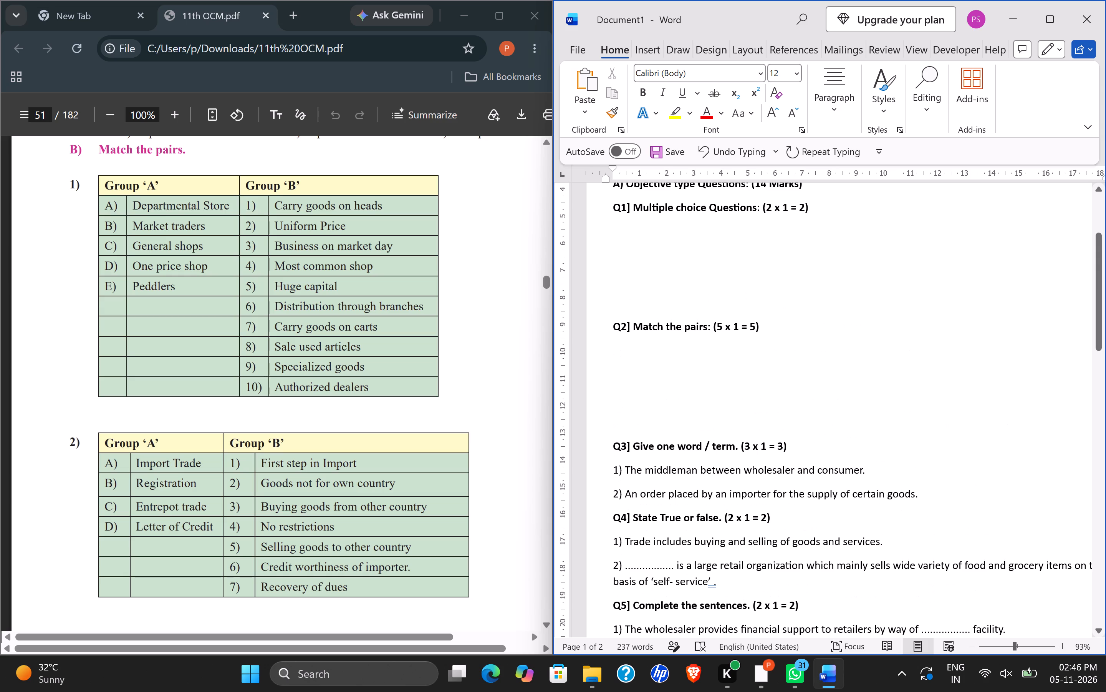
click(768, 331)
key(Return)
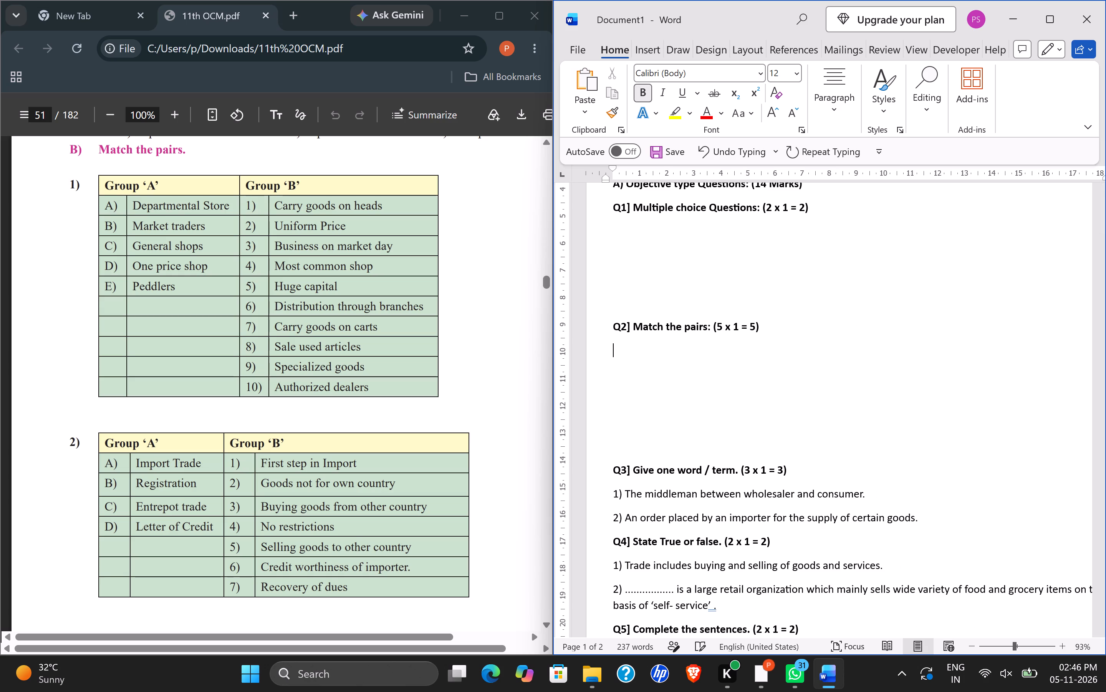
click(644, 49)
click(635, 88)
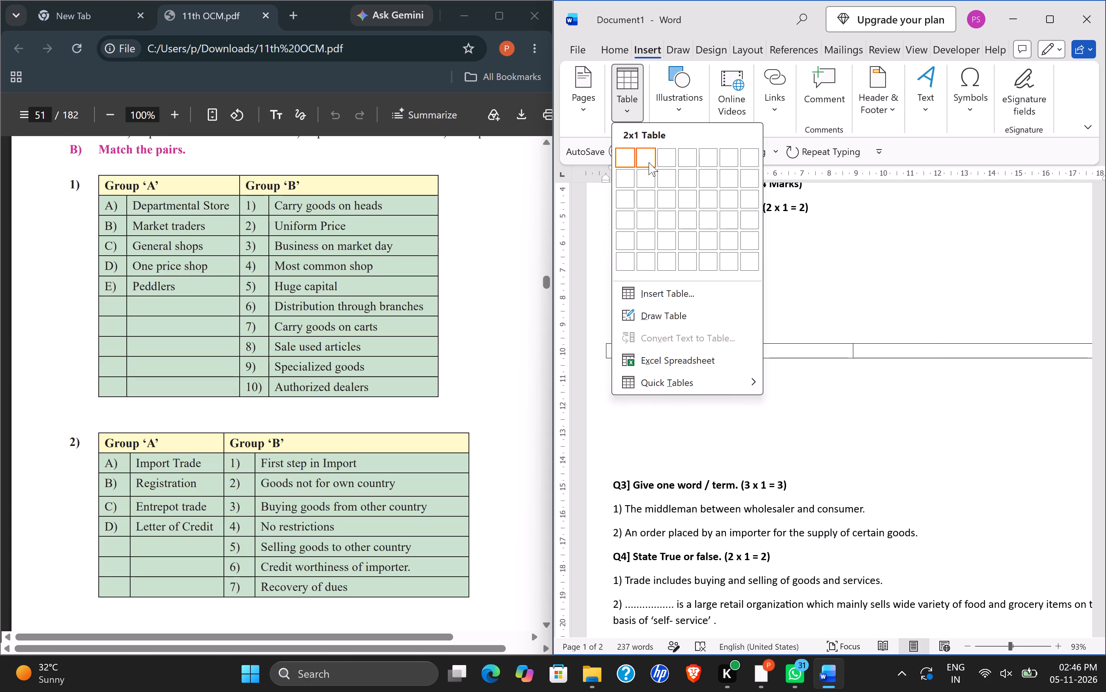
click(645, 260)
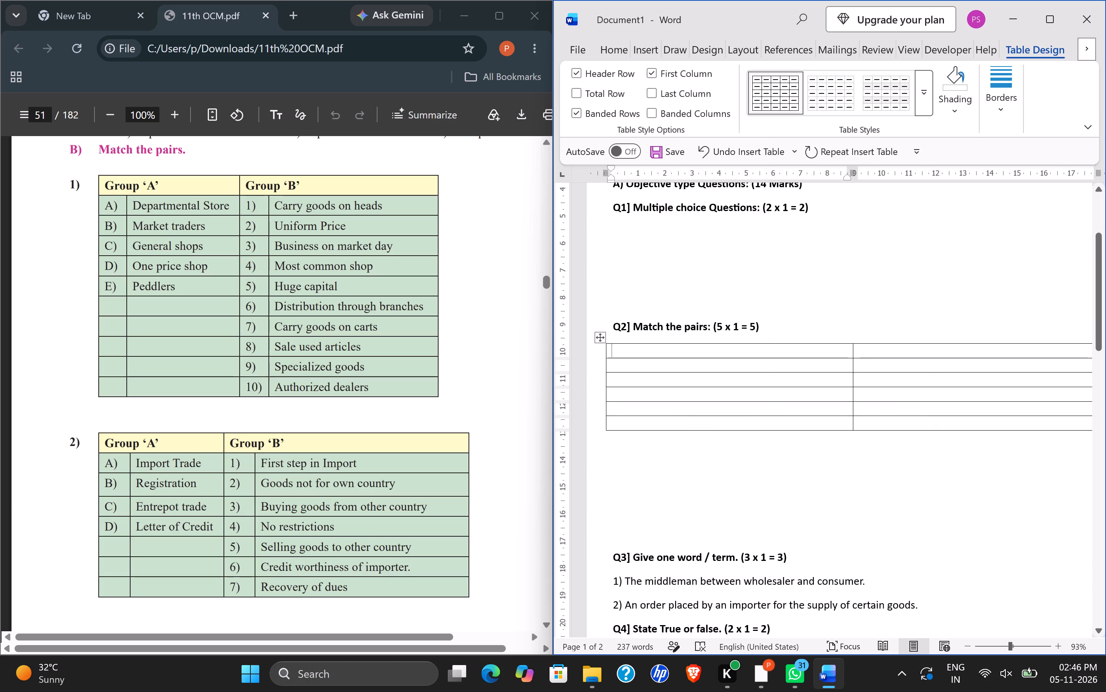
Enter Group “A” as the first column's heading in the table and "Group" in the second column's heading cell.
key(shift+g)
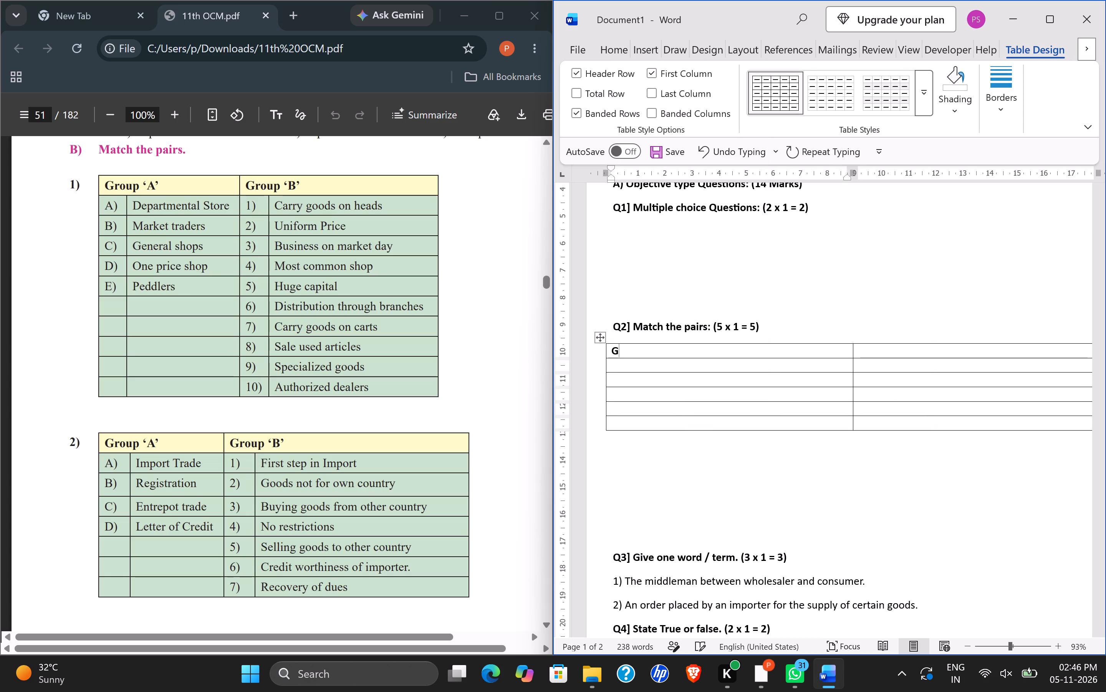
text(roup)
key(space)
key(shift+quotedbl)
key(shift+a)
key(shift+quotedbl)
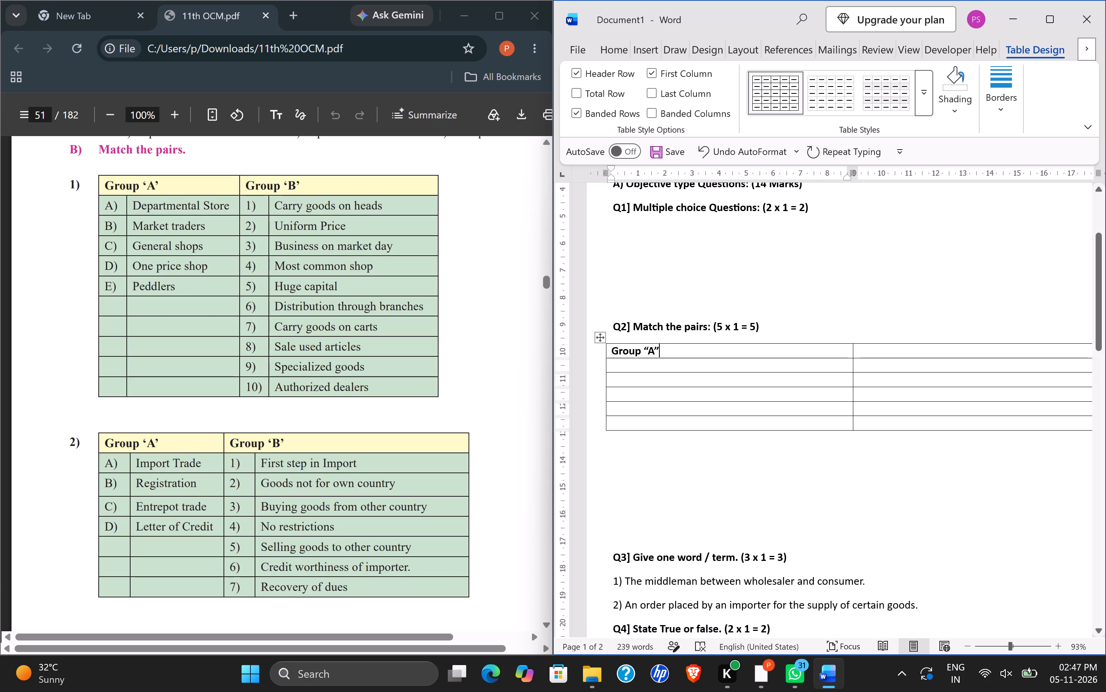
click(909, 351)
text(Group)
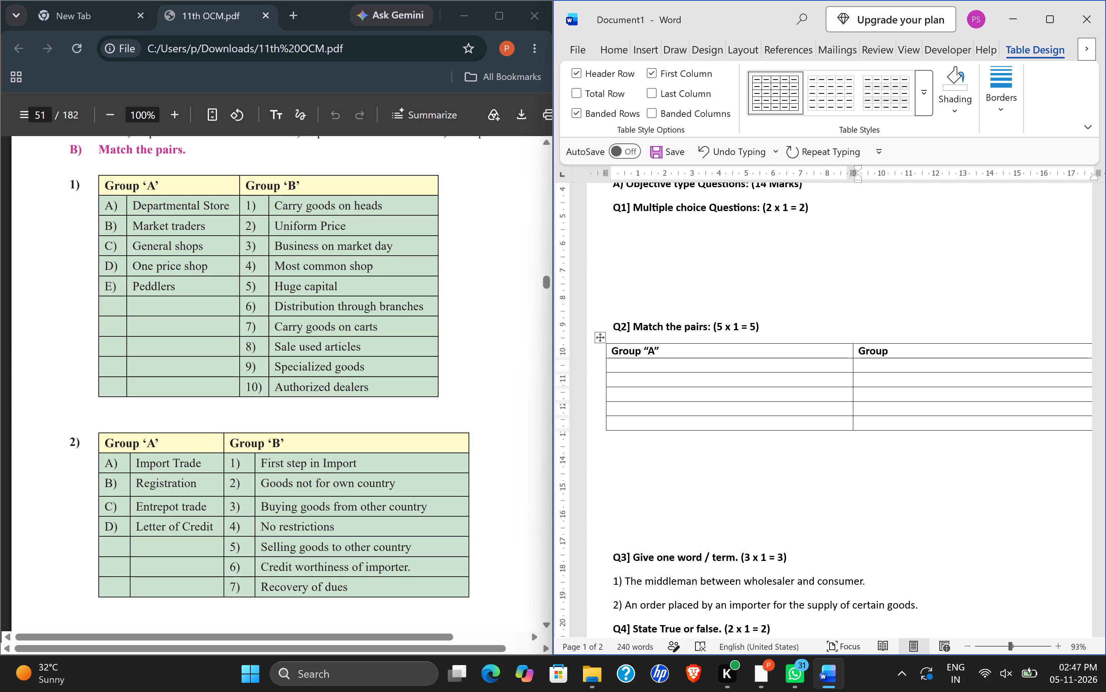
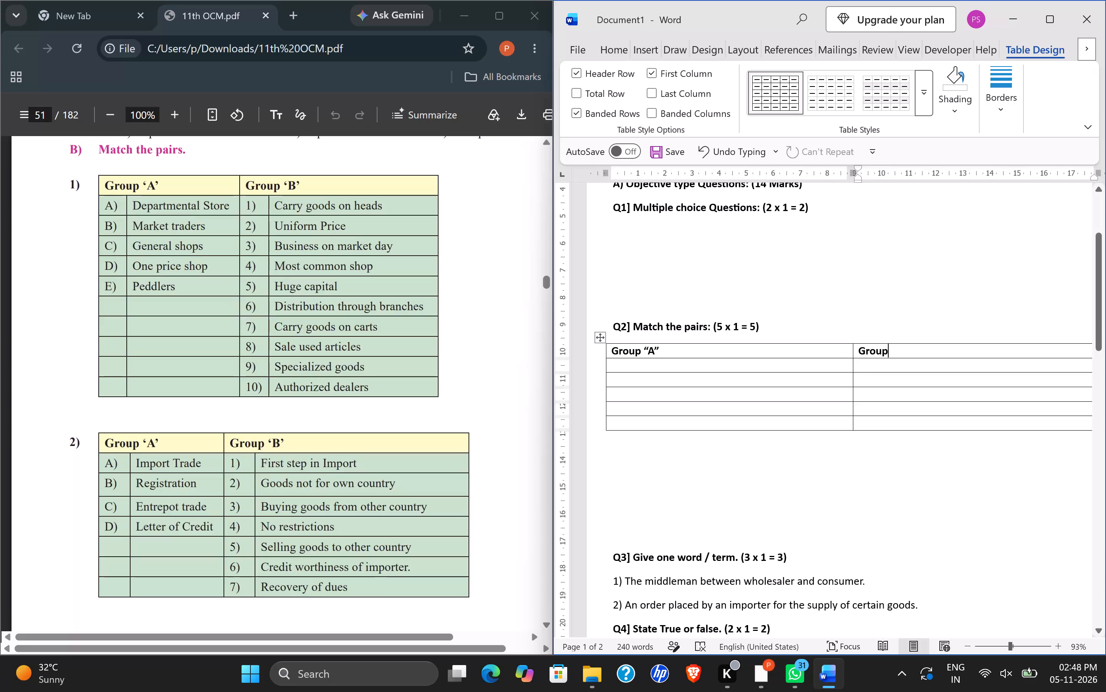
Complete the second column's heading in the match-the-pairs table as Group “B”.
key(space)
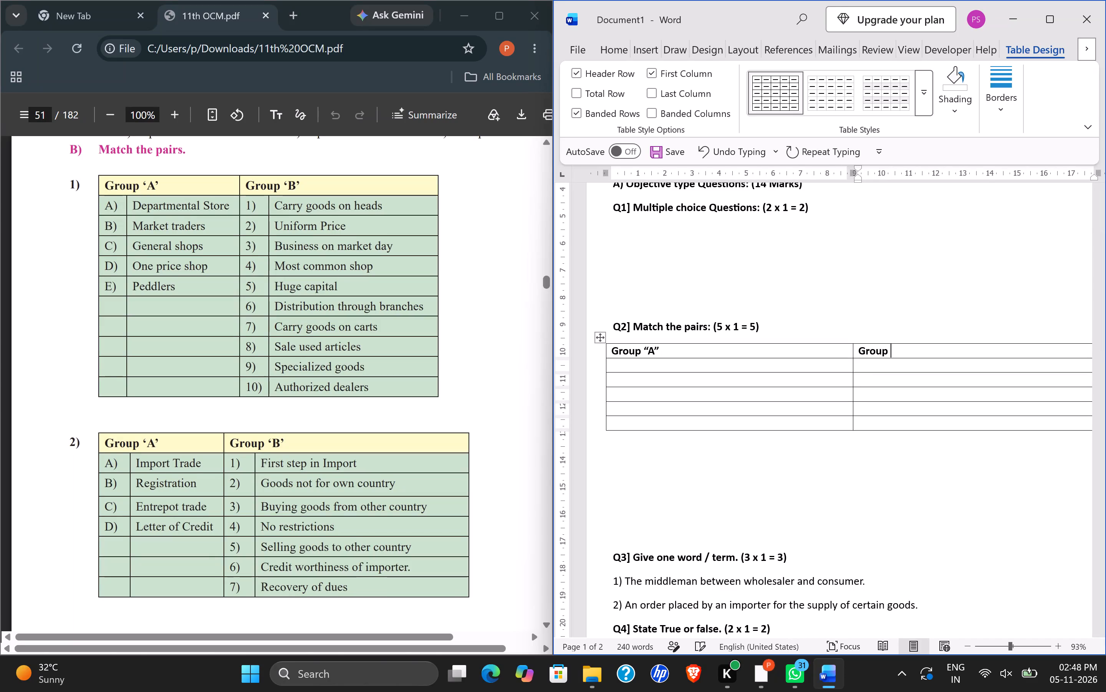
key(shift+quotedbl)
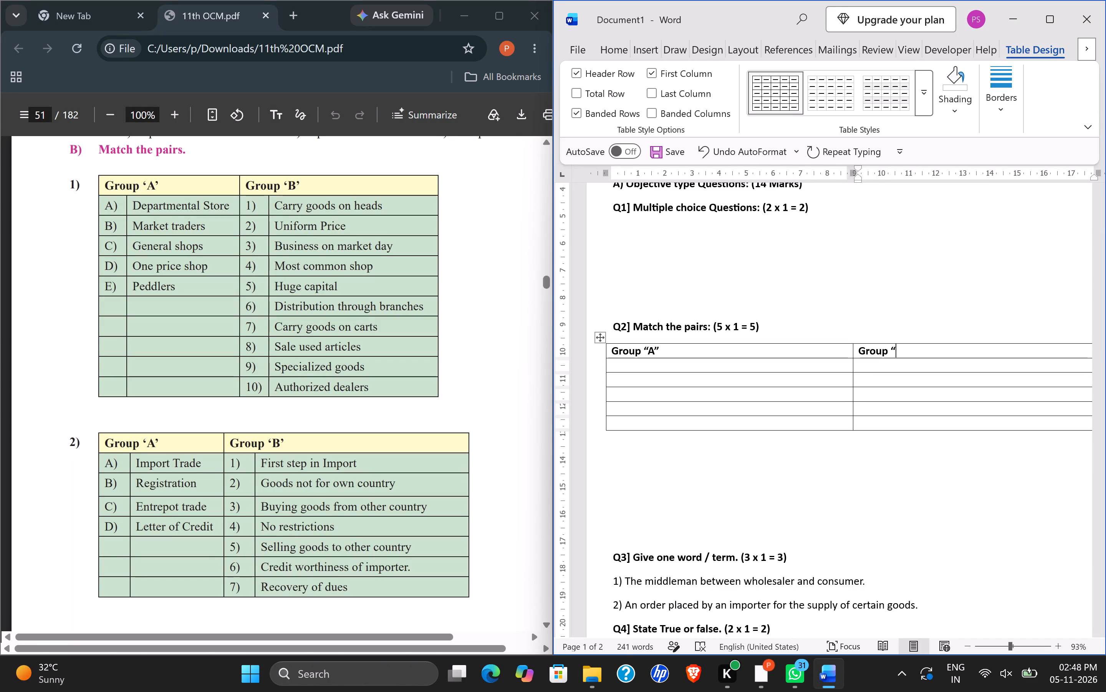
key(shift+b)
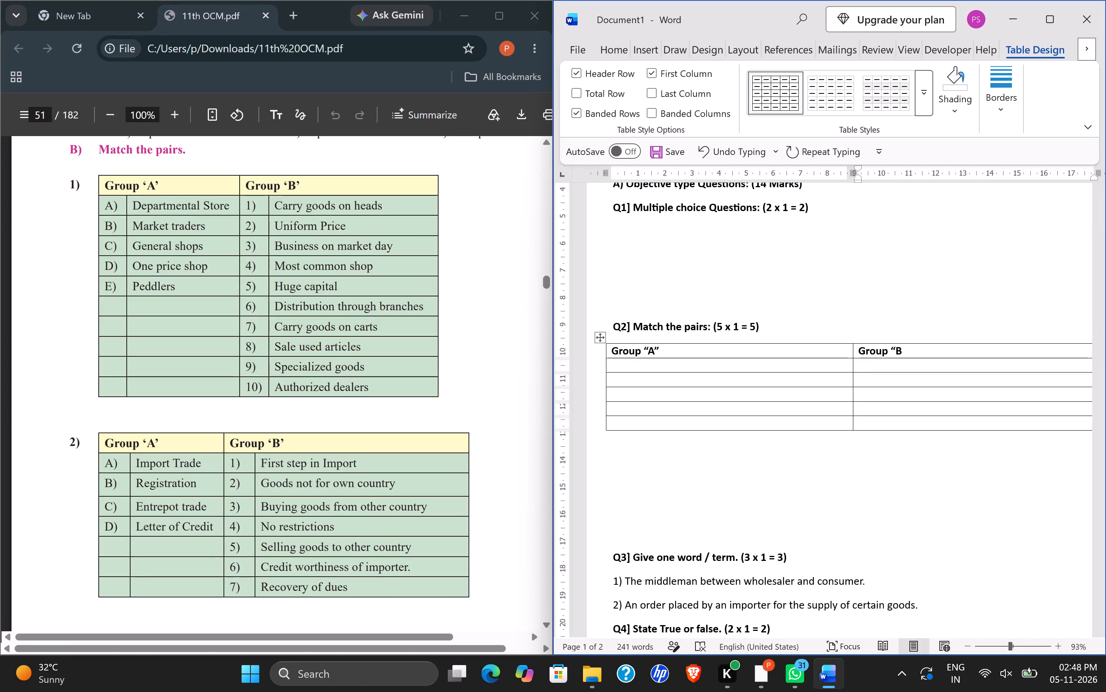
key(shift+quotedbl)
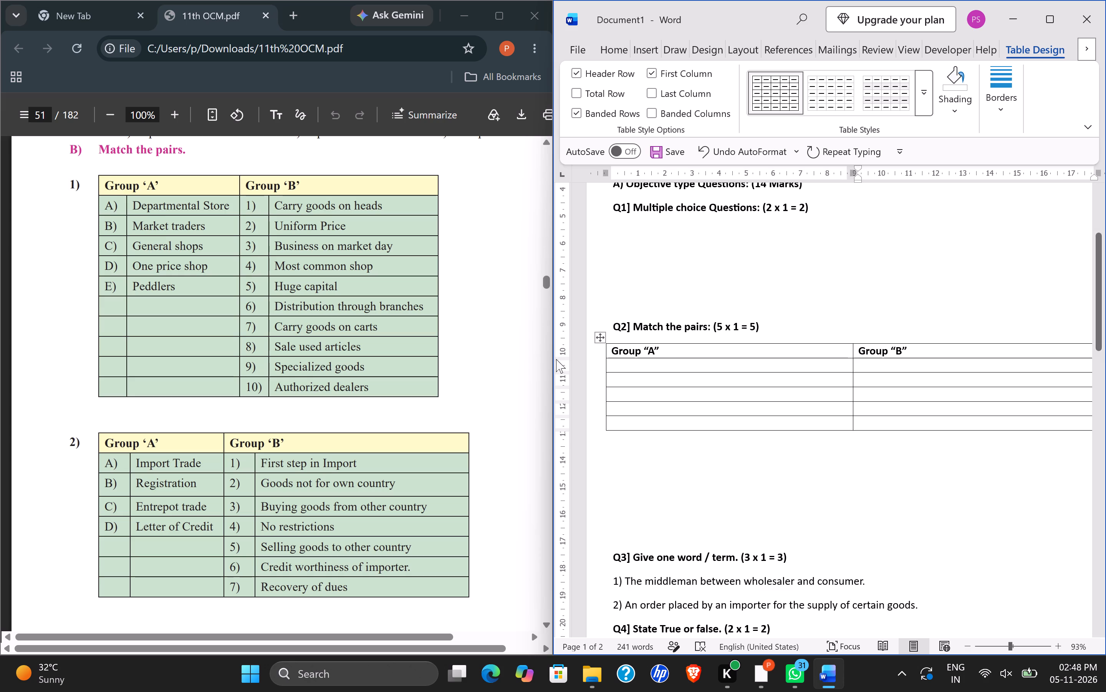
Enter "A) Departmental Store" in the first cell below the Group “A” heading.
click(616, 370)
key(a)
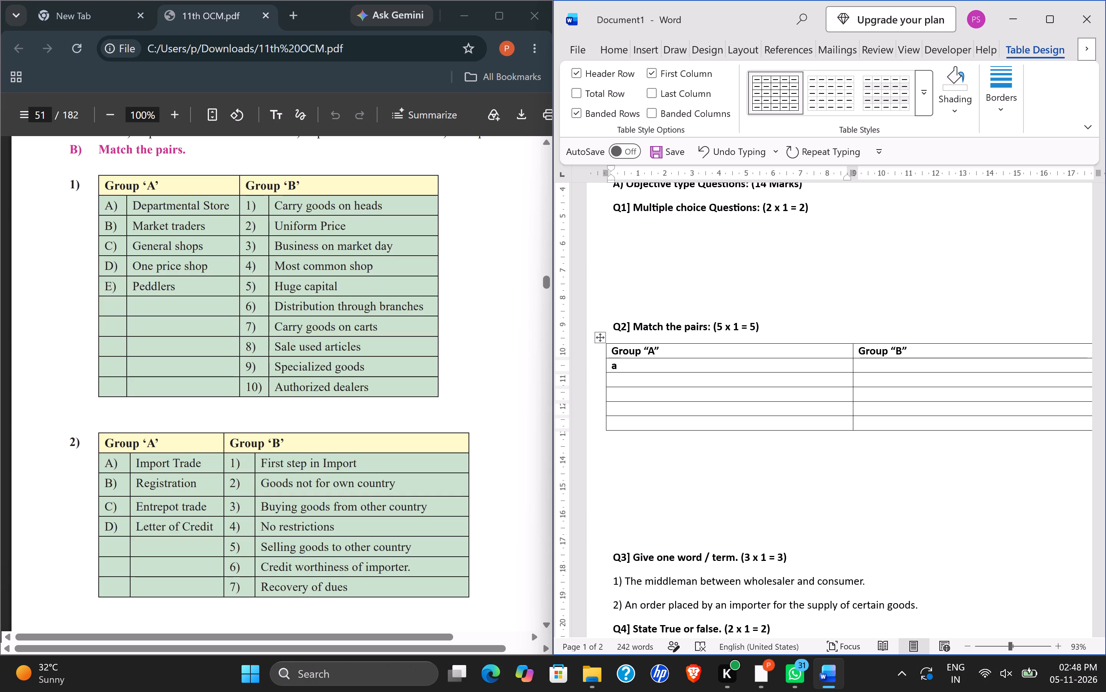
key(shift+parenright)
key(Left)
key(BackSpace)
key(shift+a)
key(Right)
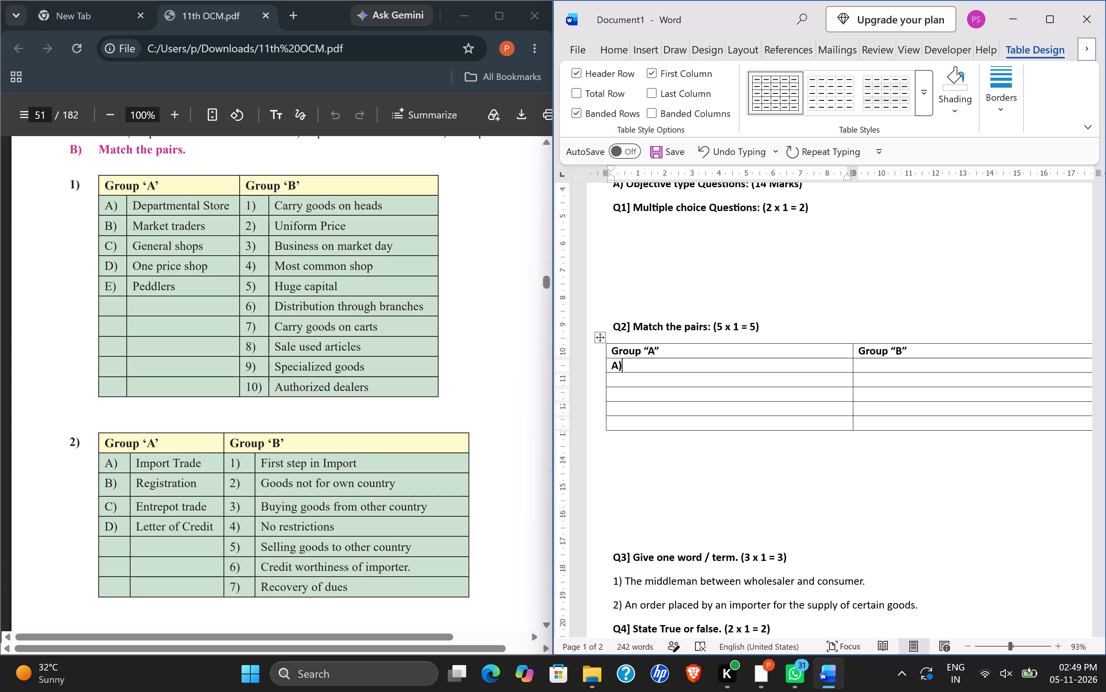
key(space)
text(Depart)
text(mental)
key(space)
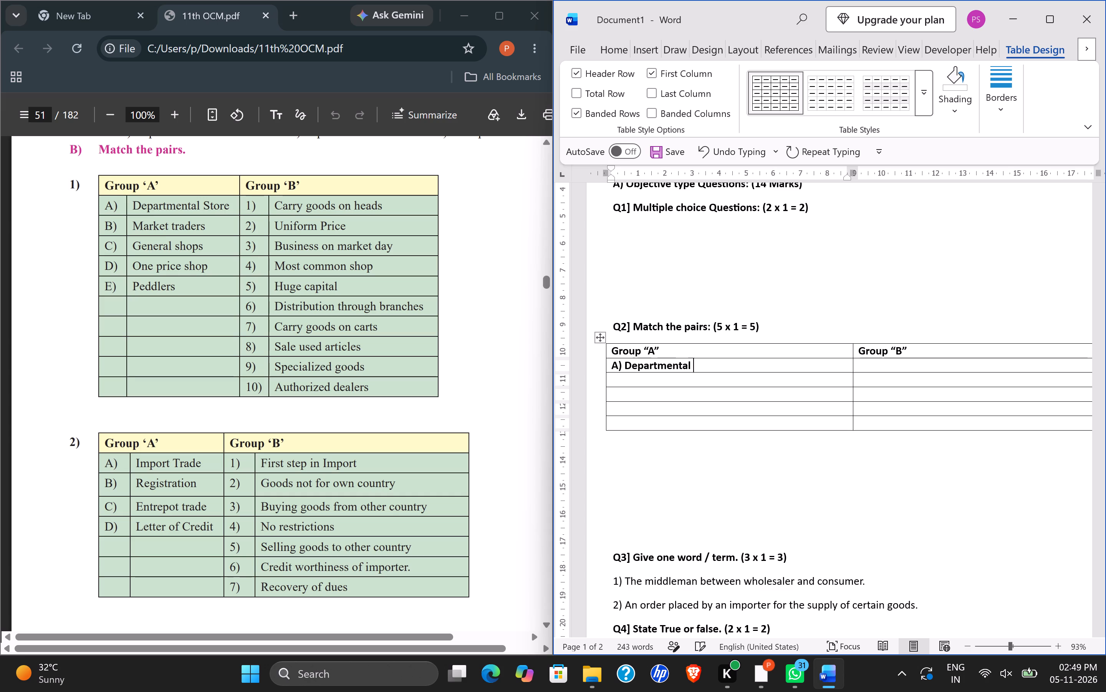
key(shift+s)
text(tore)
Enter "1) Carry goods on heads" in the first cell below the Group “B” heading.
key(Right)
text(1))
key(space)
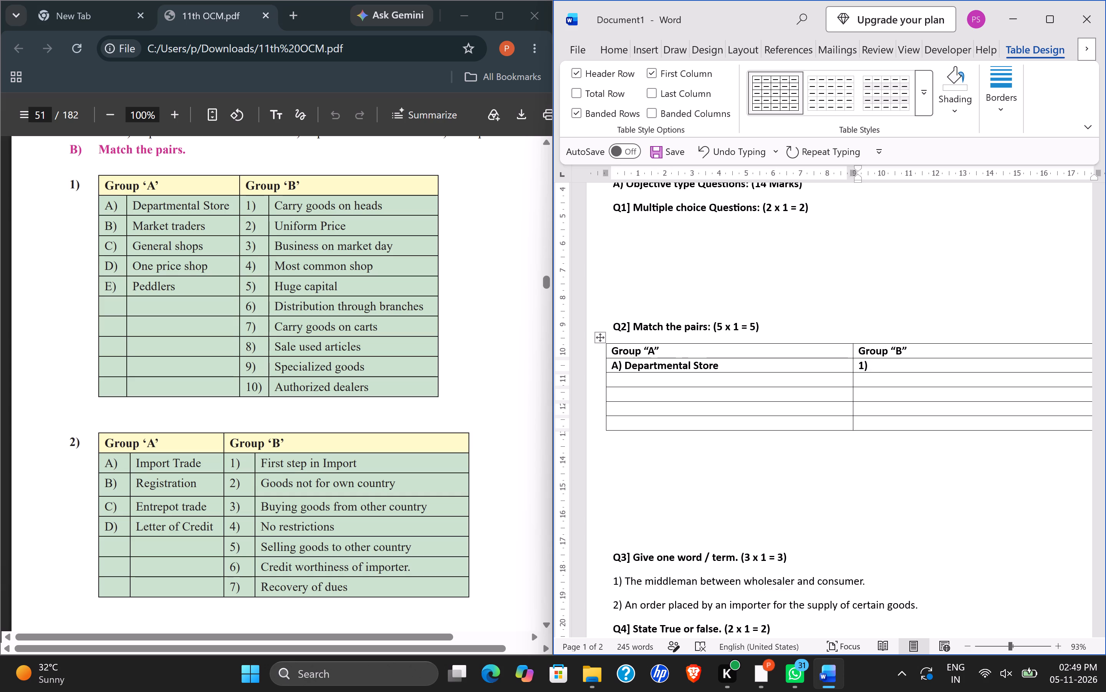
text(Carry)
key(space)
text(goods)
key(space)
text(on heads)
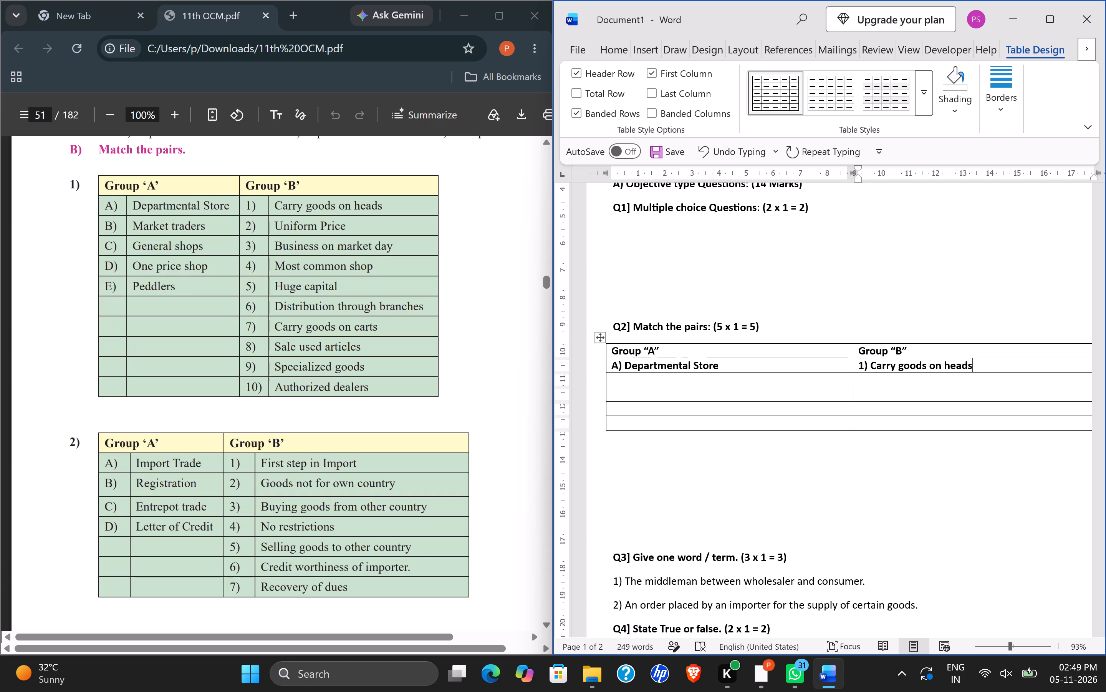
Enter "B) Market traders" in the Group “A” cell below A) Departmental Store.
click(614, 381)
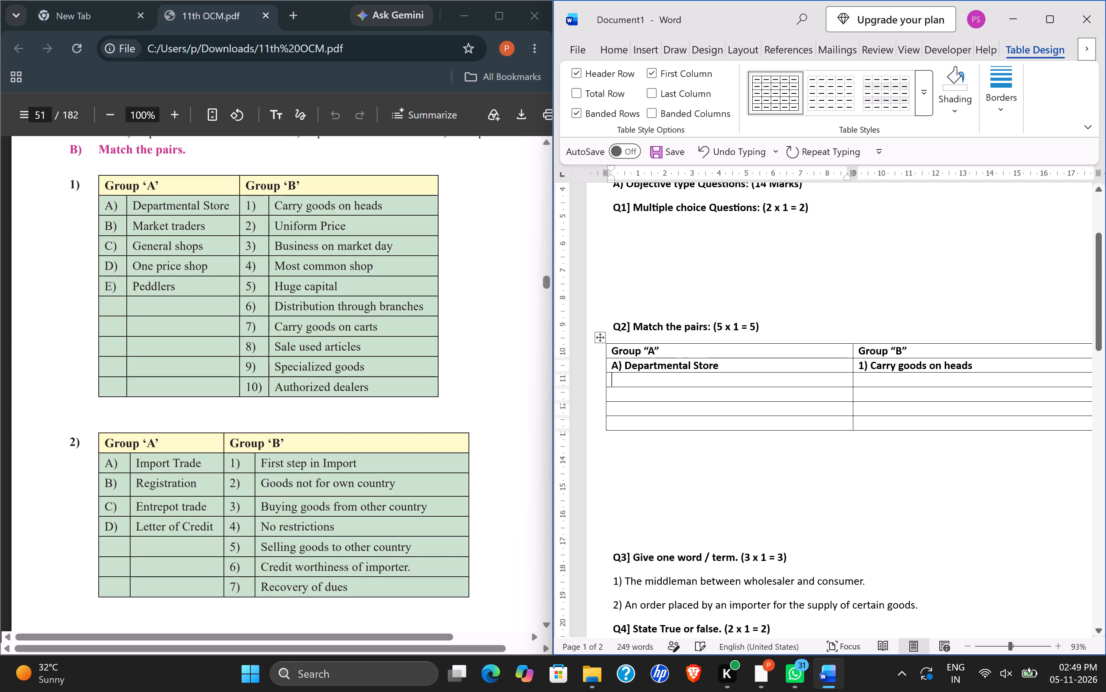
key(shift+b)
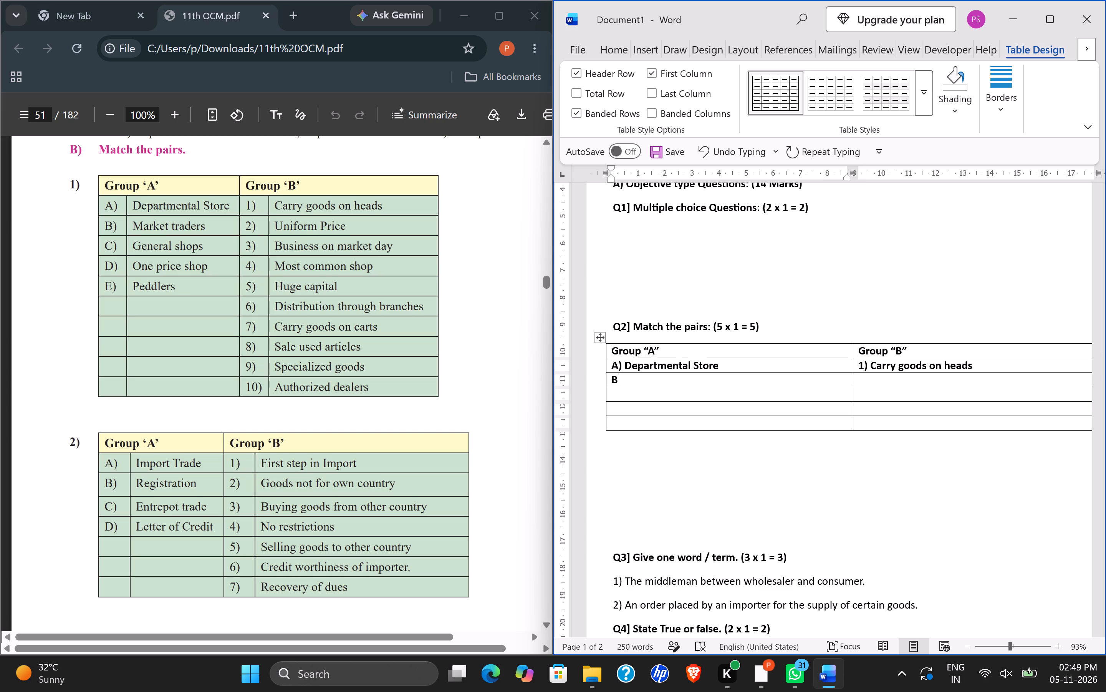
key(shift+parenright)
key(space)
text(Ma)
text(rket)
key(space)
text(traders)
Enter "2) Uniform Price" in the Group “B” cell beside B) Market traders.
key(Right)
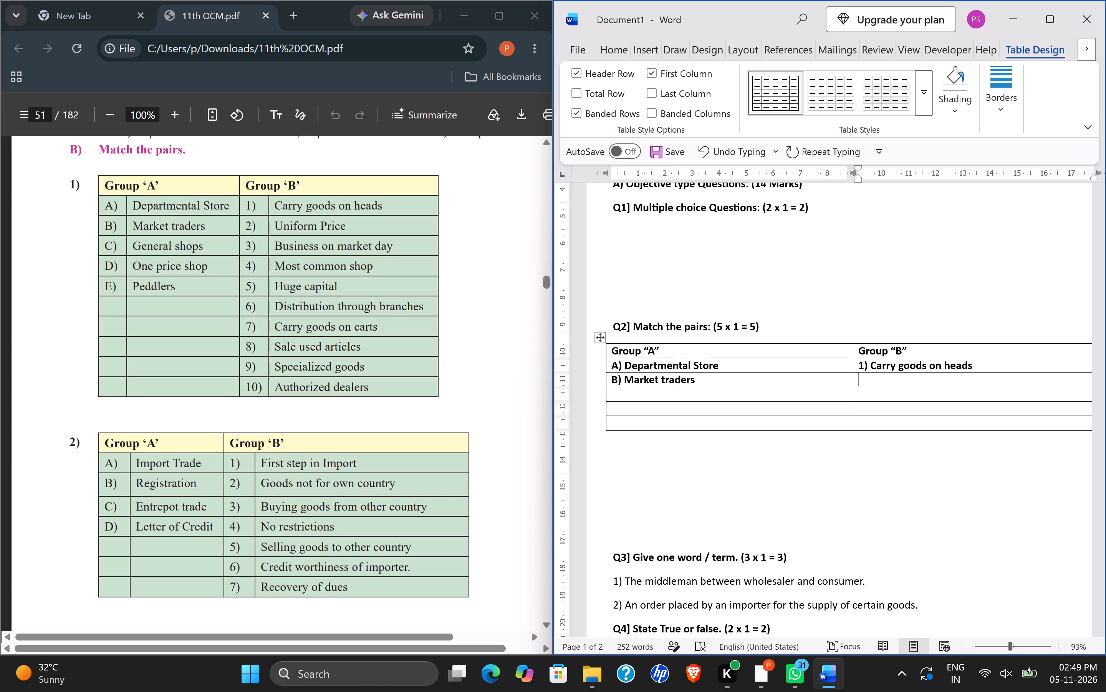
text(2))
key(space)
text(Uniform)
key(space)
text(Price)
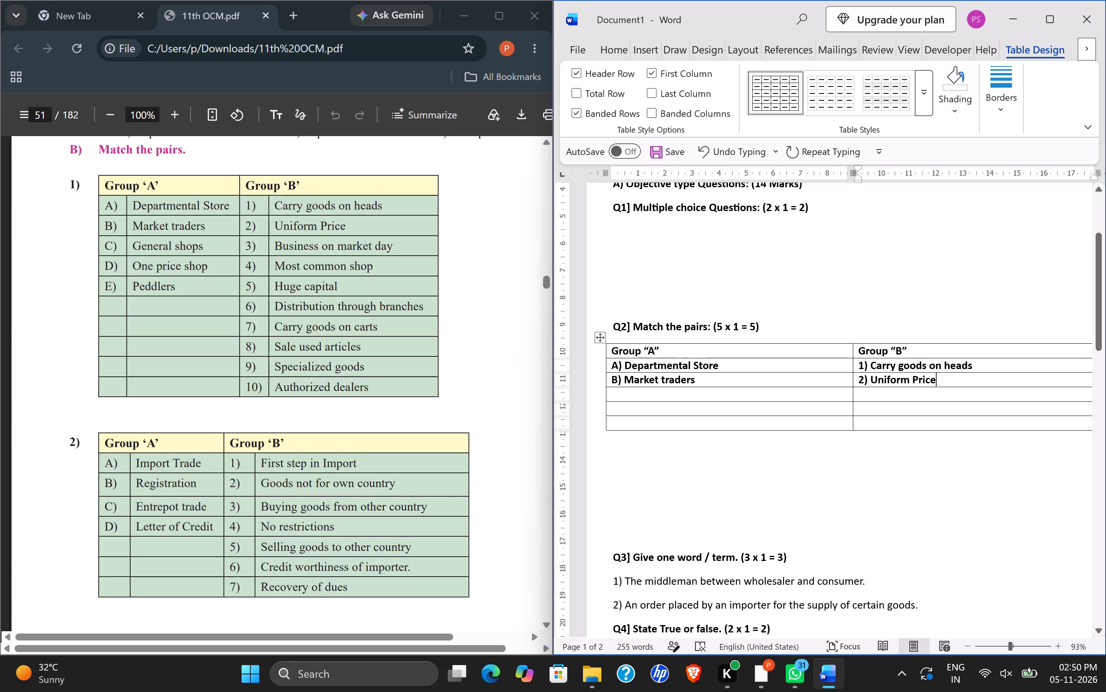
Enter "C) General Shops" in the Group “A” cell below B) Market traders.
click(622, 399)
key(shift+c)
text())
key(space)
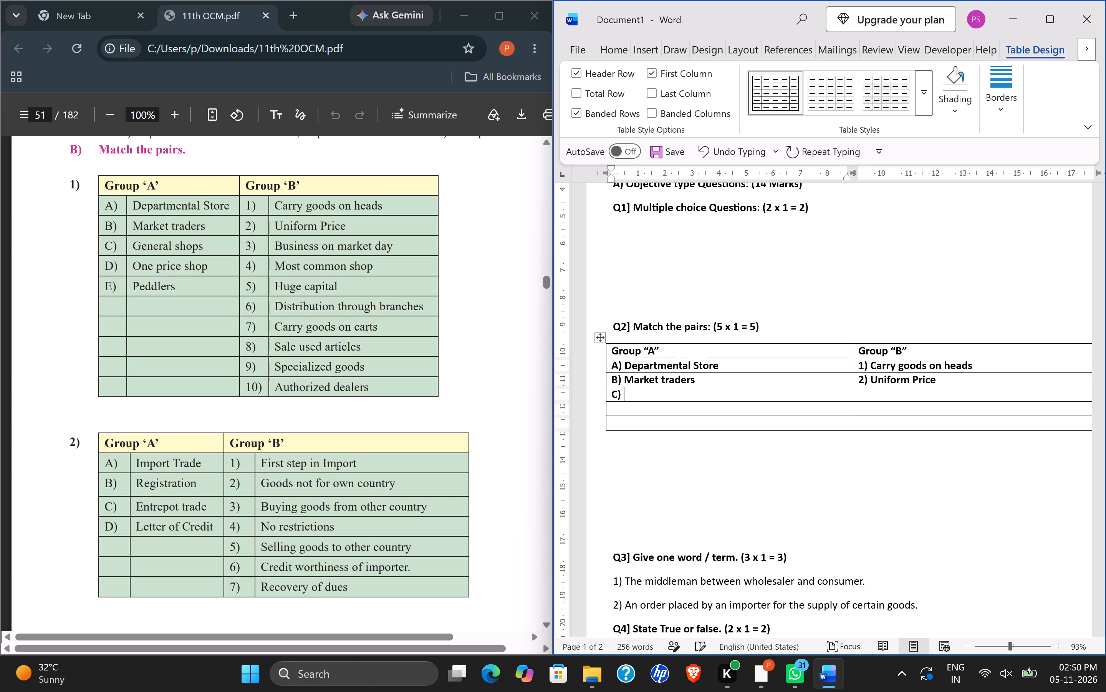
text(General)
key(space)
text(Shops)
key(space)
Enter "3) Business on market day" in the Group “B” cell beside C) General Shops.
key(Right)
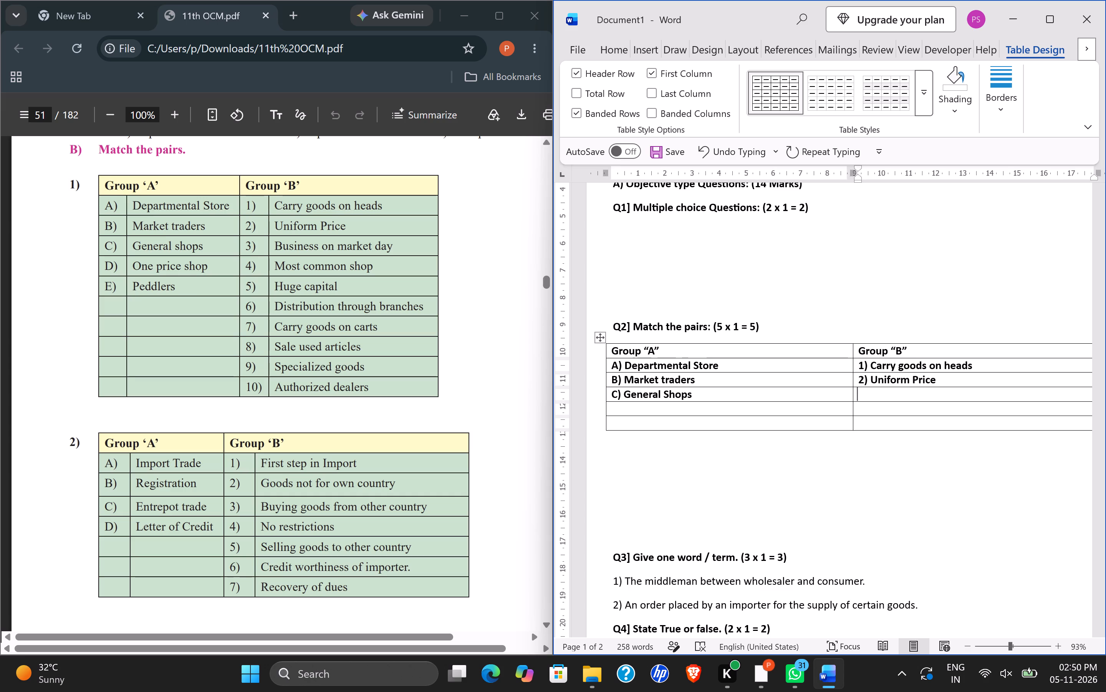
text(3))
key(space)
text(Business)
key(space)
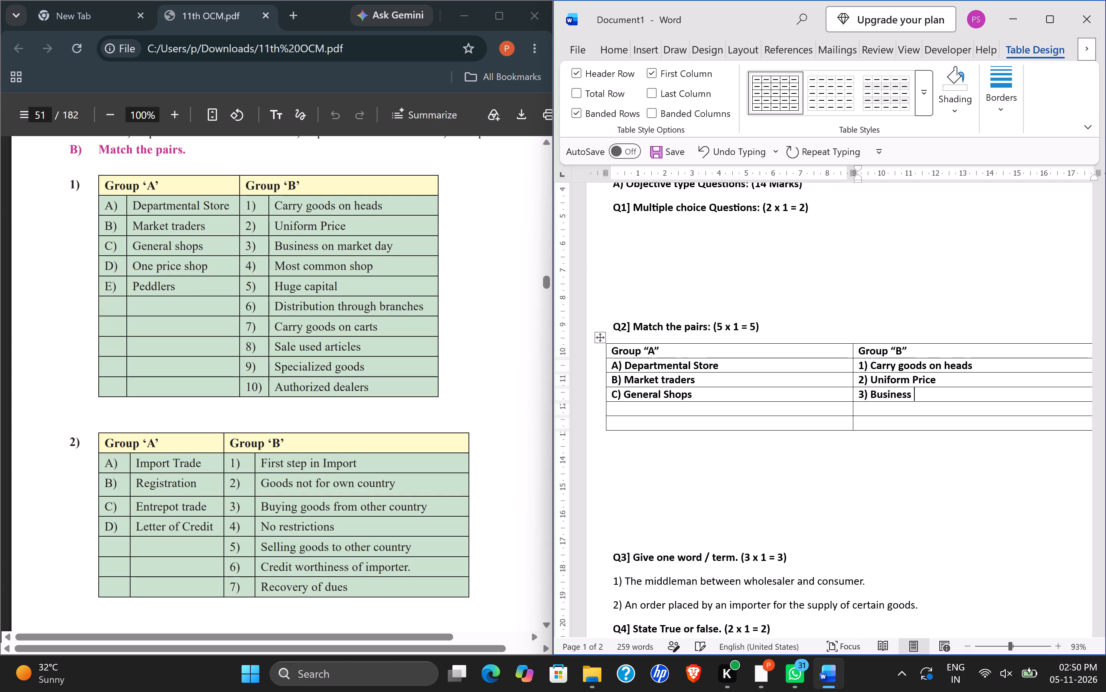
text(on market)
key(space)
text(day)
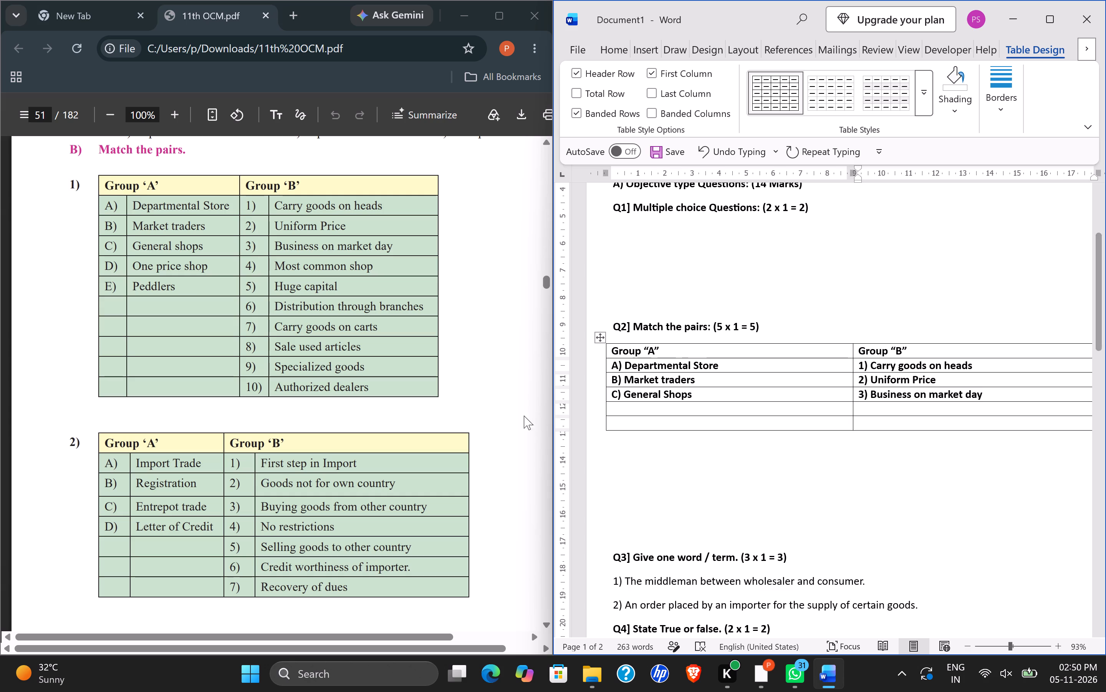
Enter "D) One price Shop" in the Group “A” cell below C) General Shops.
click(628, 411)
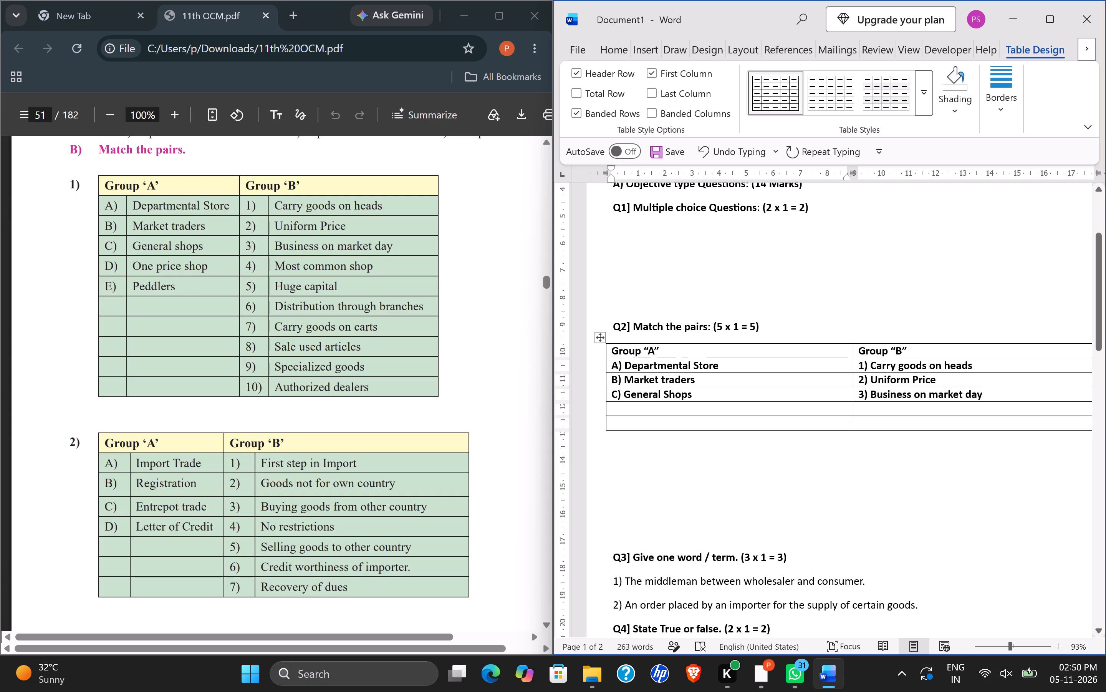
text(4))
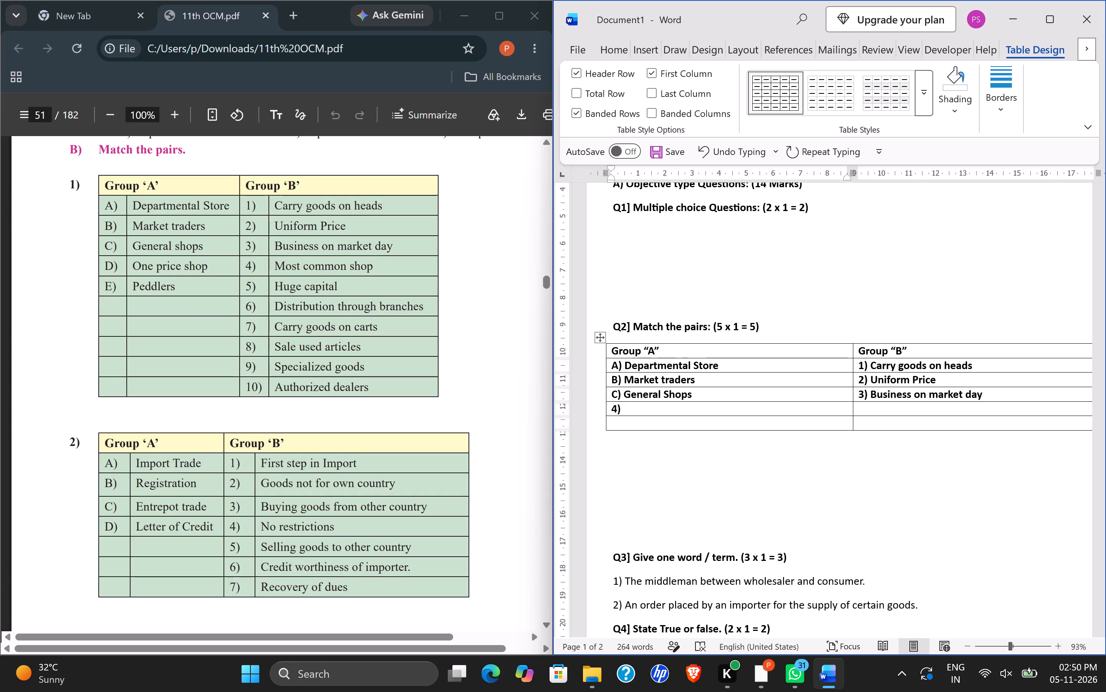
key(BackSpace)
key(BackSpace)
text(D))
key(space)
text(One price)
key(space)
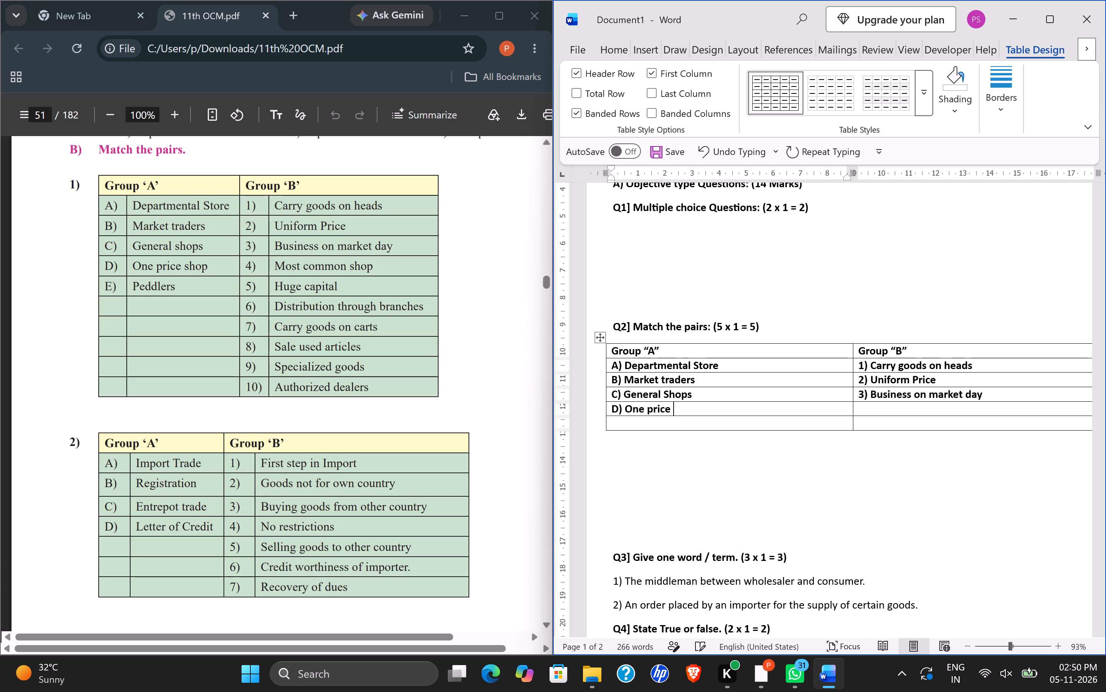
text(Shop)
key(space)
Enter "4) Most common shop" in the Group “B” cell beside D) One price Shop.
key(Right)
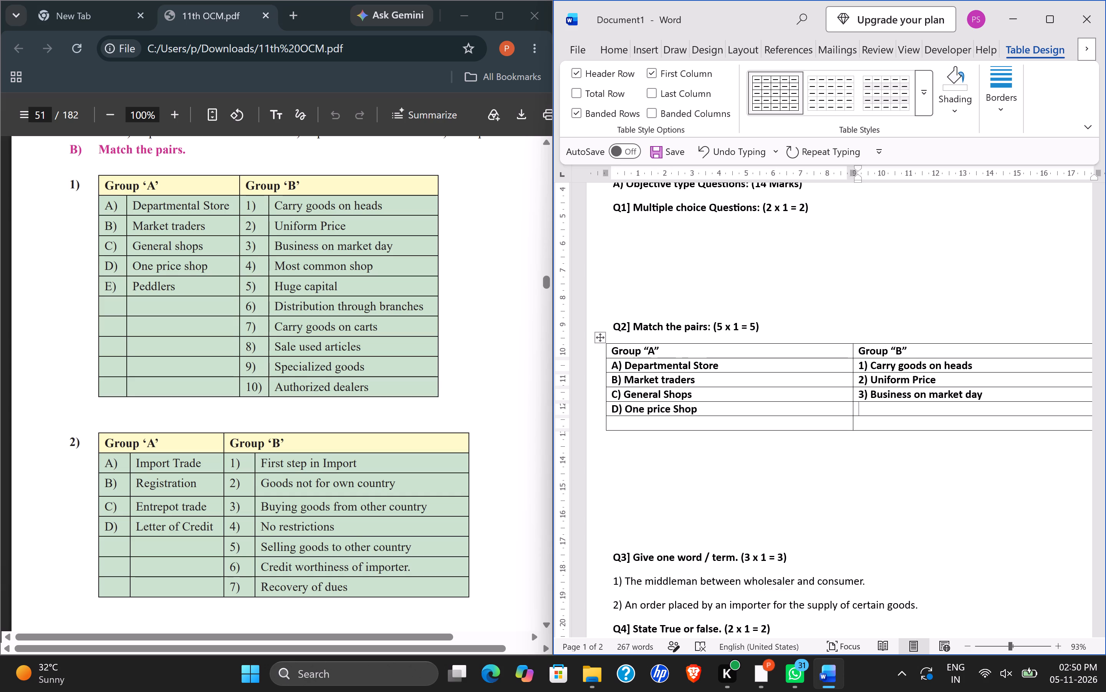
key(4)
text())
key(space)
text(Most)
key(space)
text(common)
key(space)
key(s)
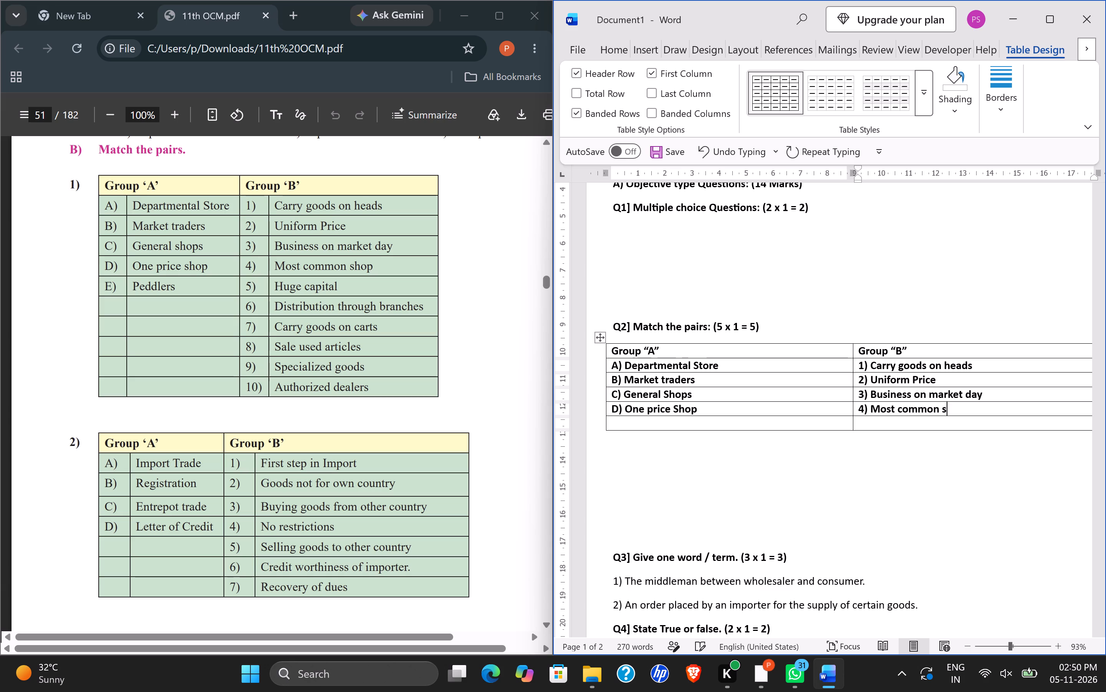
text(hop)
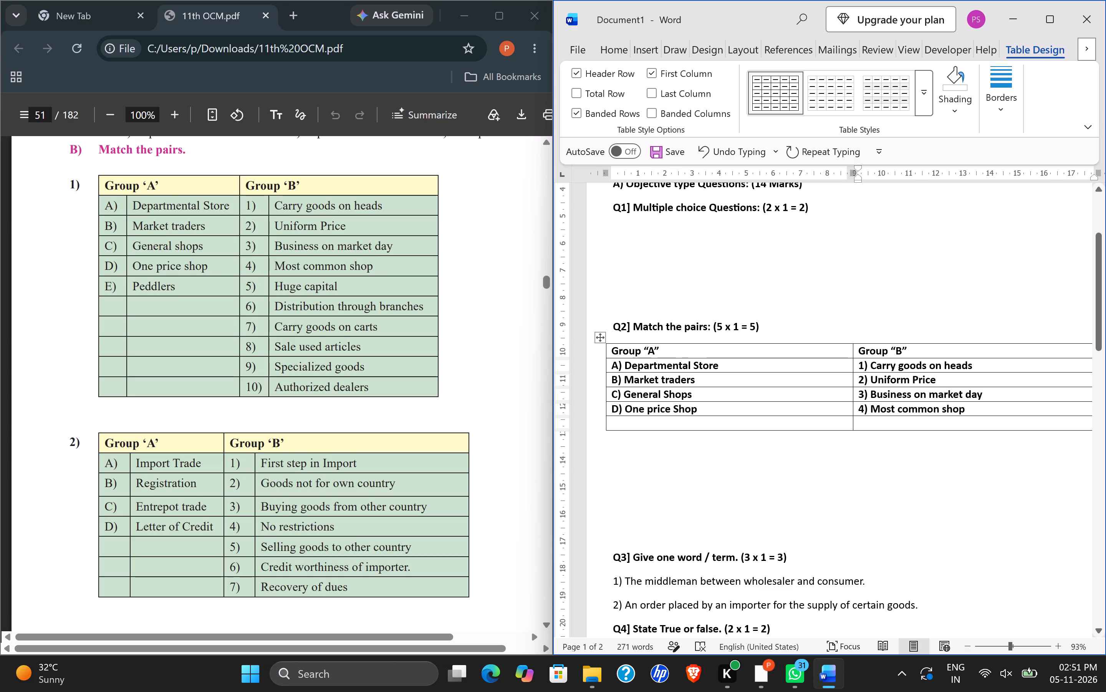
key(shift+e)
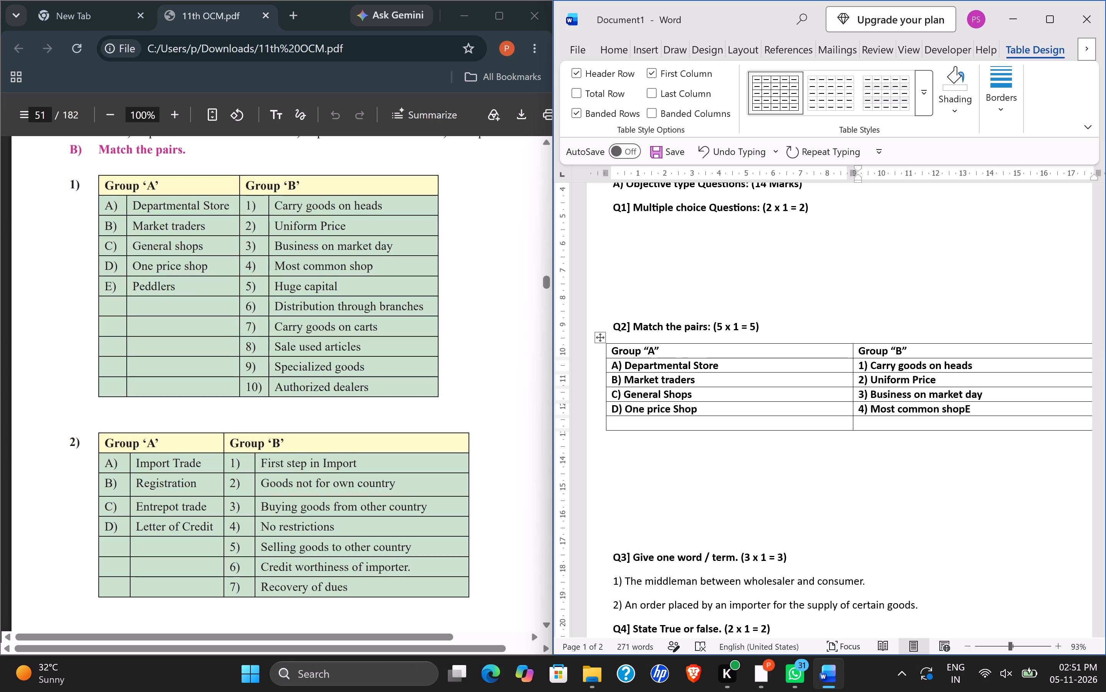
key(BackSpace)
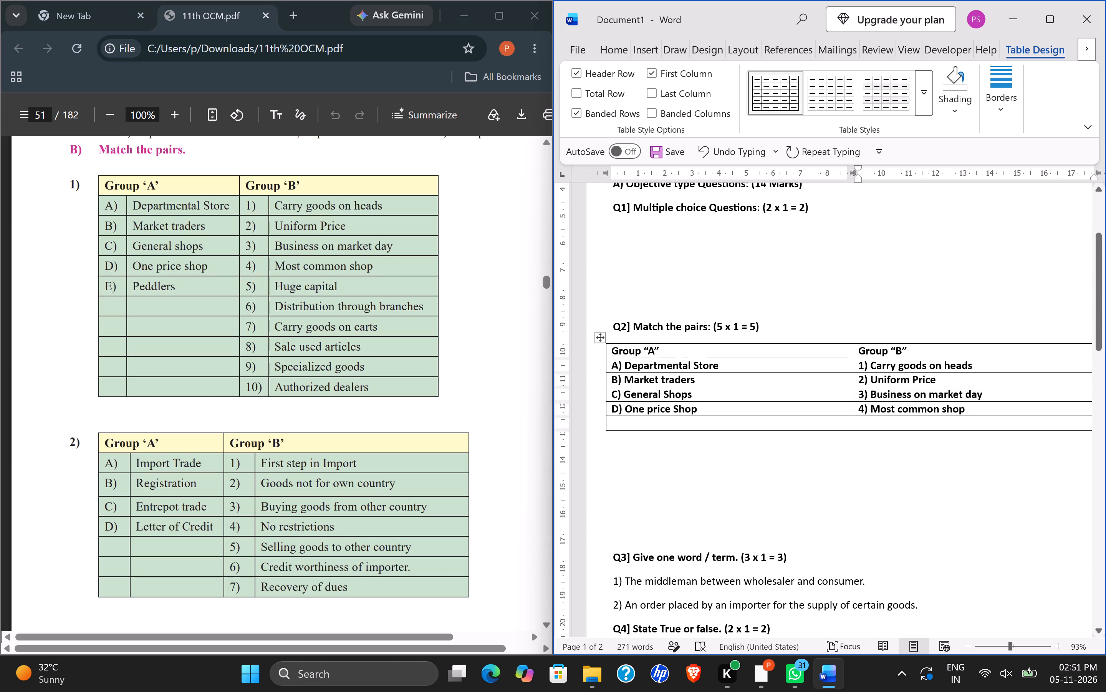
Enter "E) Peddlers" in the Group “A” cell below D) One price Shop.
click(626, 427)
key(e)
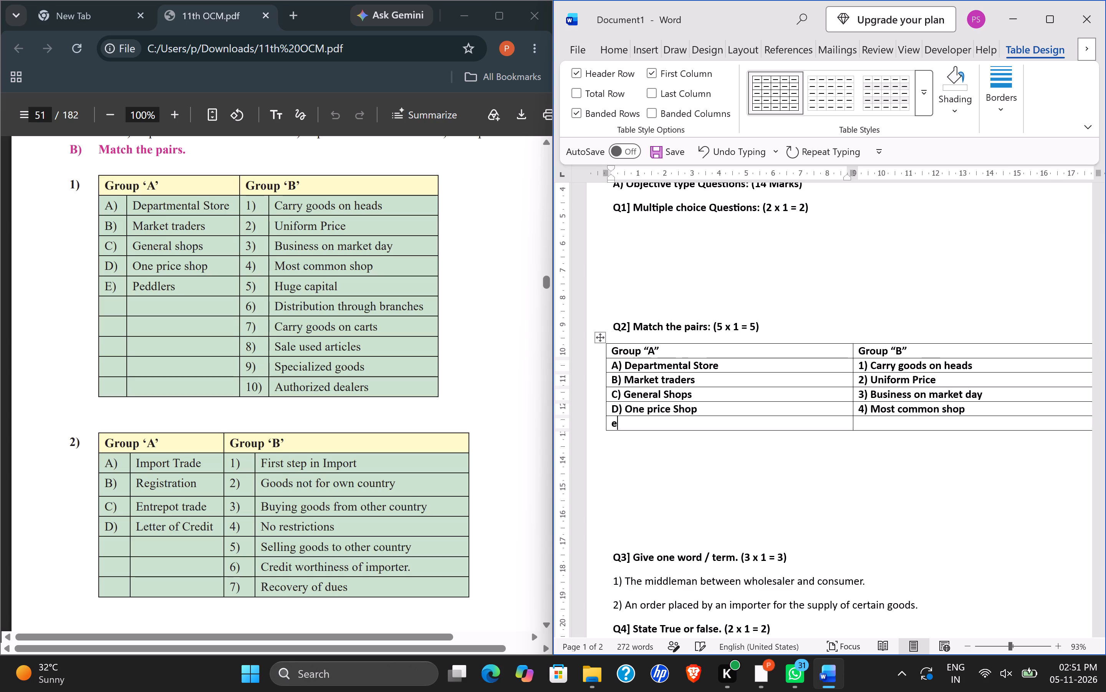
key(BackSpace)
key(shift+e)
key(shift+parenright)
key(space)
text(Pedd)
text(lers)
Enter "5) Huge capital" in the Group “B” cell beside E) Peddlers.
key(Right)
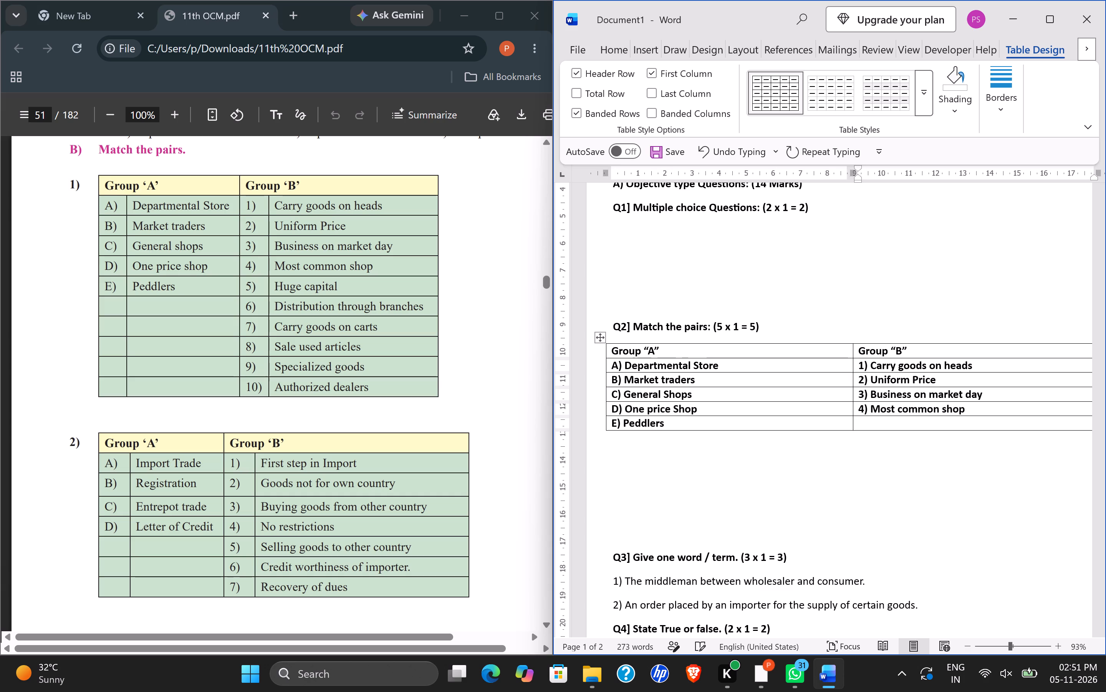
text(5))
key(space)
text(Huge)
key(space)
text(capital)
key(Return)
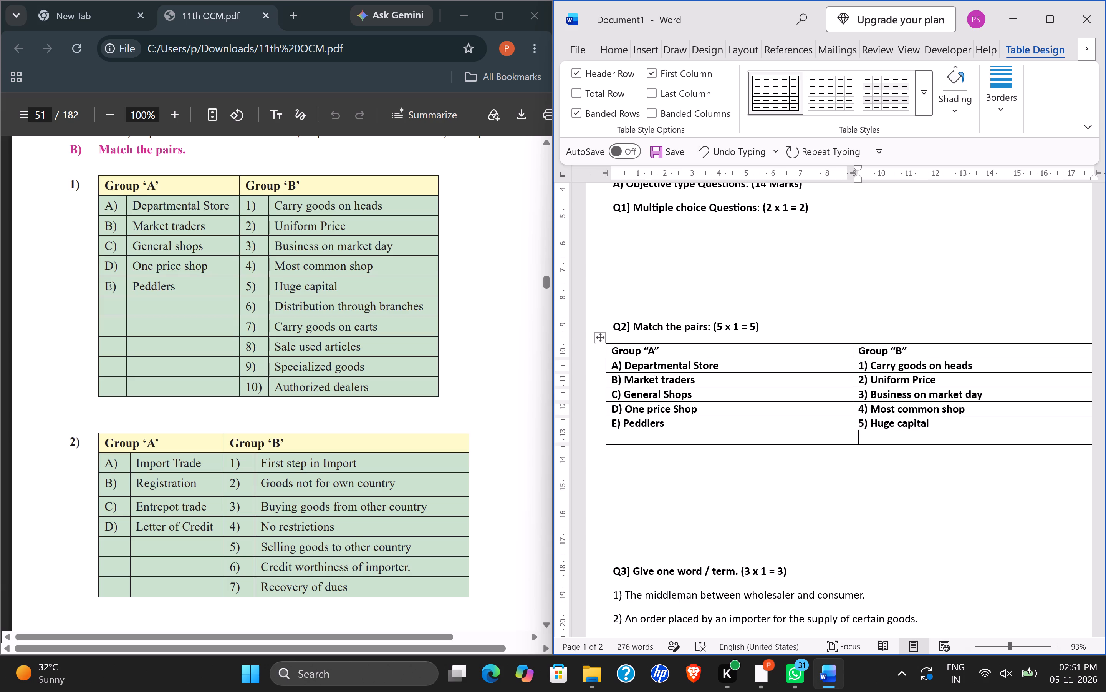
key(BackSpace)
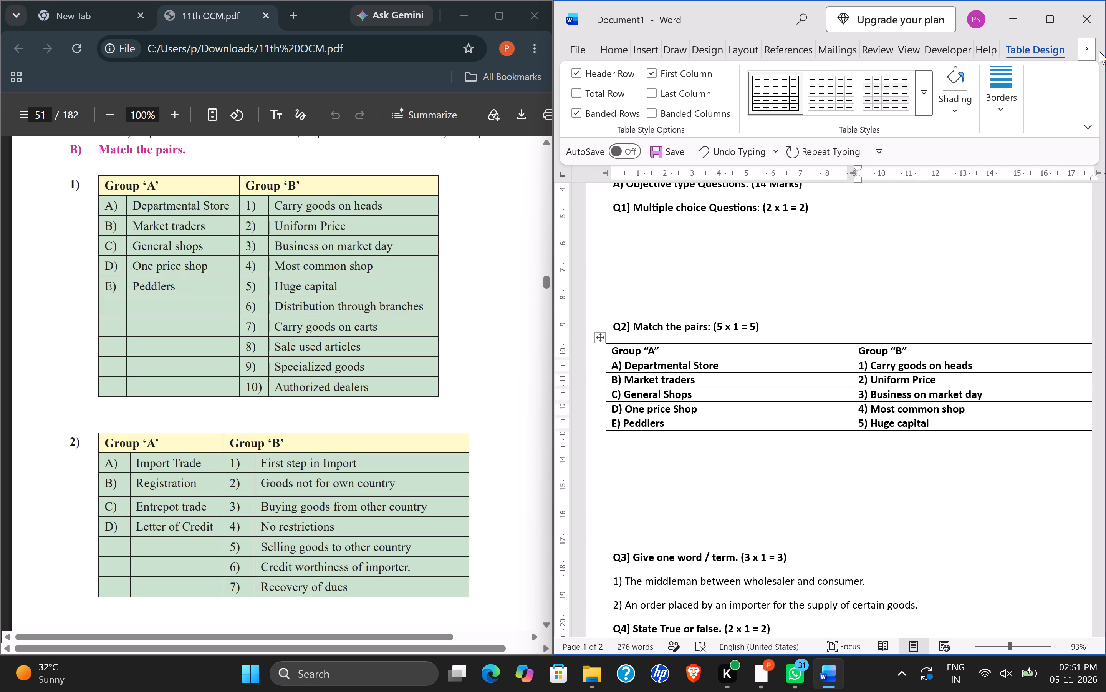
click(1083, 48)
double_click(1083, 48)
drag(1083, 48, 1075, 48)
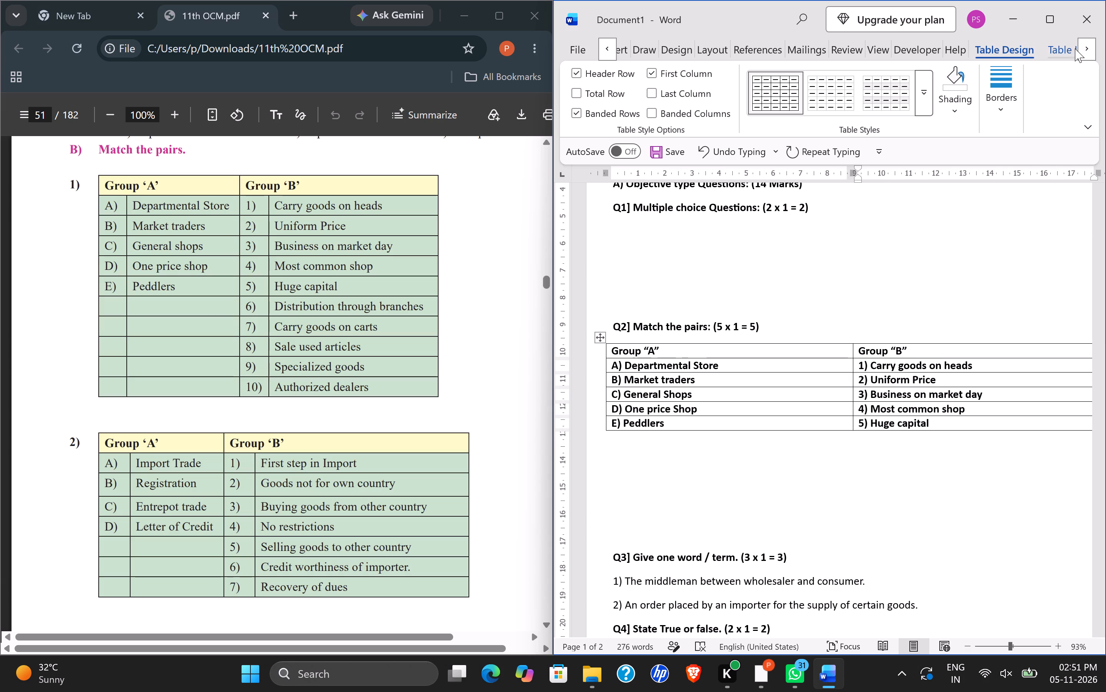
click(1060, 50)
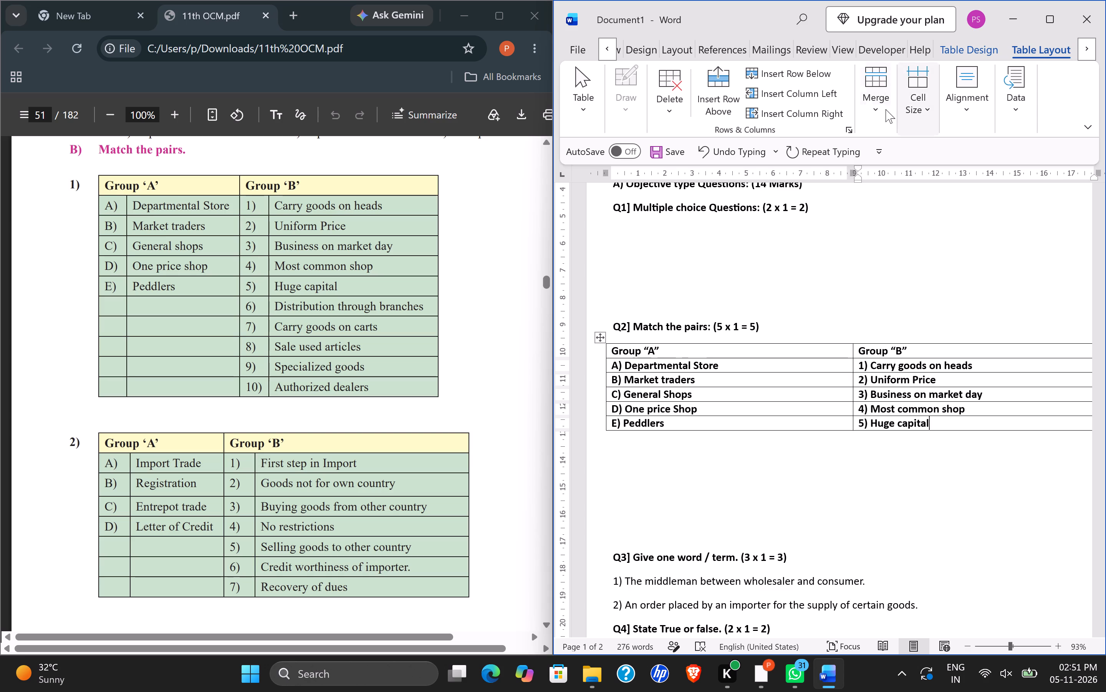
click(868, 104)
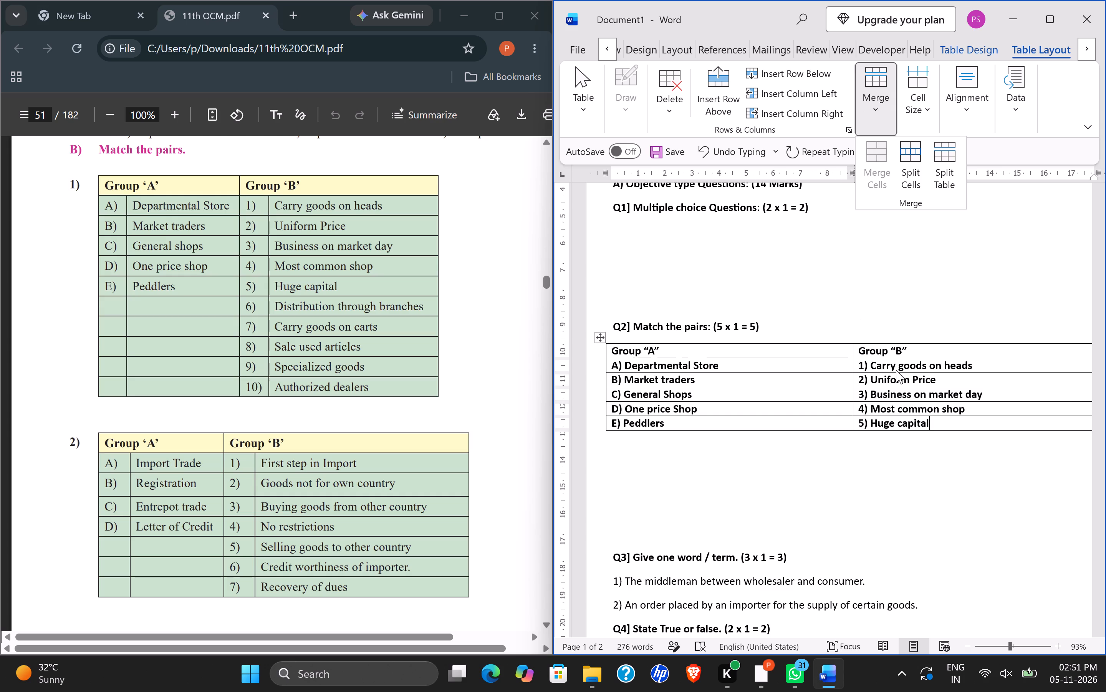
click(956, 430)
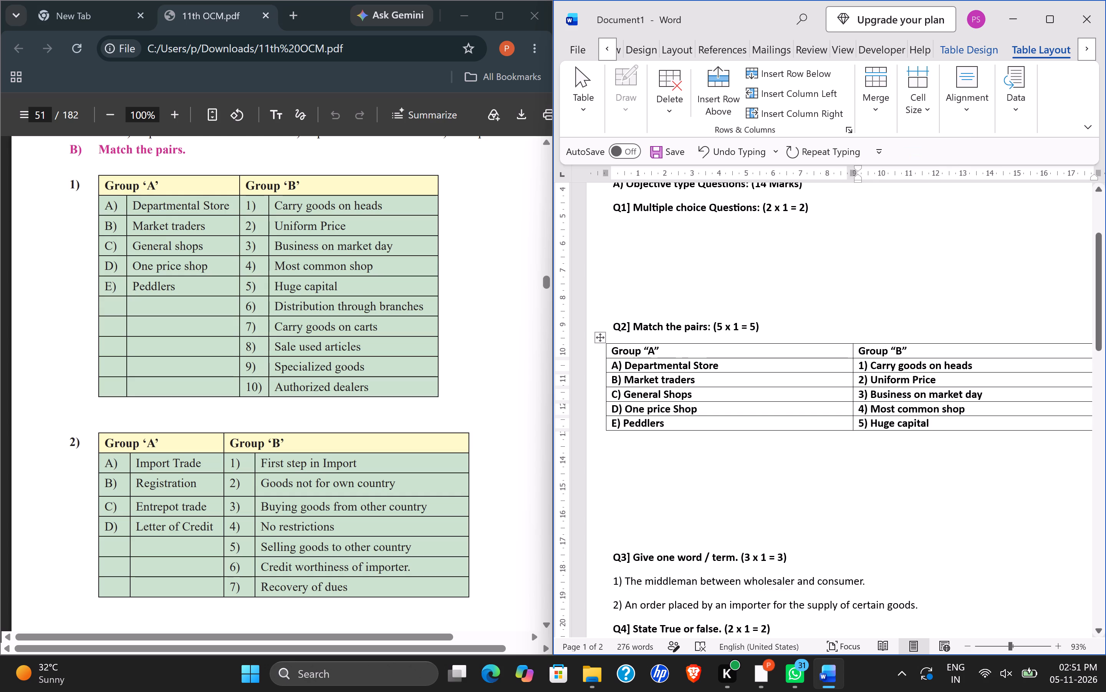
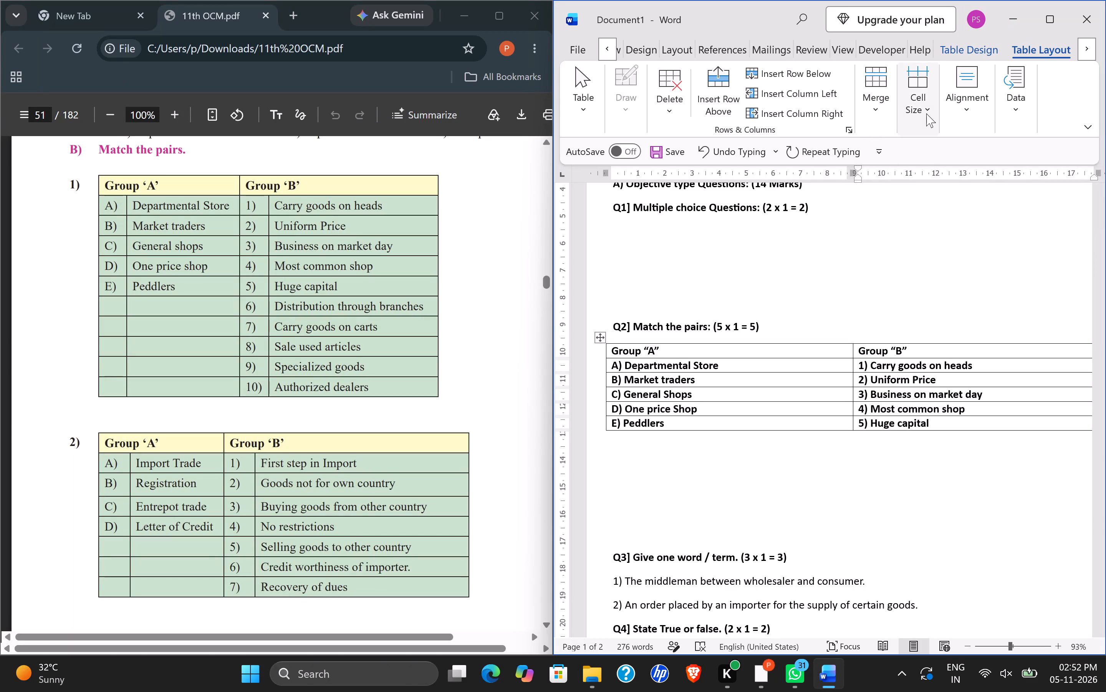
Insert seven blank rows below the E) Peddlers row of the Match the pairs table.
triple_click(810, 78)
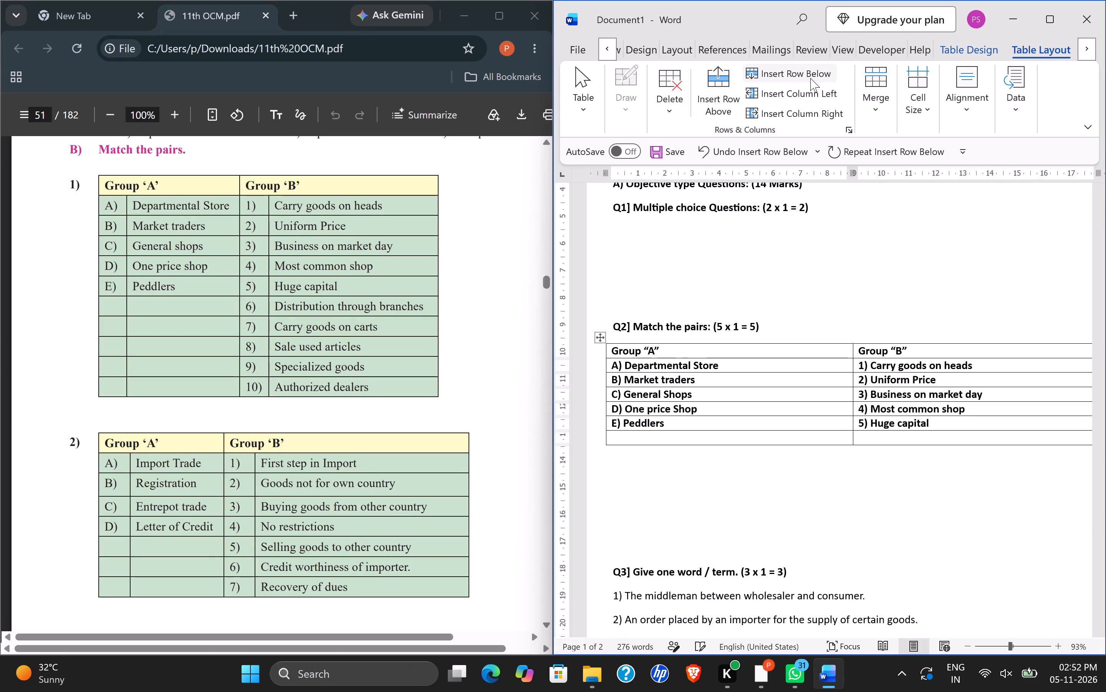
triple_click(810, 78)
click(810, 78)
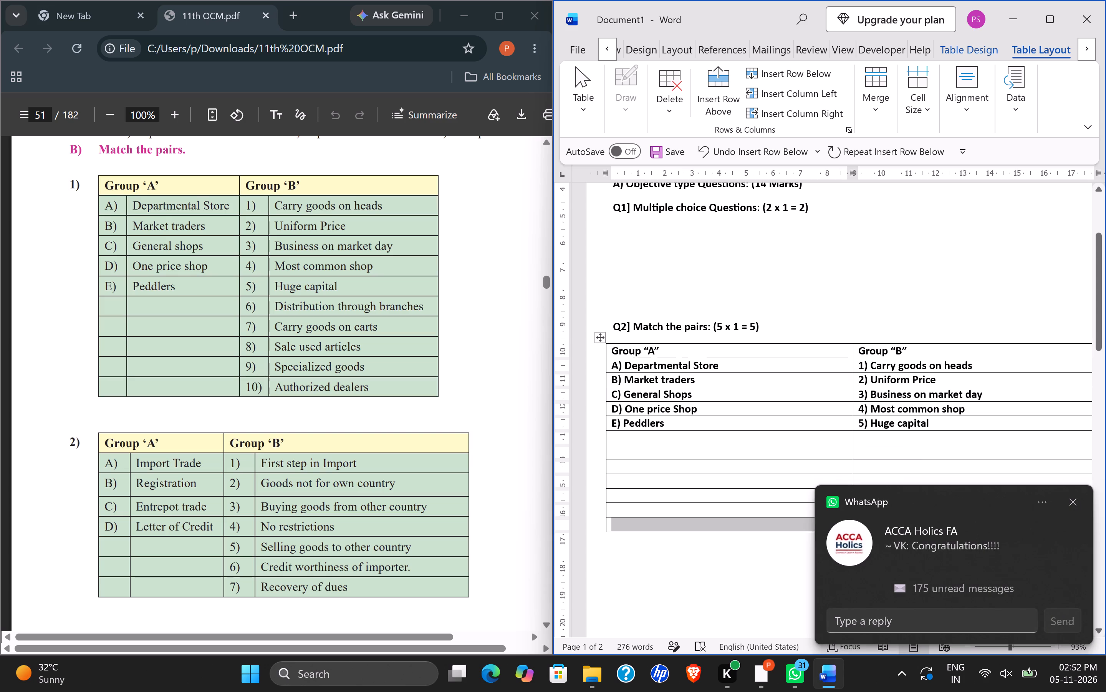
Enter "6) Distribution" in the Group “B” cell below 5) Huge capital, following the textbook's entry 6.
click(887, 437)
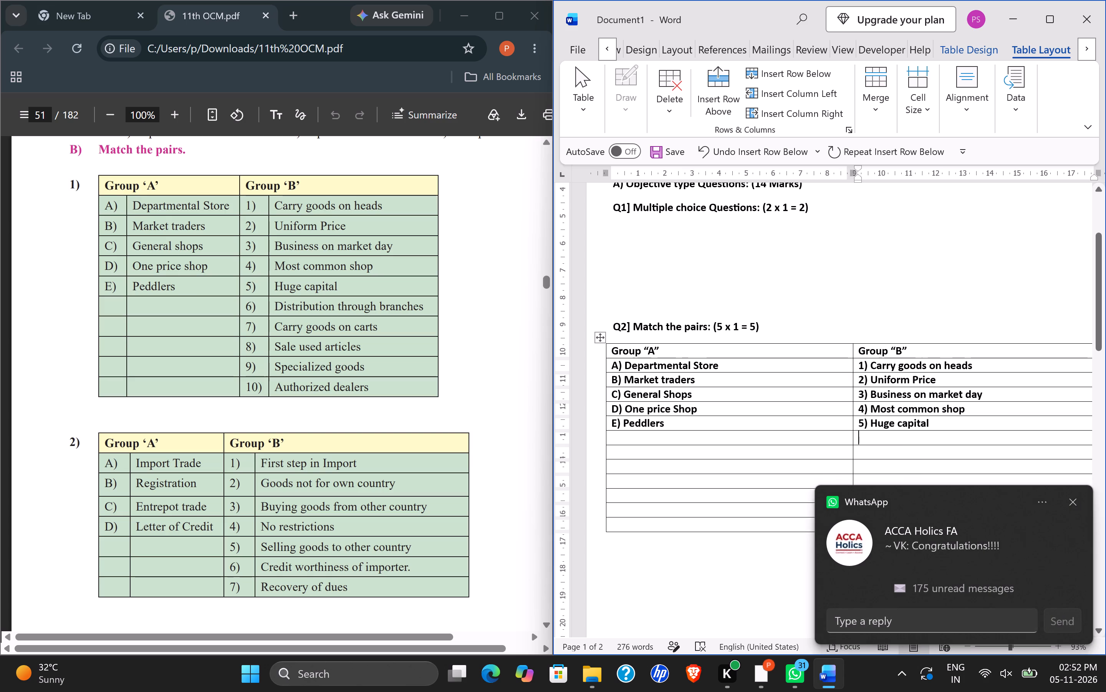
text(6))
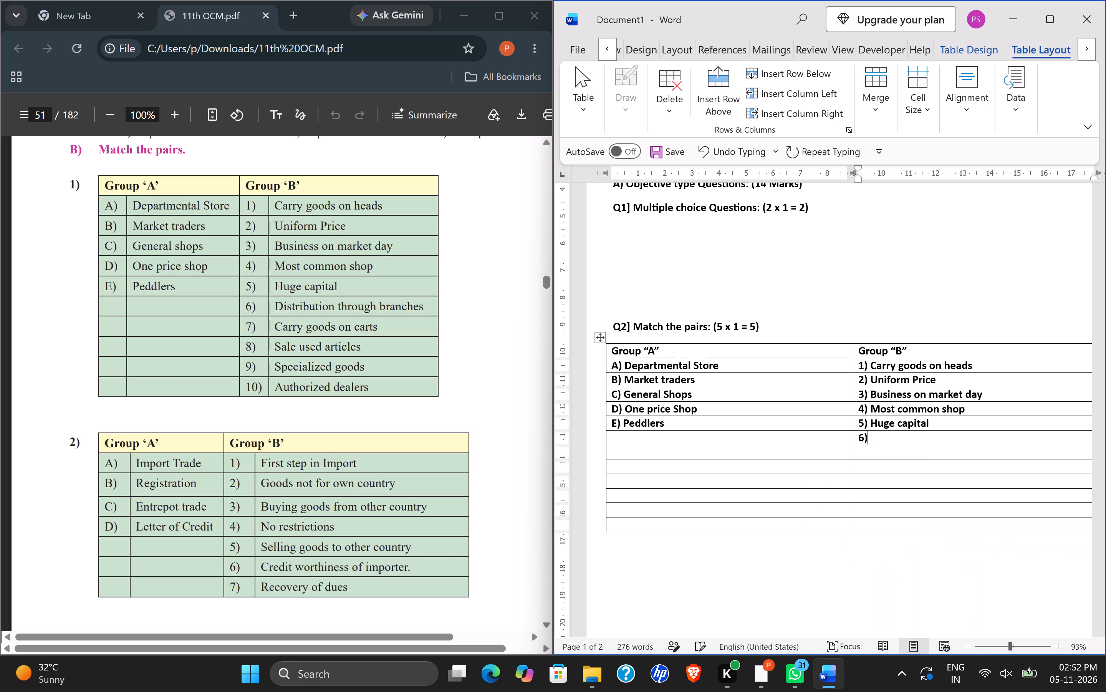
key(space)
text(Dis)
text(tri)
Complete the Group “B” entry below 5) Huge capital so it reads "6) Distribution through branches".
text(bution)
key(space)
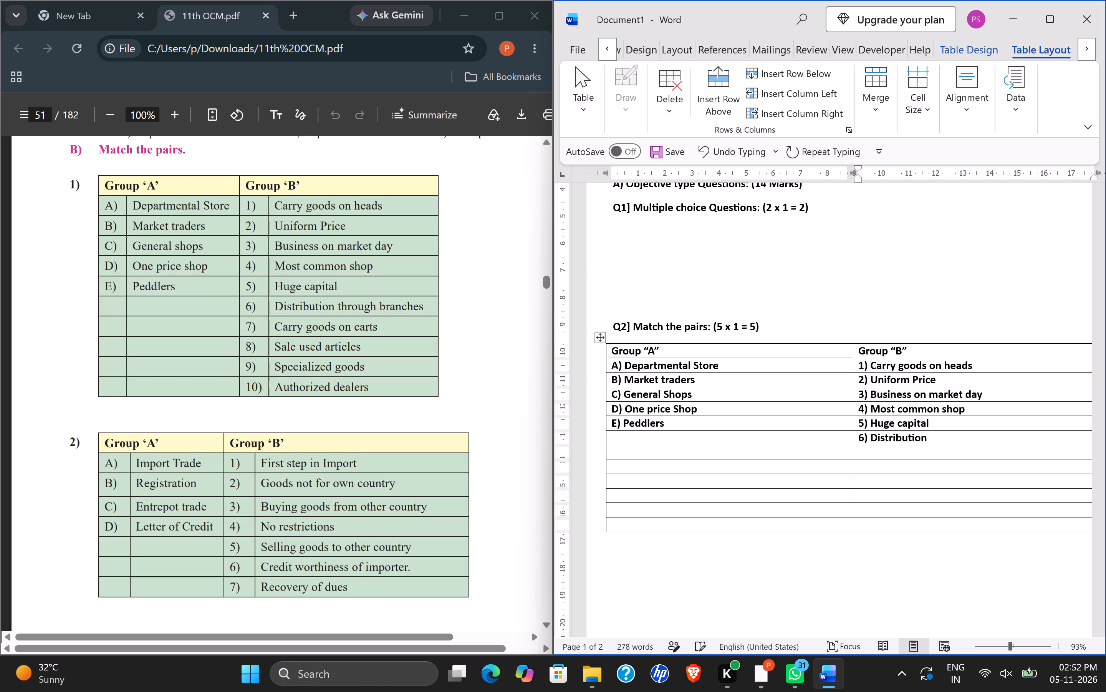
text(through)
key(space)
text(branches)
Enter "7) Carry goods on carts" in the Group “B” cell below 6) Distribution through branches.
key(Down)
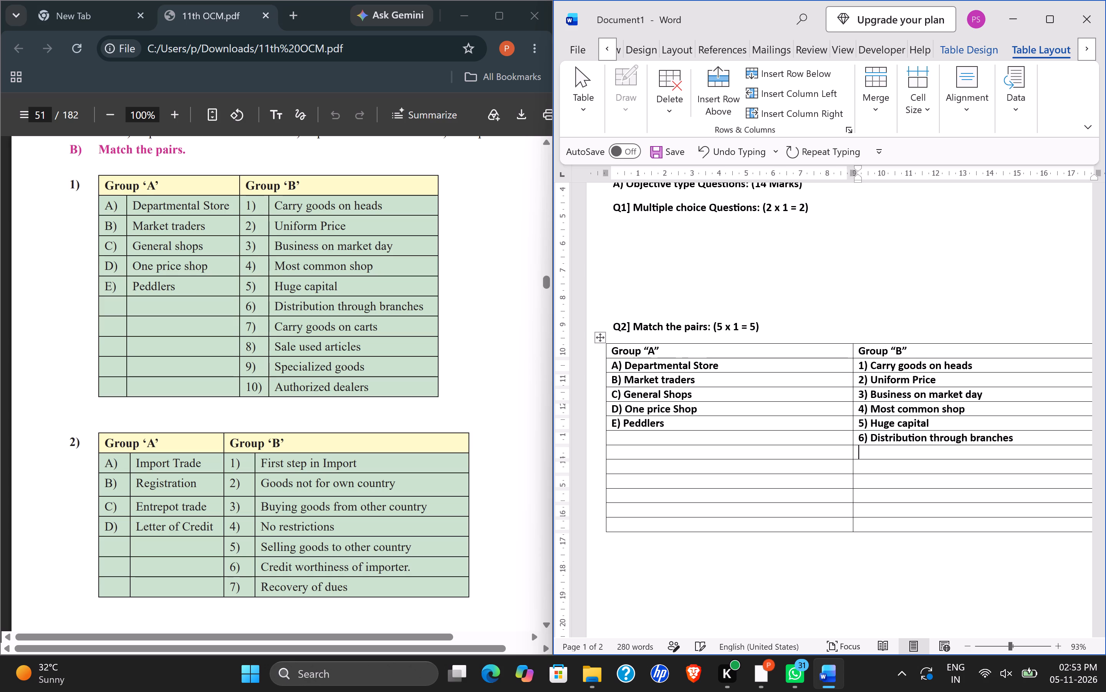
key(7)
key(shift+parenright)
key(space)
text(Carry)
key(space)
text(goods)
key(space)
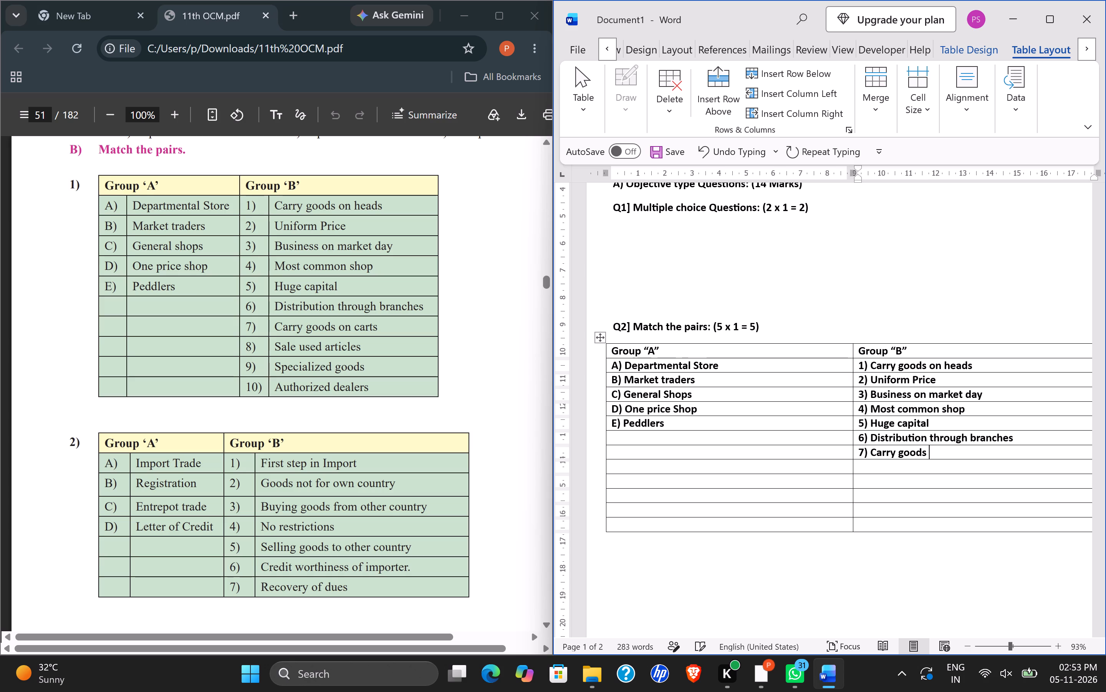
text(on carts)
Enter "8) Sale used articles" in the Group “B” cell below 7) Carry goods on carts.
key(Down)
key(8)
key(shift+parenright)
key(space)
text(Sale used s)
key(BackSpace)
key(a)
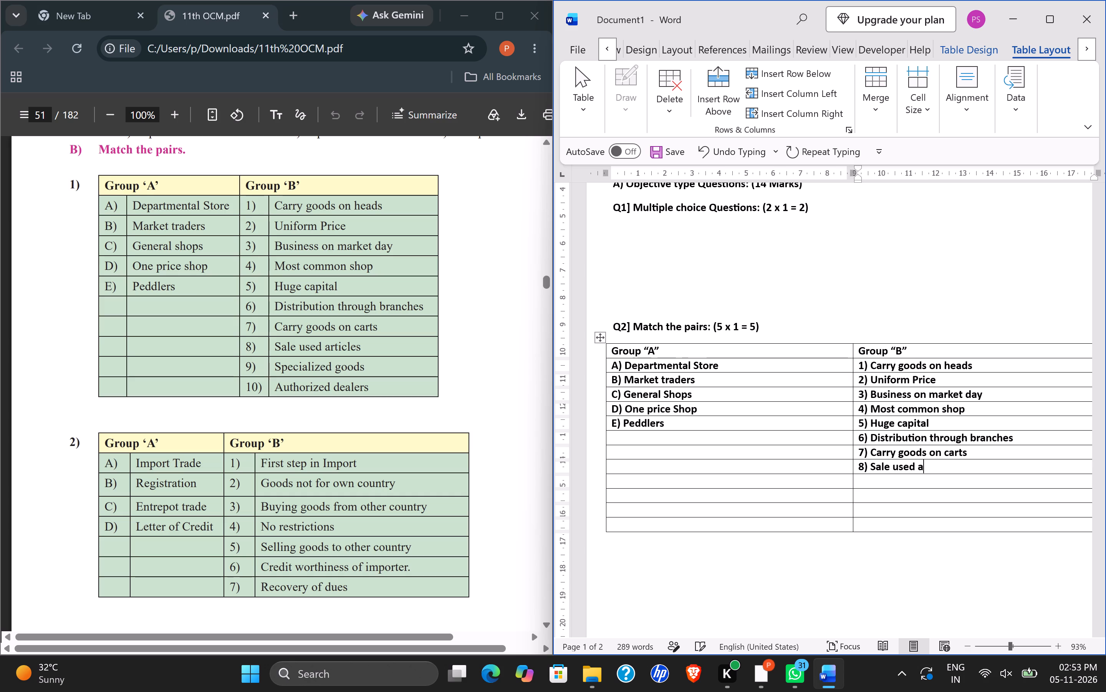
text(rticles)
Enter "9) Specialized goods" in the Group “B” cell below 8) Sale used articles.
key(Up)
key(Right)
key(Right)
key(Down)
key(Down)
key(9)
text())
key(space)
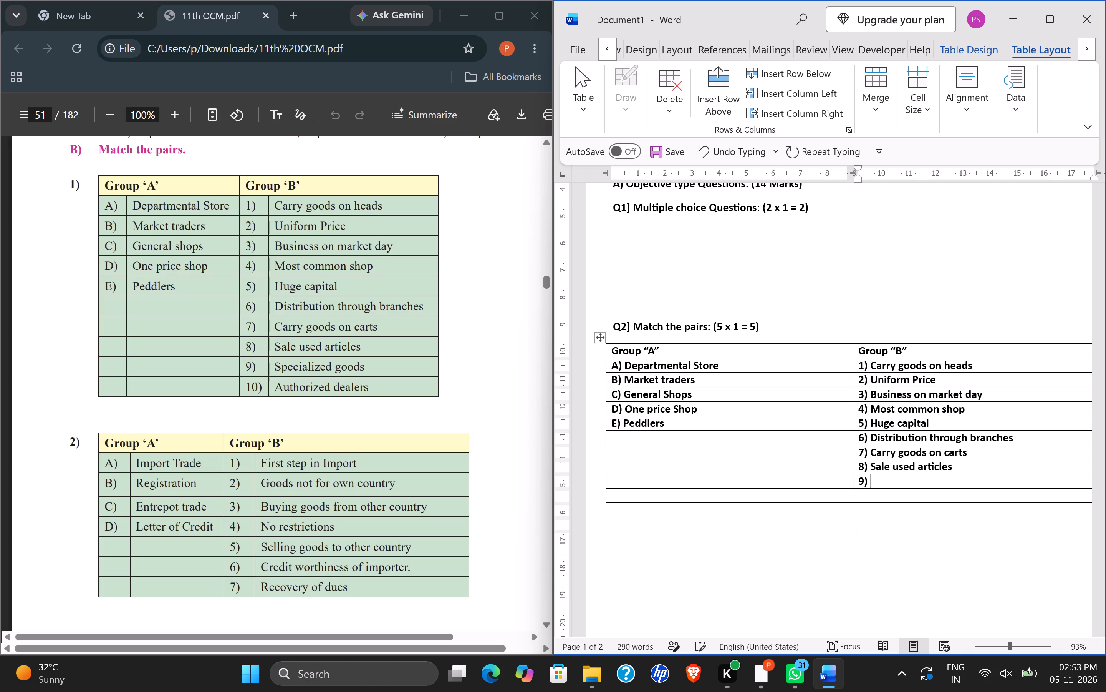
text(Specialized)
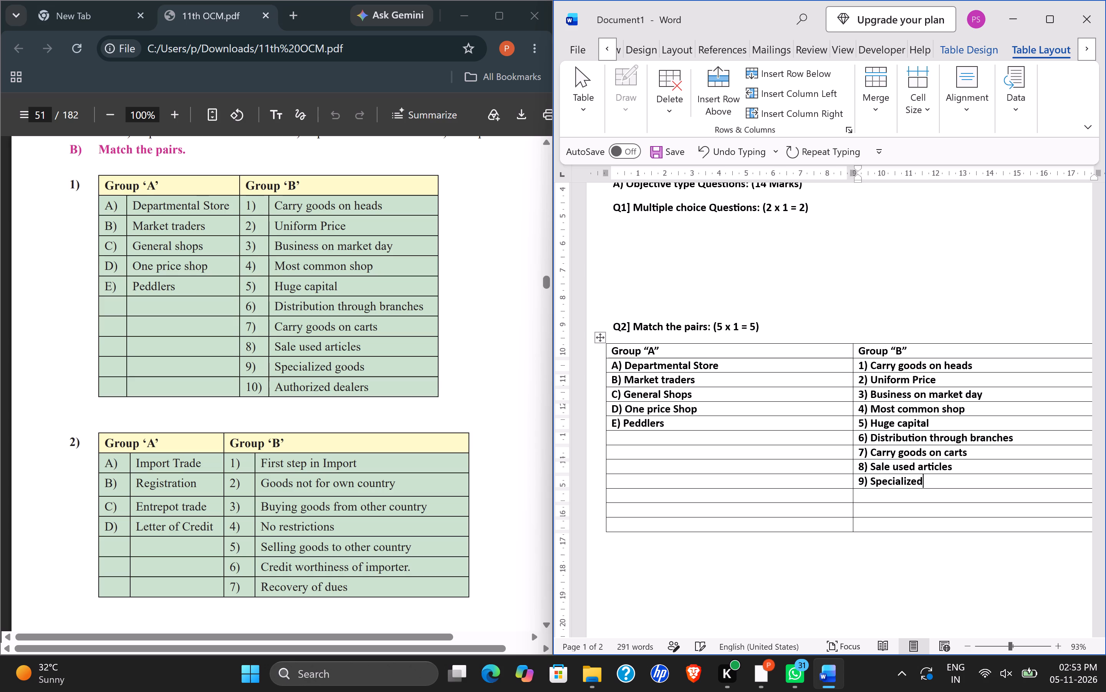
key(space)
text(goods)
key(space)
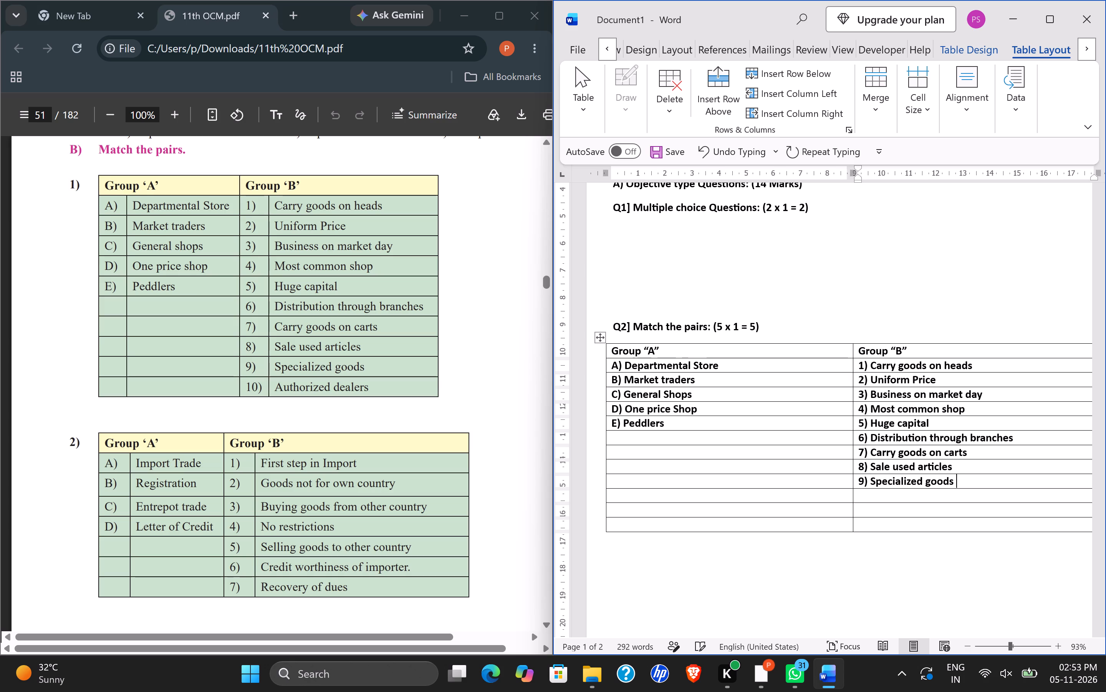
Enter "10) Authorized dealers" in the Group “B” cell below 9) Specialized goods.
key(Down)
text(10)
text() Auth)
text(orized dealers)
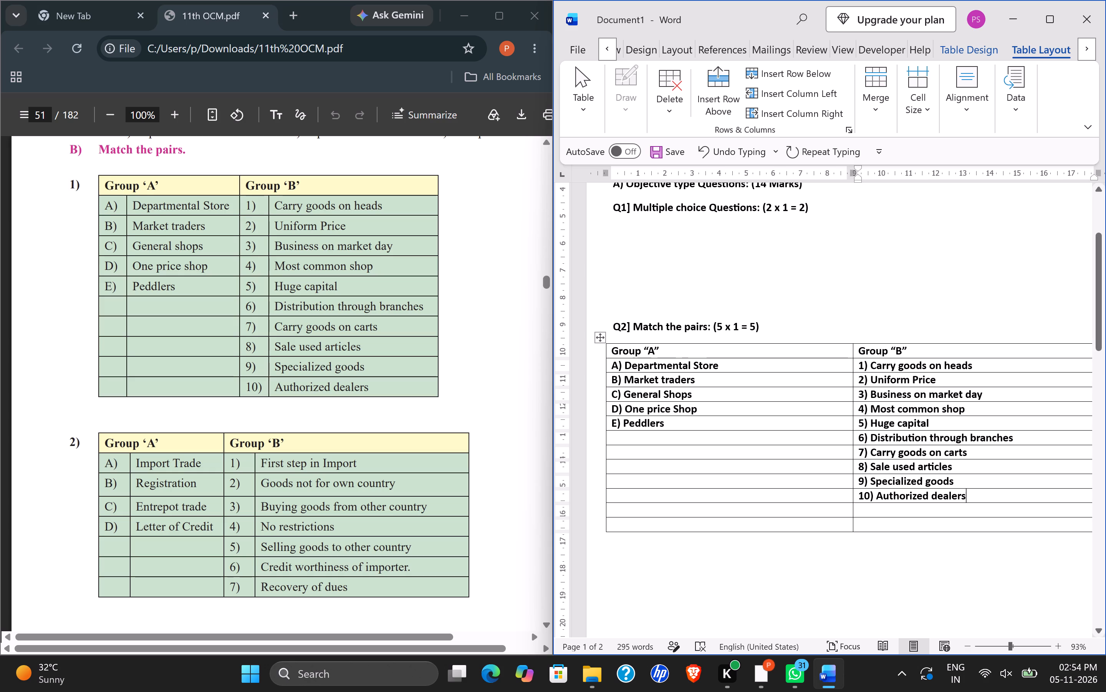
Delete the cells of the two empty rows at the end of the Q2] table, using the Shift cells left option.
drag(819, 513, 891, 521)
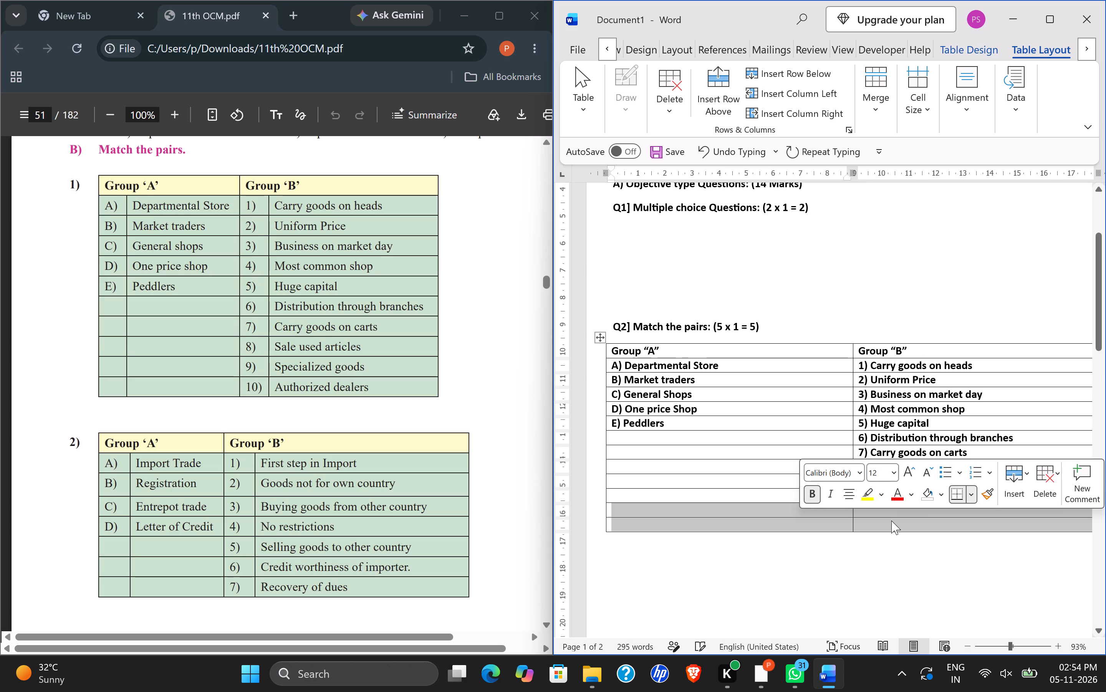
key(Delete)
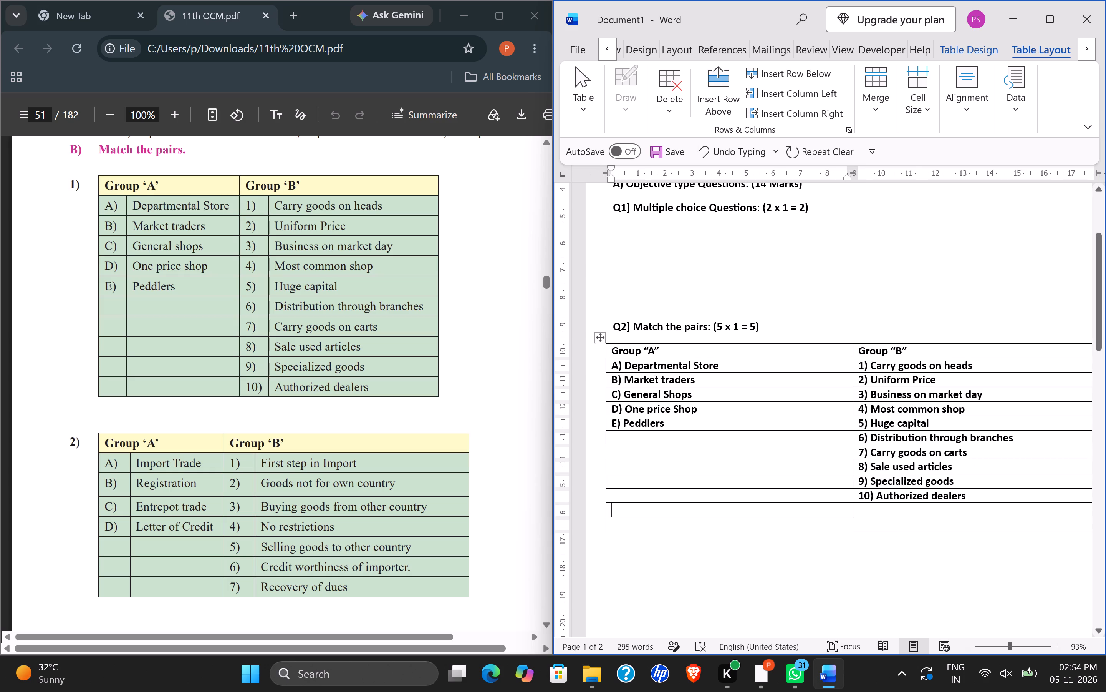
drag(810, 515, 894, 534)
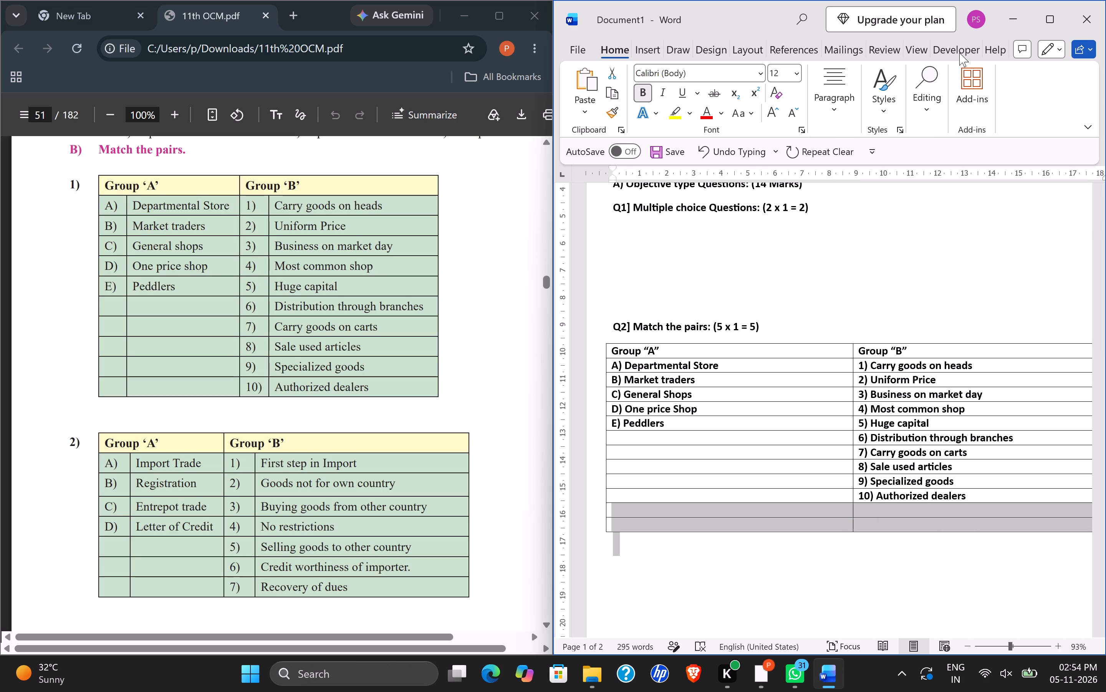
click(718, 511)
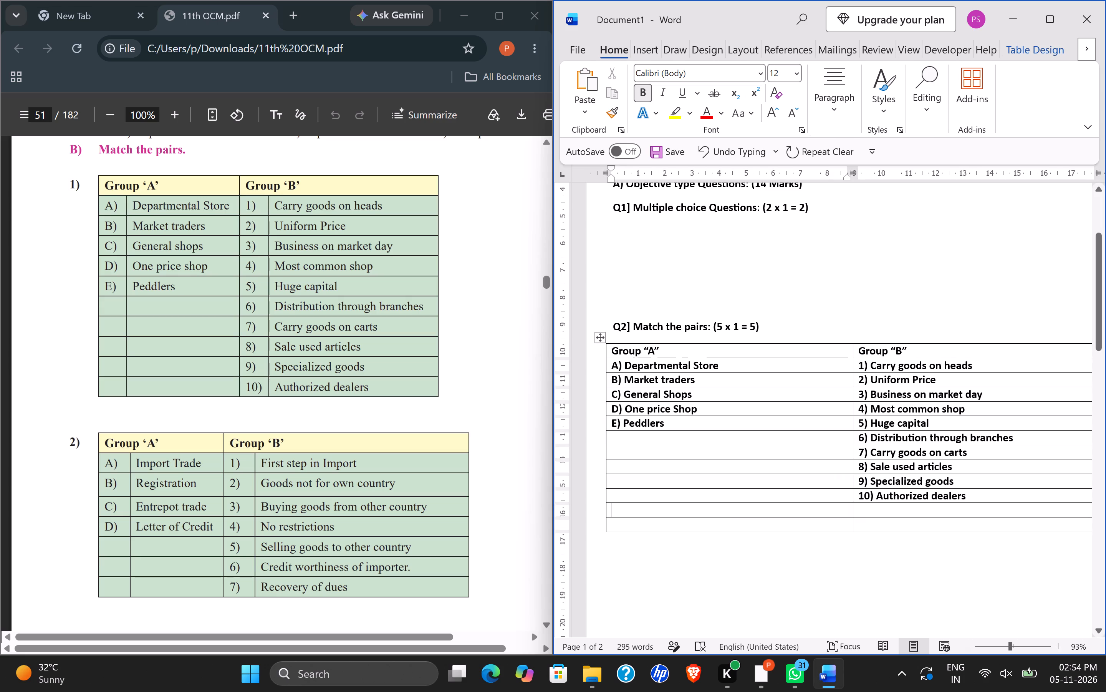
drag(608, 510, 895, 530)
click(1040, 499)
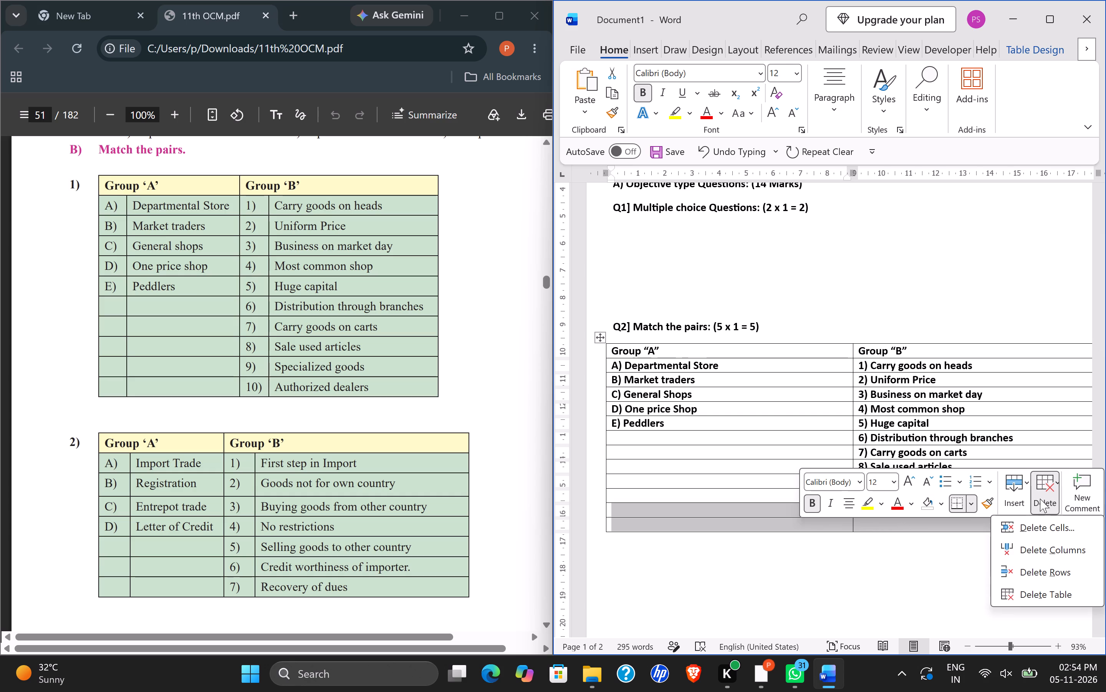
click(1028, 526)
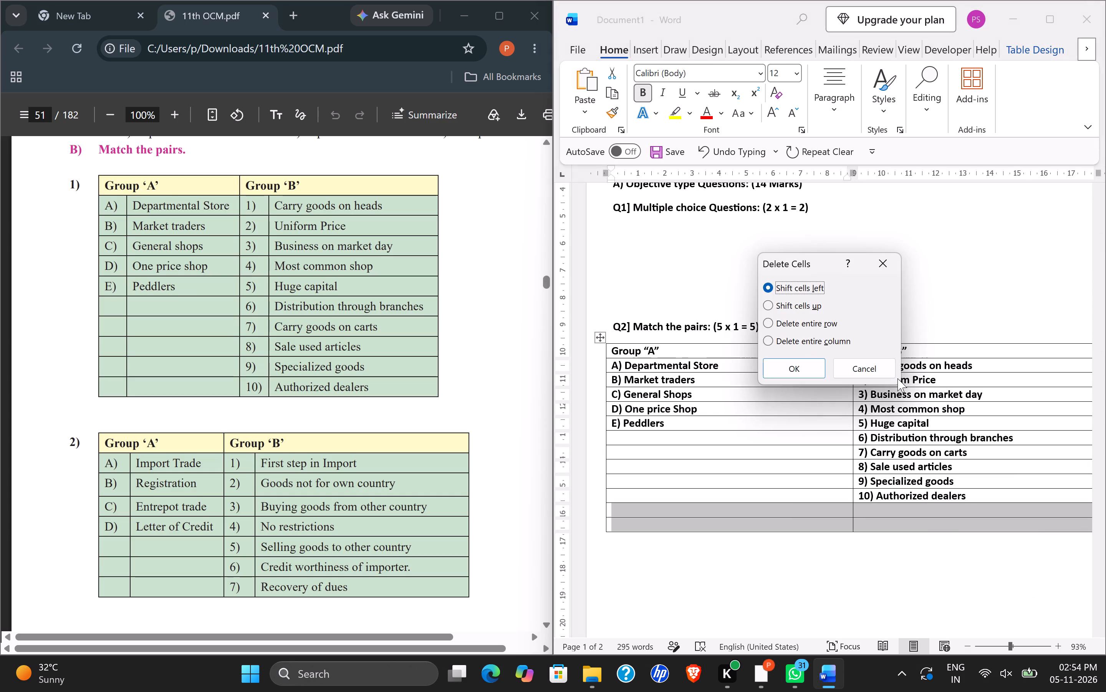
click(799, 363)
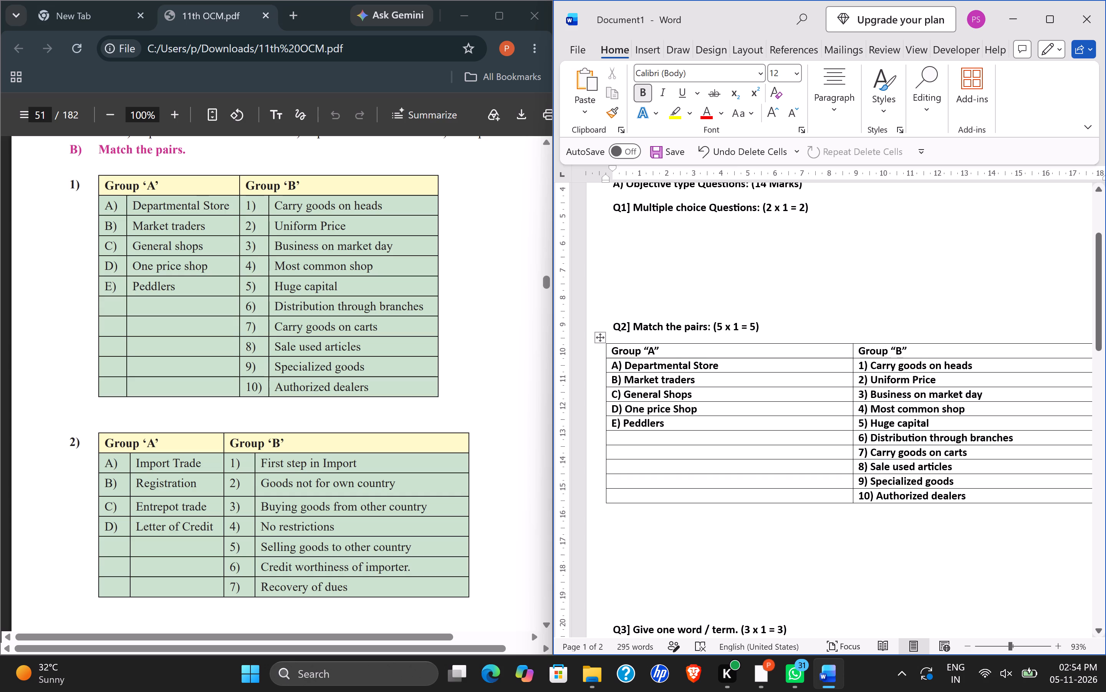
Centre the Group “A” and Group “B” headings in the first row of the Q2] table.
drag(611, 357, 922, 331)
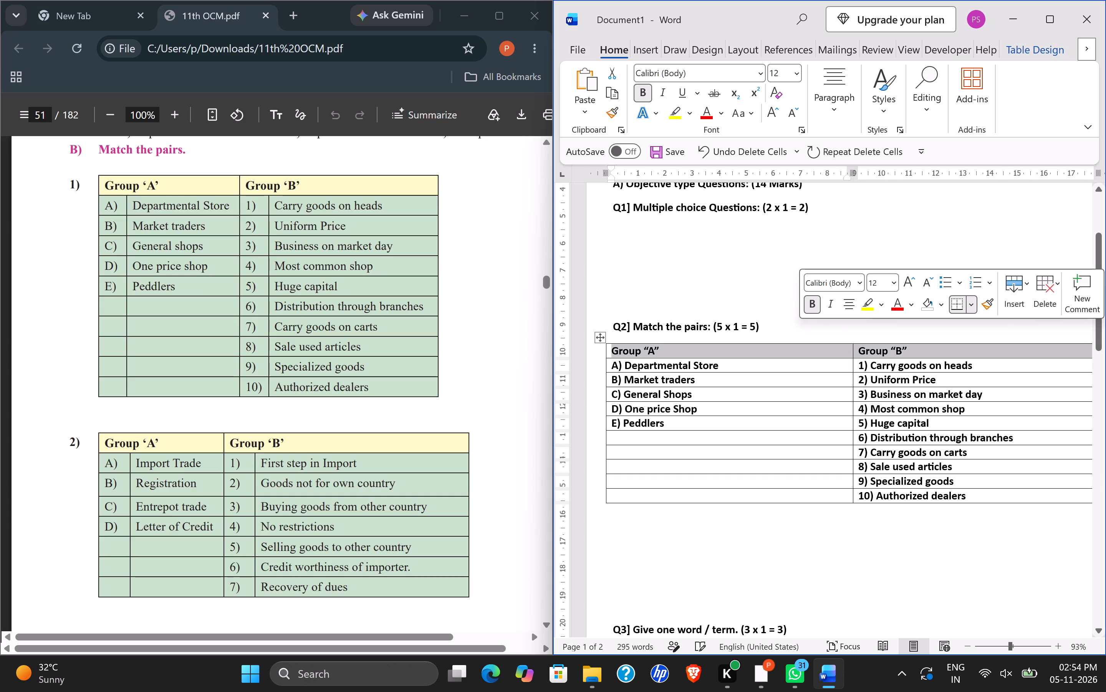
click(846, 305)
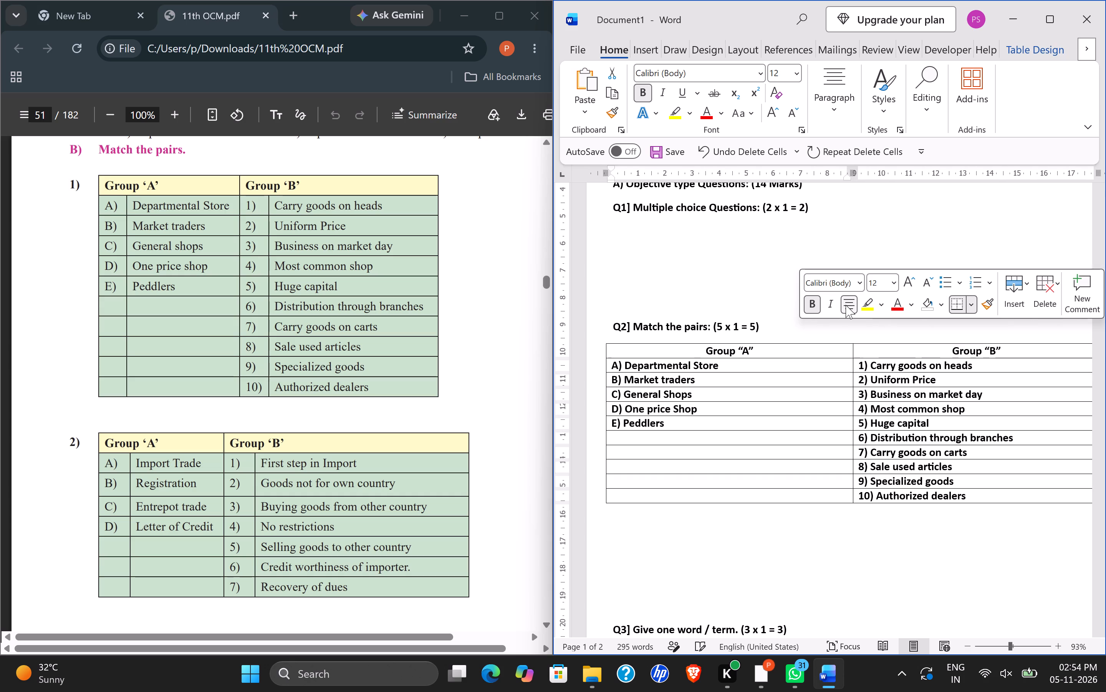
Remove the bold formatting from all the Q2] table rows below the Group “A” and Group “B” heading row.
click(702, 377)
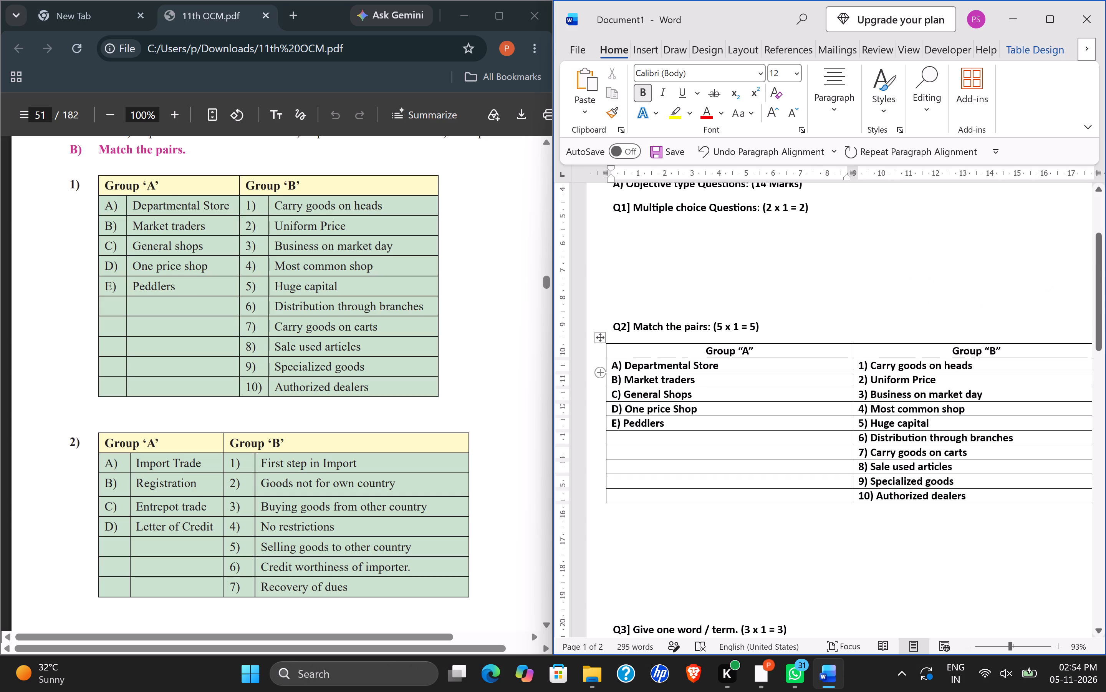
drag(607, 367, 904, 496)
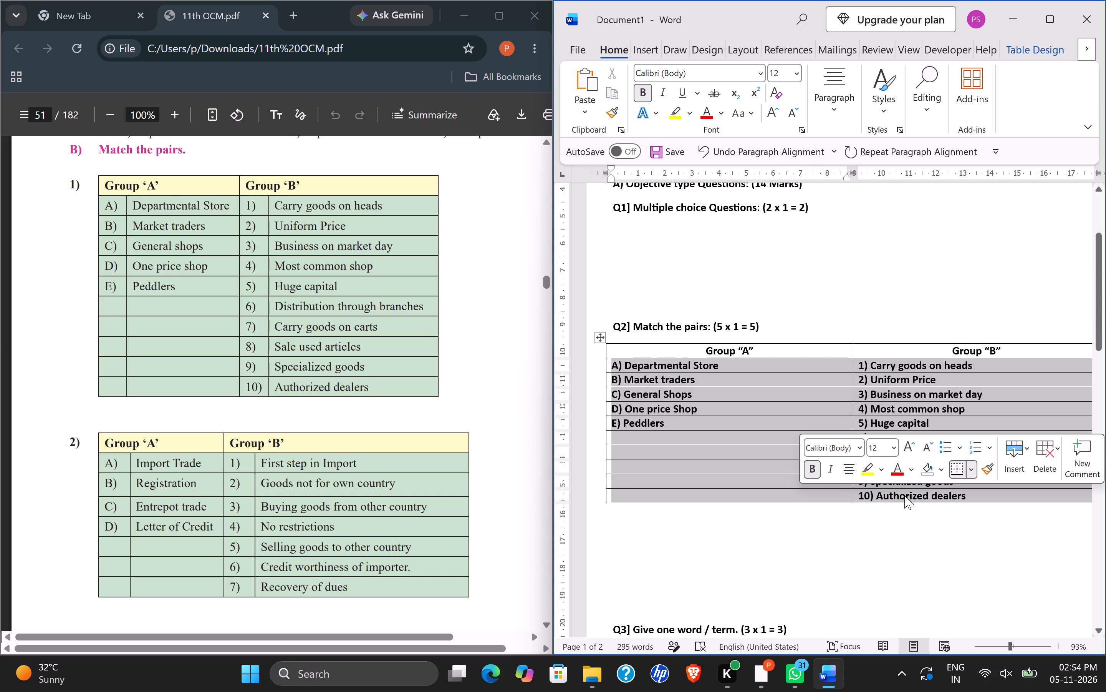
key(ctrl+b)
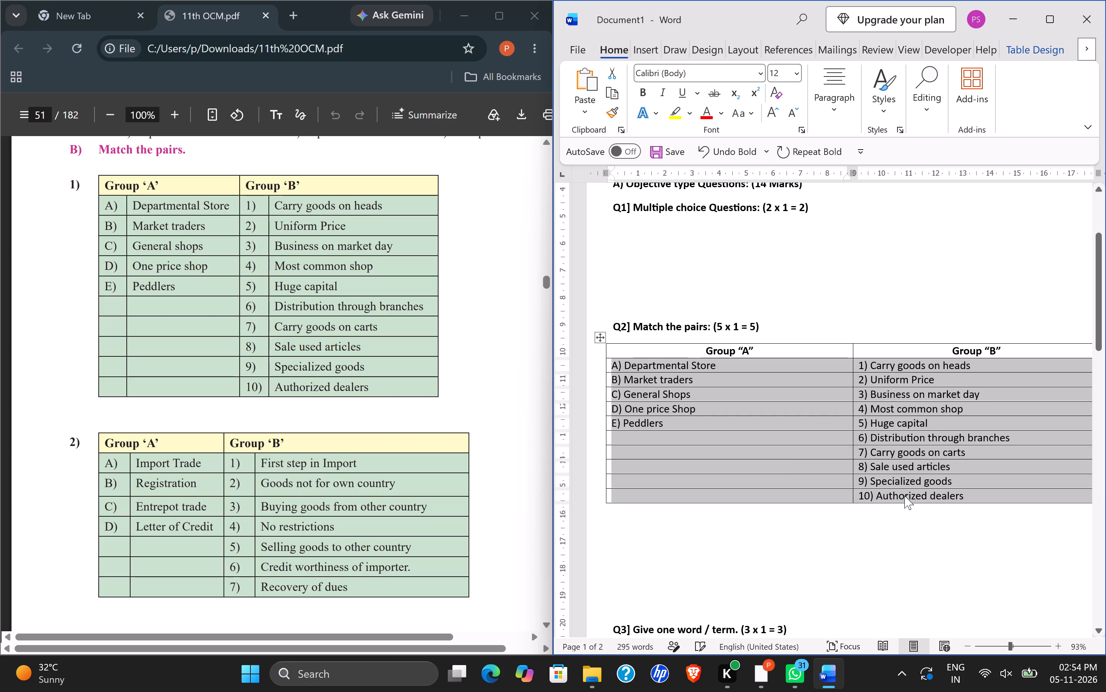
click(842, 549)
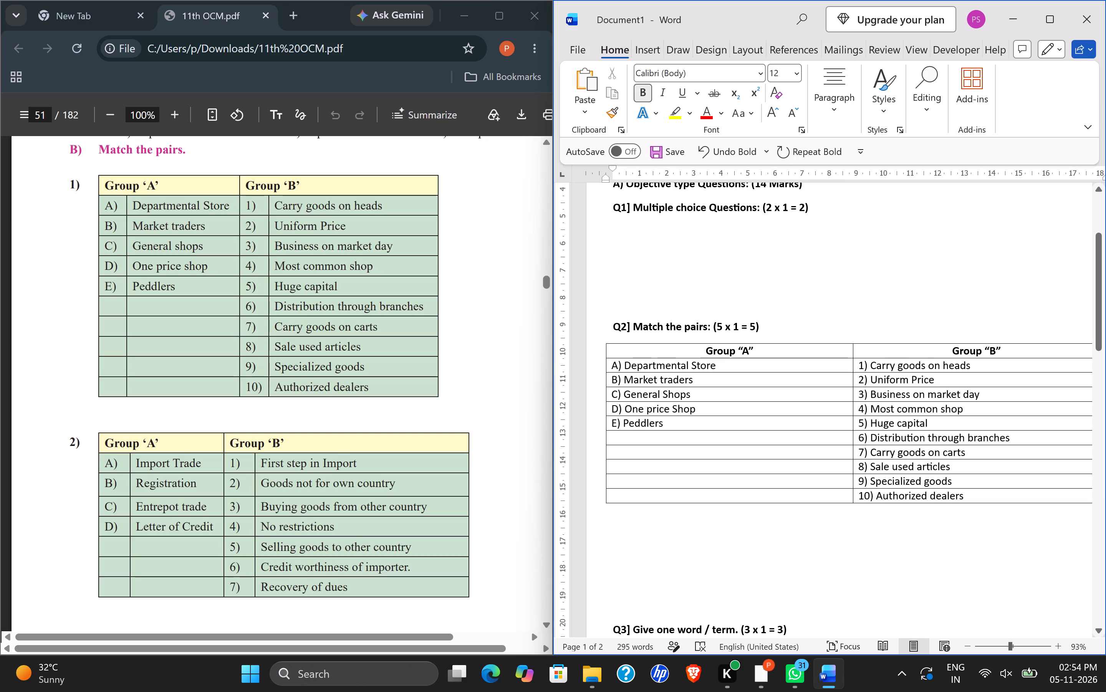
Copy multiple-choice question 6 on major items, with its options, from the textbook PDF and paste it as 1) under the Q1] heading.
scroll(380, 309, up, 4)
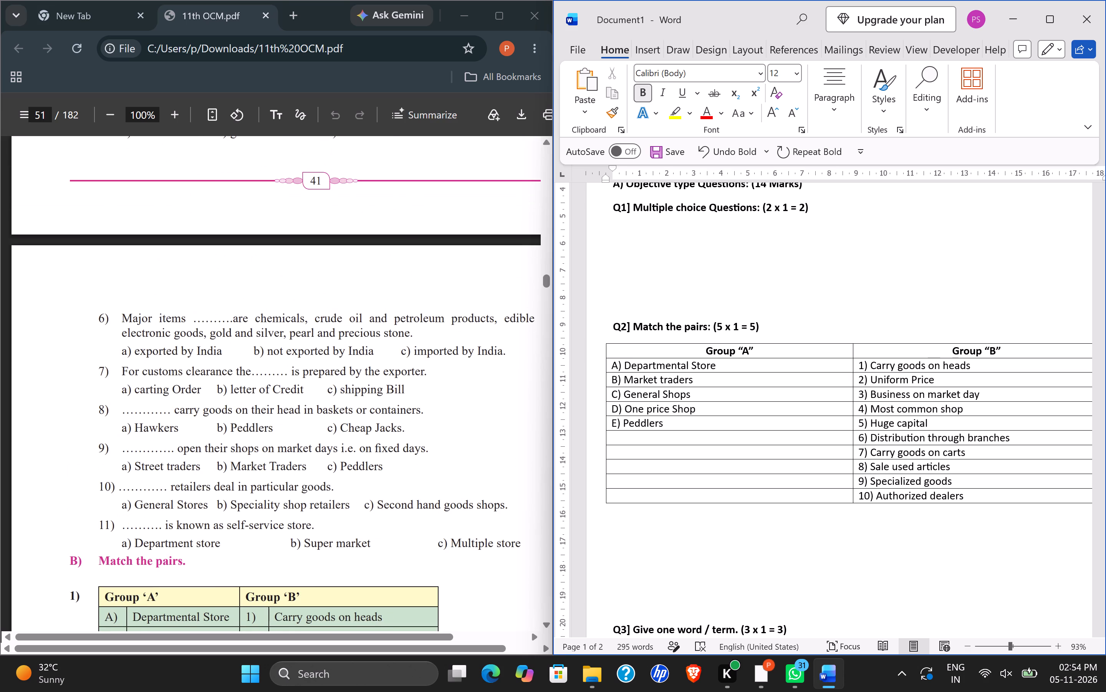
drag(125, 321, 520, 363)
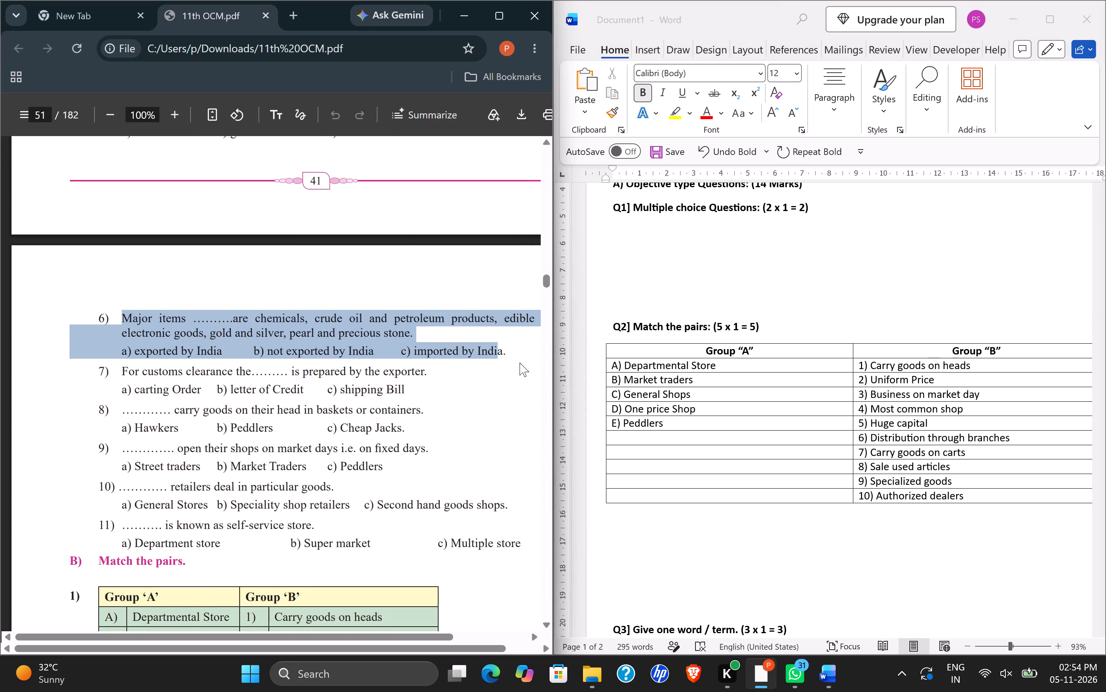
key(ctrl+c)
click(616, 221)
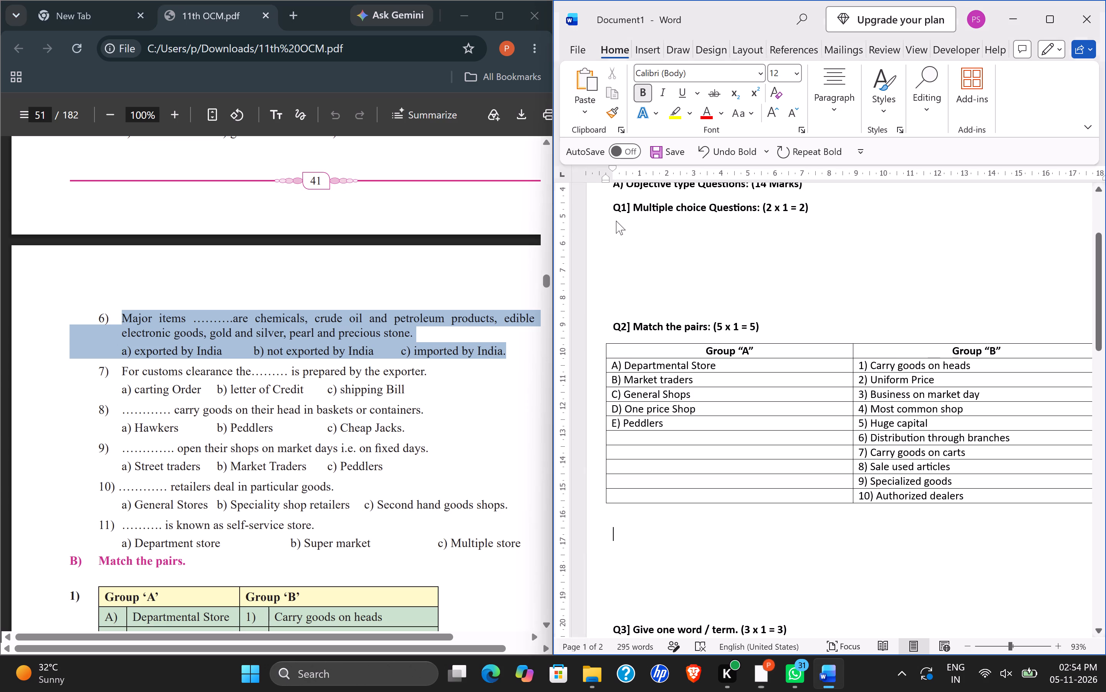
click(616, 227)
key(1)
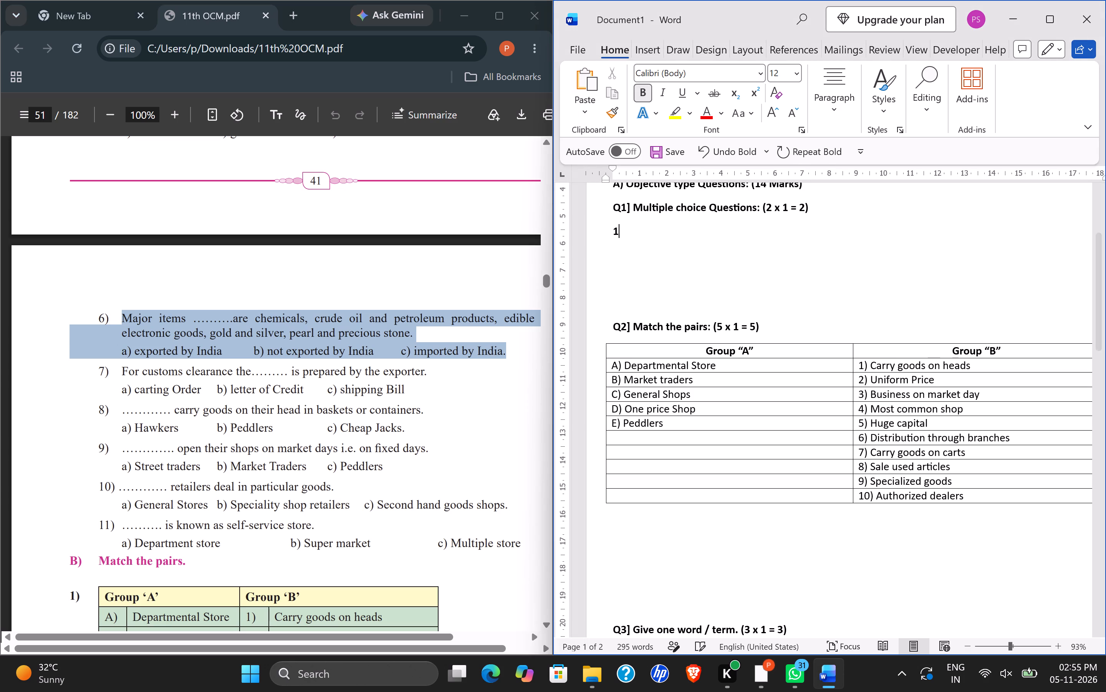
text())
key(space)
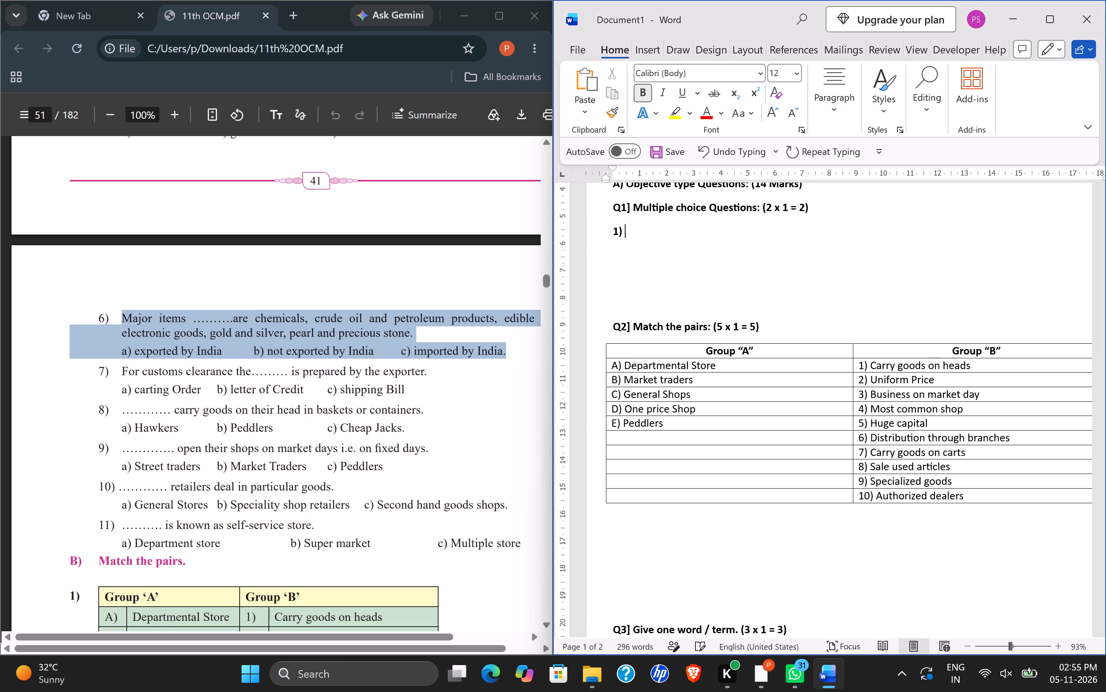
key(ctrl+v)
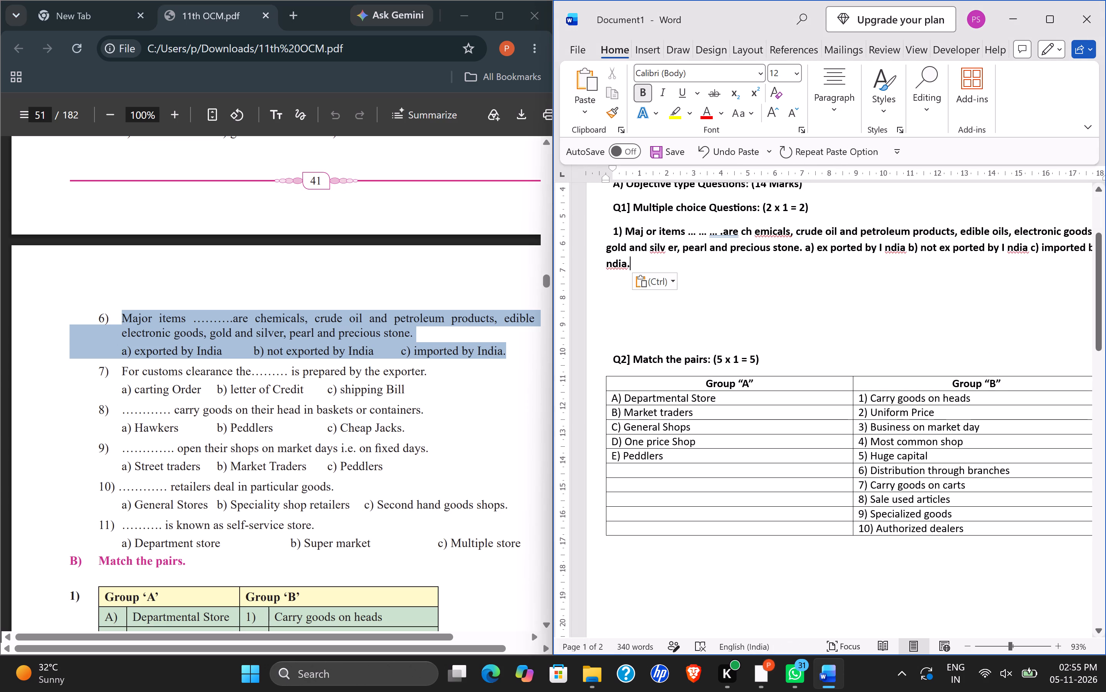
Remove the stray spaces in "Major", "chemicals" and "silver" and the extra dot before "are" in question 1).
click(649, 231)
key(Left)
key(BackSpace)
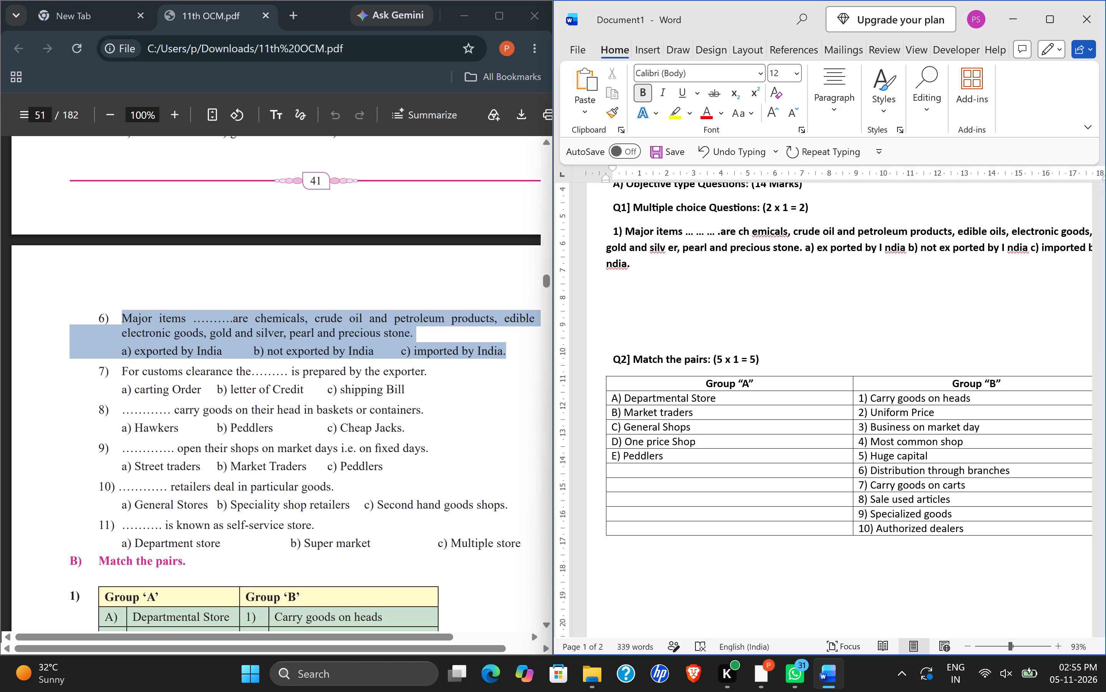
click(721, 233)
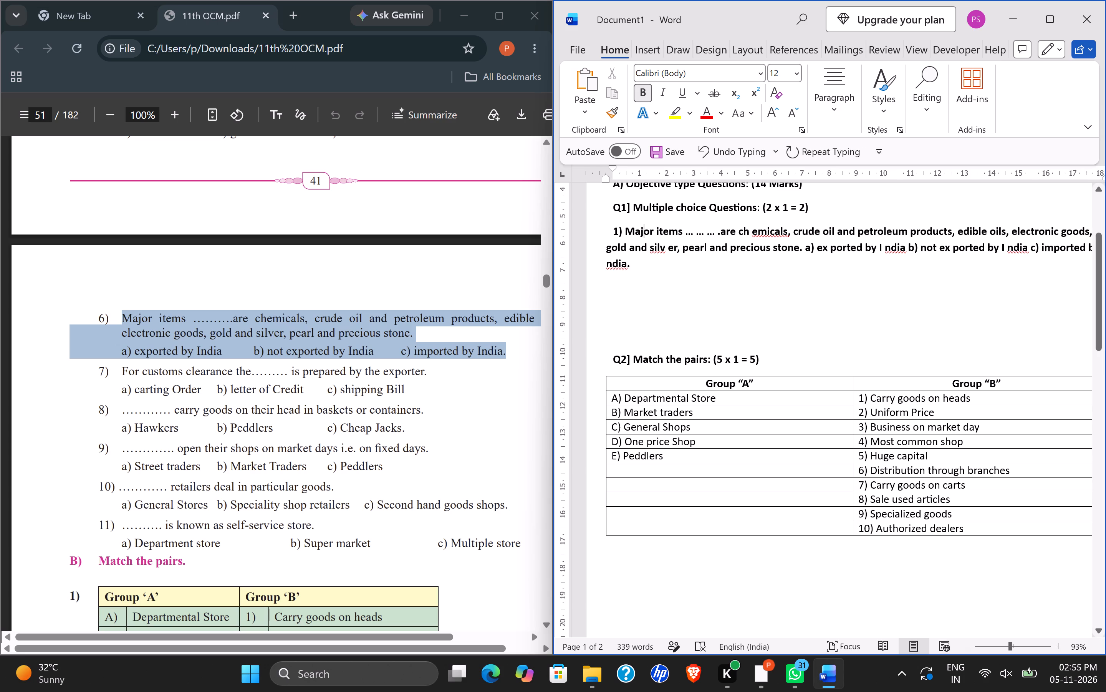
key(BackSpace)
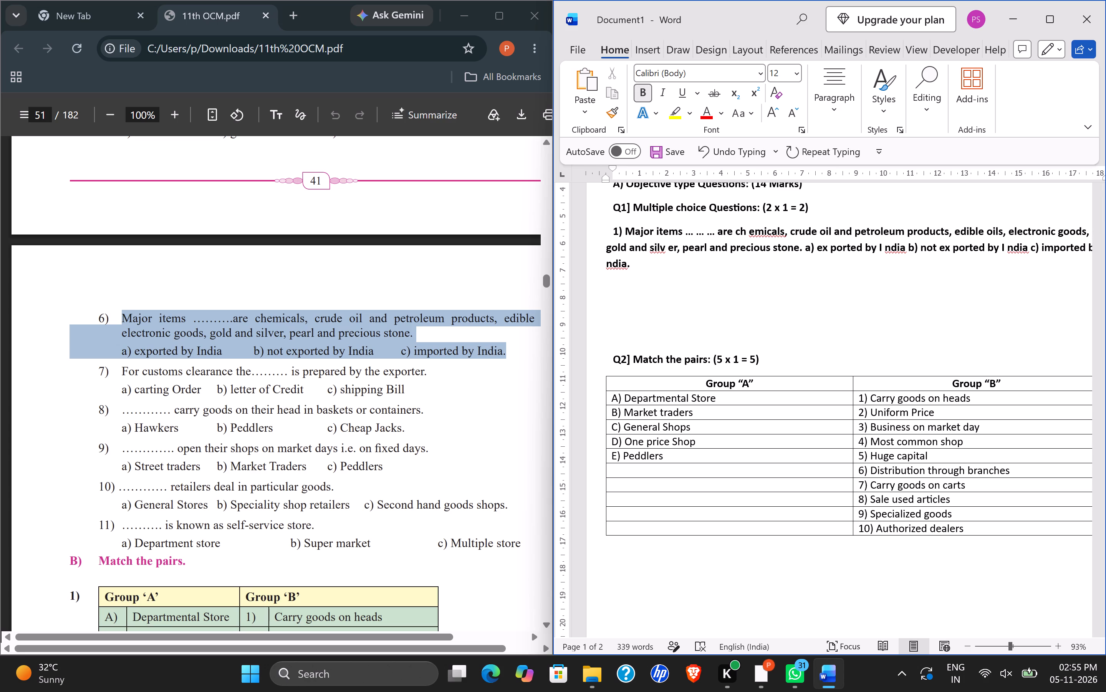
click(748, 231)
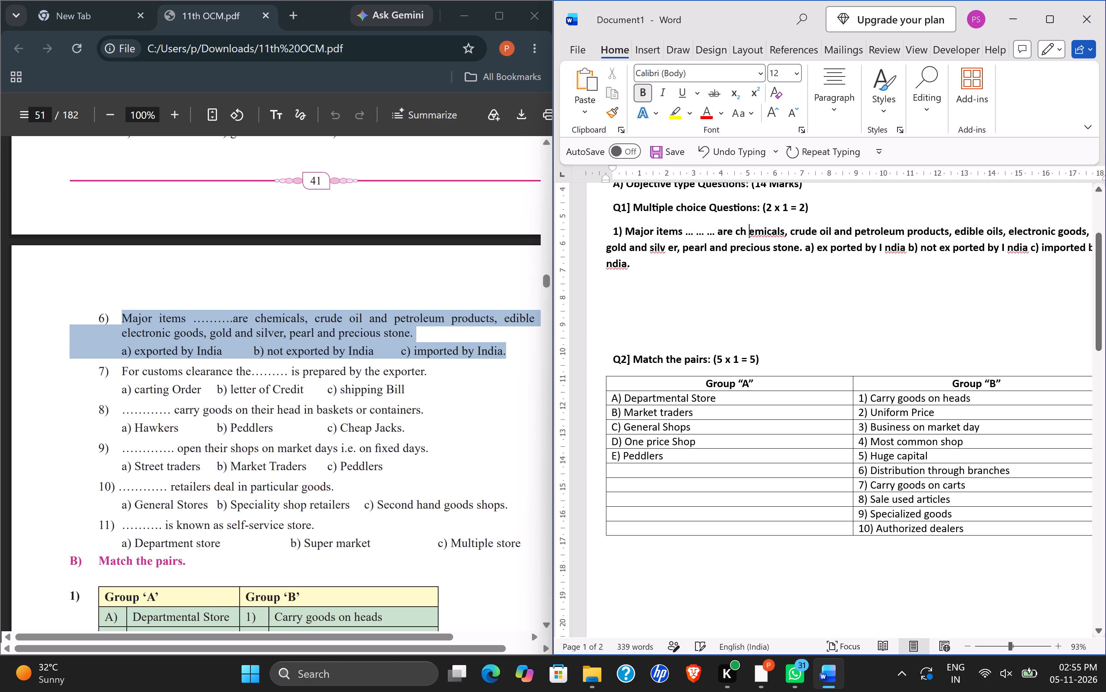
key(BackSpace)
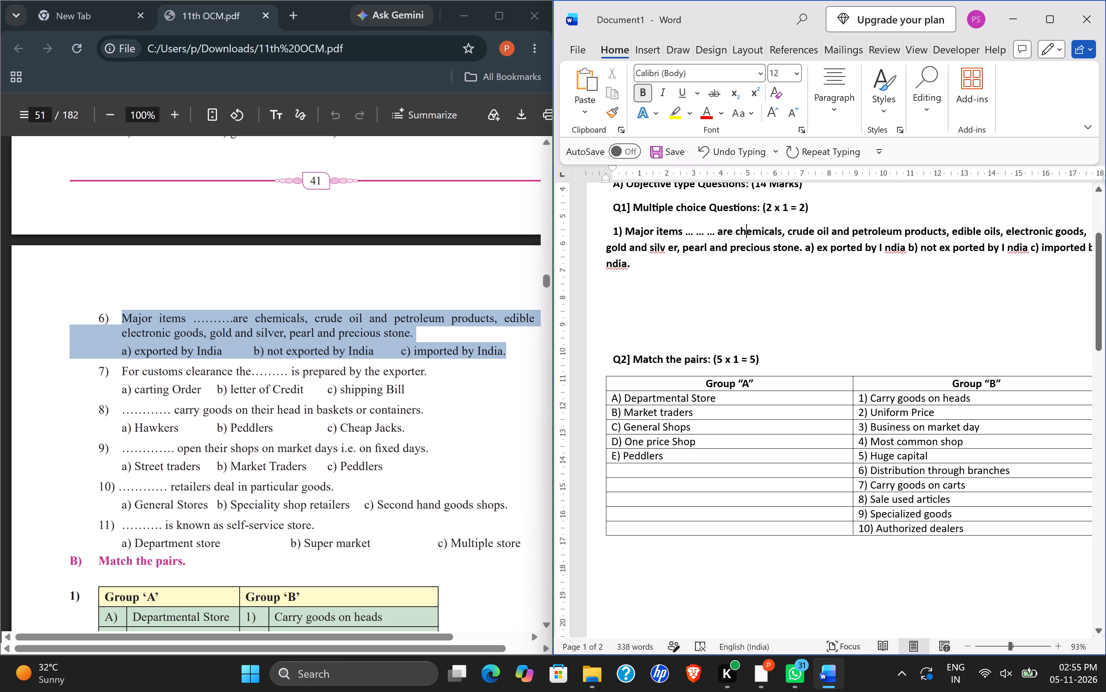
click(669, 255)
key(BackSpace)
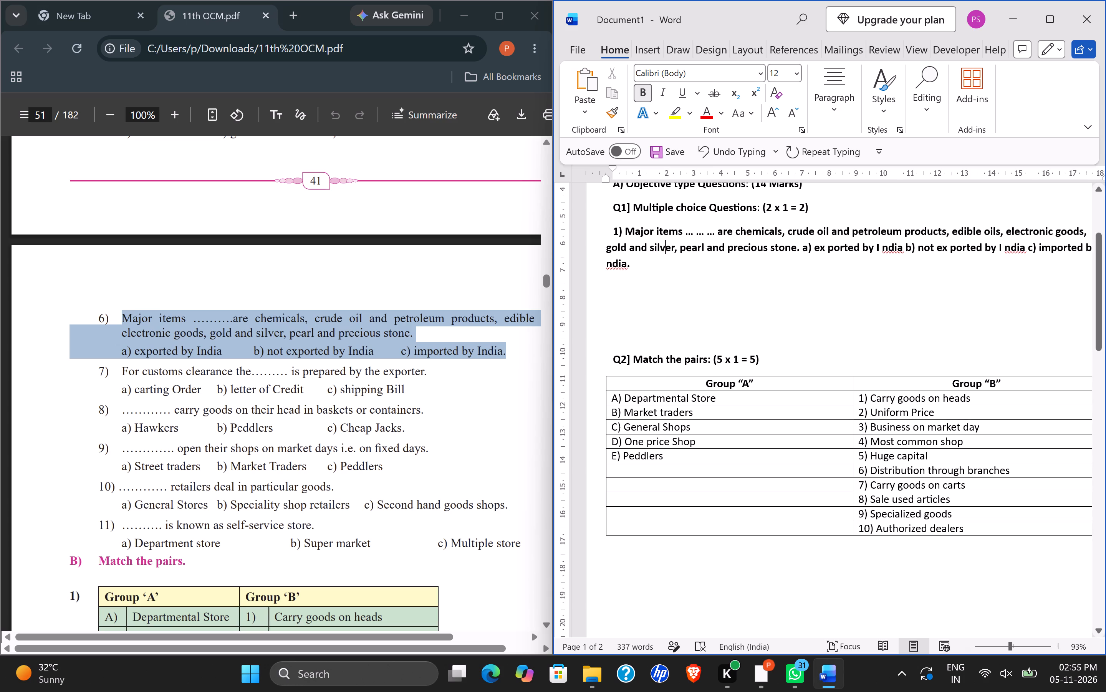
Insert a line break after "precious stone." in question 1) so the answer options start on their own line.
click(803, 251)
key(shift+Return)
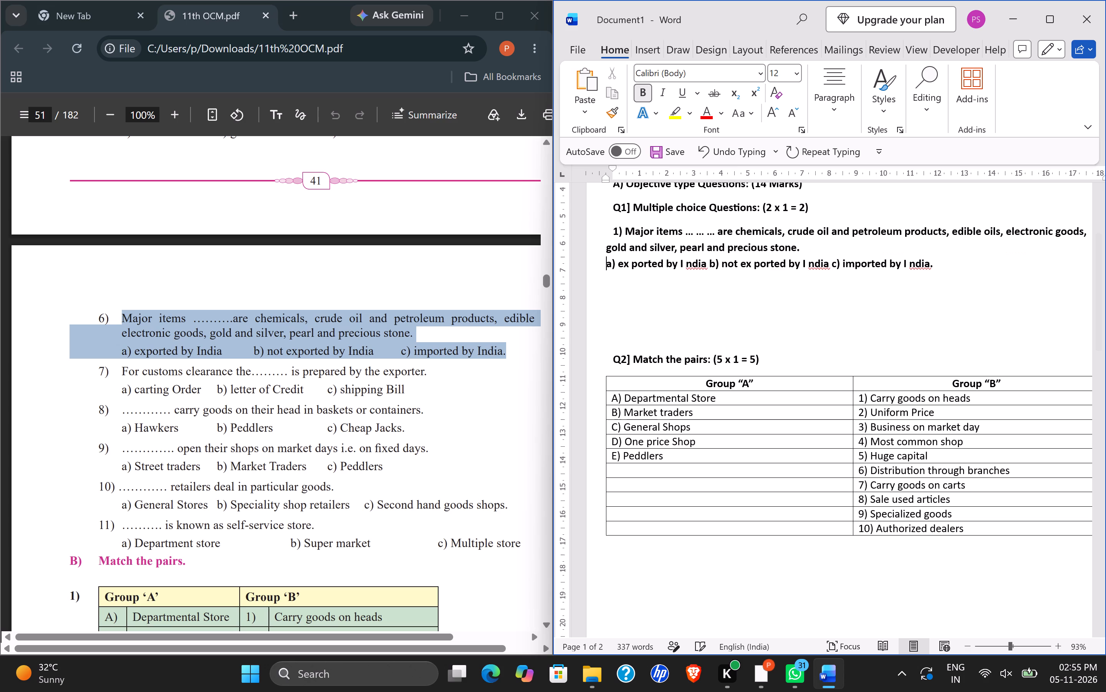
Remove the stray spaces within option a) so it reads "exported by India".
click(630, 263)
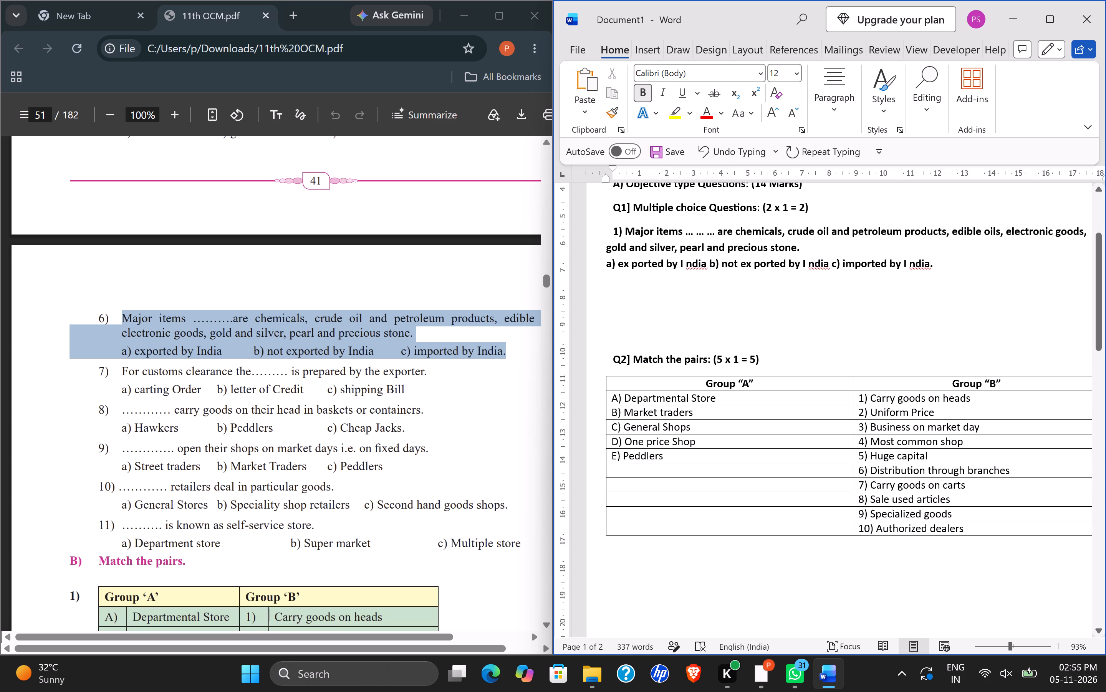
key(BackSpace)
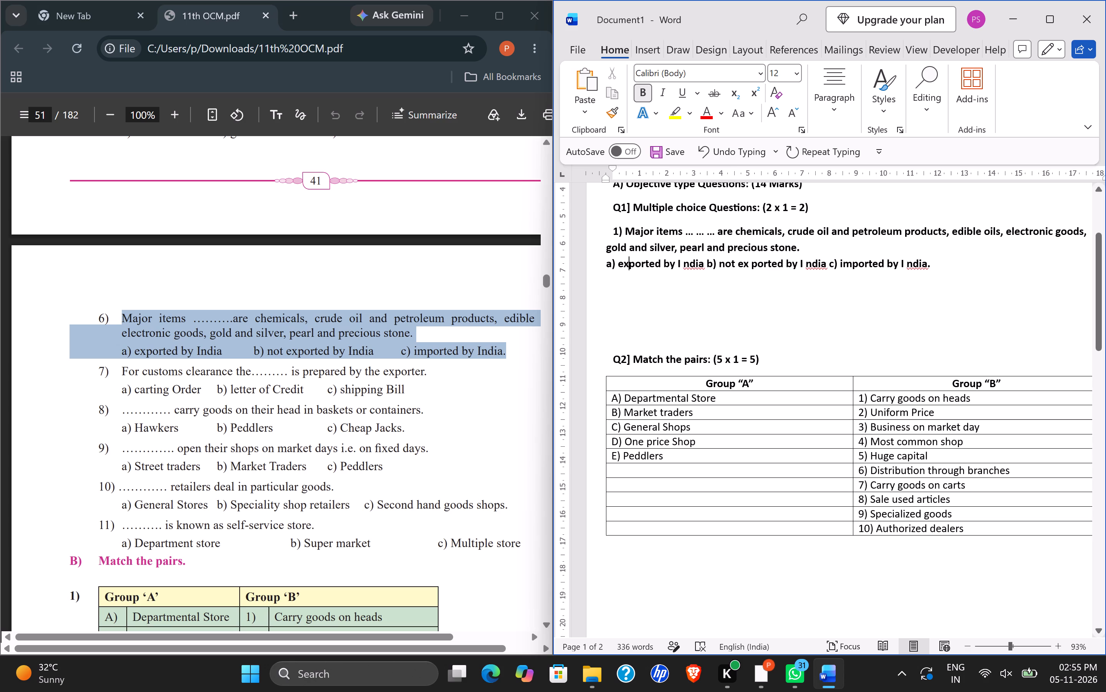
click(684, 263)
key(BackSpace)
Insert 16 spaces between options a) and b) of question 1).
key(Right)
key(Right)
key(Right)
key(Right)
key(Right)
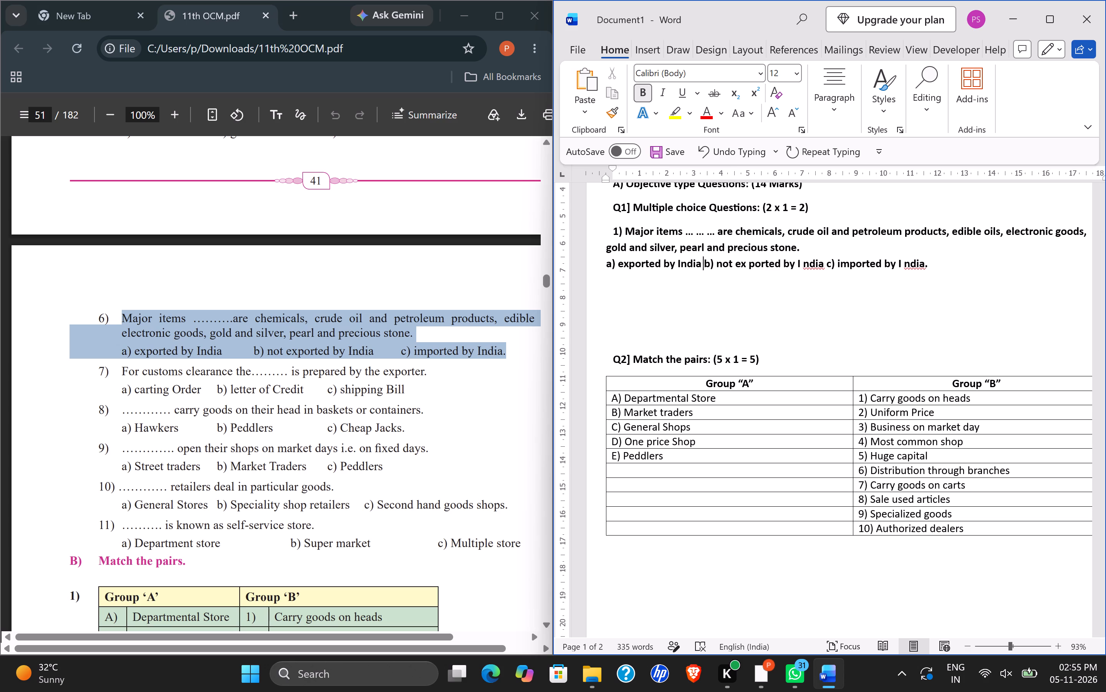
key(space)
key(space)
key(space)
key(space)
key(space)
key(space)
key(space)
key(space)
key(space)
key(space)
key(space)
key(space)
key(space)
key(space)
key(space)
key(space)
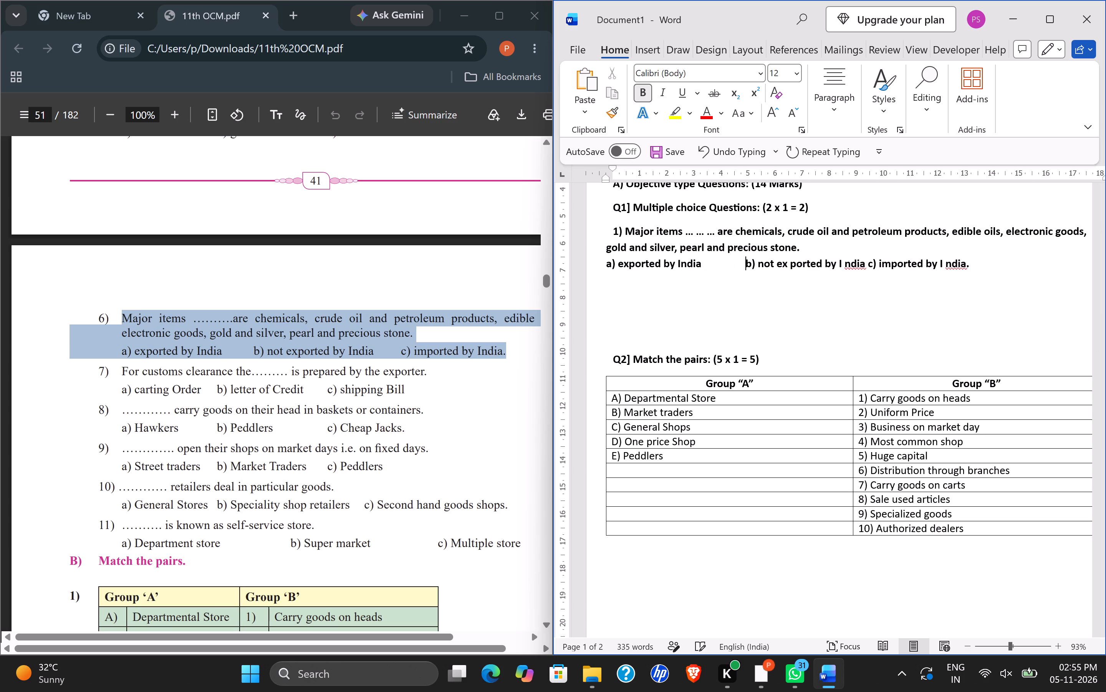
Remove the stray spaces within option b) so it reads "not exported by India".
key(Right)
key(Right)
key(Right)
key(Right)
key(Right)
key(Right)
key(Right)
key(Right)
key(Right)
key(Right)
key(BackSpace)
key(Right)
key(Right)
key(Right)
key(Right)
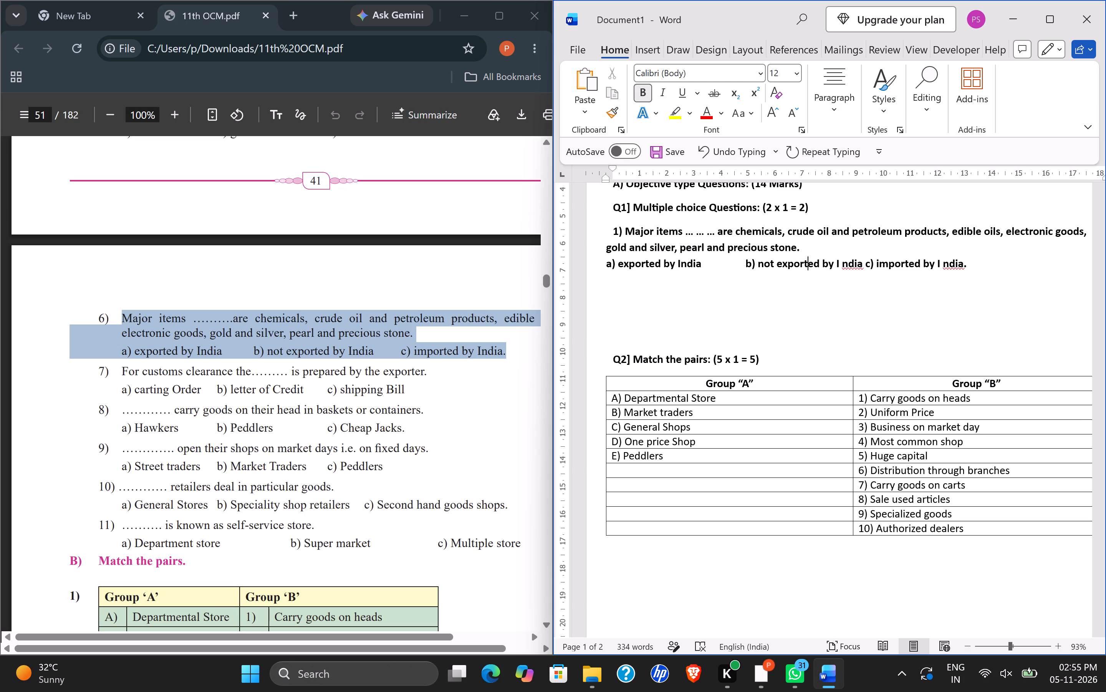
key(Right)
key(Right)
key(Right)
key(Right)
key(Right)
key(Right)
key(Right)
key(Right)
key(BackSpace)
Insert nine spaces between options b) and c) of question 1).
key(Right)
key(Right)
key(Right)
key(Right)
key(Right)
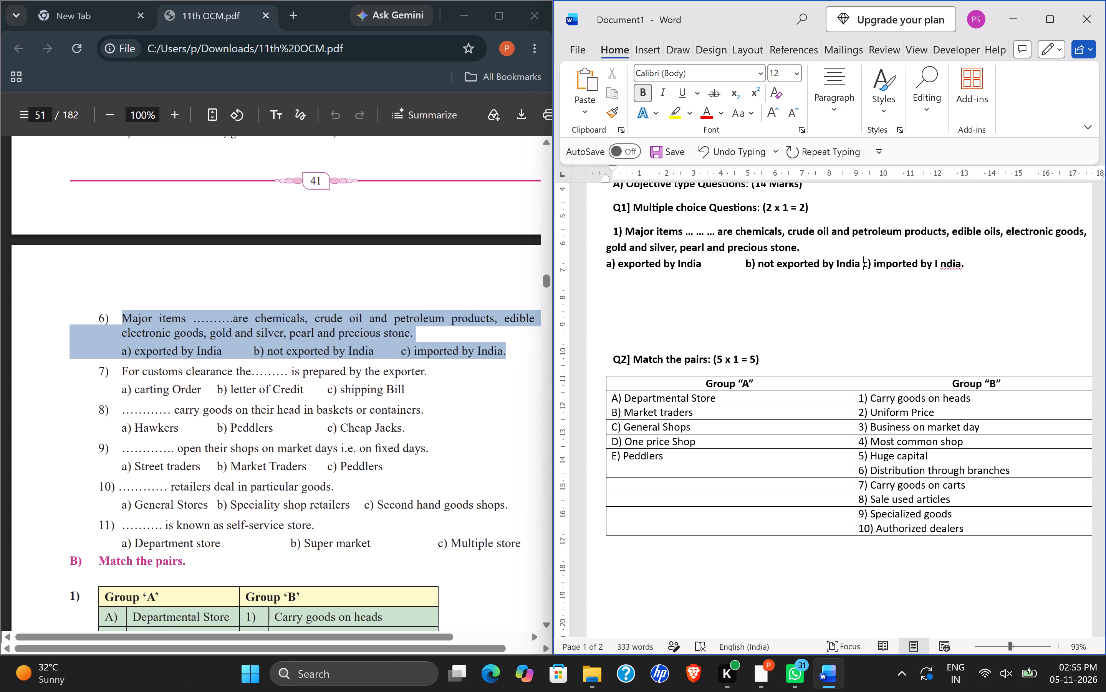
key(space)
key(space)
key(space)
key(space)
key(space)
key(space)
key(space)
key(space)
key(space)
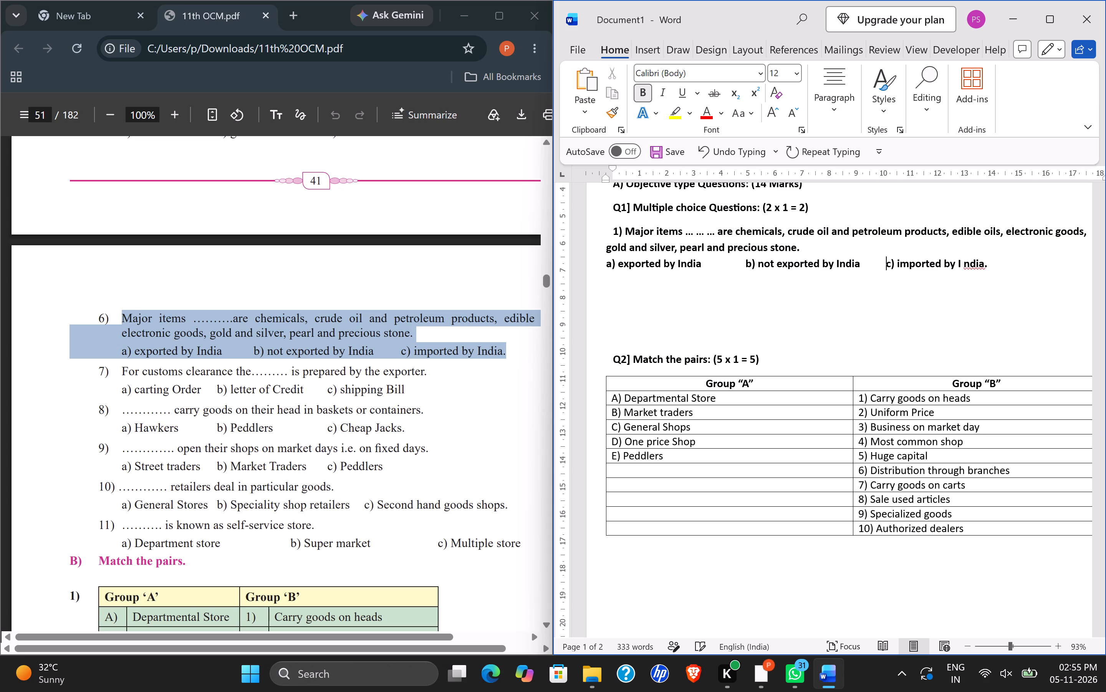
Remove the stray space within option c) so it reads "imported by India.".
click(963, 266)
key(BackSpace)
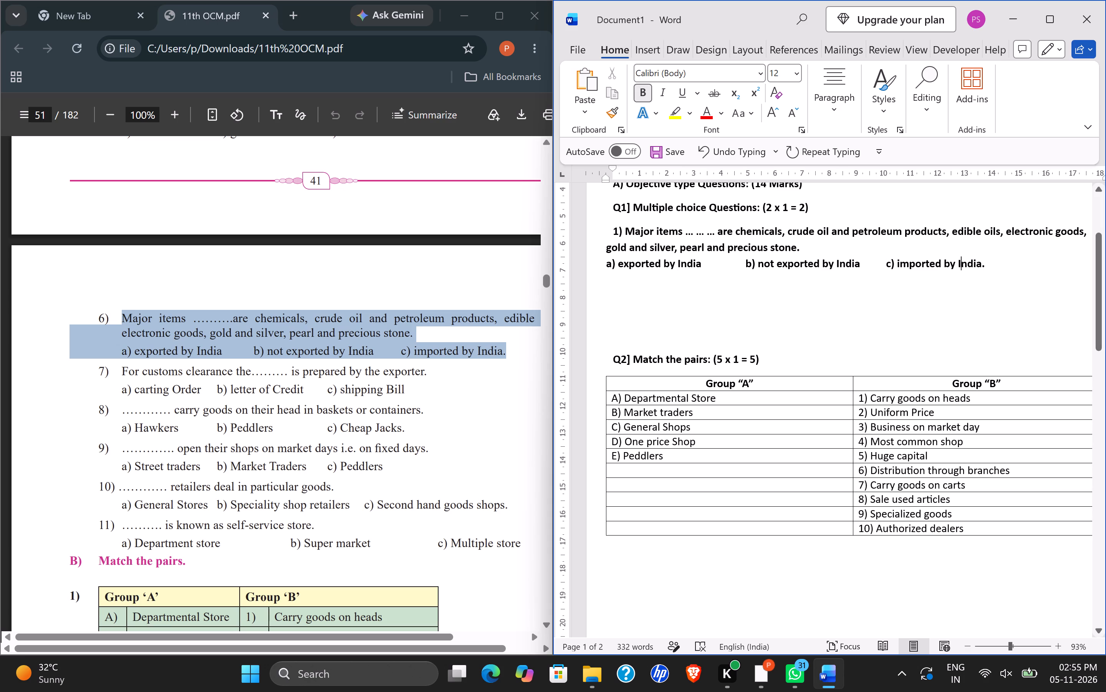
Adjust the left and first-line indents of question 1) so all its lines align with the Q1] heading.
click(614, 228)
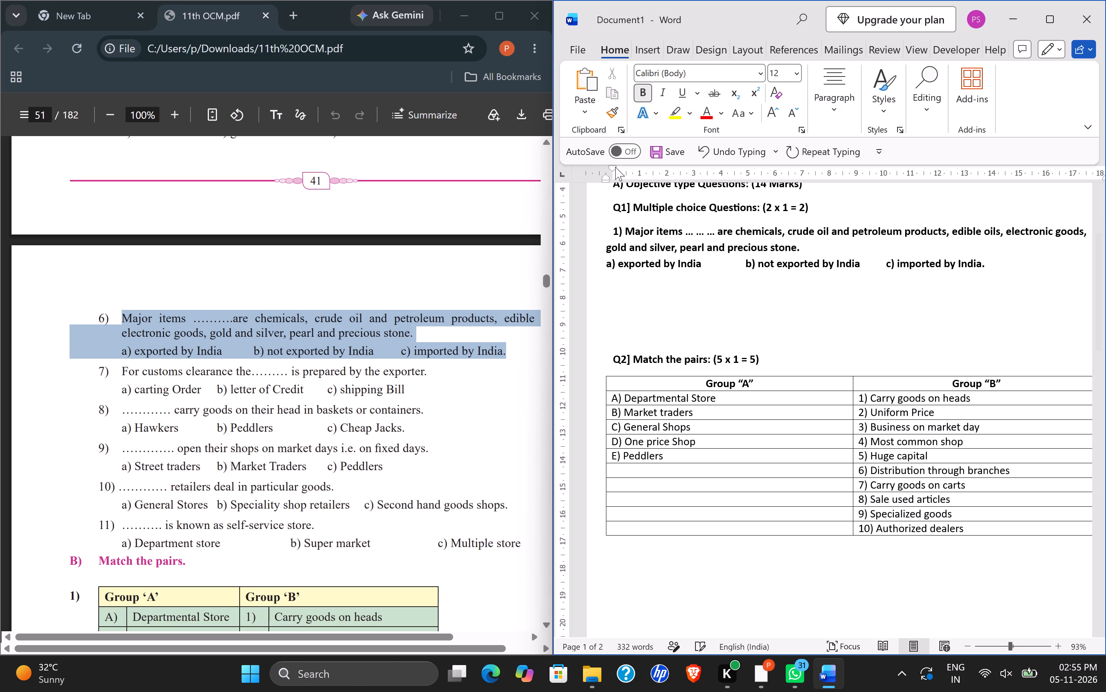
drag(606, 177, 611, 179)
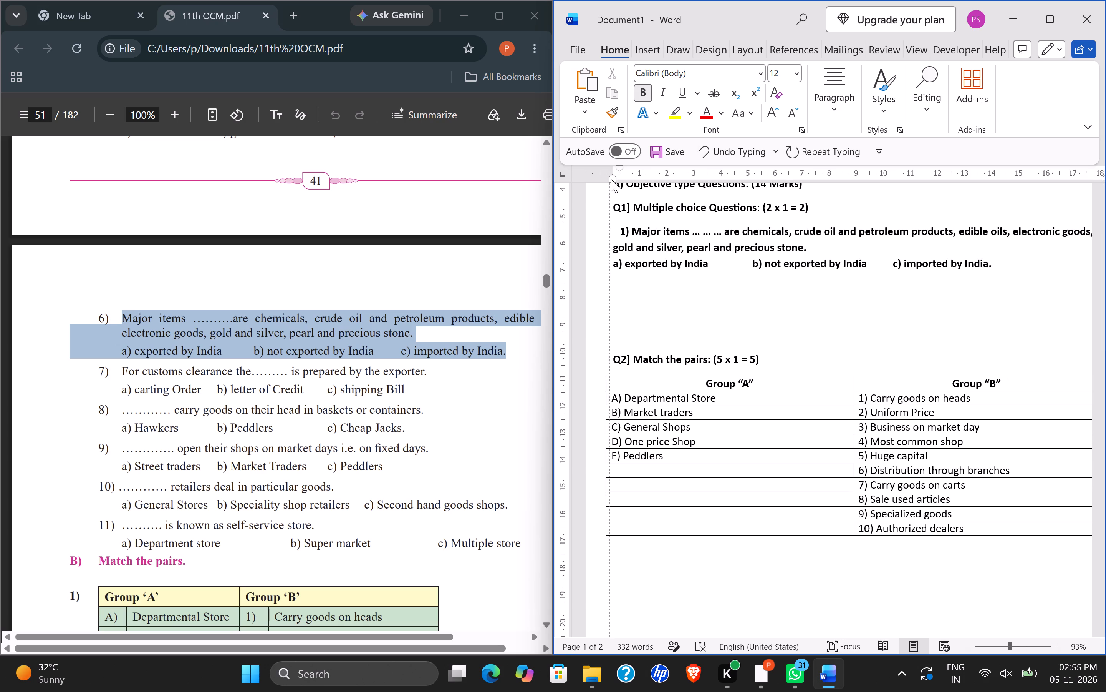
drag(611, 179, 611, 179)
drag(621, 168, 617, 168)
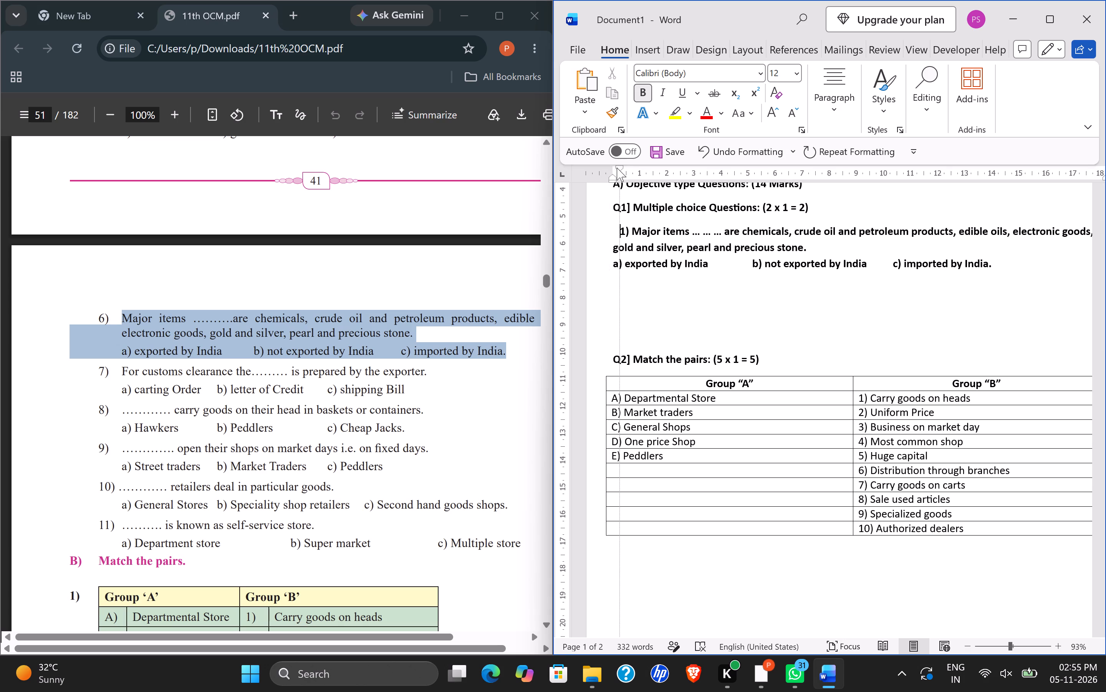
drag(617, 168, 615, 168)
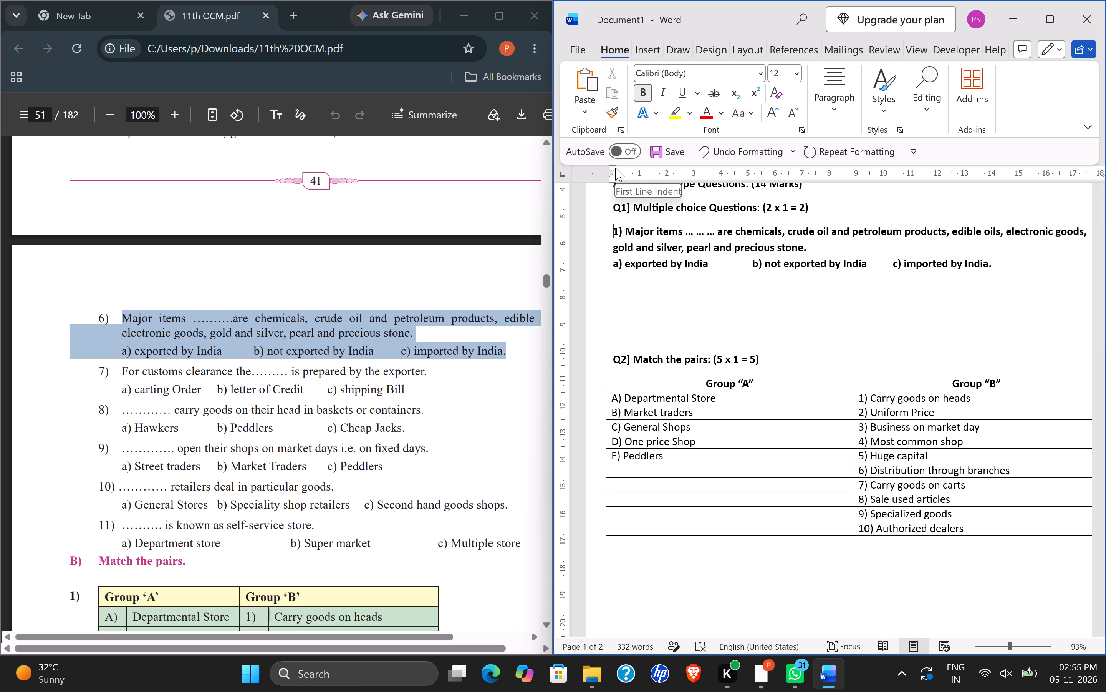
Widen the gap between options a) and b) of question 1) by 15 more spaces.
click(633, 288)
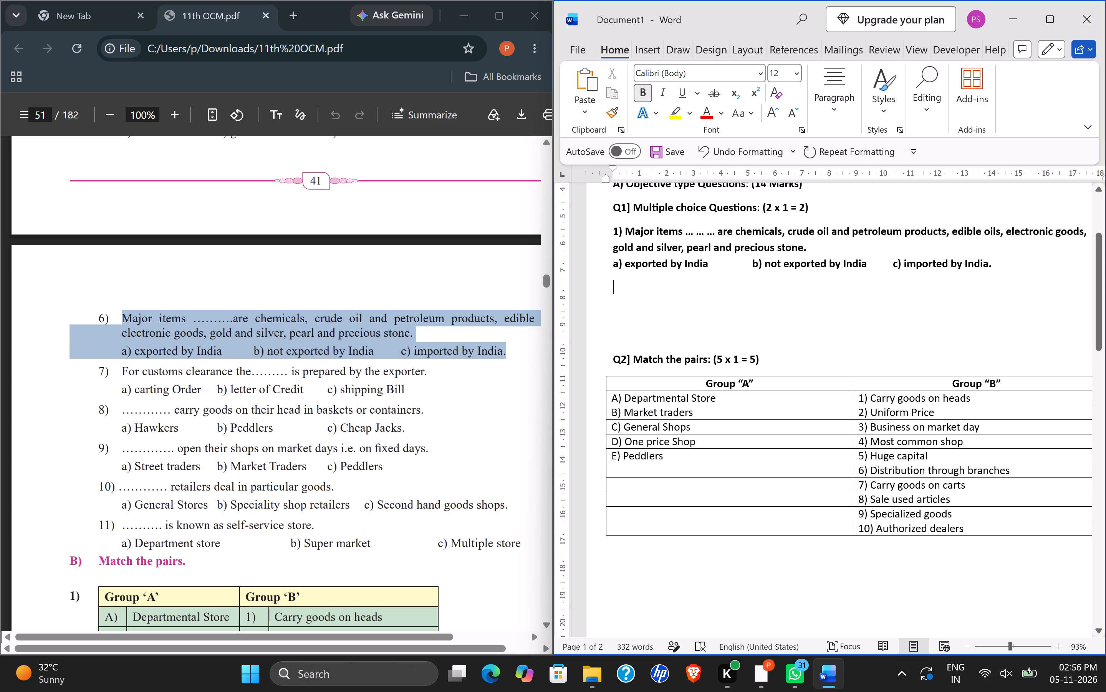
click(752, 265)
key(space)
key(space)
key(space)
key(space)
key(space)
key(space)
key(space)
key(space)
key(space)
key(space)
key(space)
key(space)
key(space)
key(space)
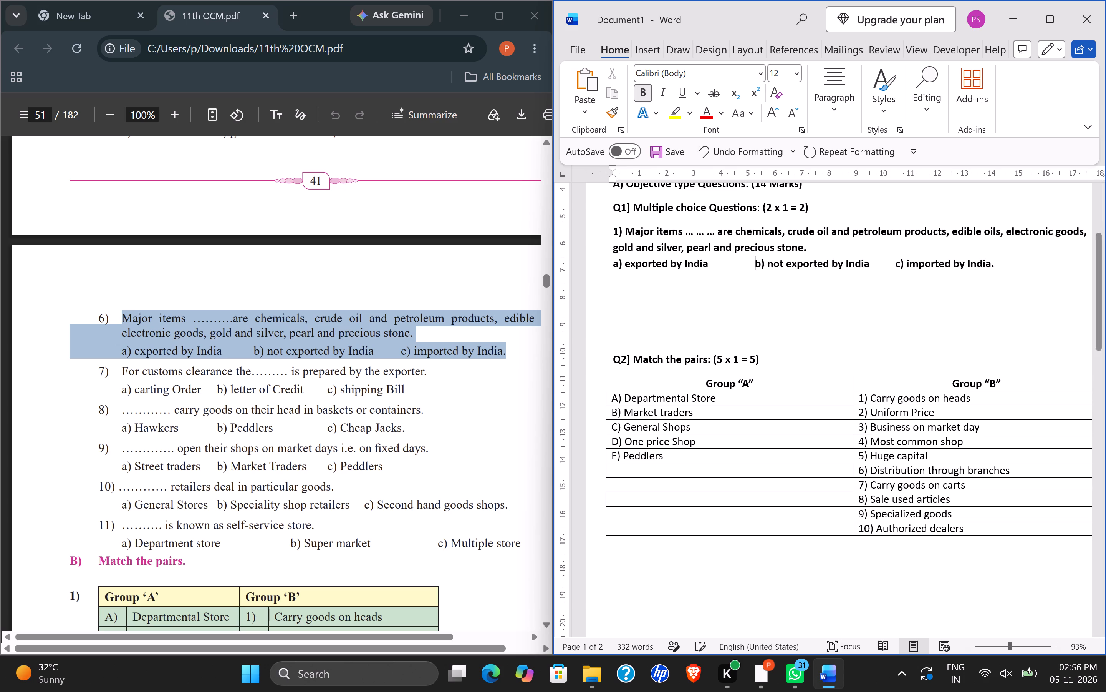
key(space)
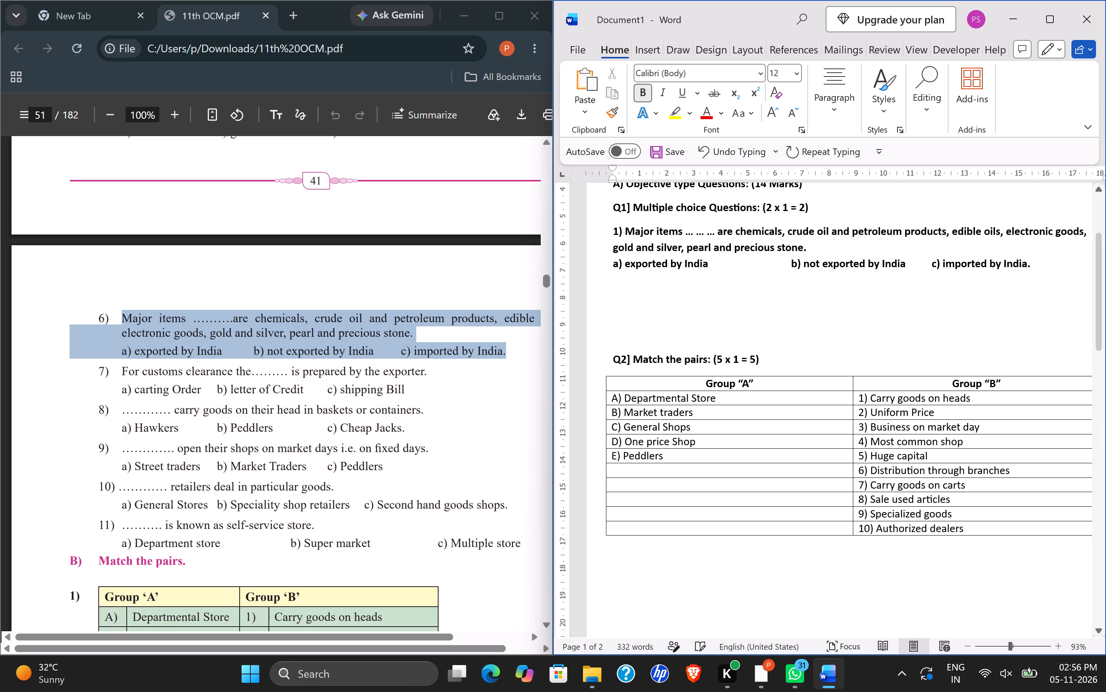
Widen the gap between options b) and c) of question 1) by 20 more spaces.
click(929, 270)
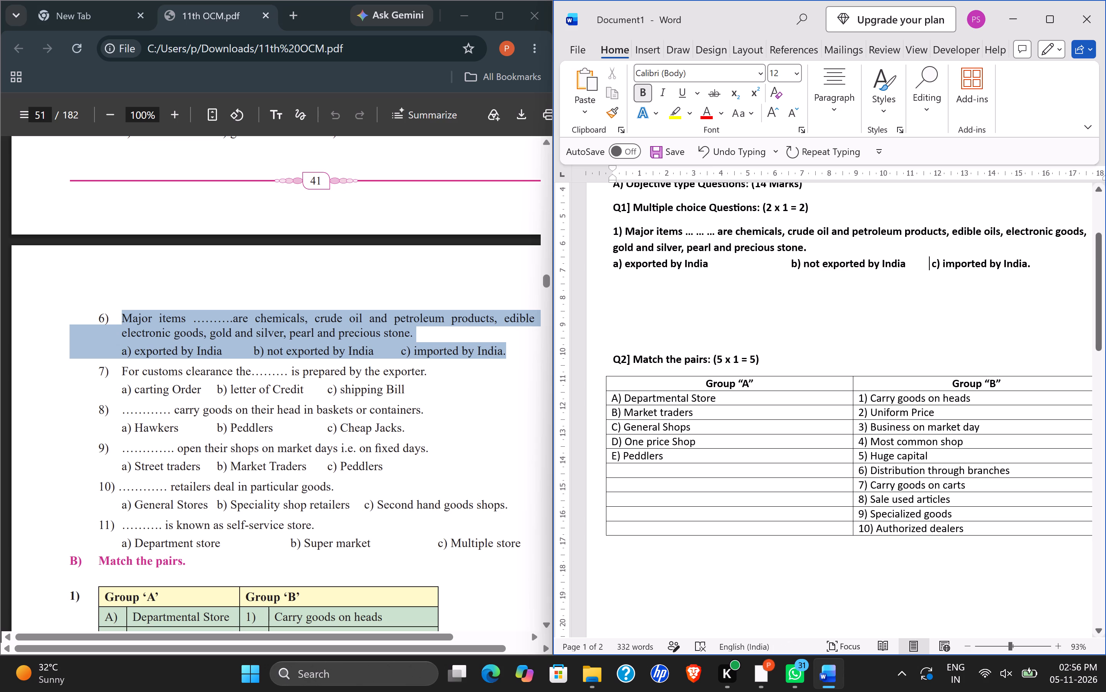
key(space)
key(space)
key(space)
key(space)
key(space)
key(space)
key(space)
key(space)
key(space)
key(space)
key(space)
key(space)
key(space)
key(space)
key(space)
key(space)
key(space)
key(space)
key(space)
key(space)
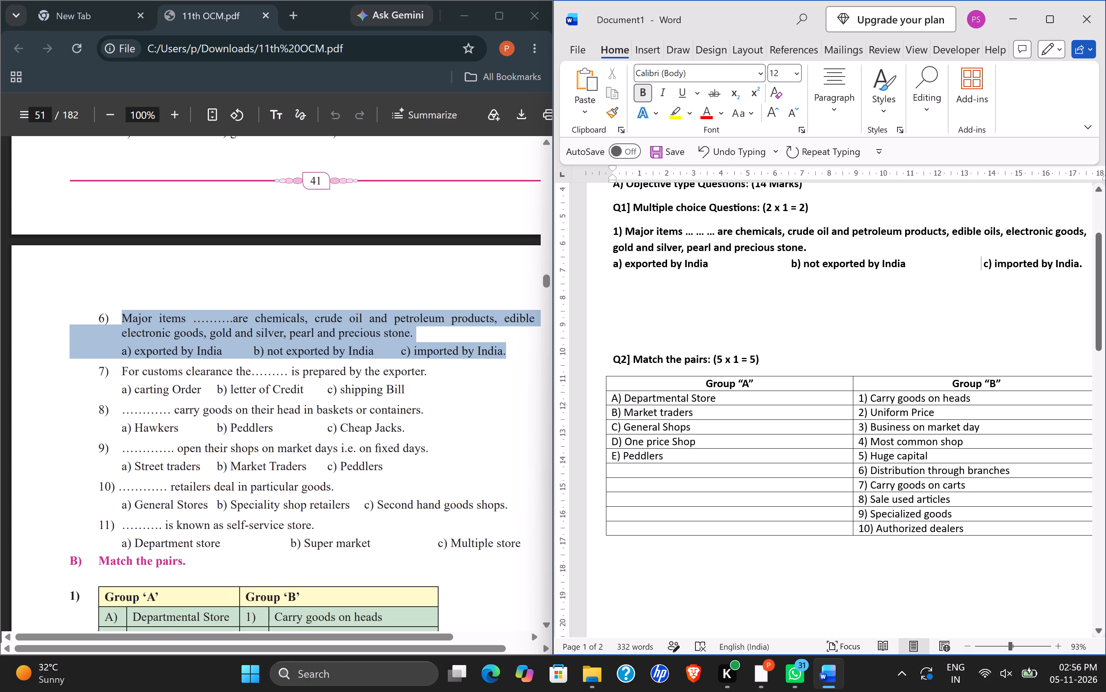
Copy textbook question 8) on goods carried in baskets, with its options, from the PDF and paste it below question 1) as question 2).
scroll(656, 310, left, 1)
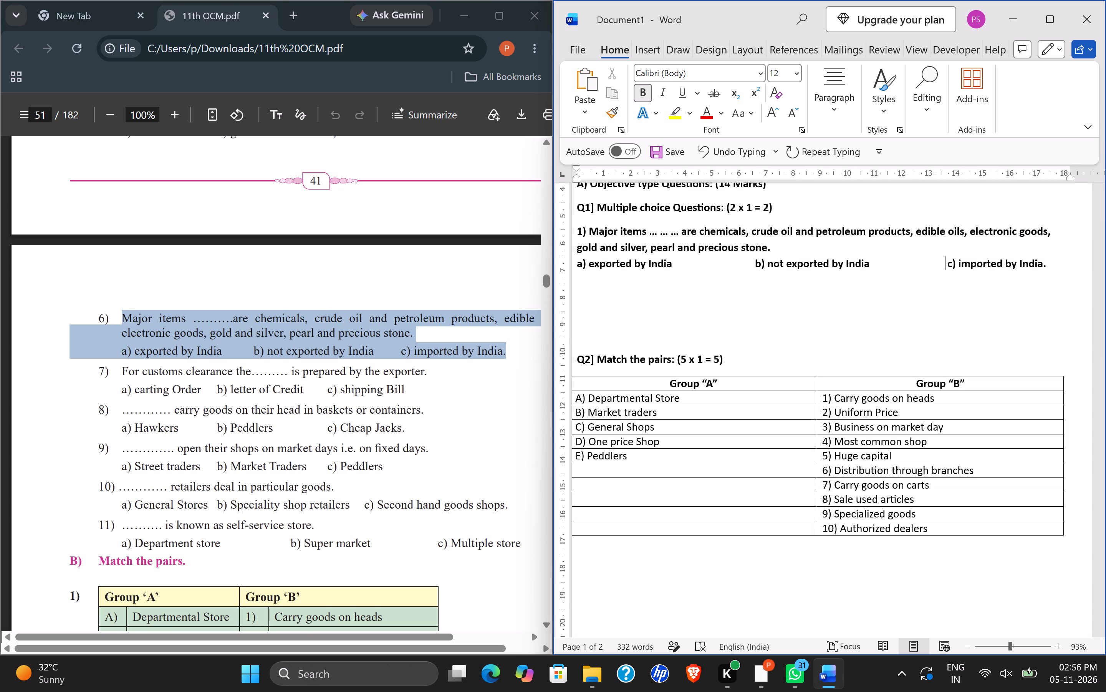
drag(122, 413, 330, 454)
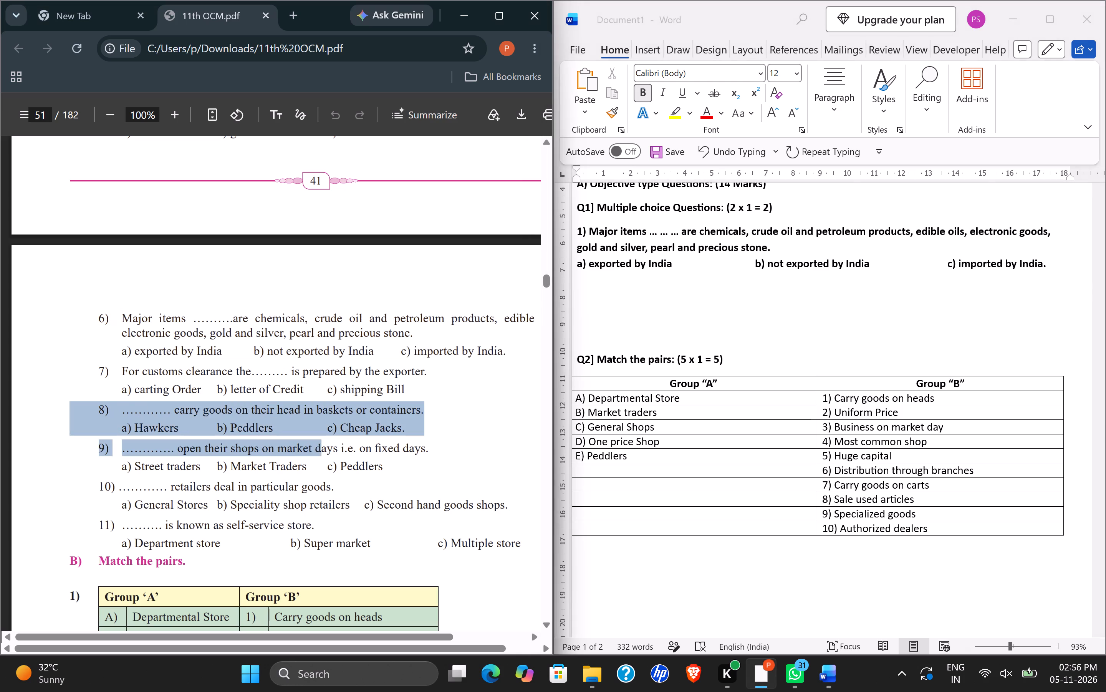
drag(330, 454, 418, 435)
click(418, 435)
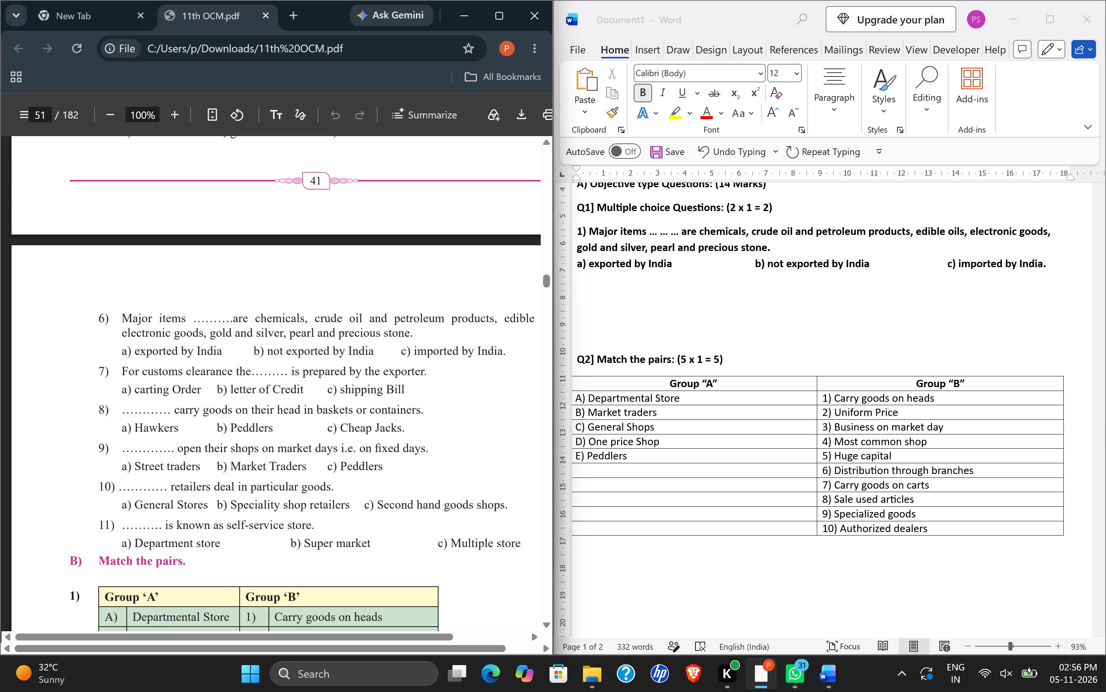
drag(125, 411, 432, 420)
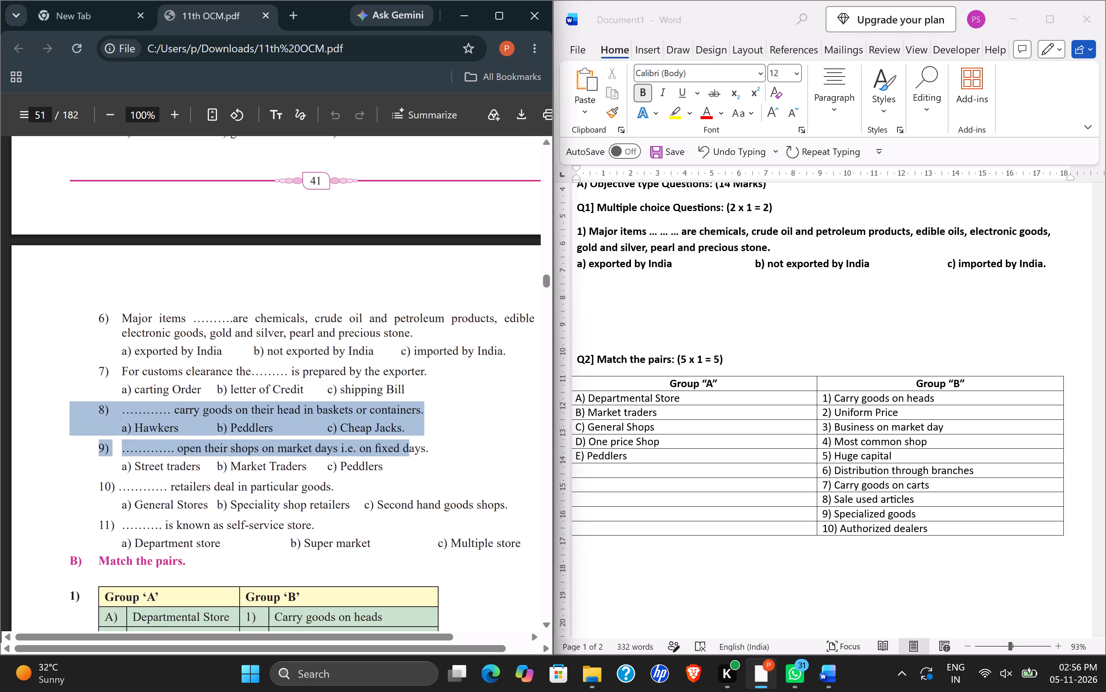
drag(432, 420, 413, 429)
key(ctrl+c)
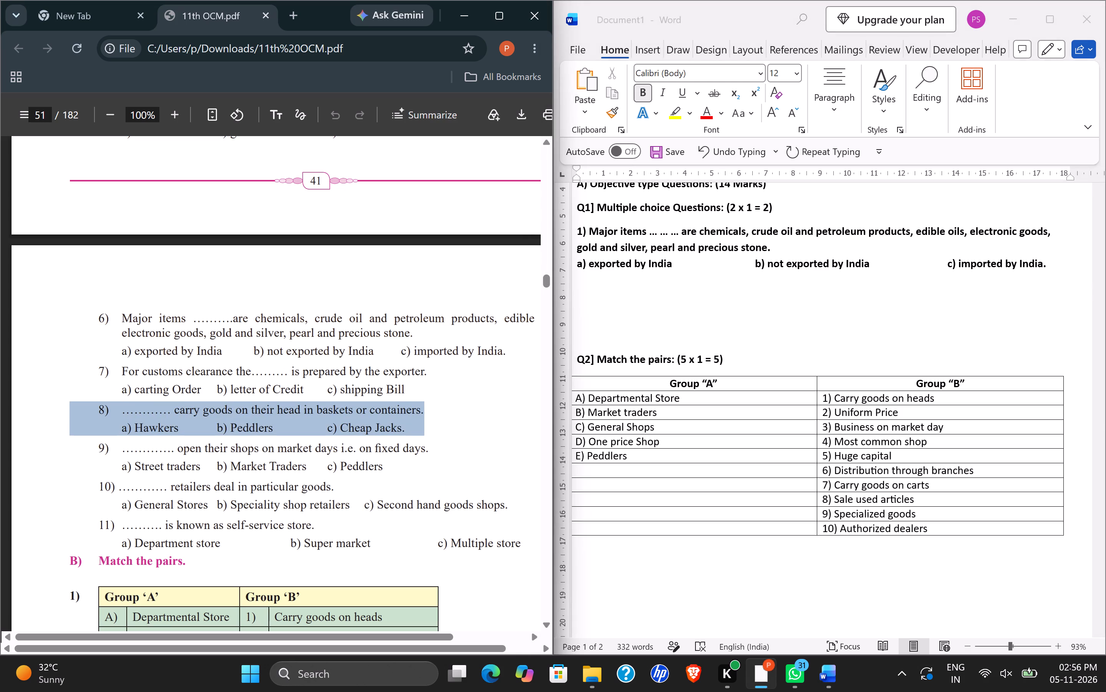
click(617, 301)
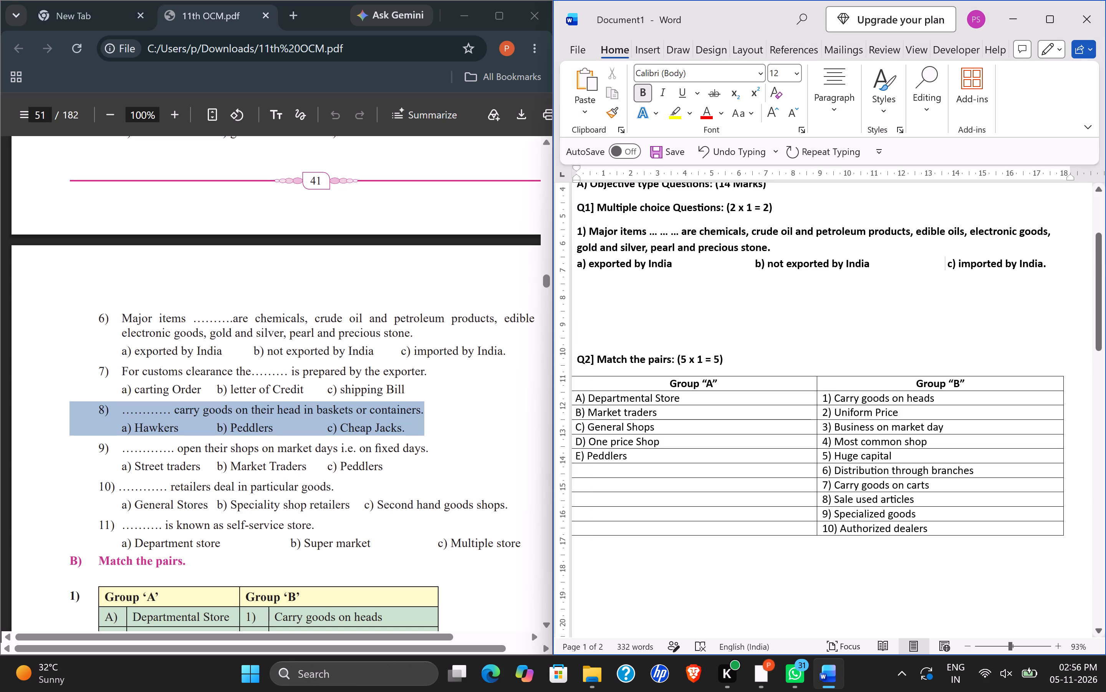
click(586, 288)
key(2)
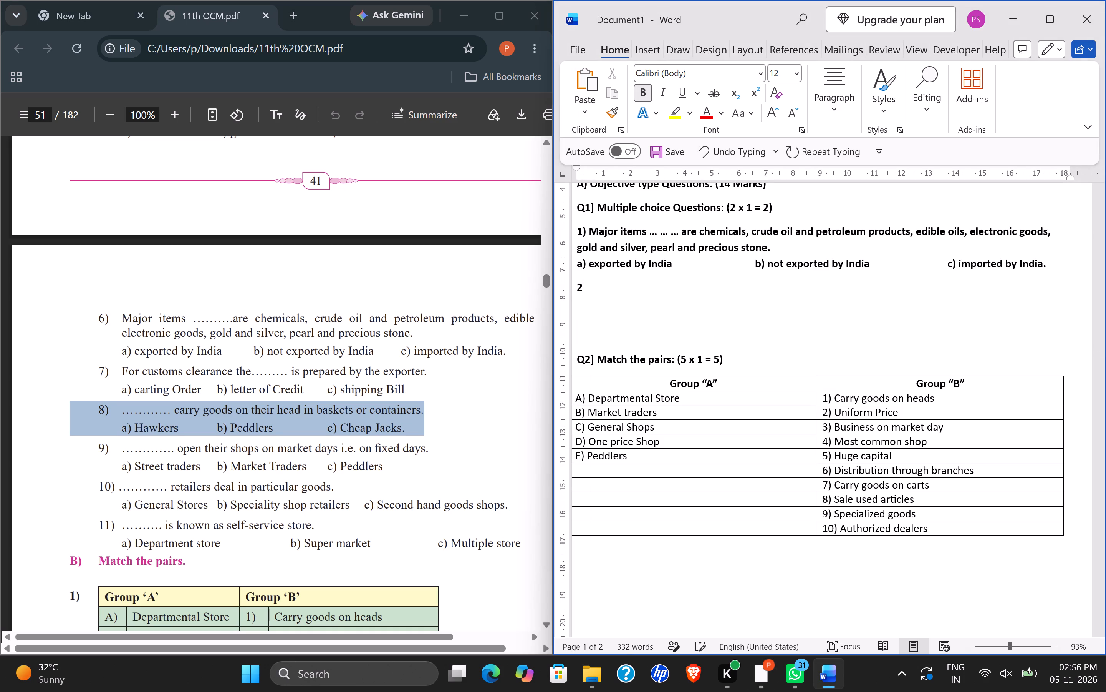
key(shift+parenright)
key(space)
key(ctrl+v)
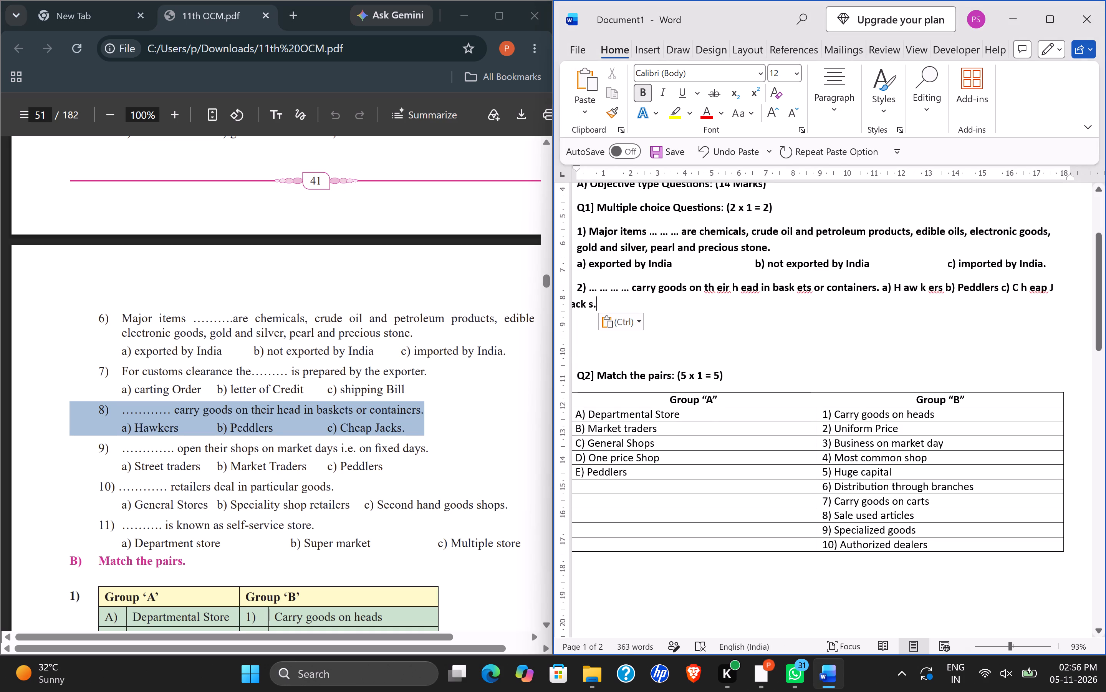
Replace the dotted blank at the start of question 2) with a blank line of 17 underscores.
click(598, 289)
key(BackSpace)
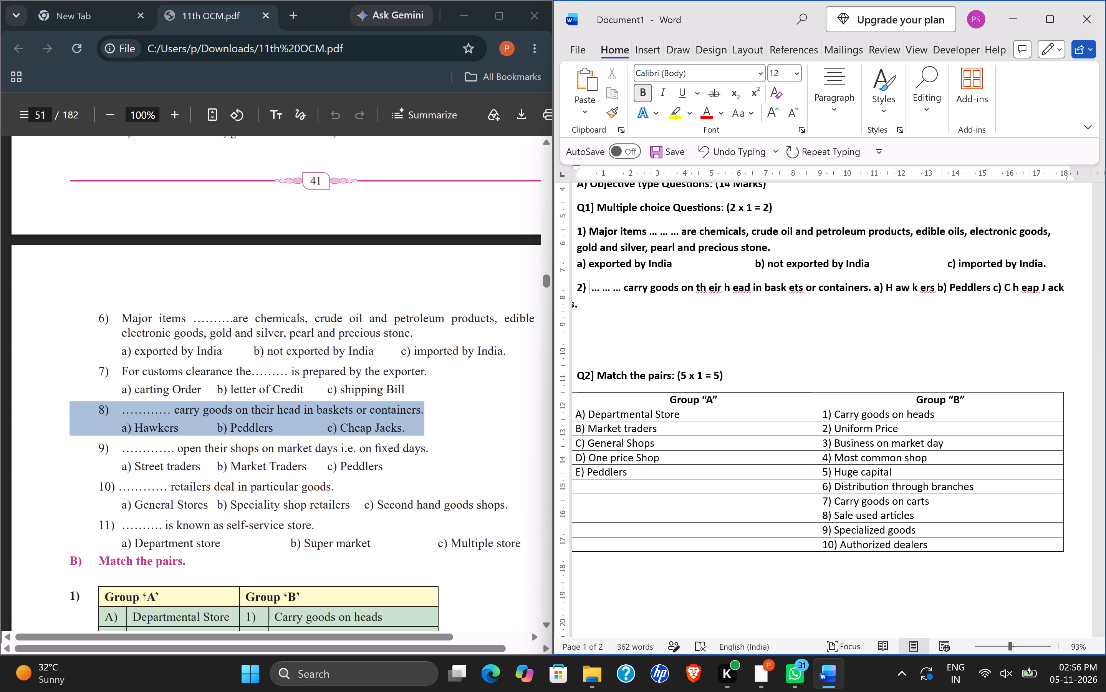
key(shift+underscore)
key(shift+underscore)
key(shift+underscore)
key(shift+underscore)
key(shift+underscore)
key(shift+underscore)
key(shift+underscore)
key(shift+underscore)
key(shift+underscore)
key(shift+underscore)
key(shift+underscore)
key(shift+underscore)
key(shift+underscore)
key(shift+underscore)
key(shift+underscore)
key(shift+underscore)
key(shift+underscore)
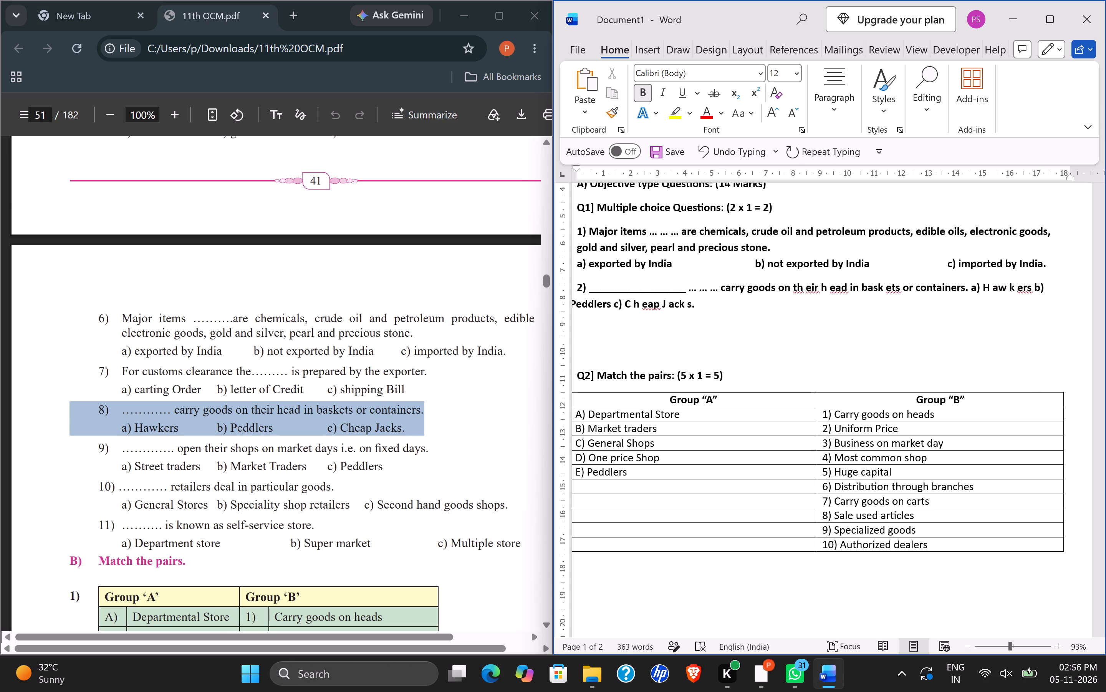
key(Right)
key(Right)
key(Right)
key(Right)
key(Right)
key(Right)
key(Right)
key(Left)
key(BackSpace)
key(BackSpace)
key(BackSpace)
key(BackSpace)
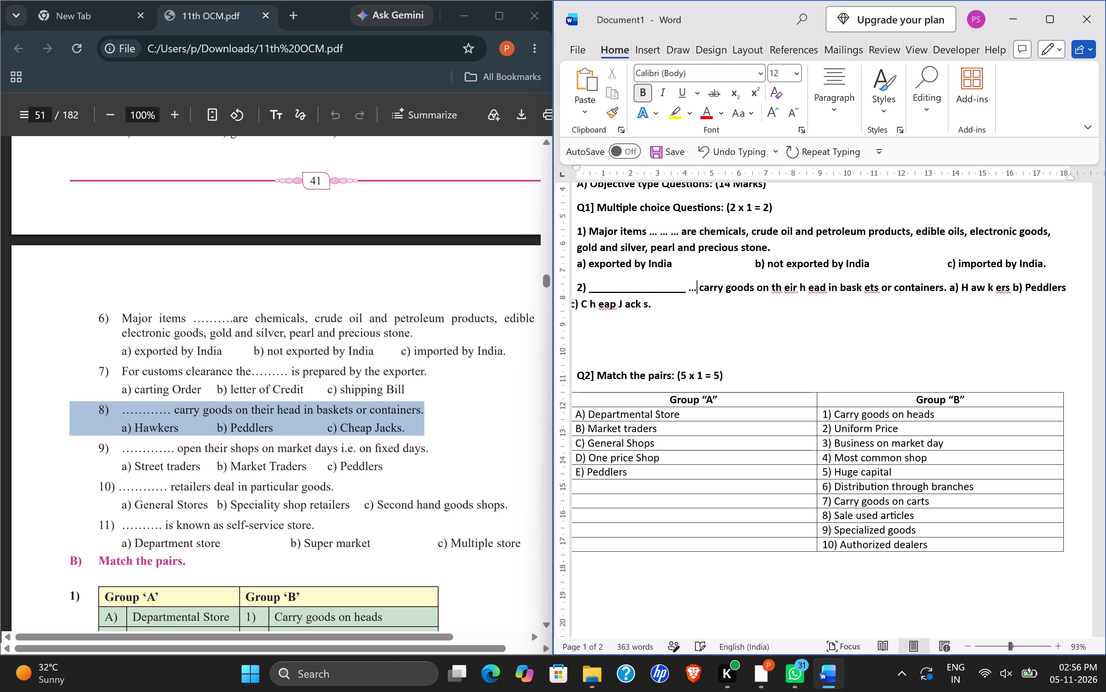
key(BackSpace)
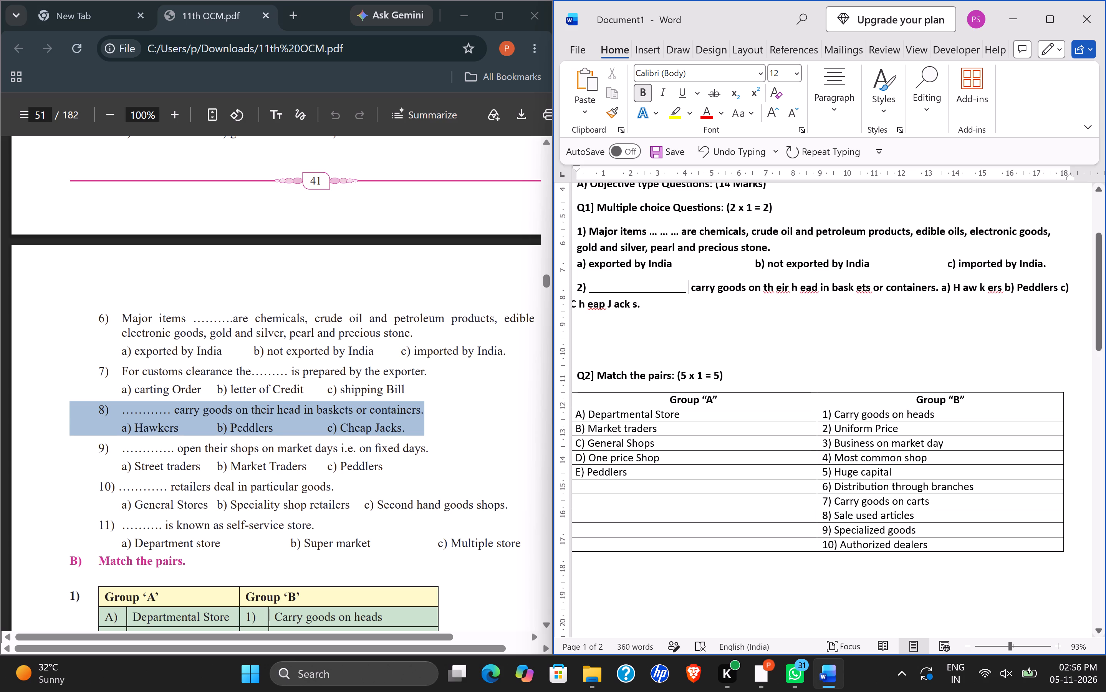
Remove the stray spaces in question 2) so it reads "carry goods on their head in baskets or containers.".
click(778, 291)
key(BackSpace)
key(Right)
key(Right)
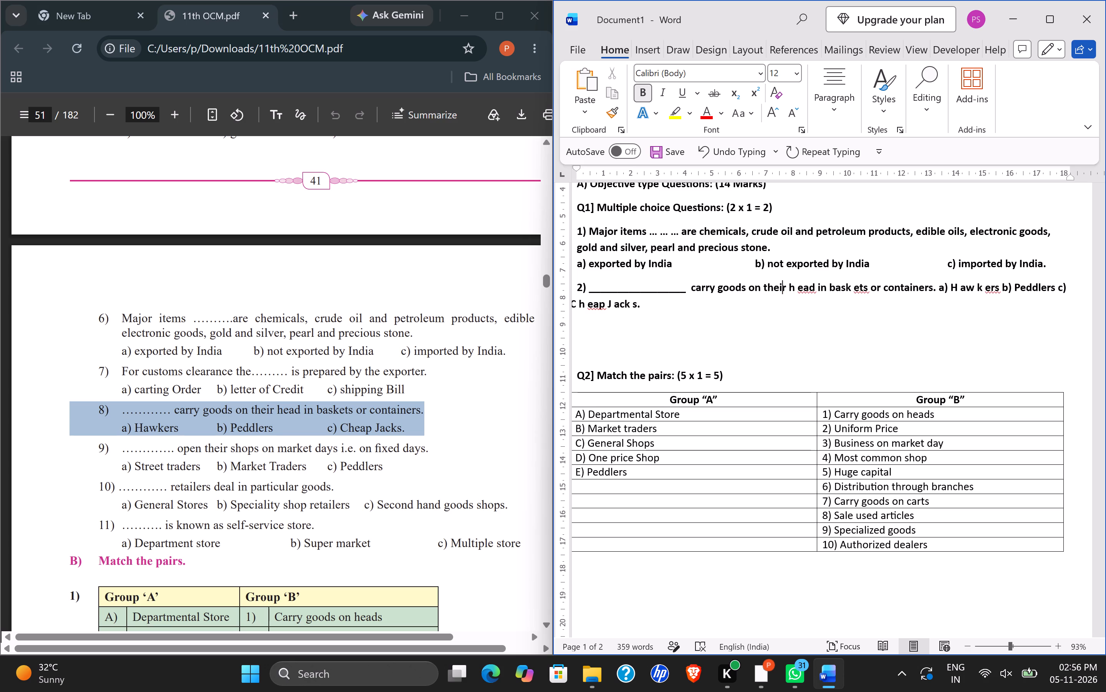
key(Right)
key(Right)
key(Right)
key(Right)
key(BackSpace)
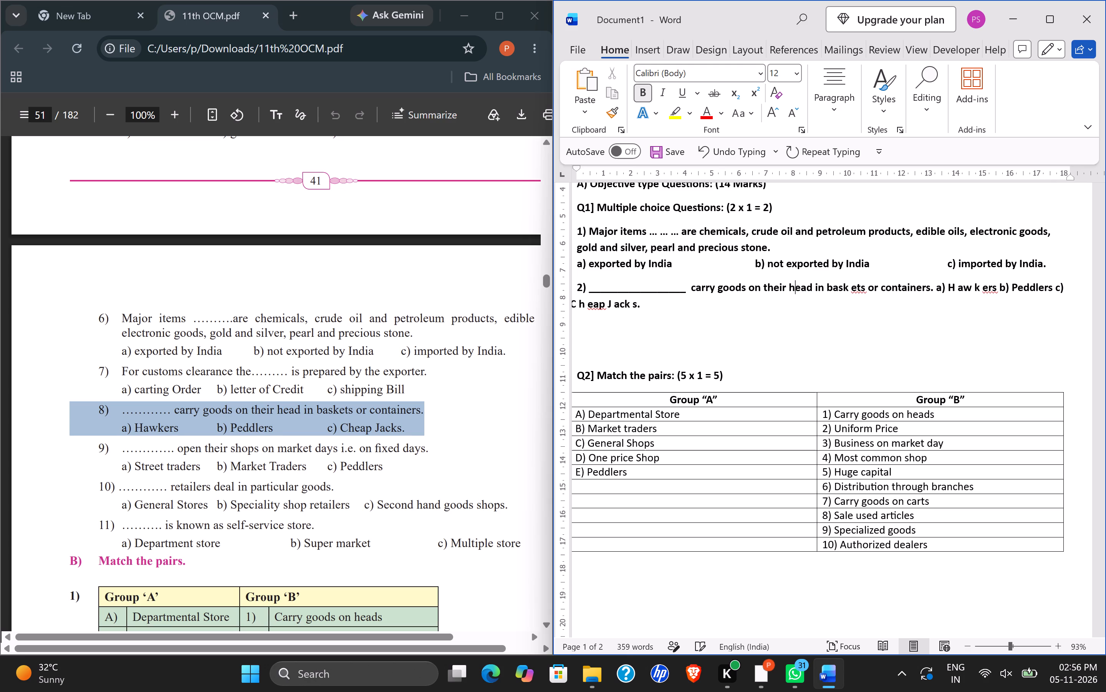
key(Right)
key(Right)
key(Right)
key(Right)
key(Right)
key(Right)
key(Right)
key(Right)
key(Right)
key(Right)
key(Right)
key(Right)
key(BackSpace)
key(Right)
key(Right)
key(Right)
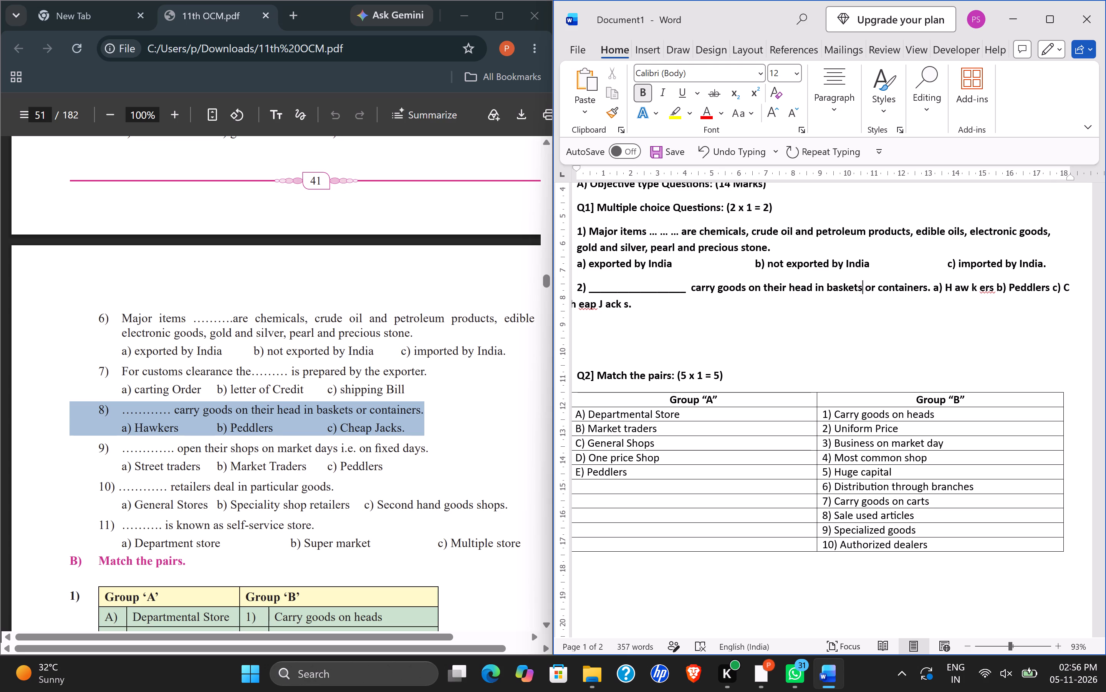
key(Right)
key(Right)
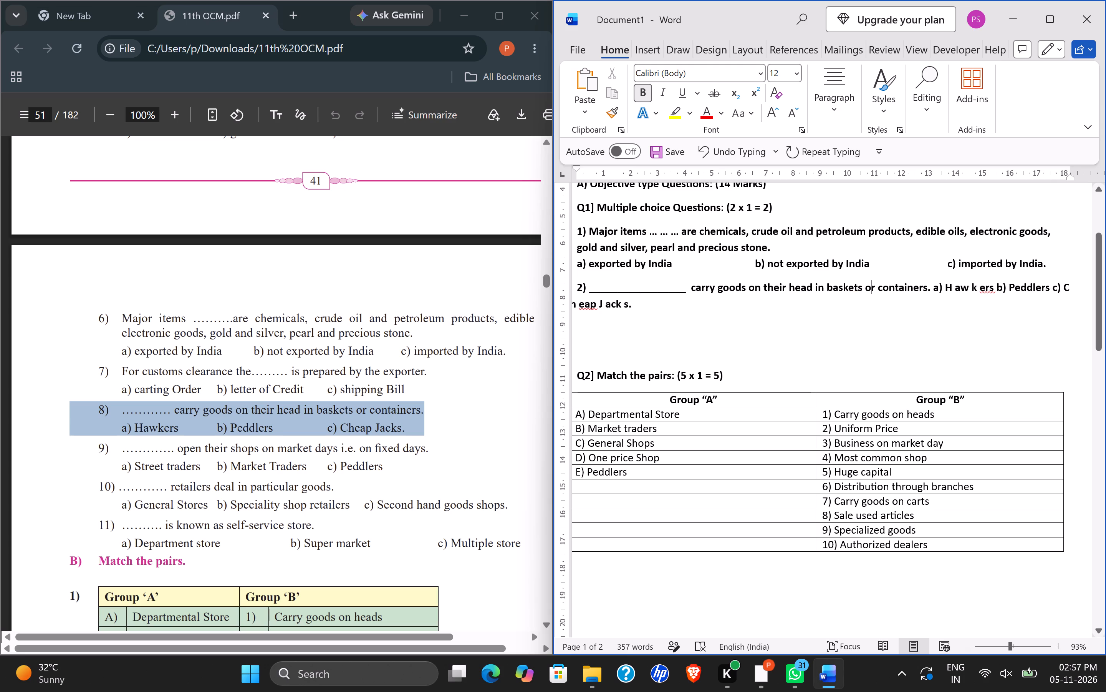
Move question 2)'s options onto a new line within the same paragraph and indent them by three spaces.
click(934, 291)
key(shift+Return)
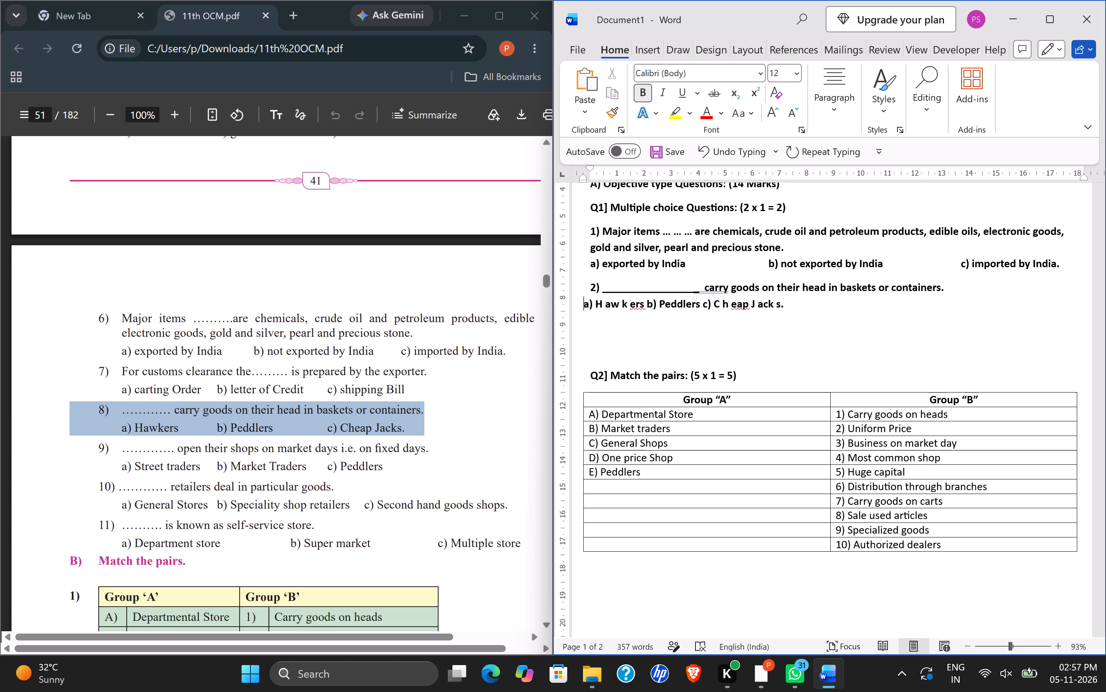
key(space)
key(space)
key(space)
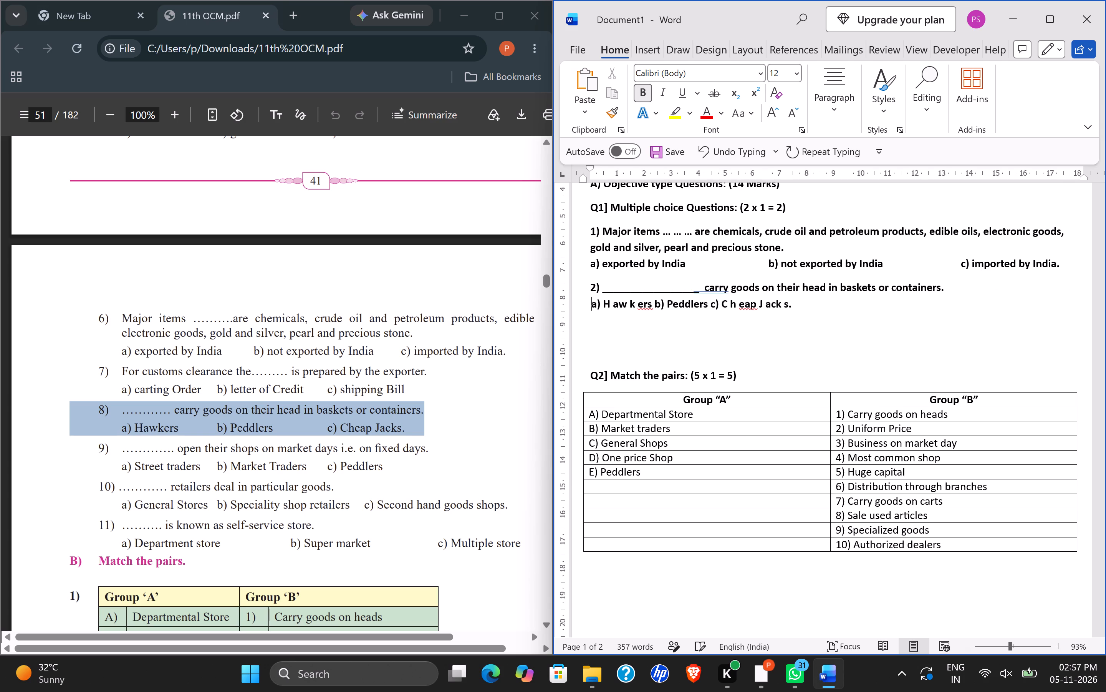
Remove the stray spaces within option a) of question 2) so it reads "Hawkers".
click(615, 303)
key(BackSpace)
key(Right)
key(Right)
key(Right)
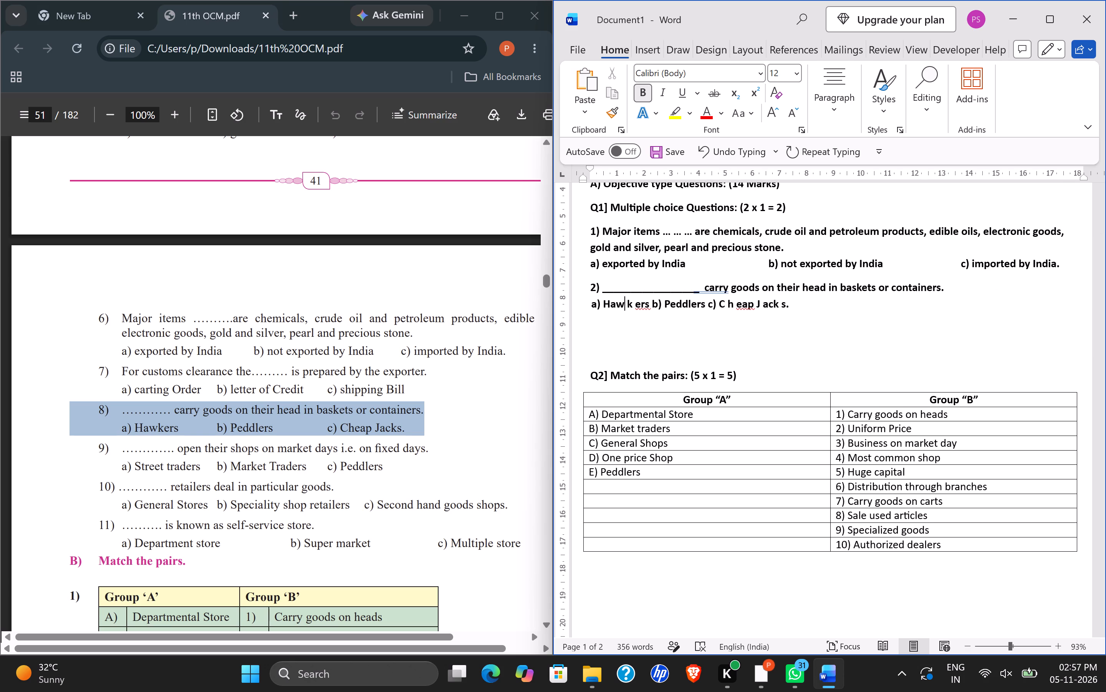
key(Right)
key(Left)
key(backslash)
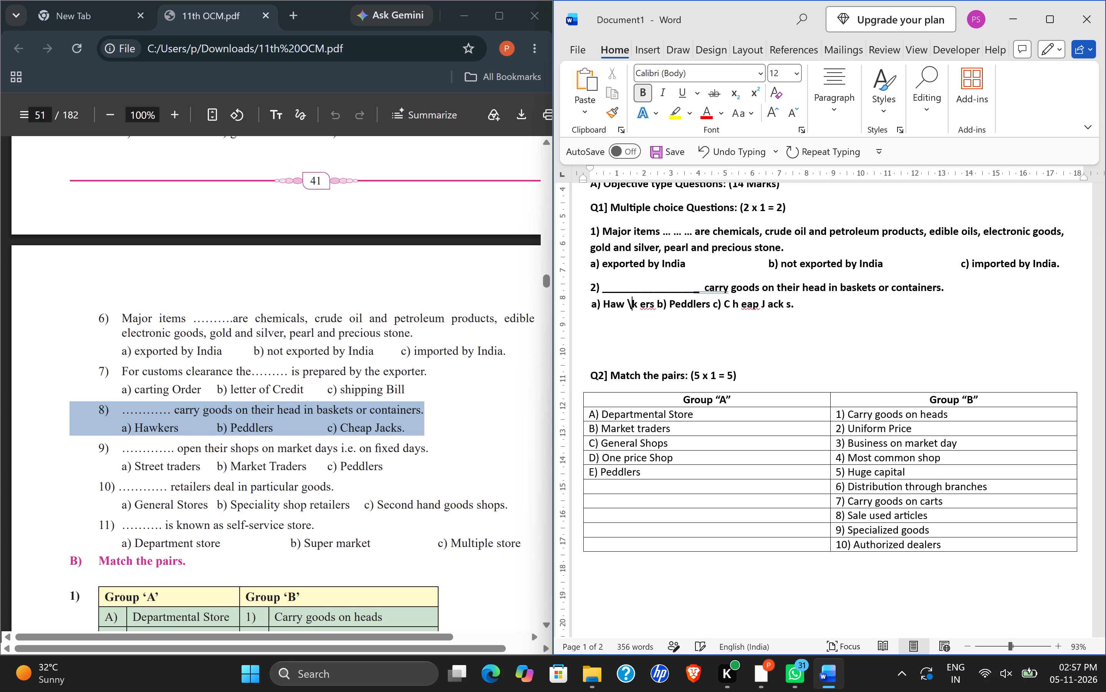
key(BackSpace)
key(BackSpace)
key(Right)
key(Right)
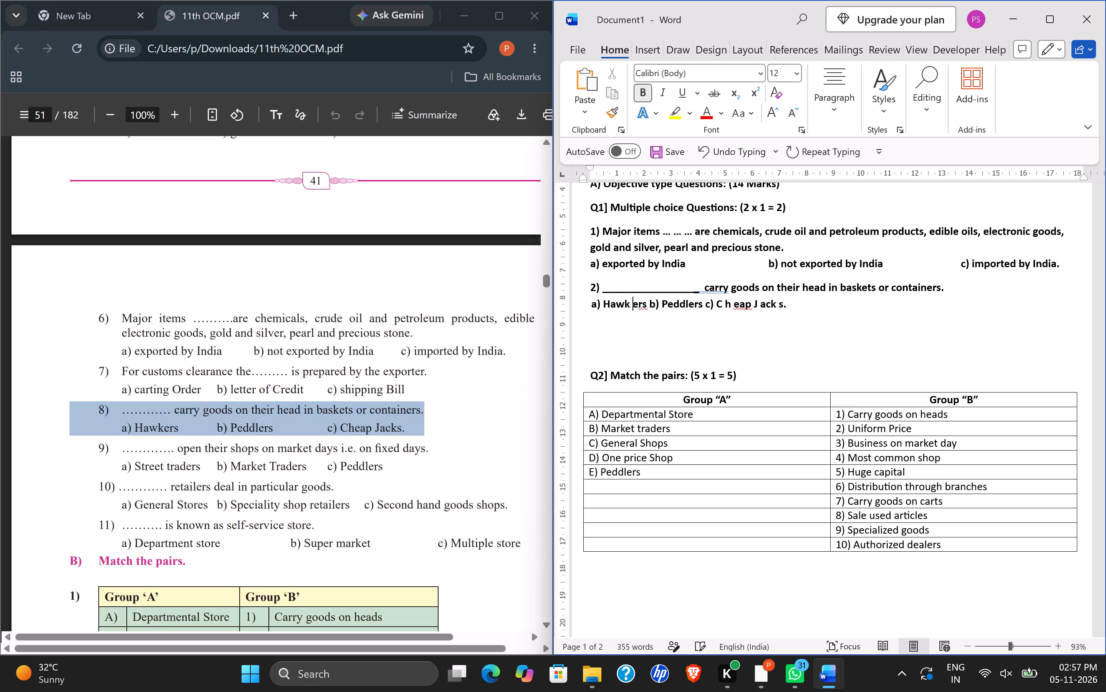
key(BackSpace)
Widen the gap between options a) and b) of question 2) with spaces so b) lines up under question 1)'s option b).
key(Right)
key(Right)
key(Right)
key(Right)
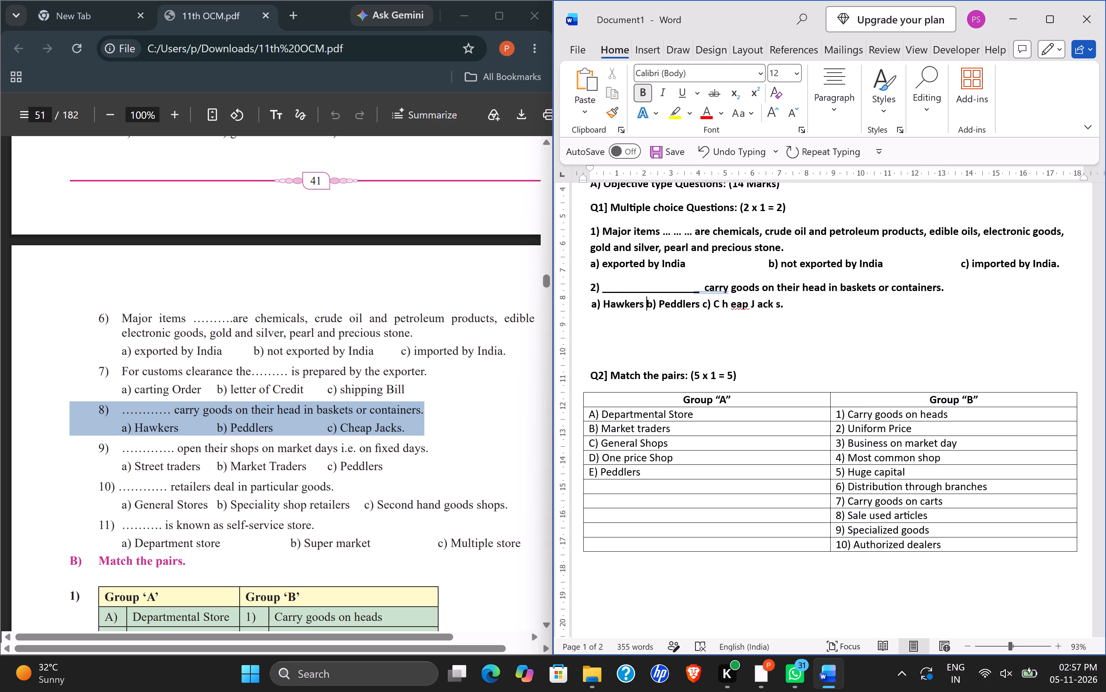
key(space)
key(space)
key(space)
key(space)
key(space)
key(space)
key(space)
key(space)
key(space)
key(space)
key(space)
key(space)
key(space)
key(space)
key(space)
key(space)
key(space)
key(space)
key(space)
key(space)
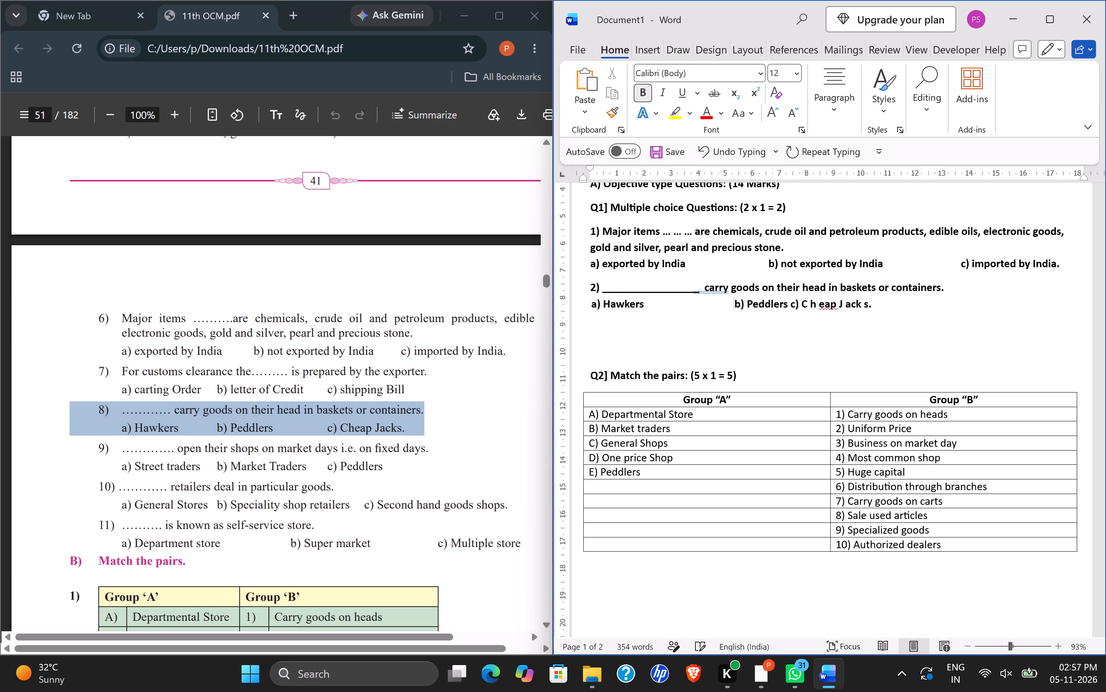
key(space)
key(space)
key(space)
key(space)
key(space)
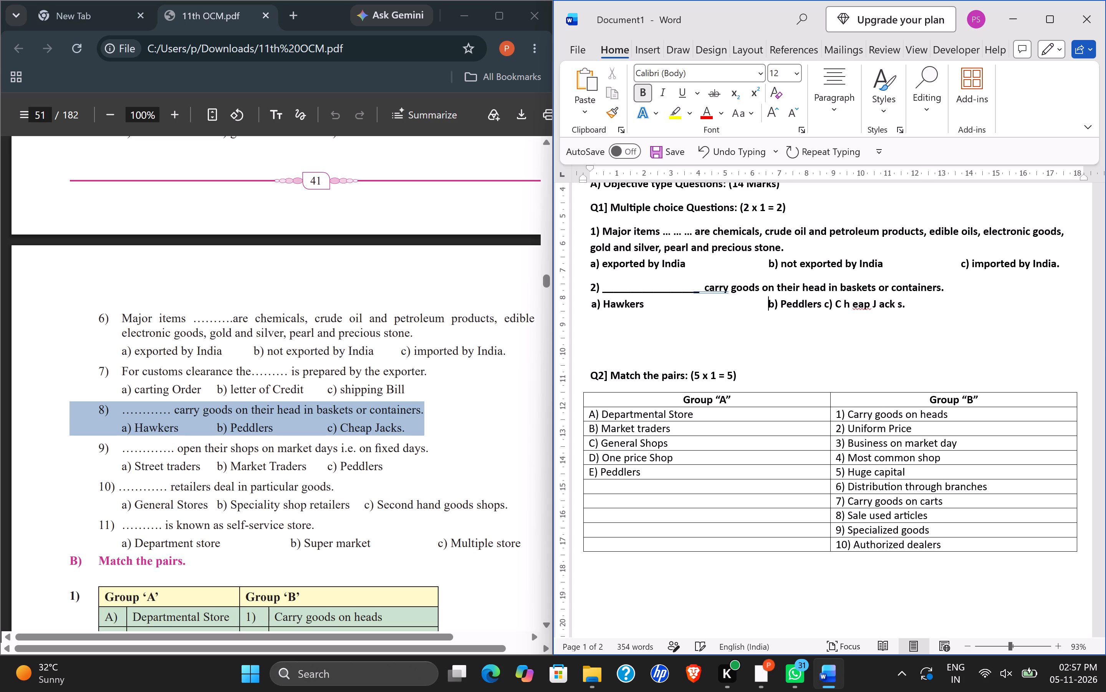
Widen the gap between options b) and c) of question 2) with spaces so c) lines up under question 1)'s option c).
click(825, 305)
key(space)
key(space)
key(space)
key(space)
key(space)
key(space)
key(space)
key(space)
key(space)
key(space)
key(space)
key(space)
key(space)
key(space)
key(space)
key(space)
key(space)
key(space)
key(space)
key(space)
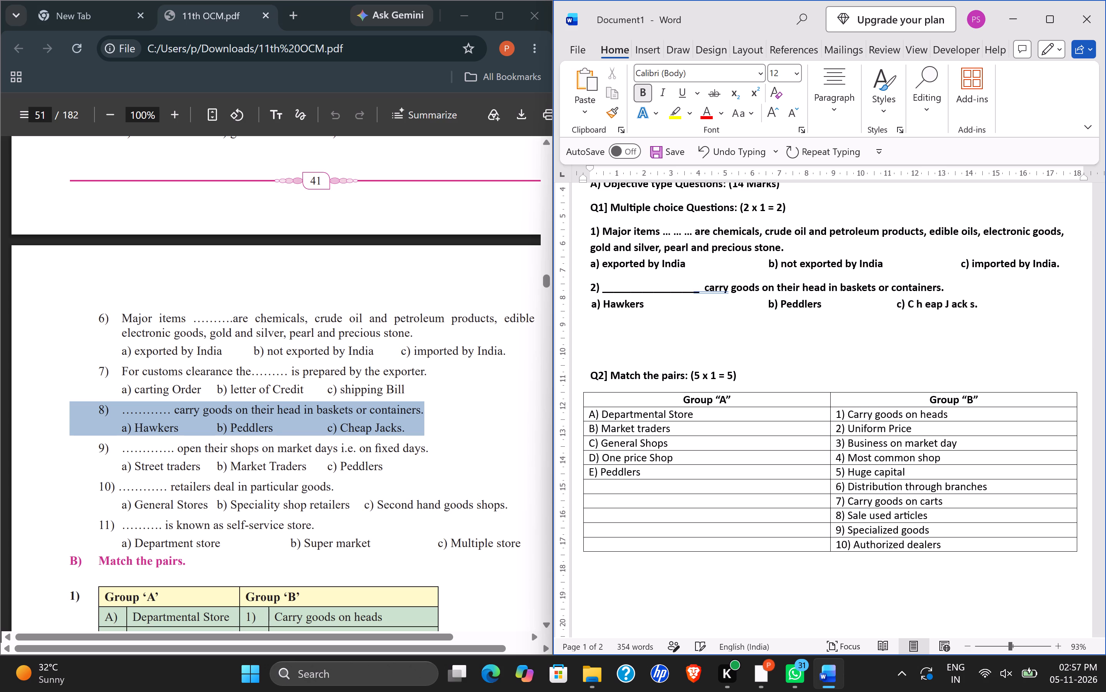
key(BackSpace)
key(BackSpace)
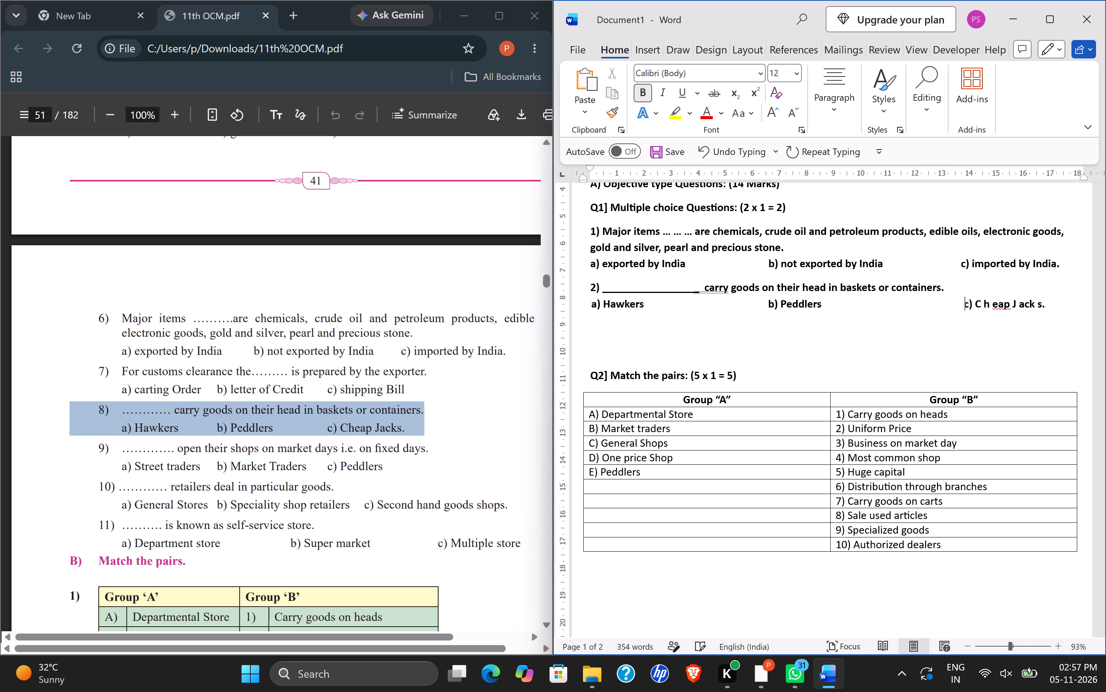
key(BackSpace)
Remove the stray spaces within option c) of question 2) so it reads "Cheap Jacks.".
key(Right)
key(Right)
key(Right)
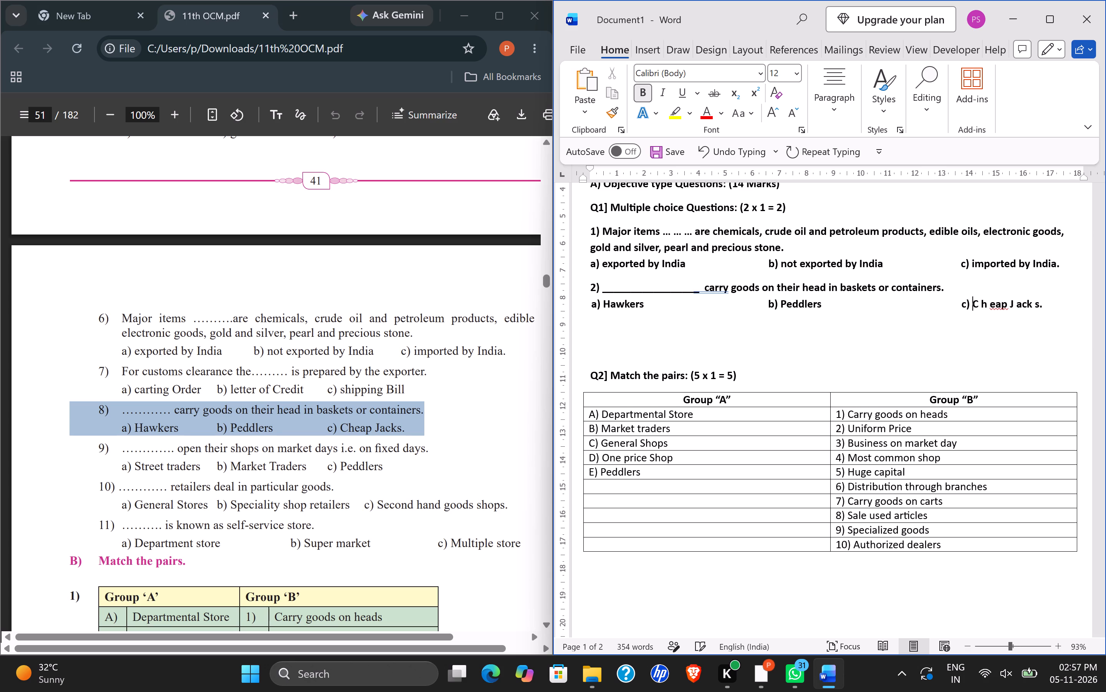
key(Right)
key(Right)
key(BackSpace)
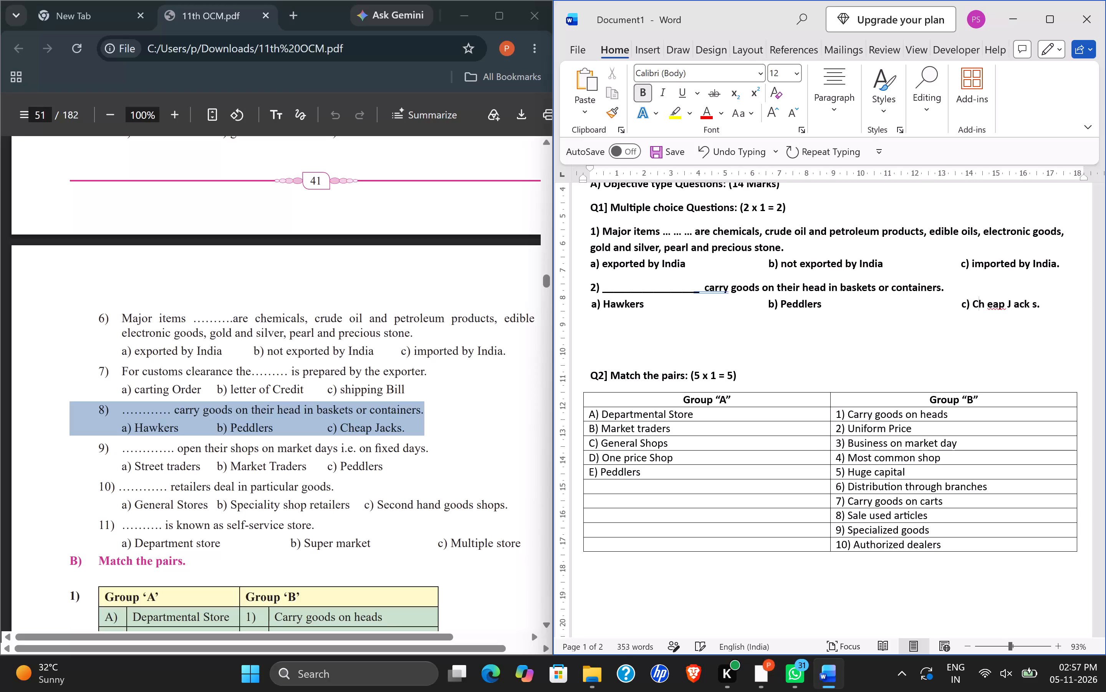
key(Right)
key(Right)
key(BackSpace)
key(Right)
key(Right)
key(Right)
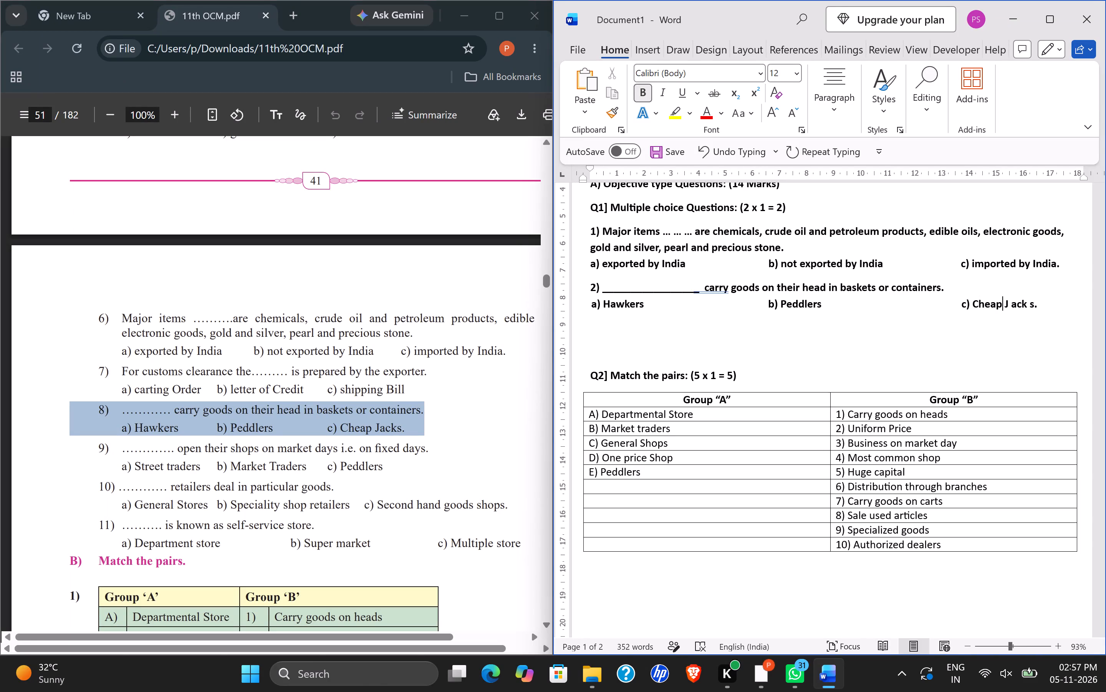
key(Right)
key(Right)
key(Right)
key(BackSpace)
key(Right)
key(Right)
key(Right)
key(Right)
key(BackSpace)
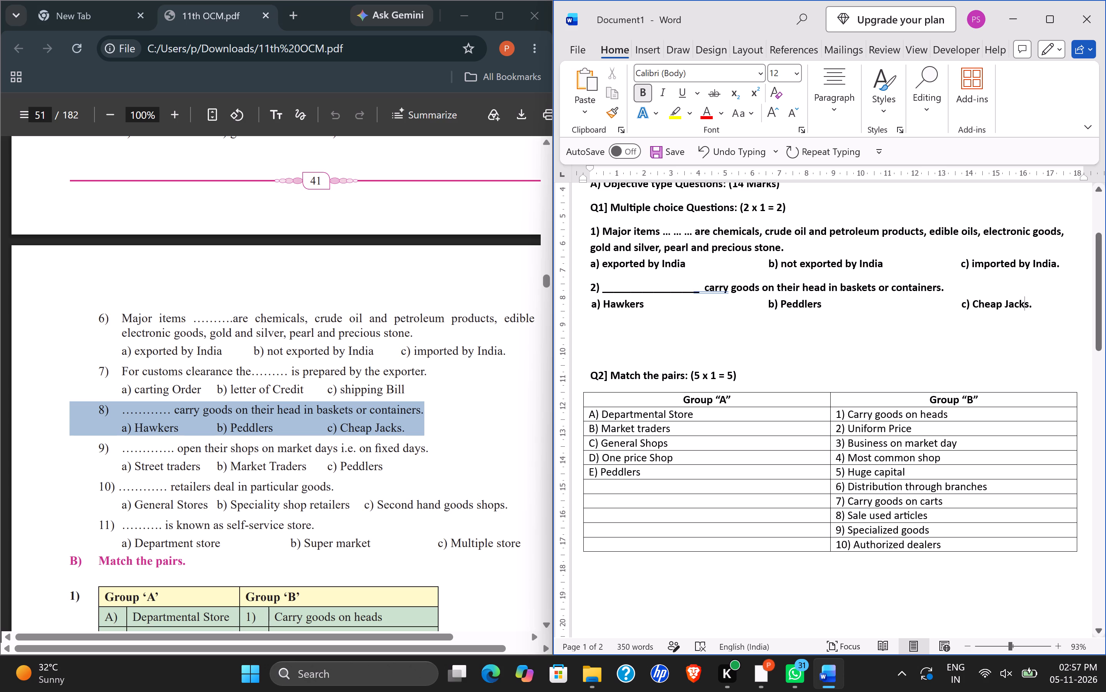
Remove the bold formatting from multiple choice questions 1) and 2) and their options under Q1].
drag(589, 236, 1002, 341)
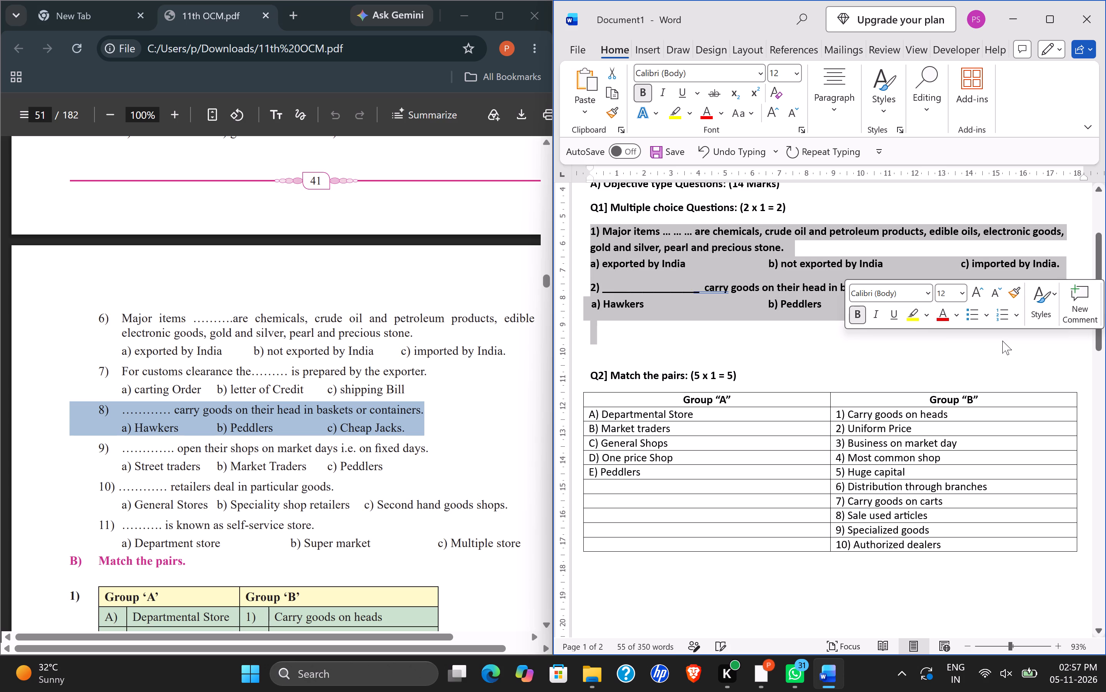
key(ctrl+b)
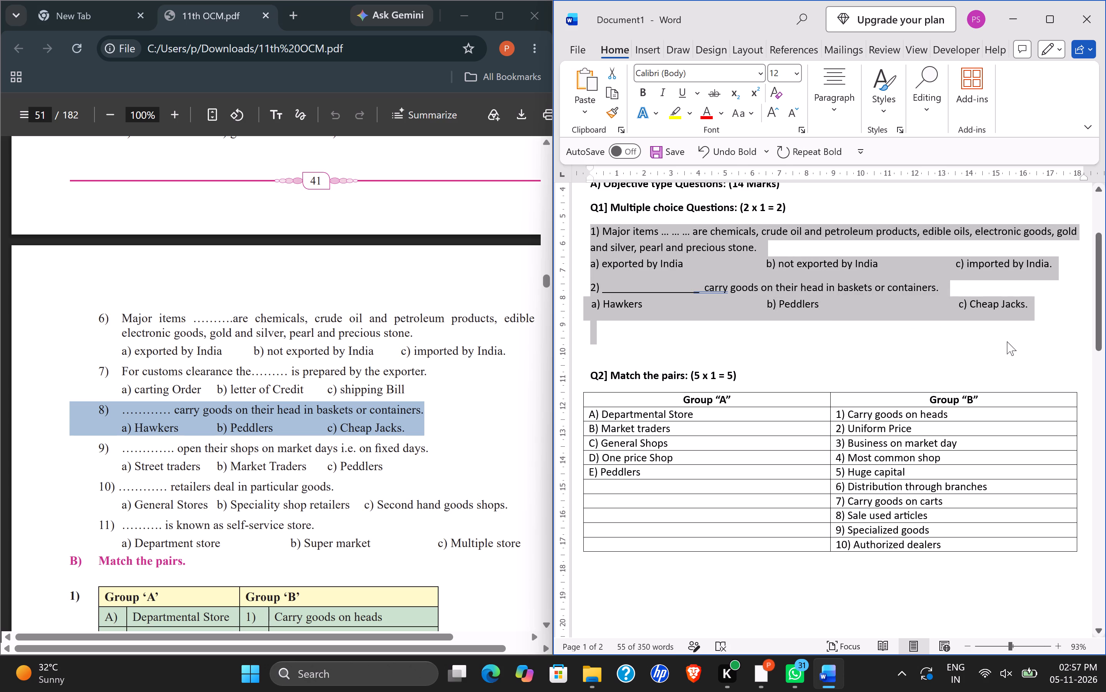
click(962, 341)
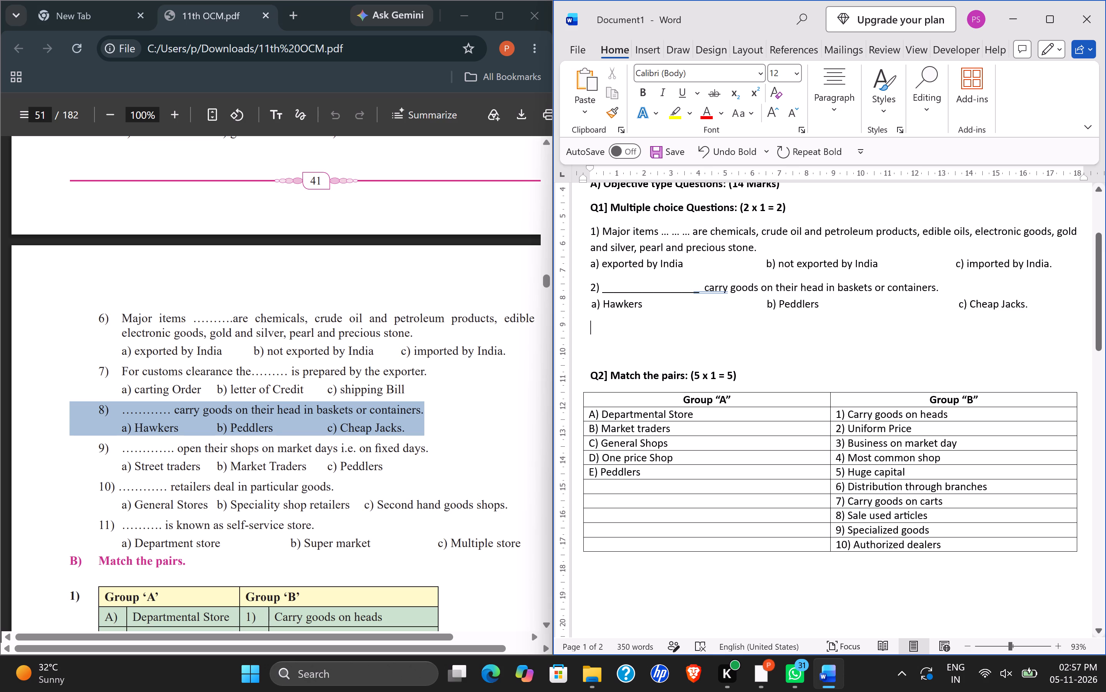
Replace the dots after "Major items" in question 1) with a blank line of 20 underscores.
click(687, 230)
key(BackSpace)
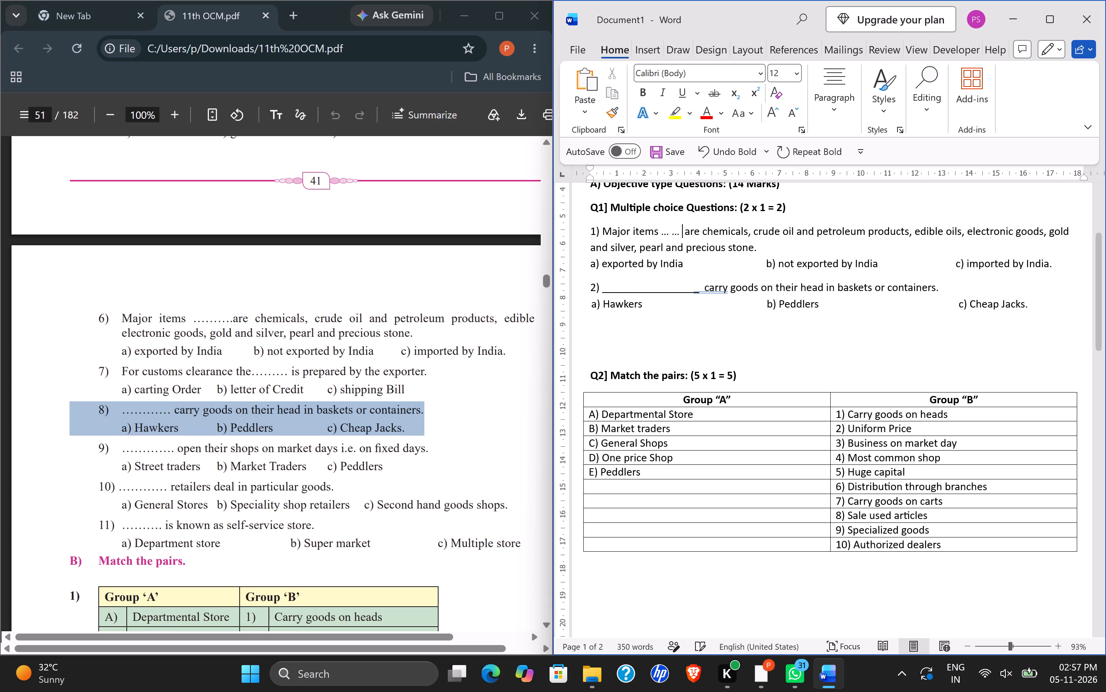
key(BackSpace)
key(BackSpace)
key(BackSpace)
key(BackSpace)
key(BackSpace)
key(space)
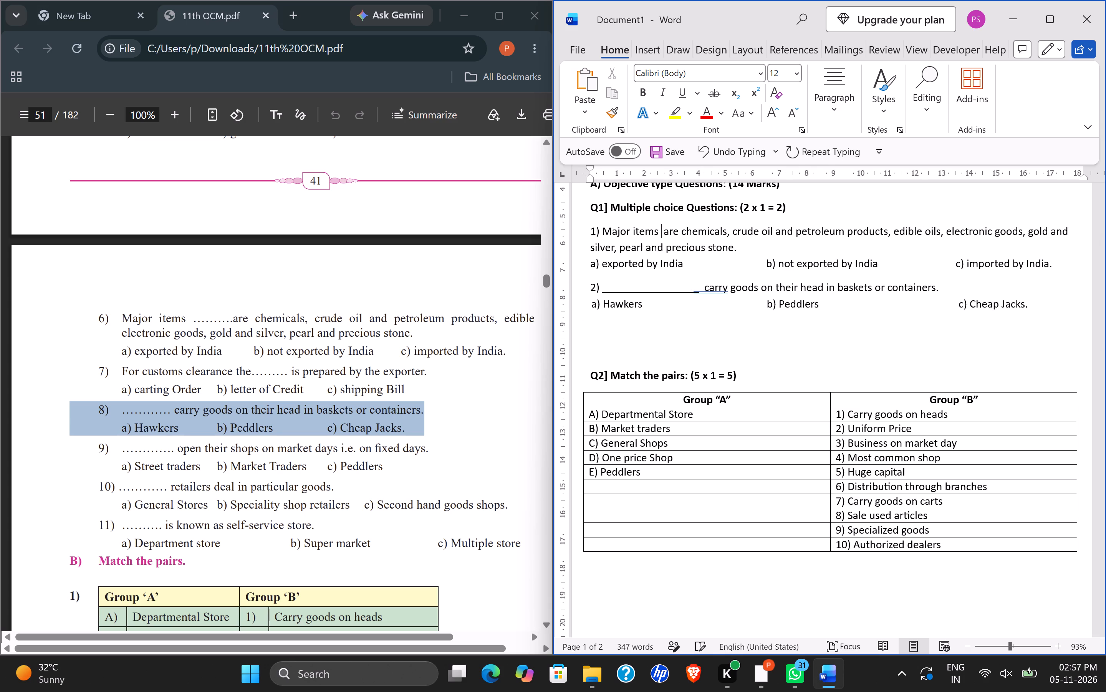
key(shift+underscore)
key(shift+underscore)
key(shift+underscore)
key(shift+underscore)
key(shift+underscore)
key(shift+underscore)
key(shift+underscore)
key(shift+underscore)
key(shift+underscore)
key(shift+underscore)
key(shift+underscore)
key(shift+underscore)
key(shift+underscore)
key(shift+underscore)
key(shift+underscore)
key(shift+underscore)
key(shift+underscore)
key(shift+underscore)
key(shift+underscore)
key(shift+underscore)
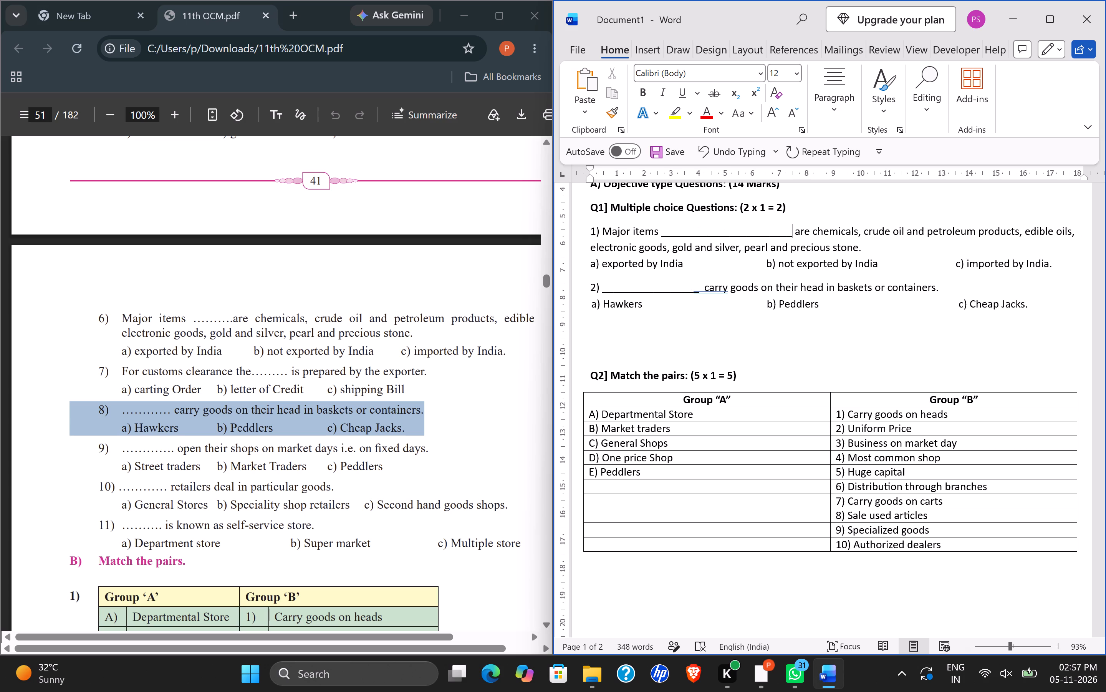
Look through the textbook PDF back to chapter 1's "Select the correct option" exercise for a replacement multiple choice question.
scroll(265, 376, down, 2)
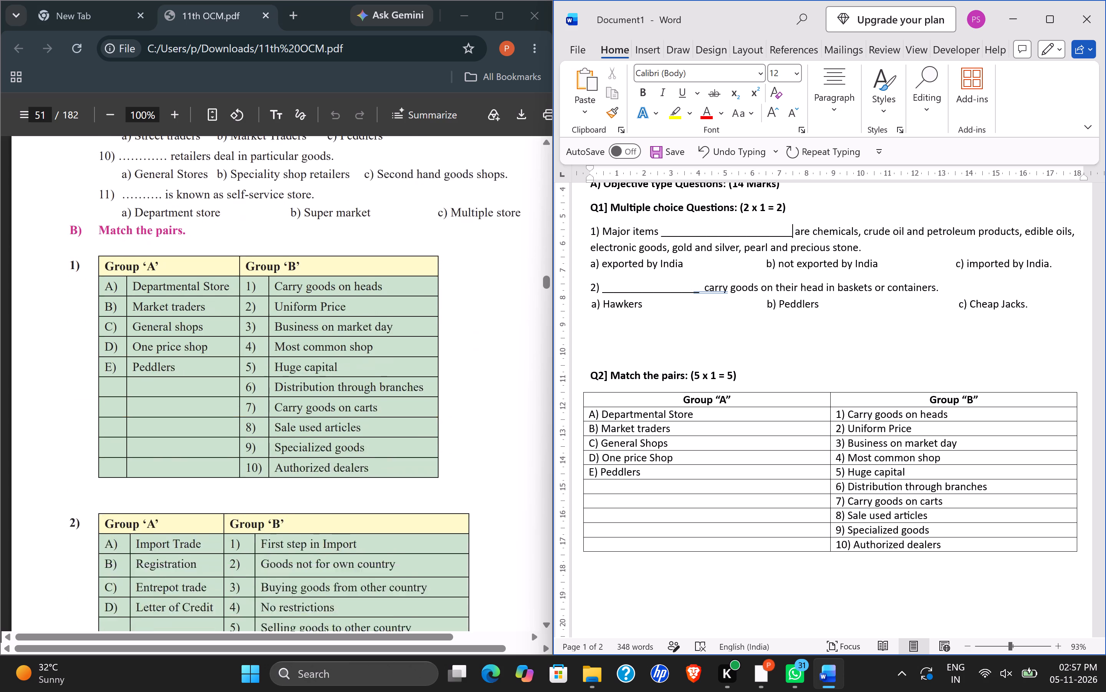
scroll(265, 376, down, 8)
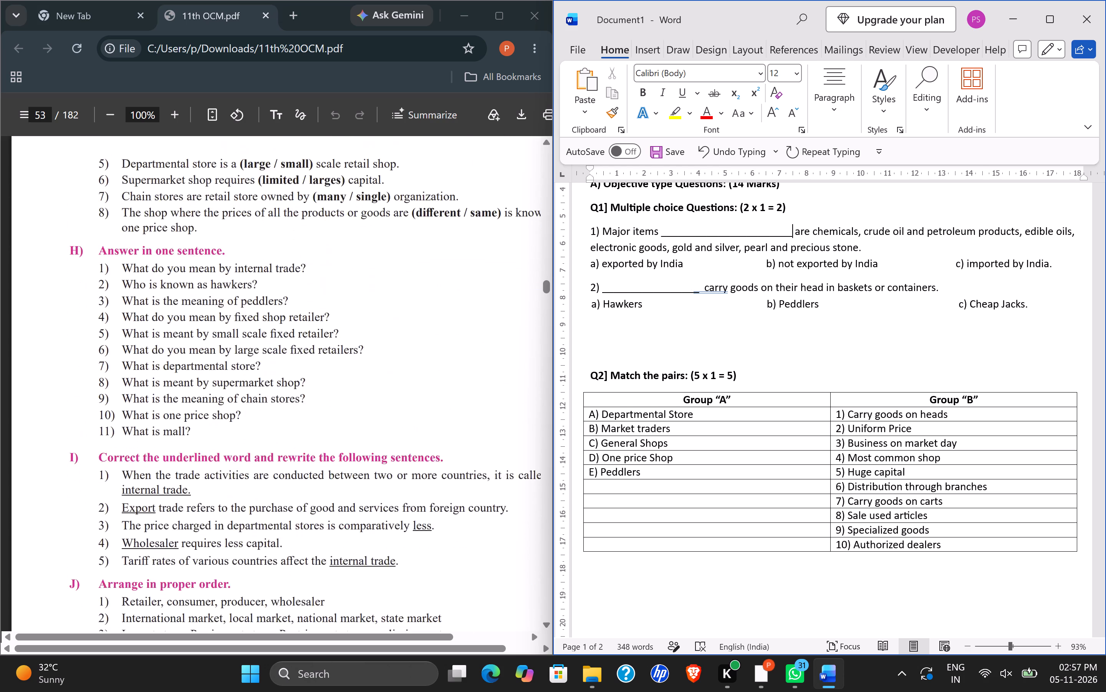
scroll(265, 376, down, 8)
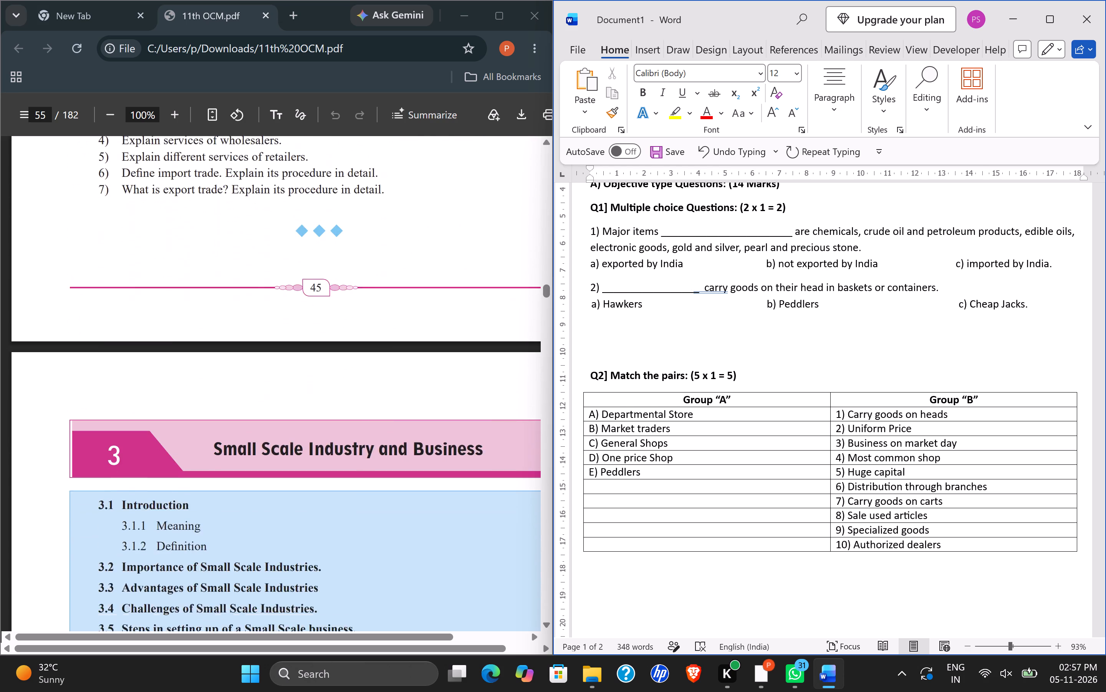
scroll(265, 376, up, 1)
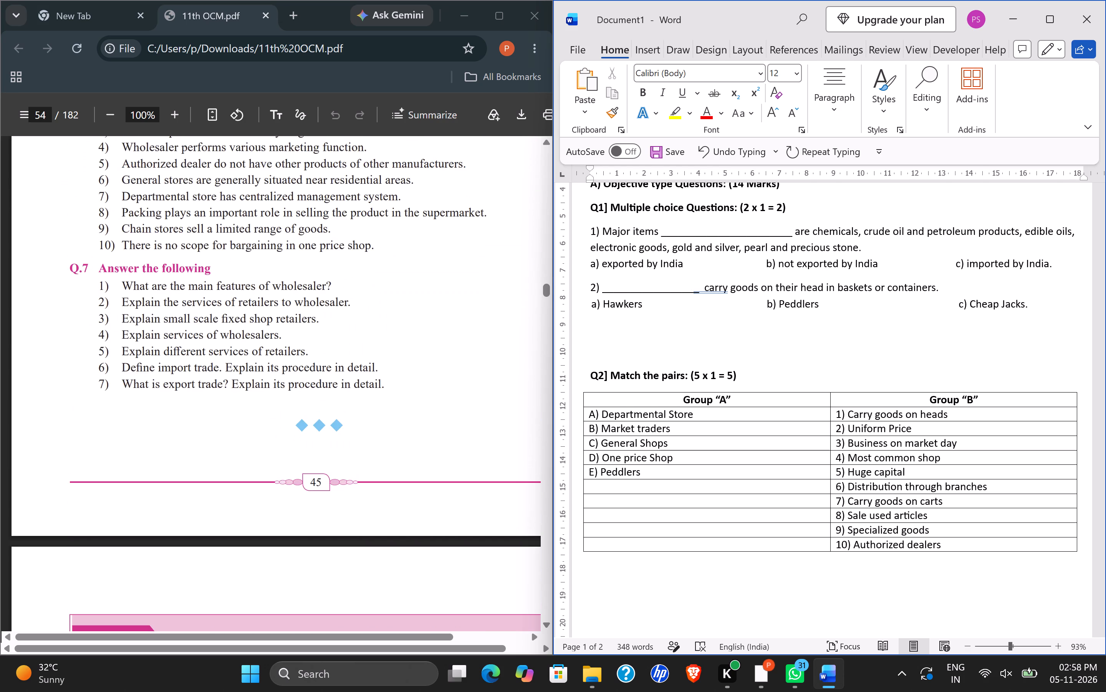
scroll(265, 376, up, 13)
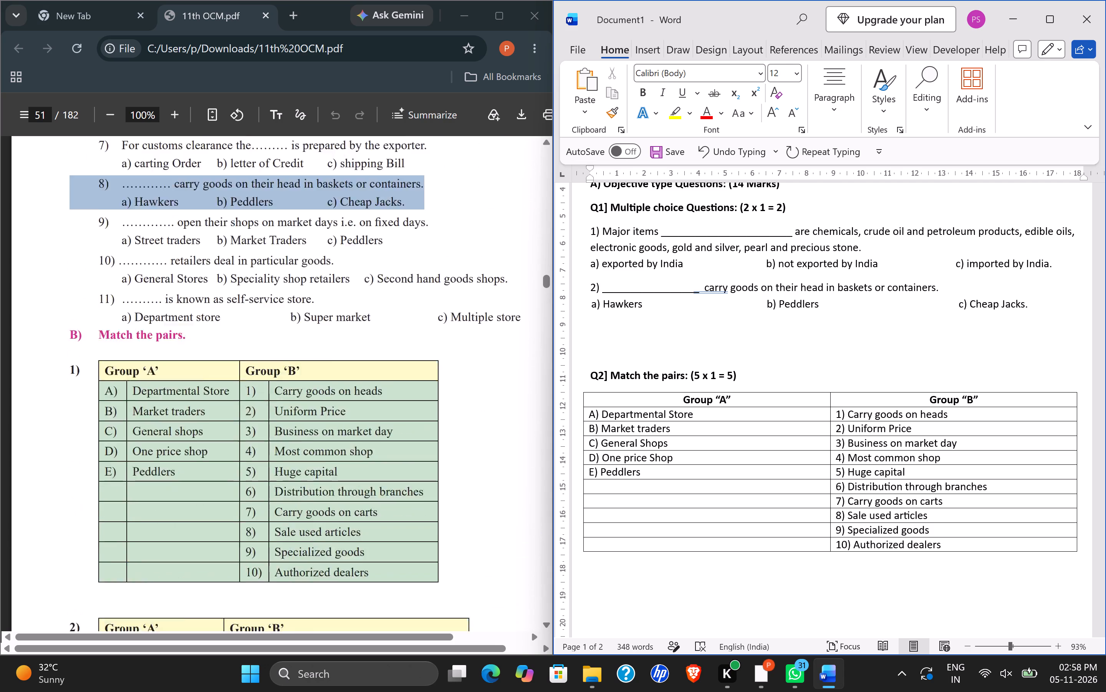
scroll(265, 376, up, 19)
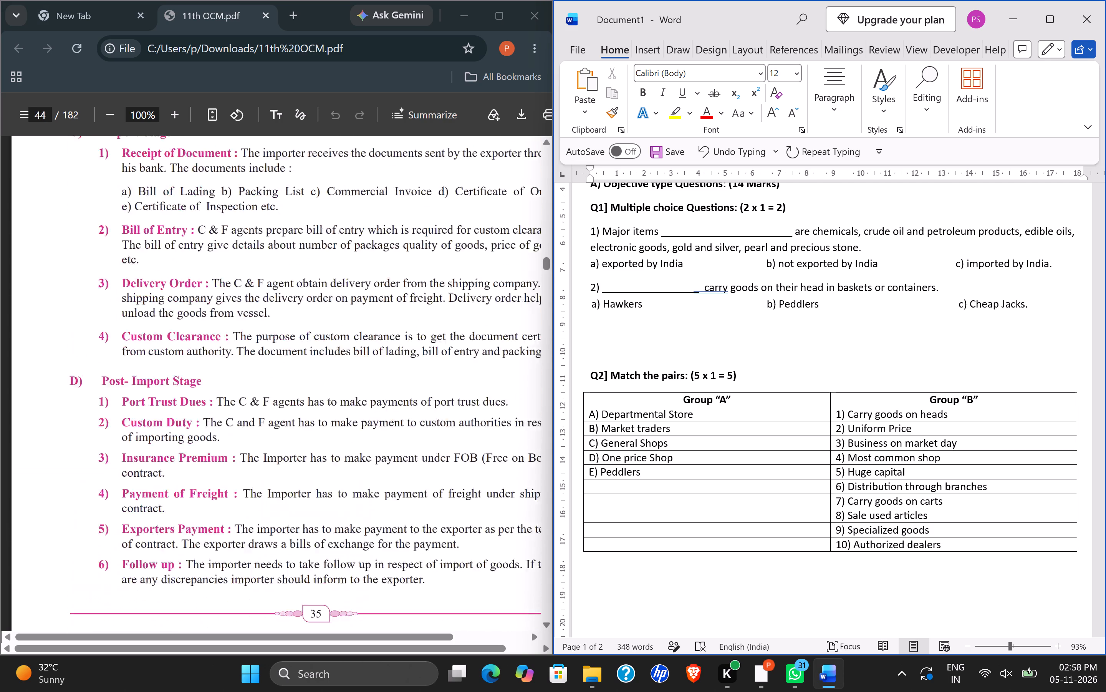
scroll(265, 376, up, 9)
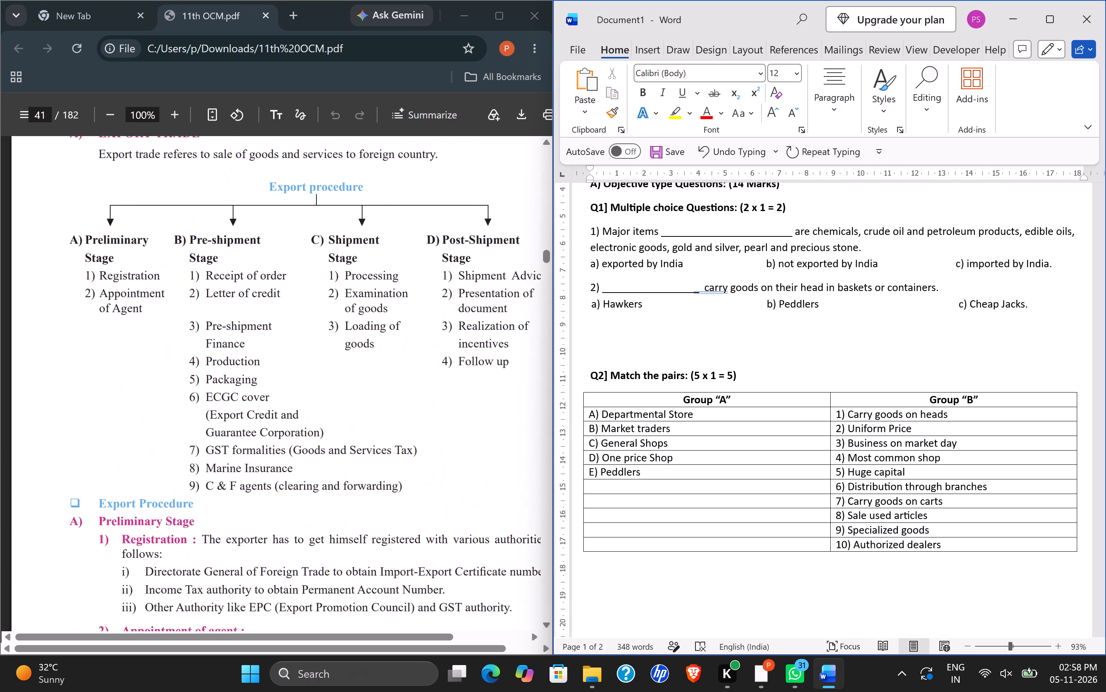
scroll(265, 376, up, 10)
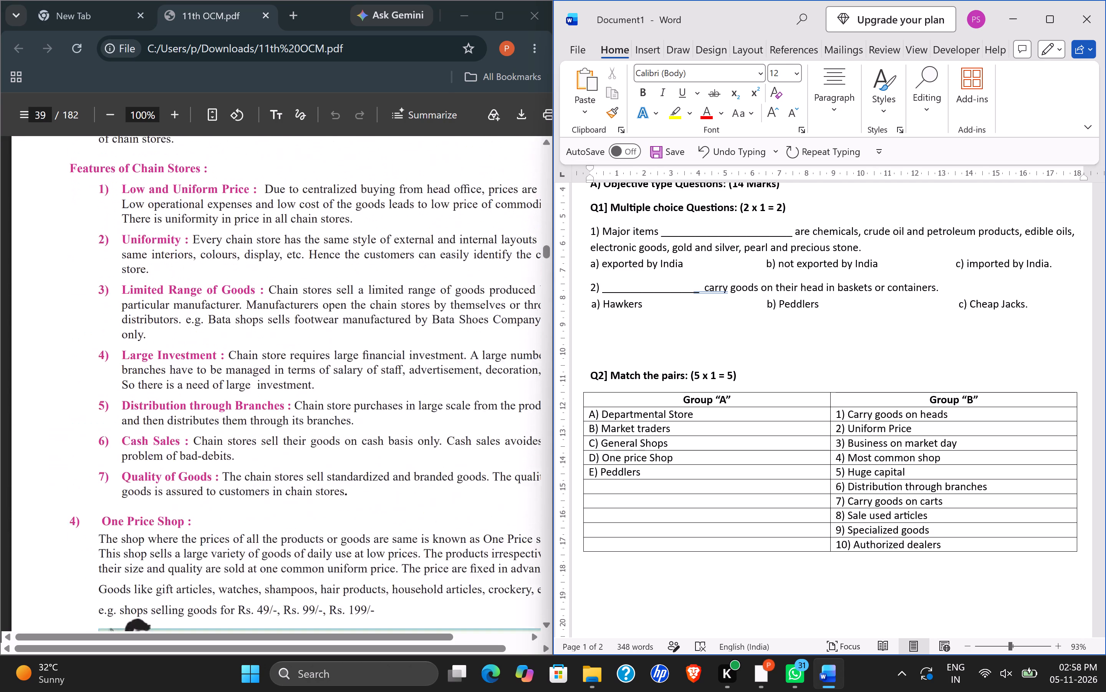
scroll(265, 376, up, 11)
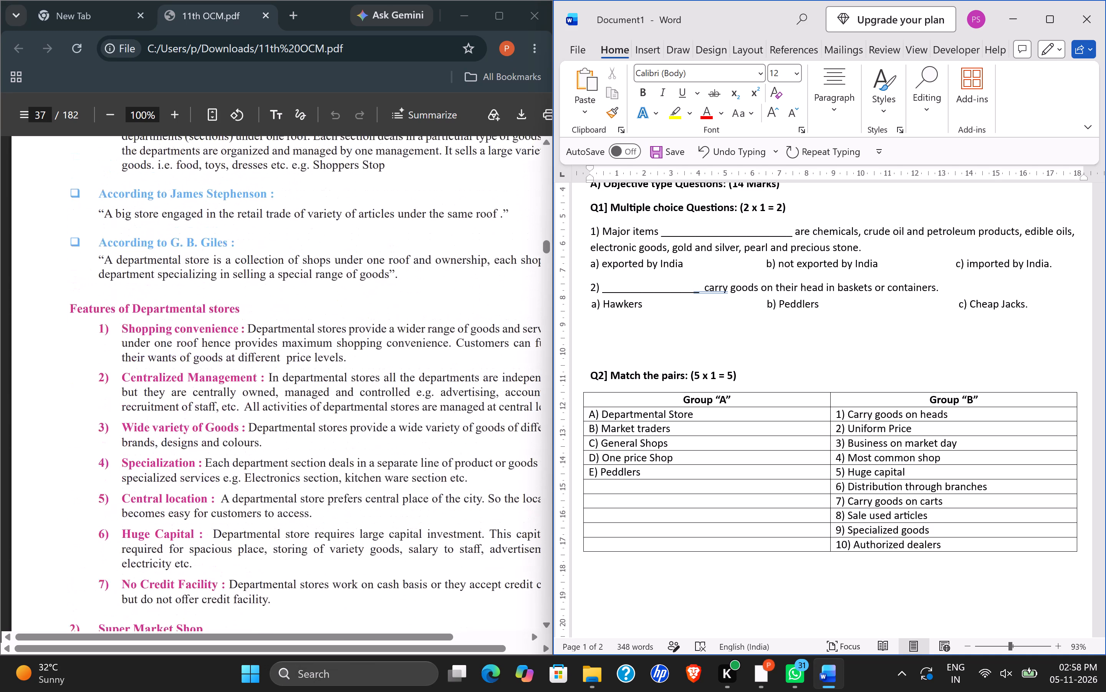
scroll(265, 376, up, 18)
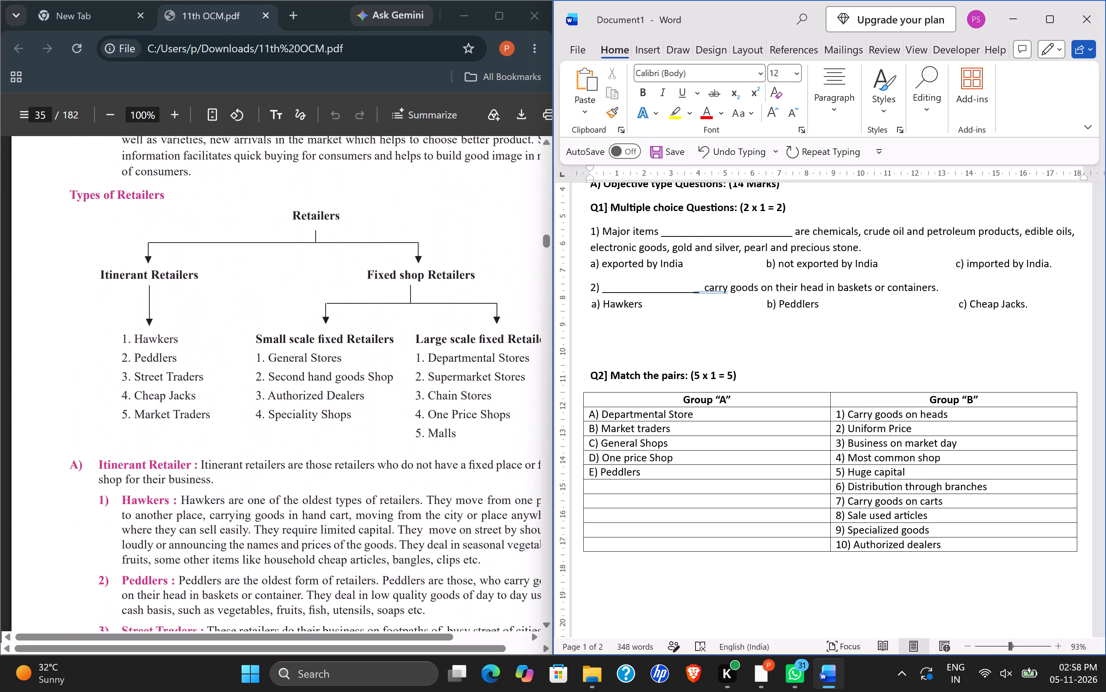
scroll(265, 376, up, 9)
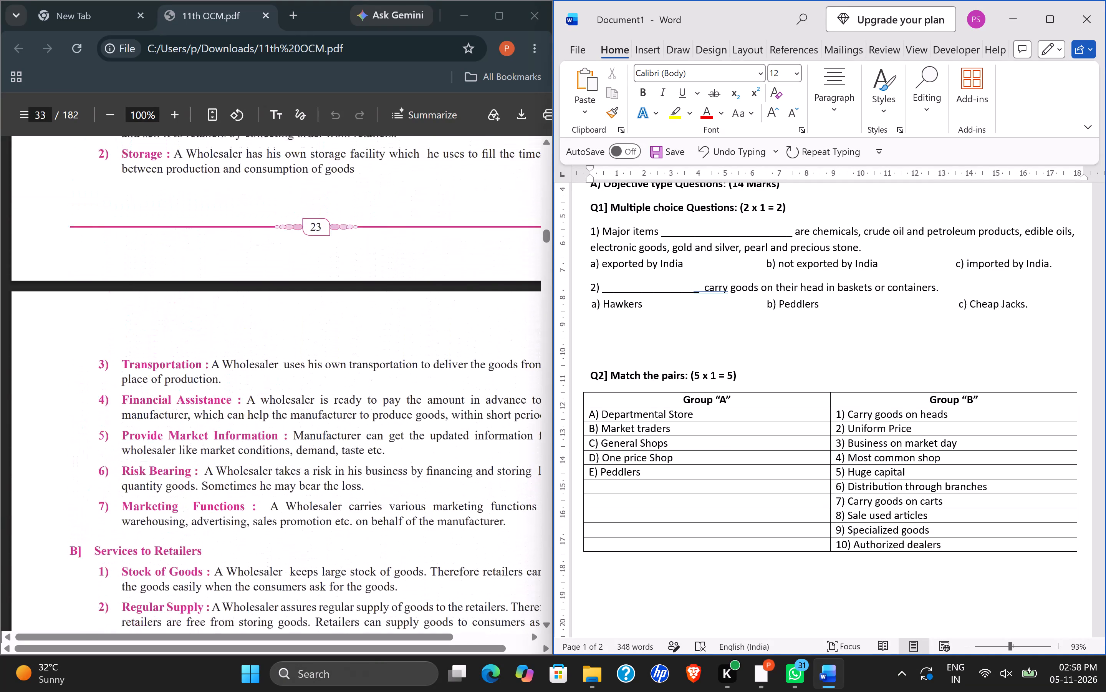
scroll(265, 376, up, 14)
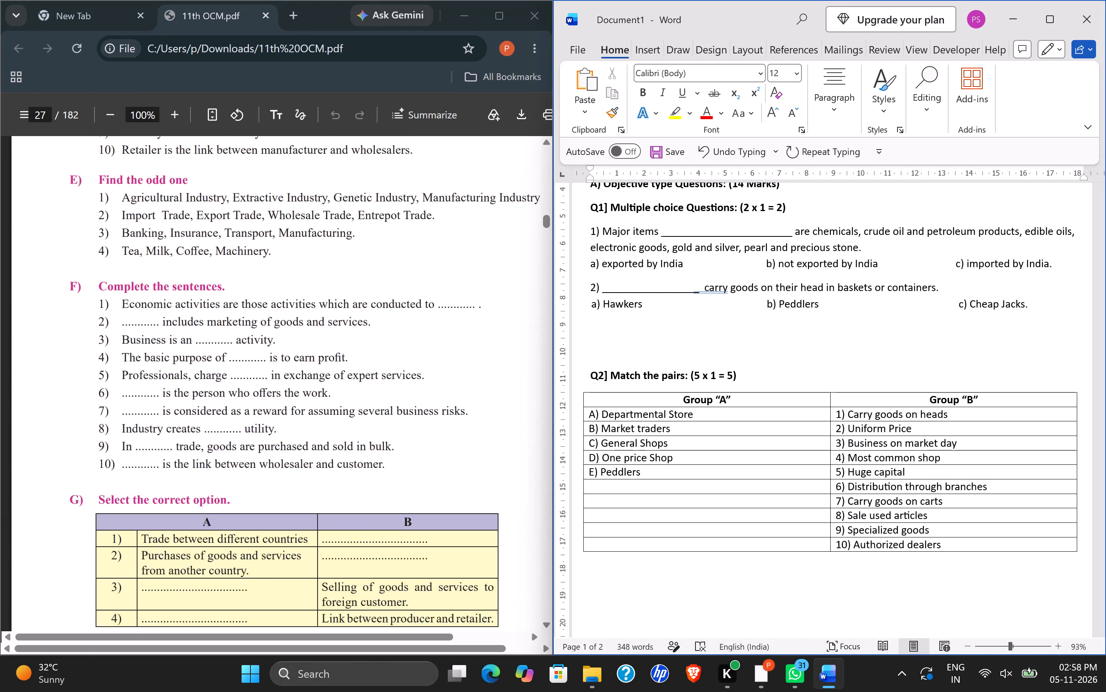
scroll(265, 376, up, 7)
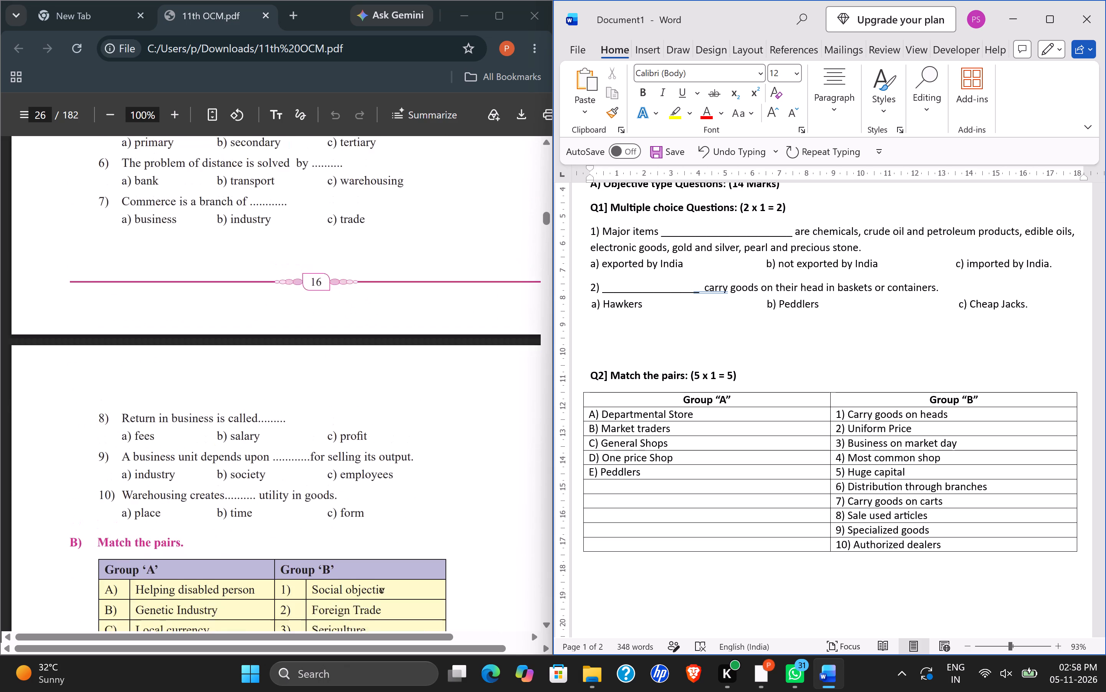
scroll(265, 376, up, 2)
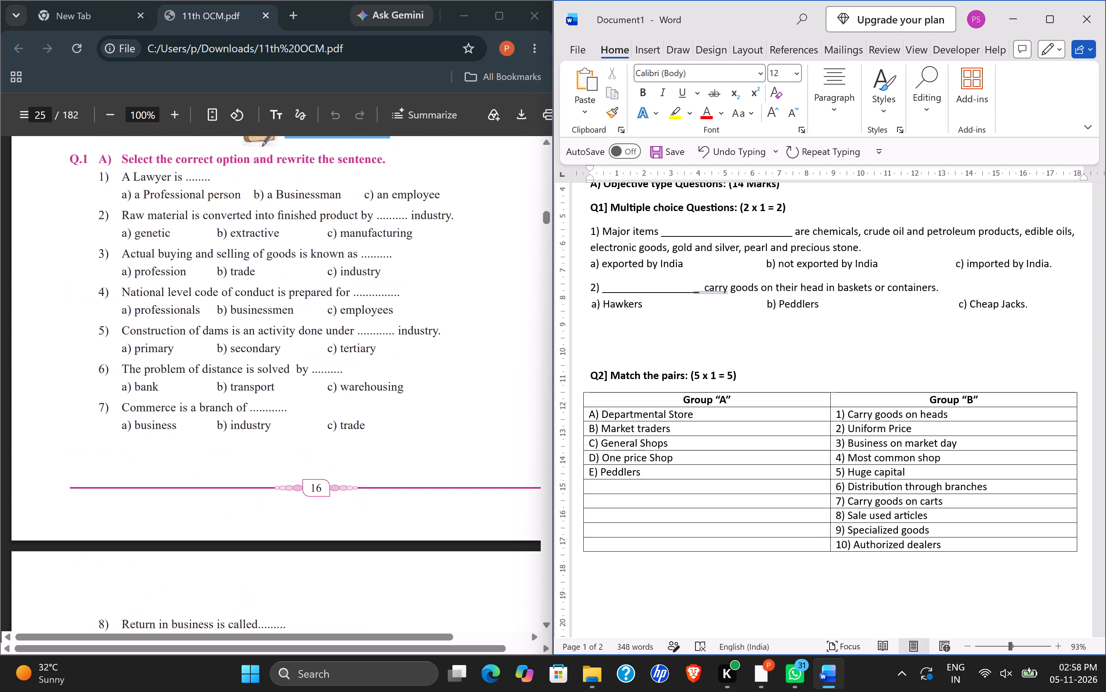
Replace question 2) and its options with the textbook's question 4), "National level code of conduct is prepared for", including its three options.
drag(118, 294, 417, 310)
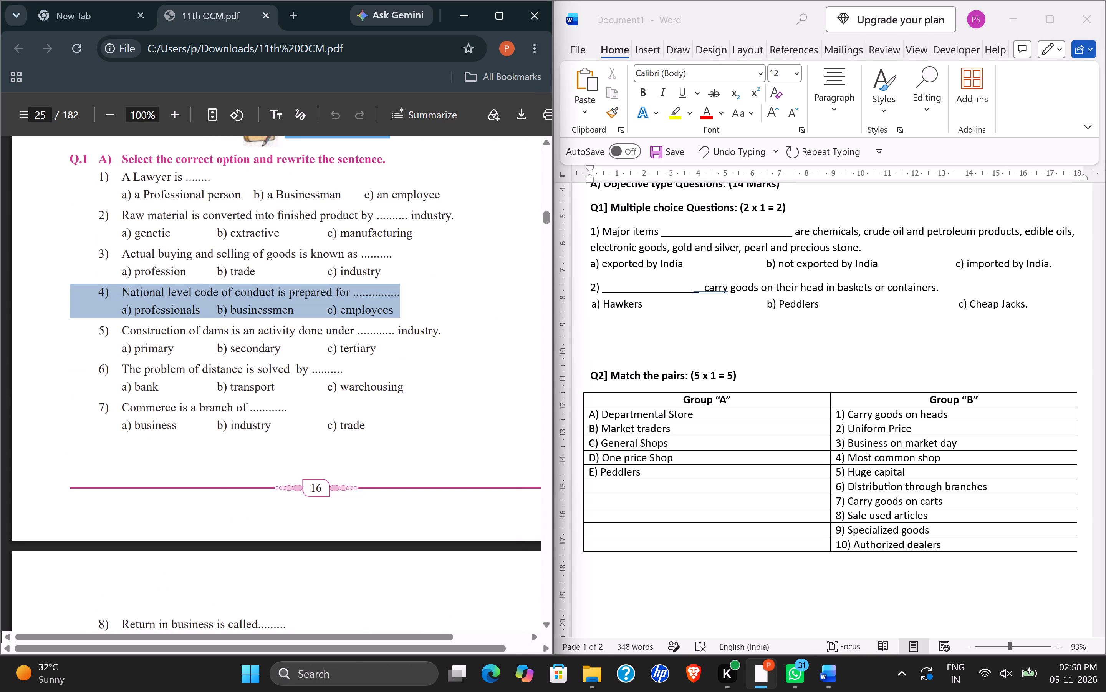
drag(417, 310, 418, 310)
key(ctrl+c)
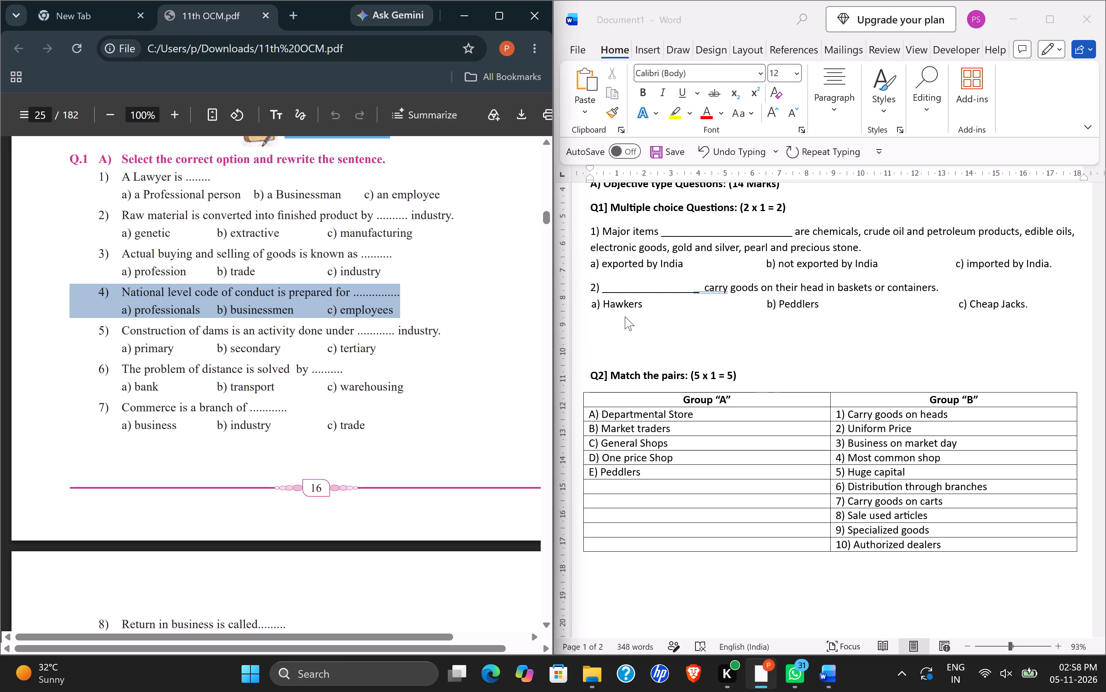
click(608, 347)
click(608, 356)
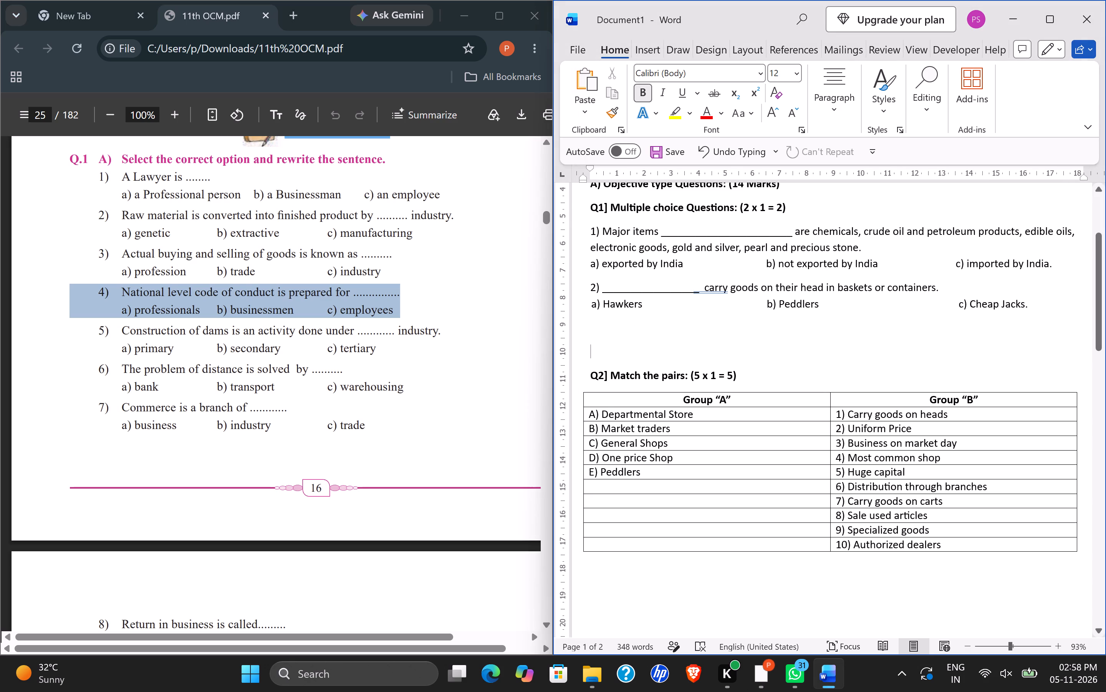
drag(600, 292, 1024, 331)
key(BackSpace)
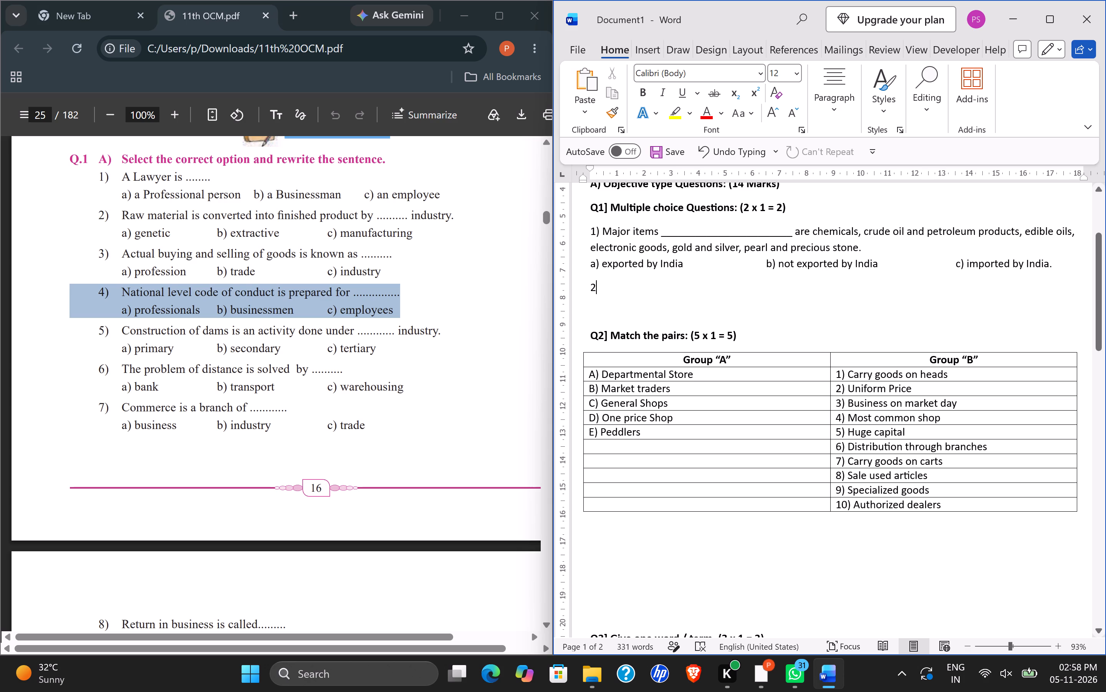
text())
key(space)
key(ctrl+v)
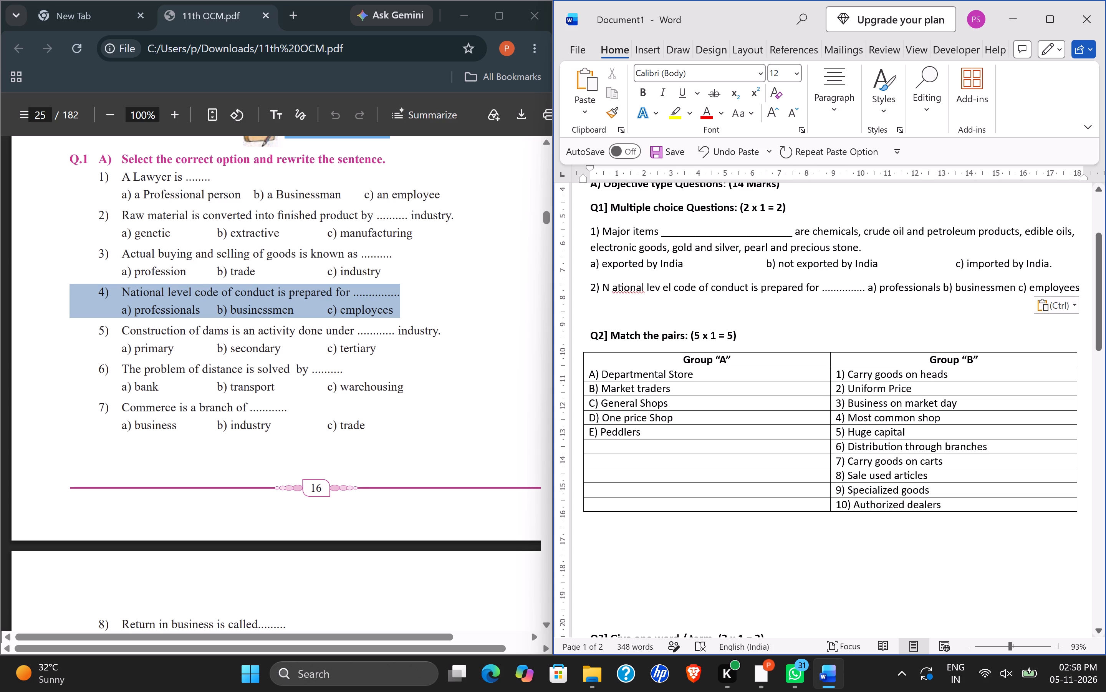
Remove the stray spaces in the words "National" and "level" in multiple choice question 2).
click(614, 287)
key(BackSpace)
key(Right)
key(Right)
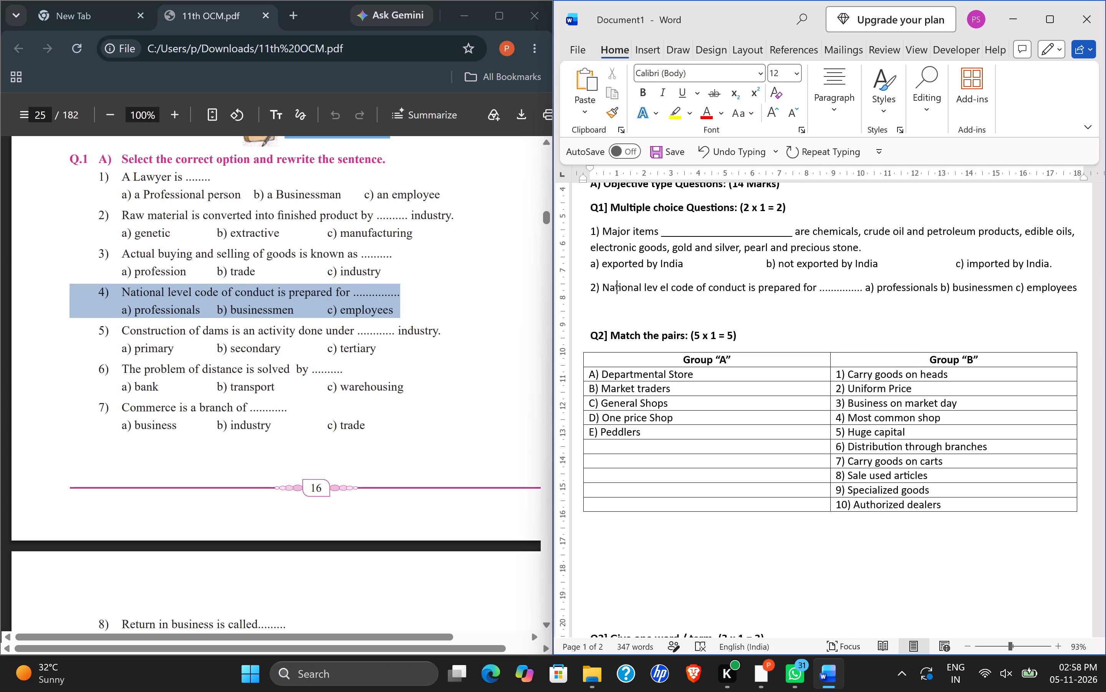
key(Right)
key(Right)
key(Right)
key(Right)
key(Right)
key(Right)
key(Right)
key(Right)
key(Right)
key(Right)
key(BackSpace)
key(Right)
key(Right)
key(Right)
key(Right)
key(Right)
key(Right)
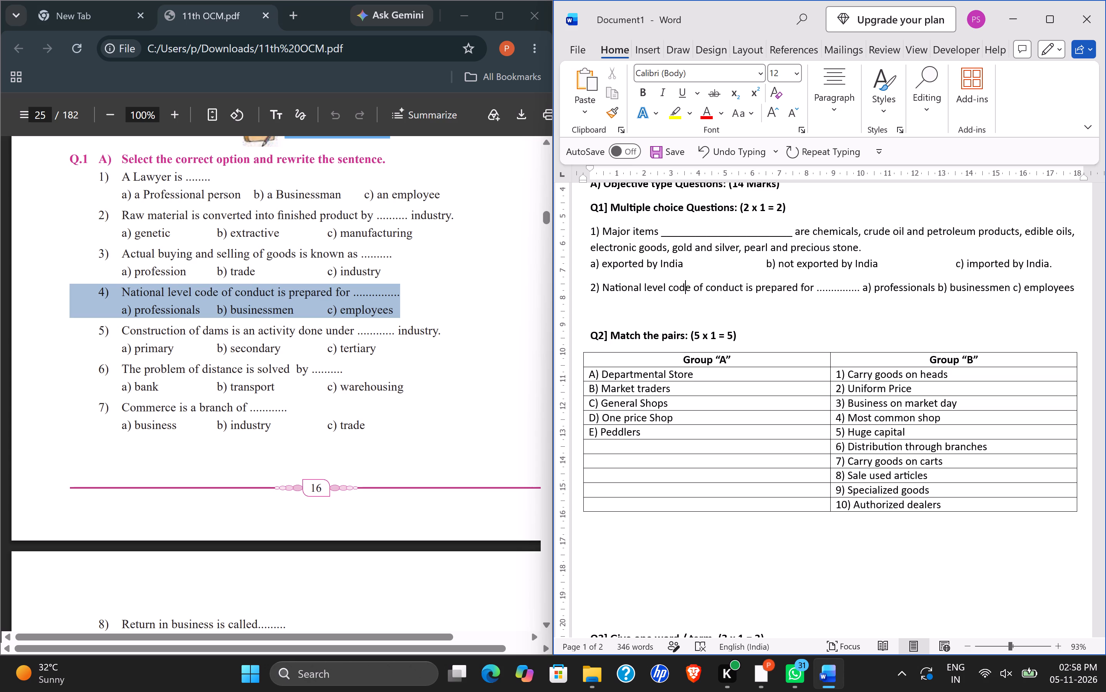
key(Right)
key(Right)
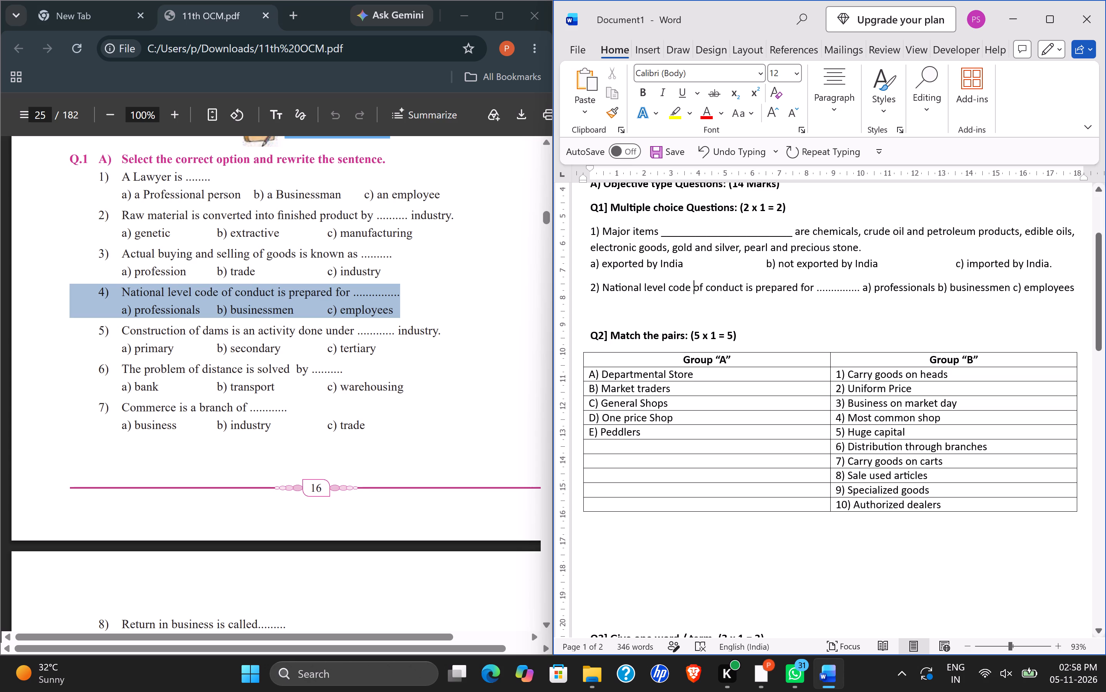
Replace the dots after "prepared for" in question 2) with a blank line of 16 underscores.
drag(858, 291, 822, 288)
drag(822, 288, 816, 289)
key(BackSpace)
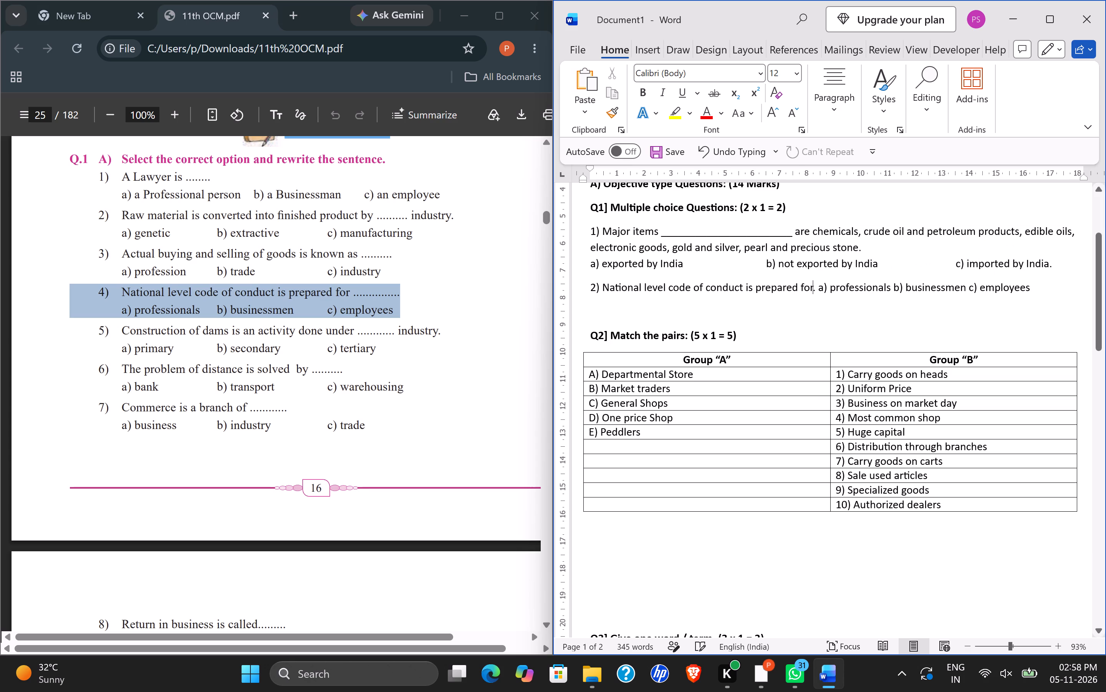
key(Right)
key(BackSpace)
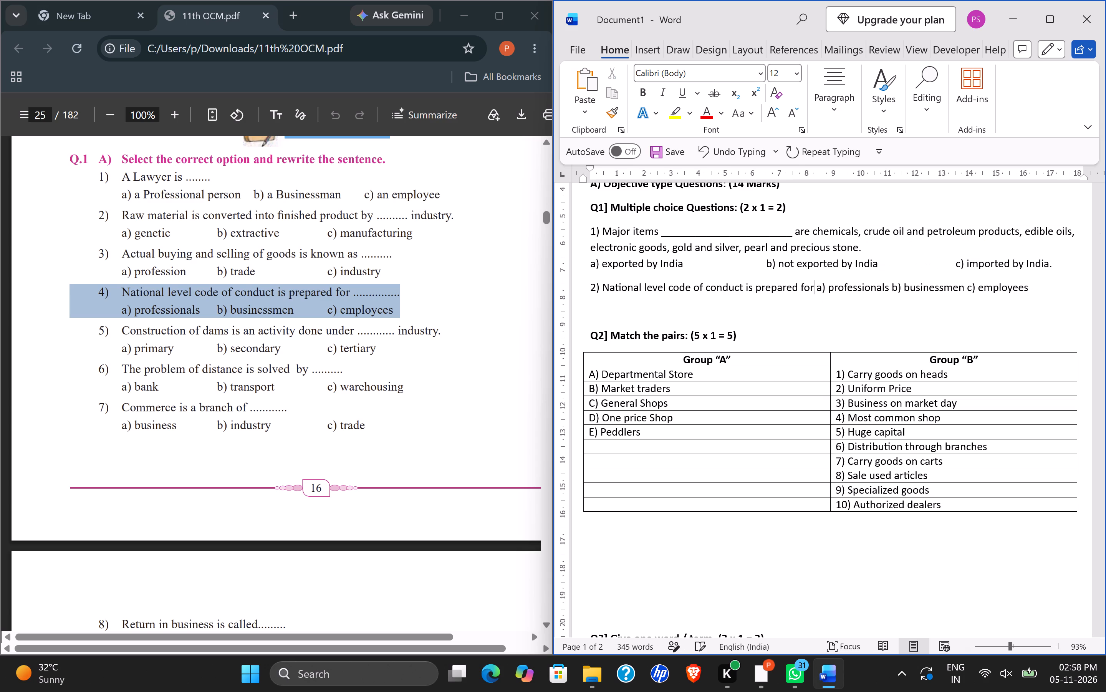
key(space)
key(shift+underscore)
key(shift+underscore)
key(shift+underscore)
key(shift+underscore)
key(shift+underscore)
key(shift+underscore)
key(shift+underscore)
key(shift+underscore)
key(shift+underscore)
key(shift+underscore)
key(shift+underscore)
key(shift+underscore)
key(shift+underscore)
key(shift+underscore)
key(shift+underscore)
key(shift+underscore)
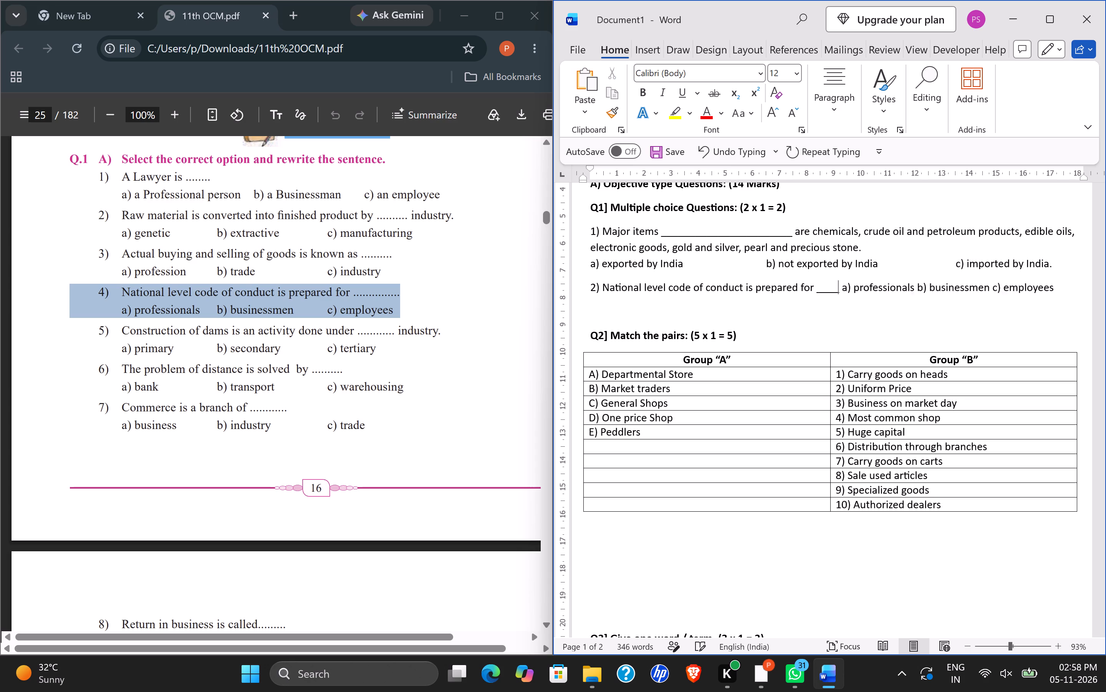
Move question 2)'s options onto their own line below the question, aligned with the question text.
key(shift+Return)
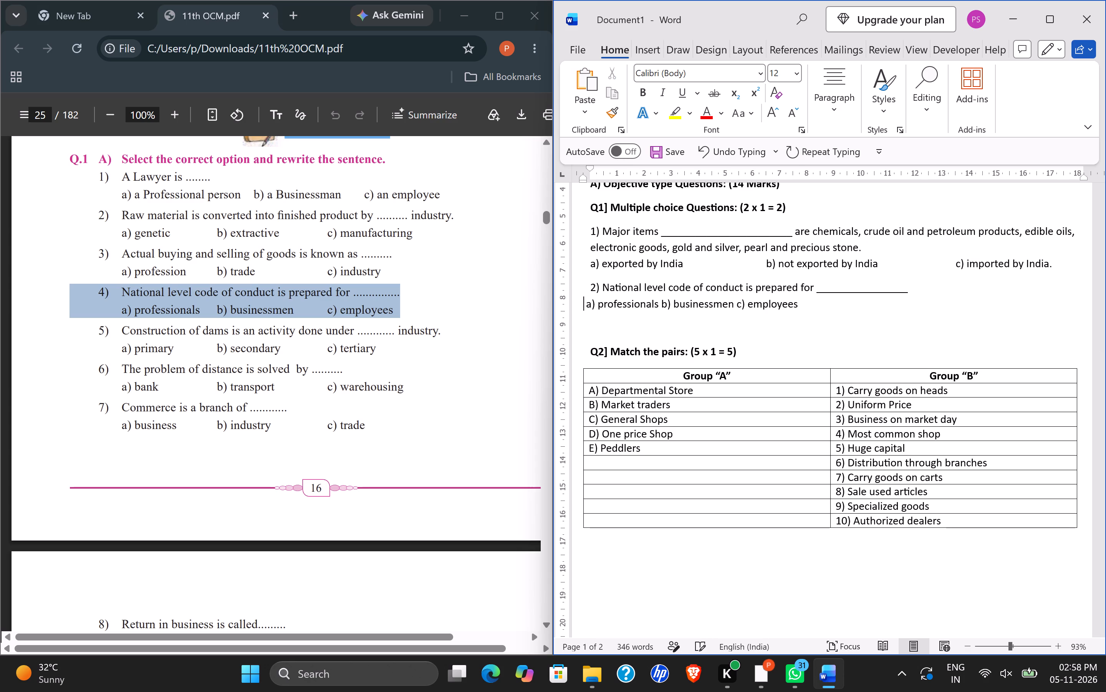
key(space)
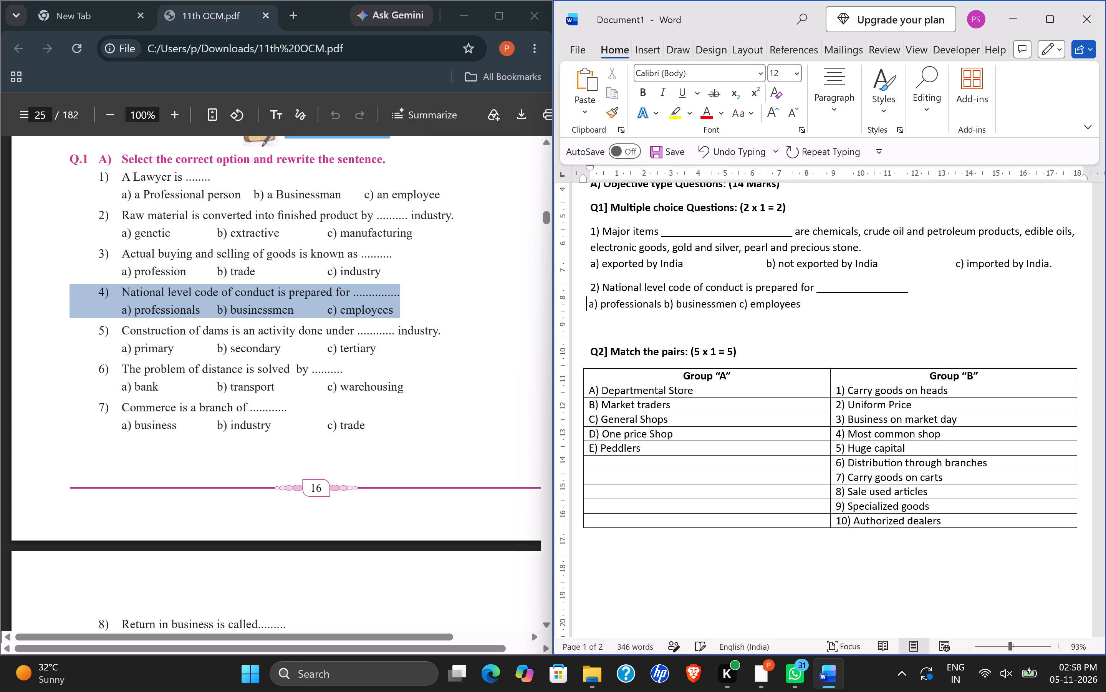
key(space)
Space out options b) businessmen and c) employees so they line up with question 1)'s options b) and c).
click(670, 303)
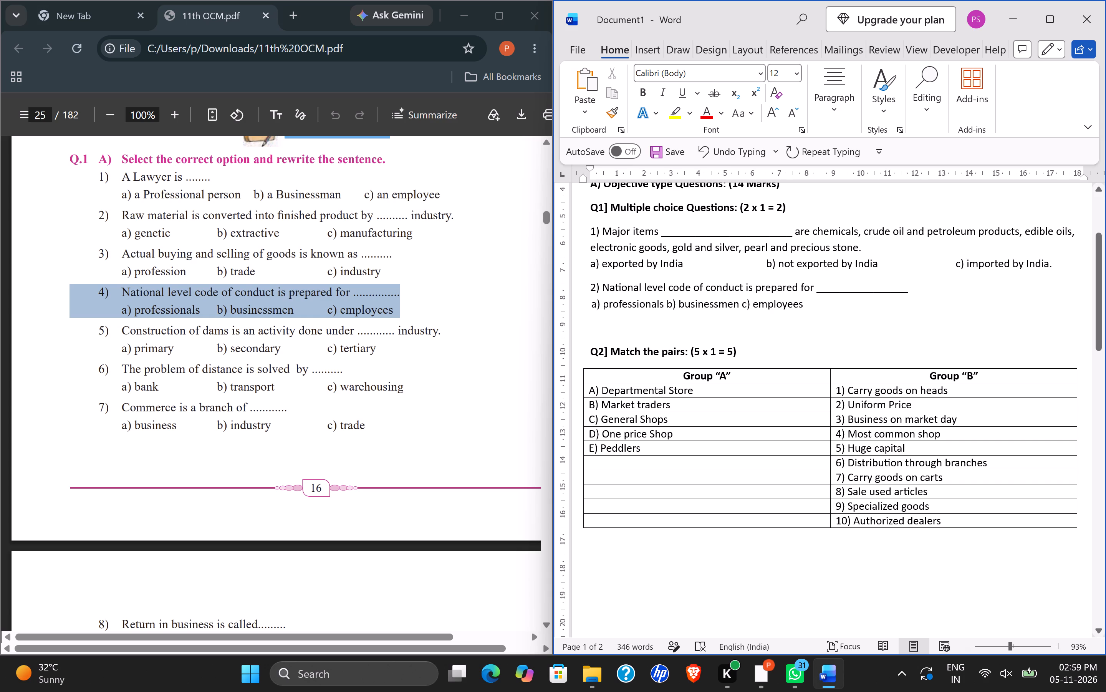
key(Left)
key(space)
key(space)
key(space)
key(space)
key(space)
key(space)
key(space)
key(space)
key(space)
key(space)
key(space)
key(space)
key(space)
key(space)
key(space)
key(space)
key(space)
key(space)
key(space)
key(space)
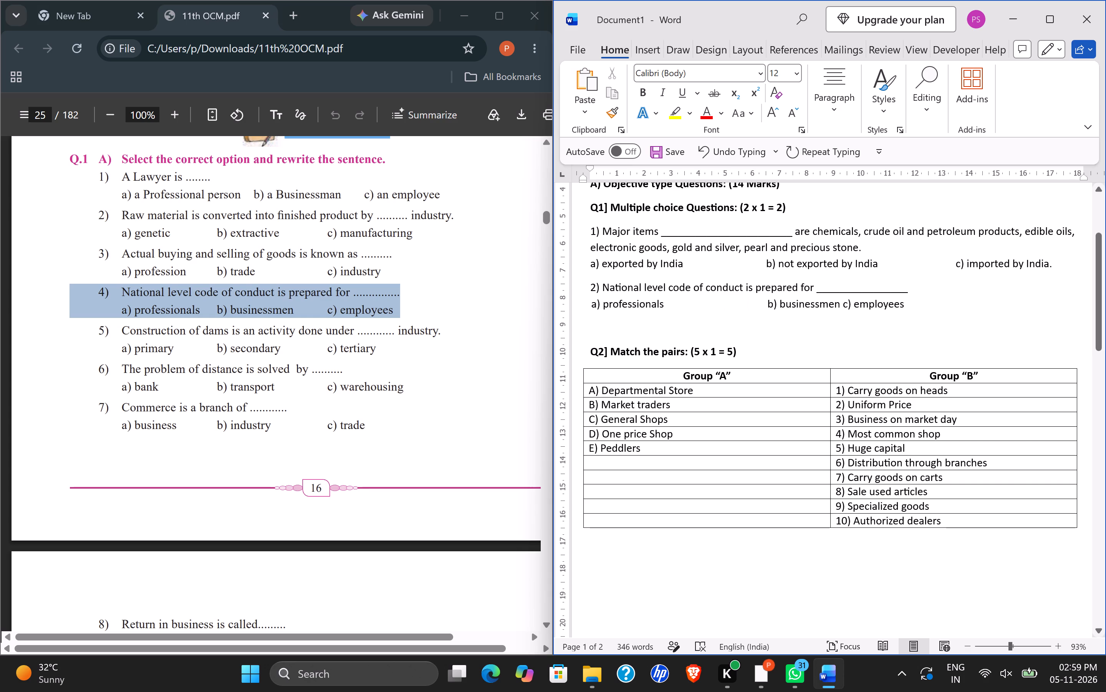
click(843, 308)
key(space)
key(space)
key(space)
key(space)
key(space)
key(space)
key(space)
key(space)
key(space)
key(space)
key(space)
key(space)
key(space)
key(space)
key(space)
key(space)
key(space)
key(space)
key(space)
key(space)
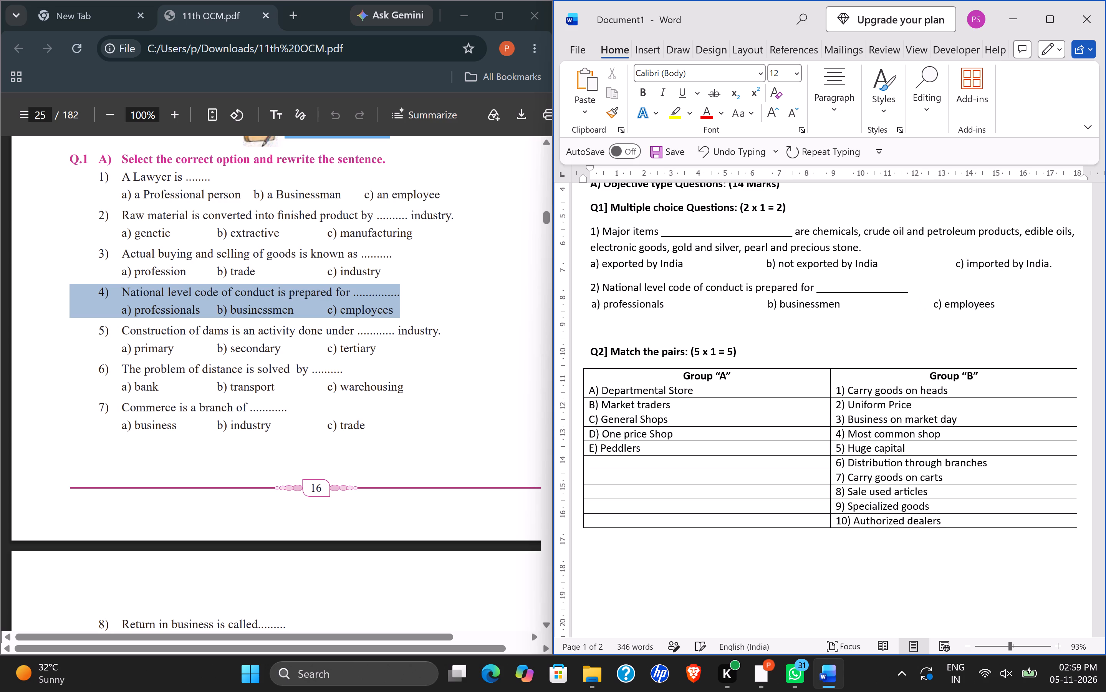
key(space)
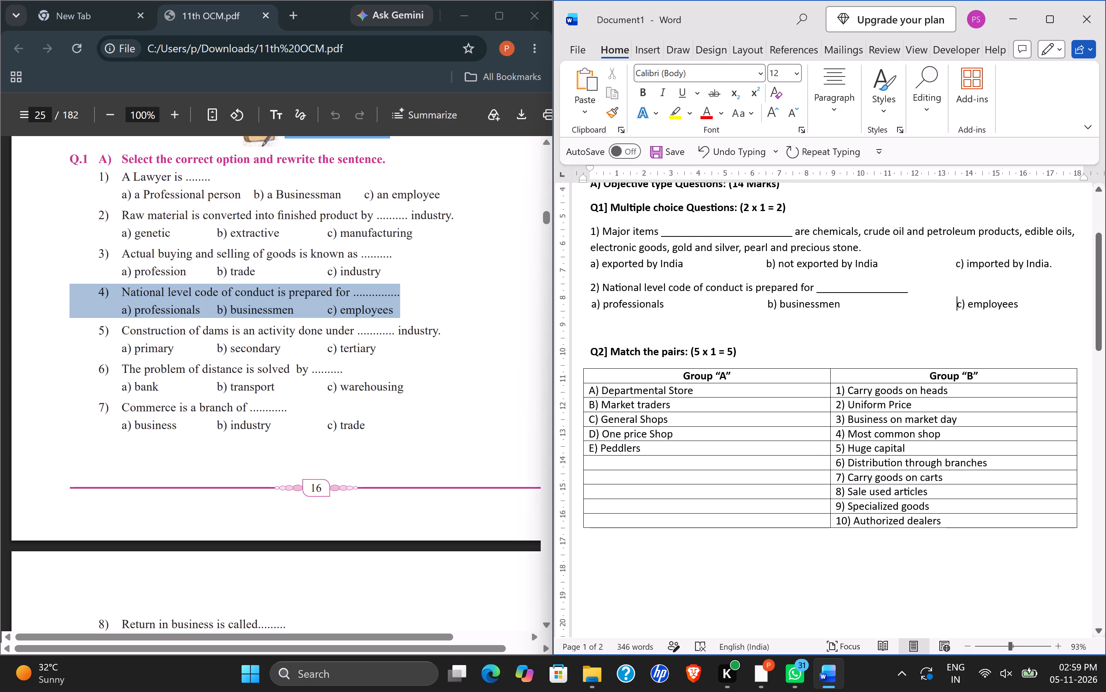
Delete the empty line between question 2)'s options and the "Q2] Match the pairs" heading.
click(616, 334)
key(BackSpace)
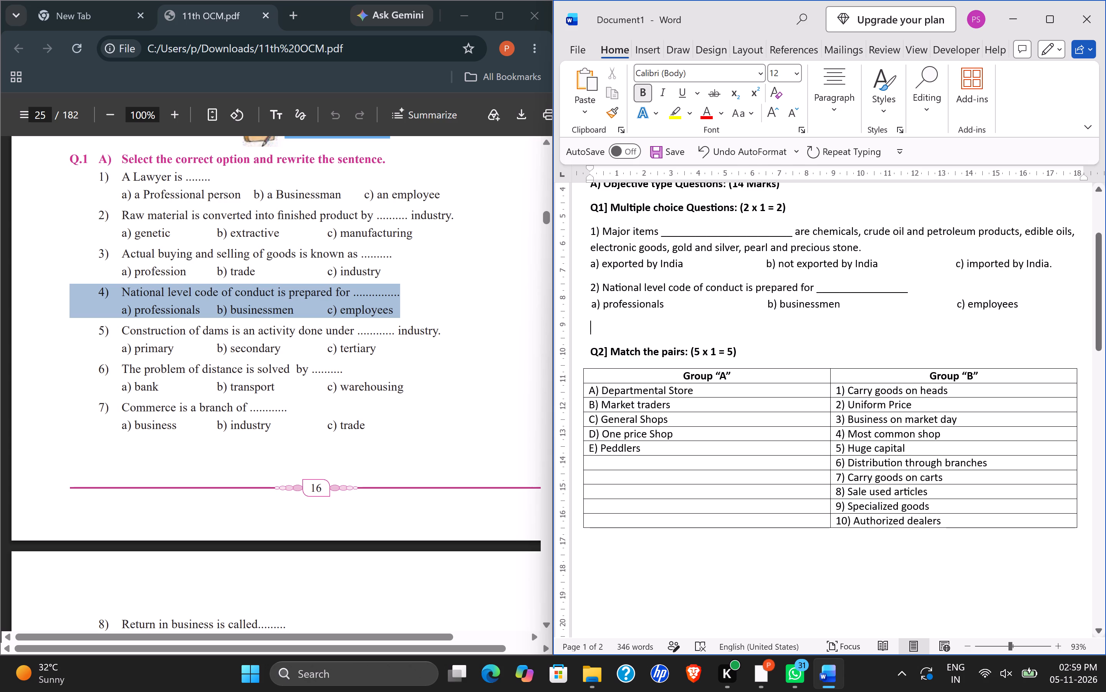
key(BackSpace)
Delete the extra empty lines between the match-the-pairs table and the "Q3] Give one word / term" heading, leaving one.
scroll(624, 445, down, 1)
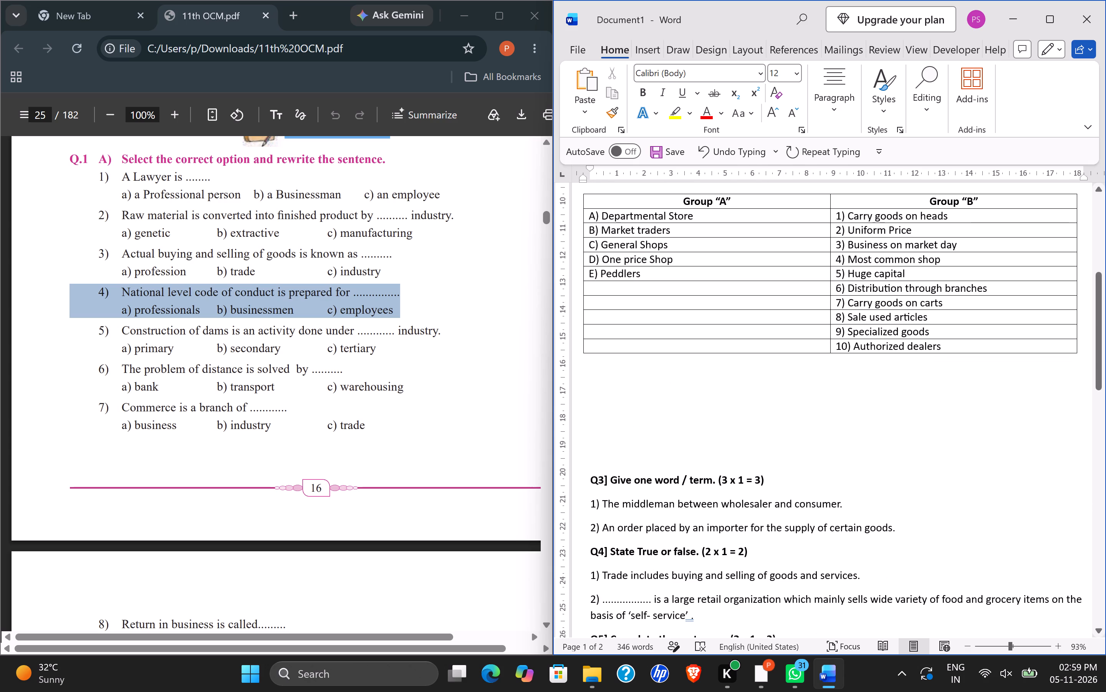
click(610, 460)
key(BackSpace)
key(BackSpace)
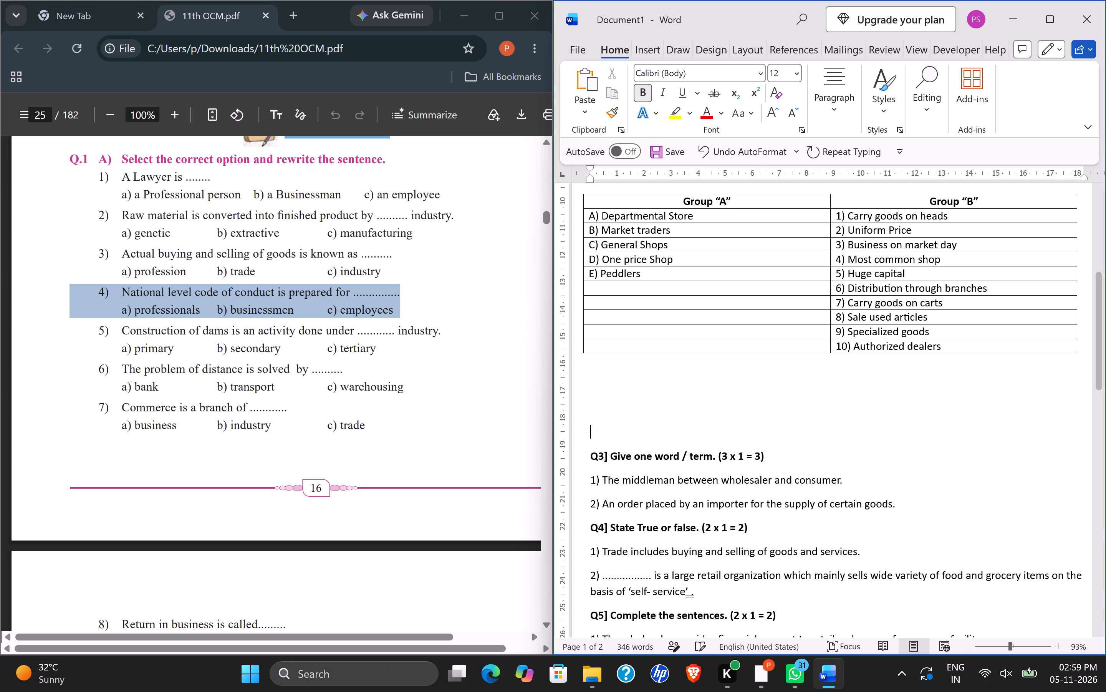
key(BackSpace)
key(BackSpace)
key(BackSpace)
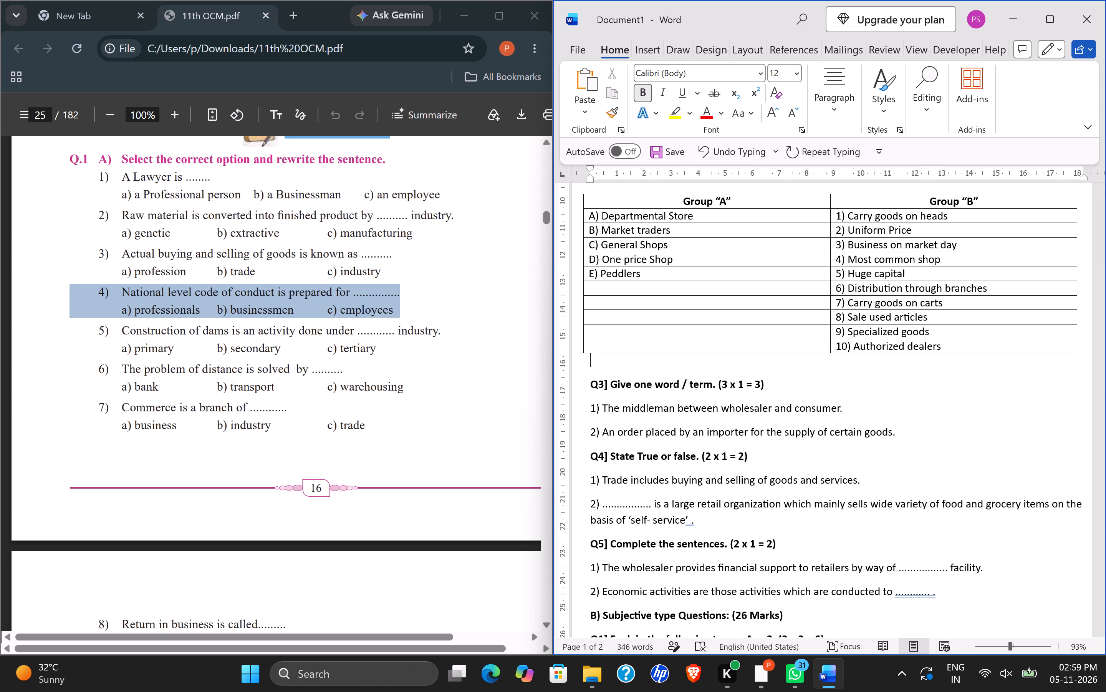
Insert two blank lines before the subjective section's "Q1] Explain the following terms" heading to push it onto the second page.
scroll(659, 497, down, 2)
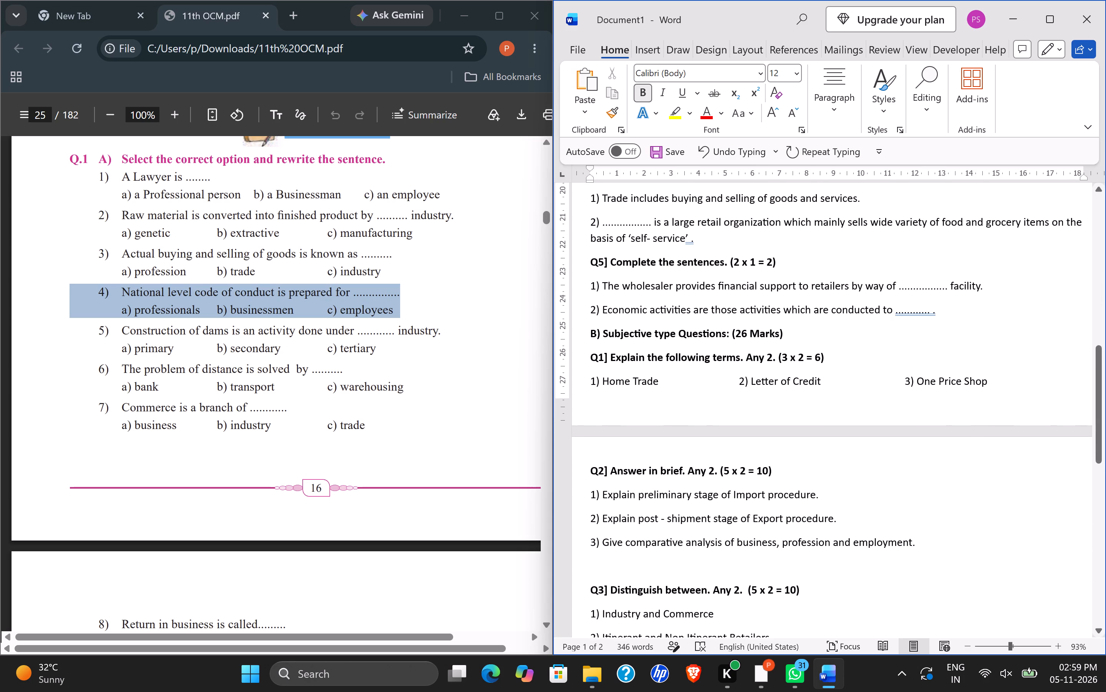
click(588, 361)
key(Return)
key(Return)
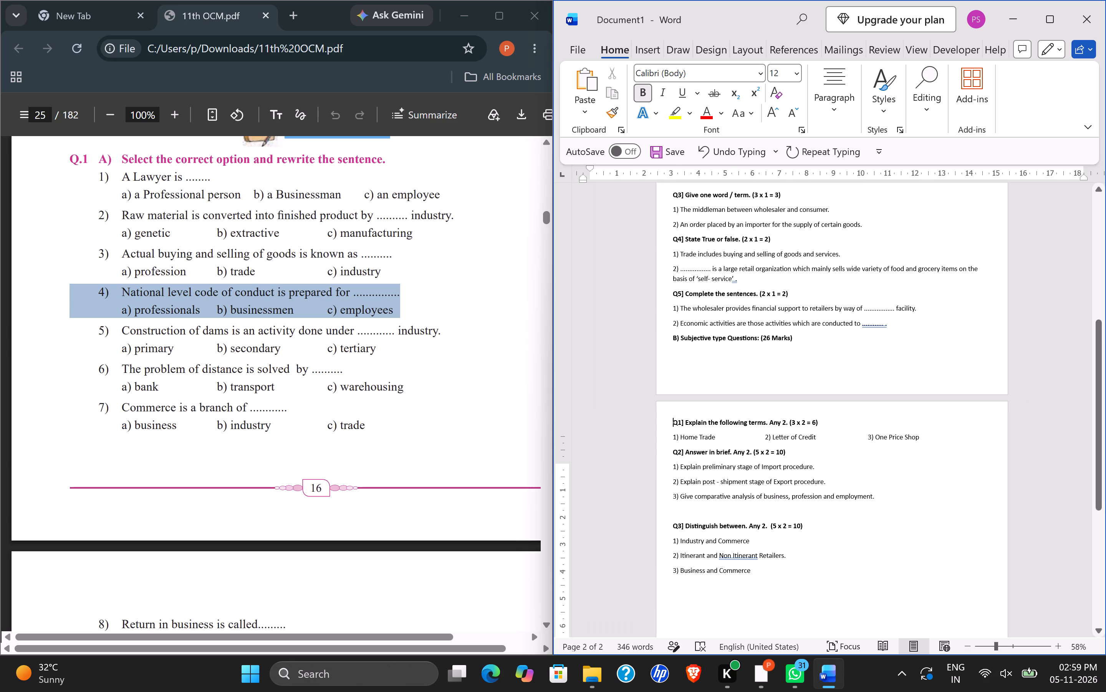
Move the page's left and right margins slightly inward to narrow the text area.
scroll(658, 275, up, 3)
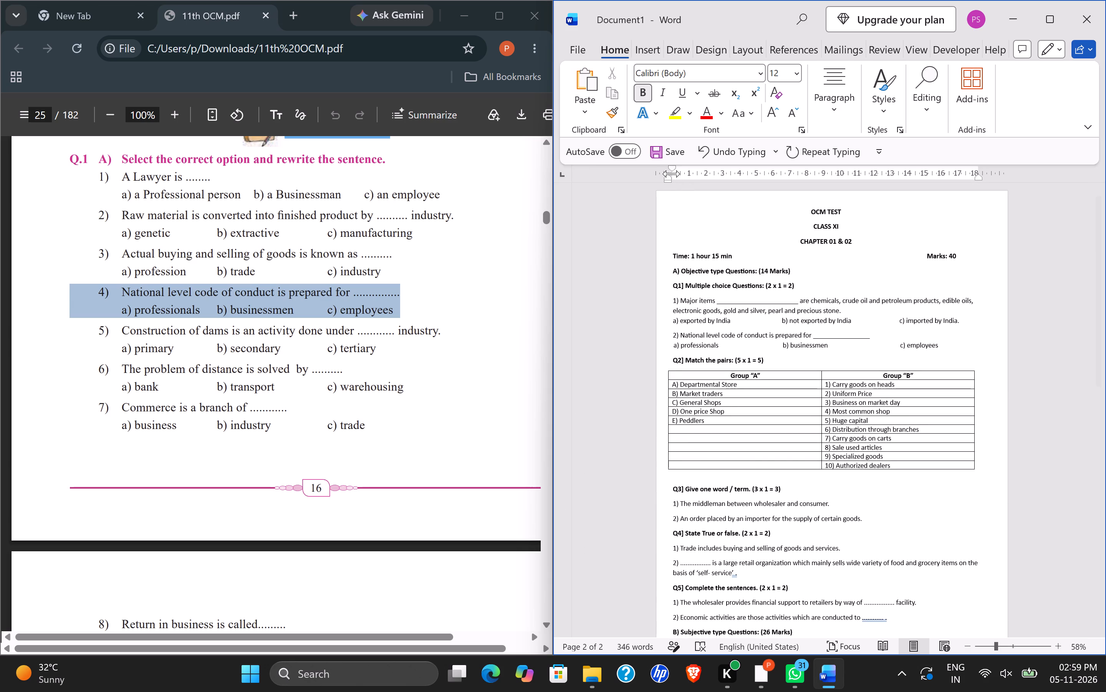
drag(672, 174, 682, 175)
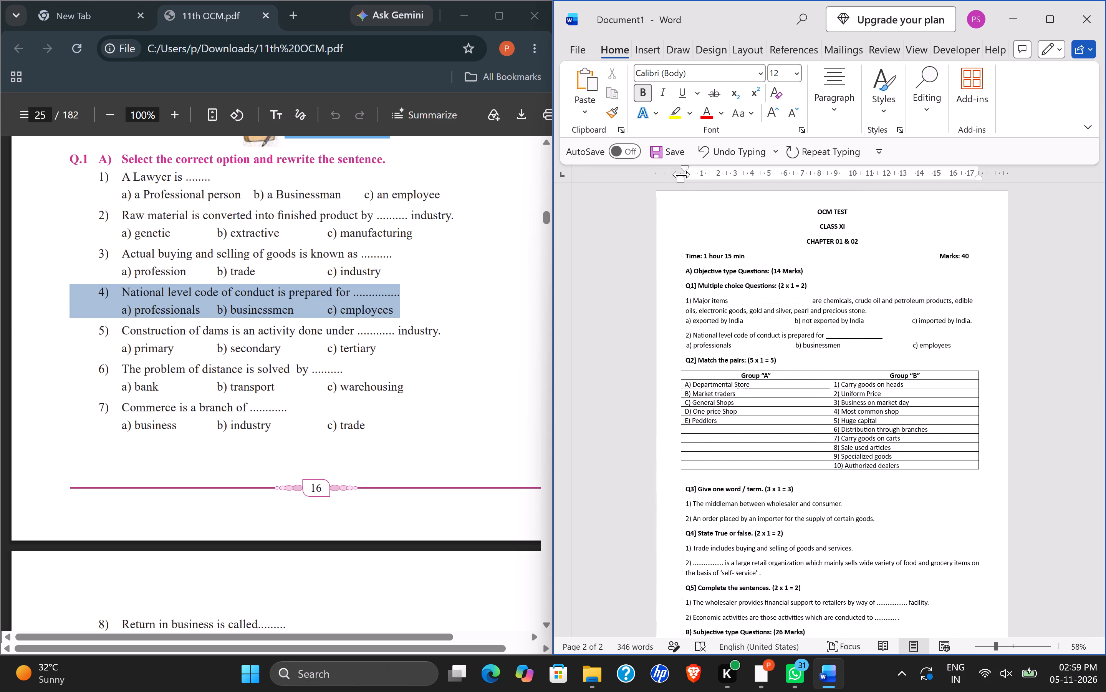
drag(682, 175, 679, 175)
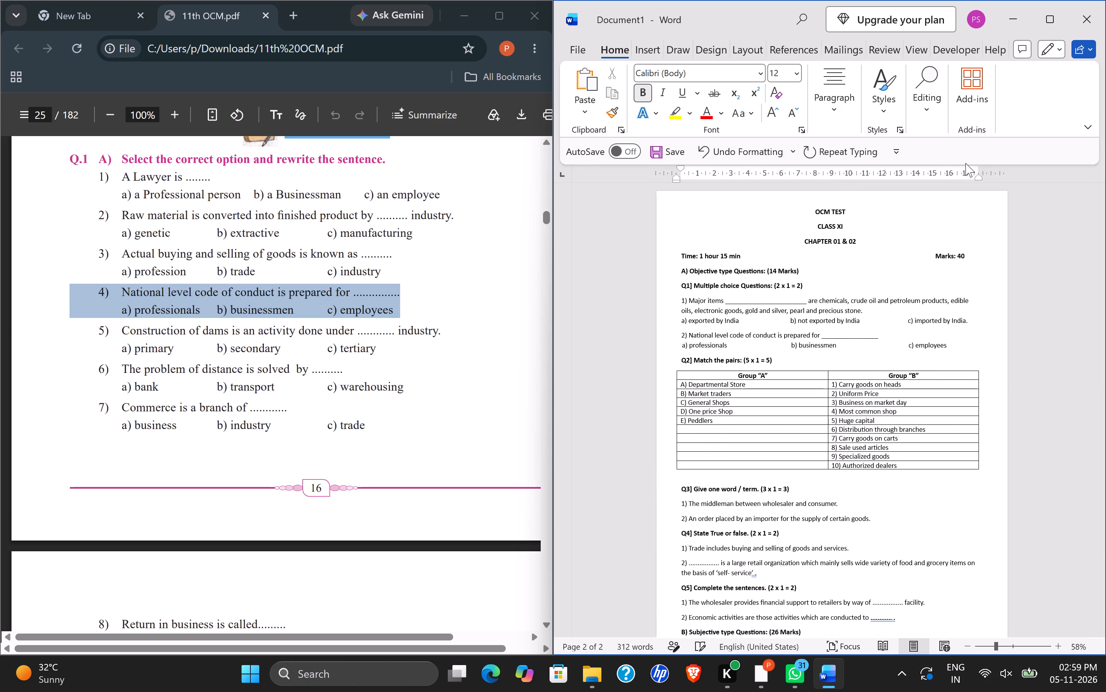
click(976, 169)
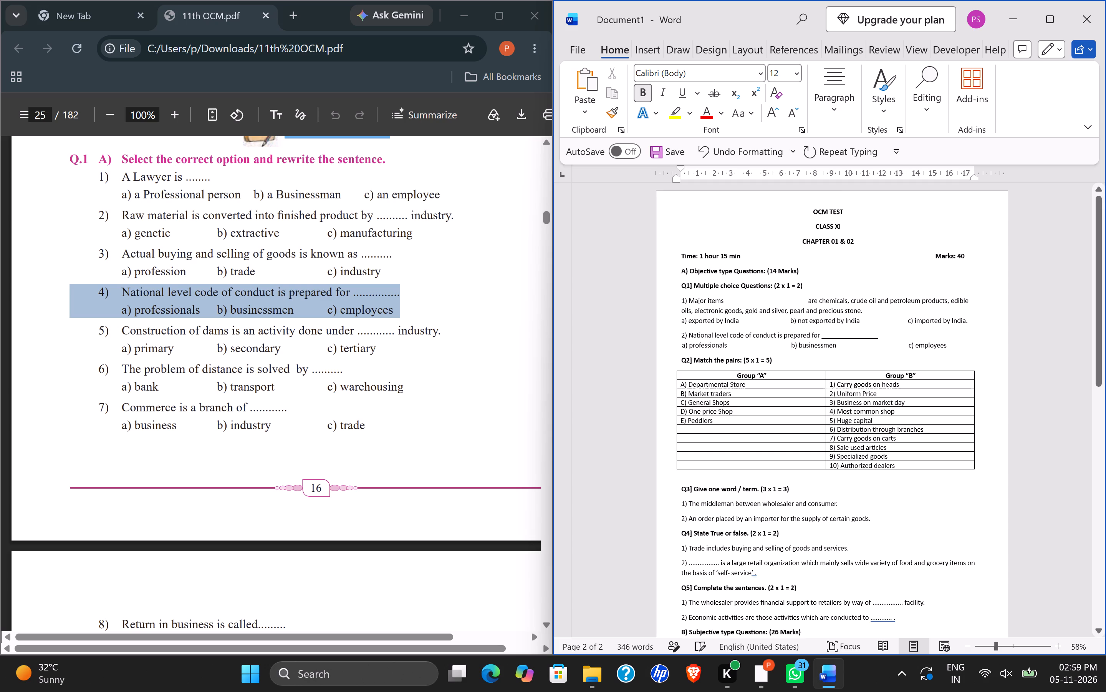
Narrow the Group "A" and Group "B" columns of the match-the-pairs table to fit their text more closely.
scroll(887, 245, down, 2)
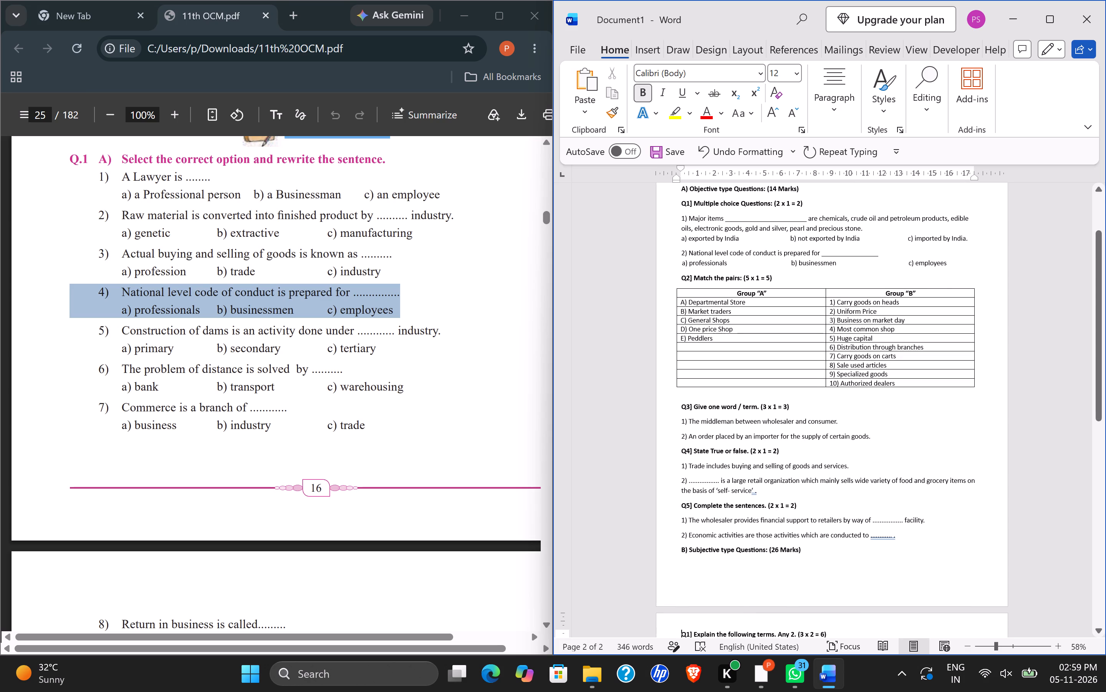
click(824, 297)
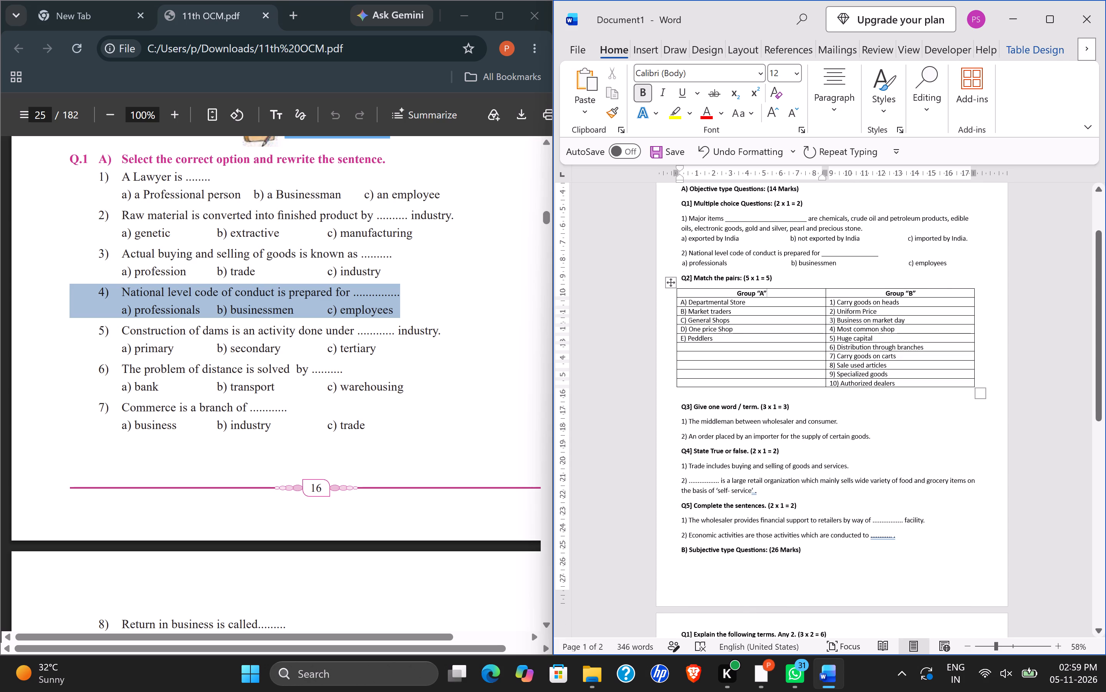
drag(825, 295, 768, 293)
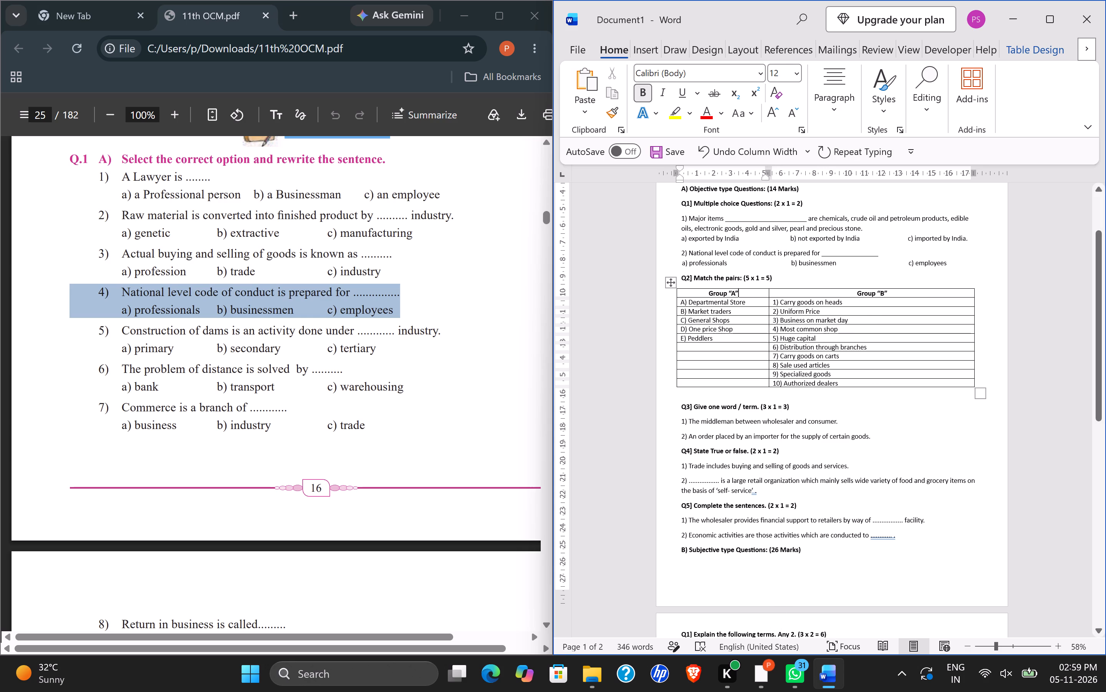
drag(973, 319, 896, 313)
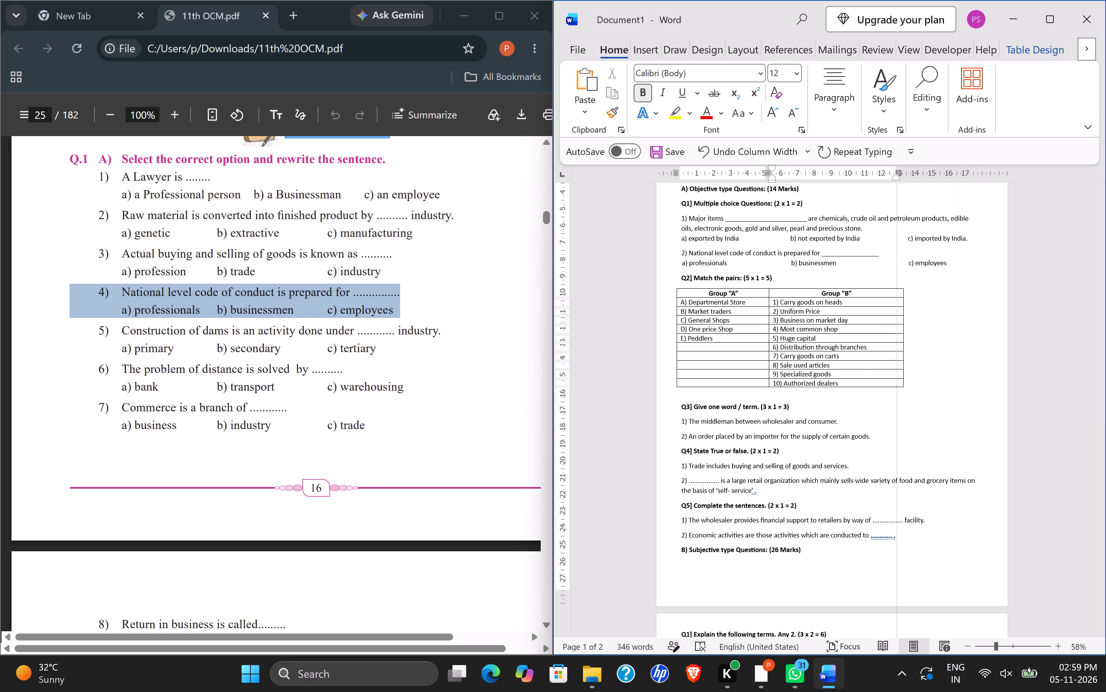
drag(896, 313, 892, 313)
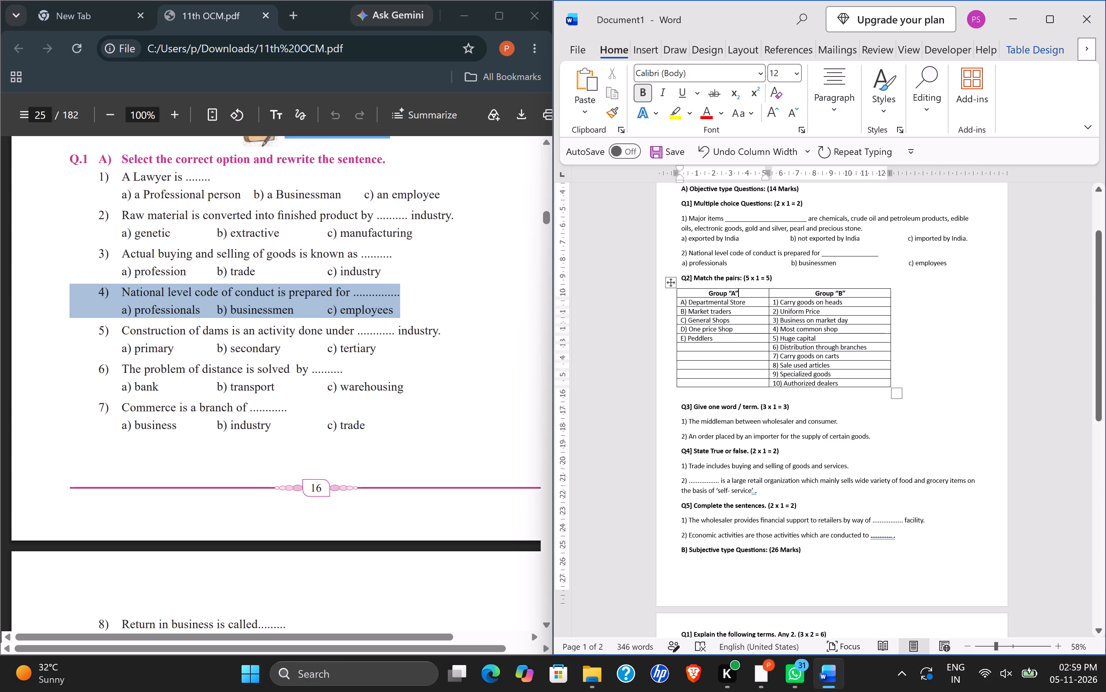
Push the "B) Subjective type Questions" heading to the top of page 2 with blank lines above it, and delete the empty lines beneath it.
scroll(771, 381, down, 2)
scroll(771, 381, up, 1)
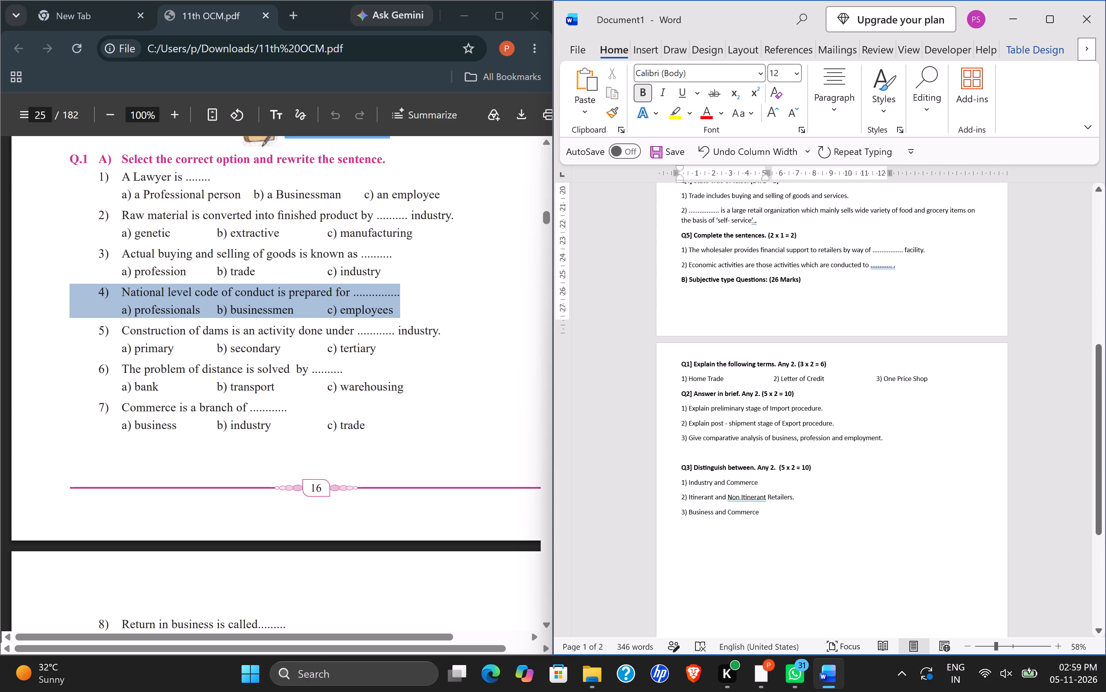
click(679, 280)
key(Return)
key(Return)
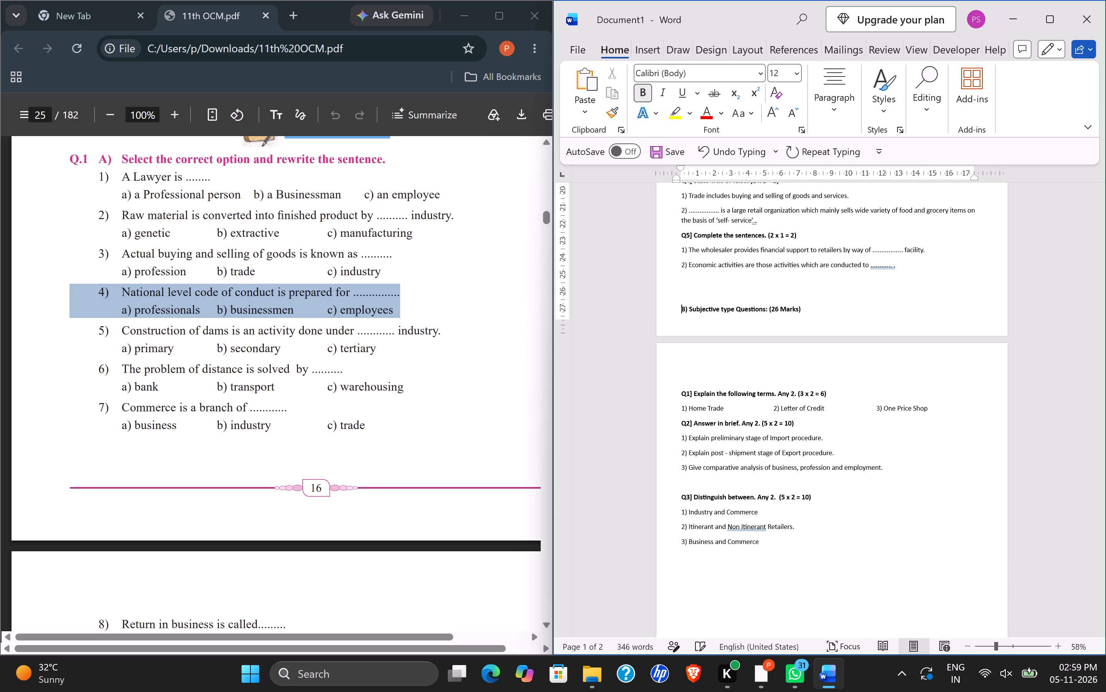
key(Return)
key(Down)
key(Down)
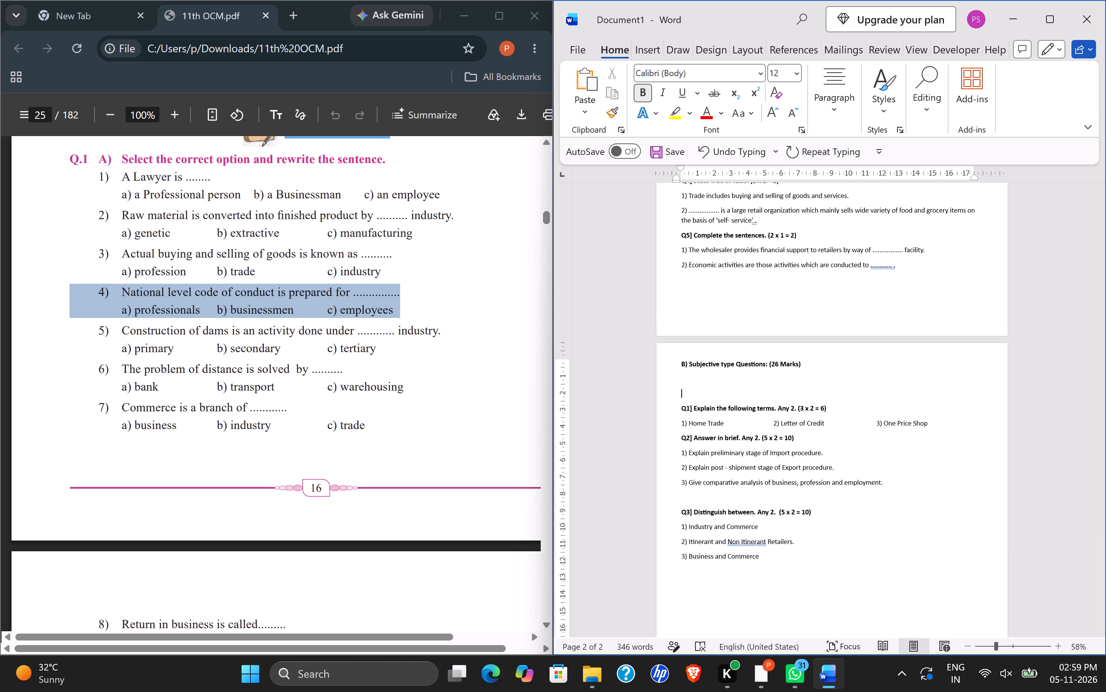
key(BackSpace)
key(BackSpace)
key(BackSpace)
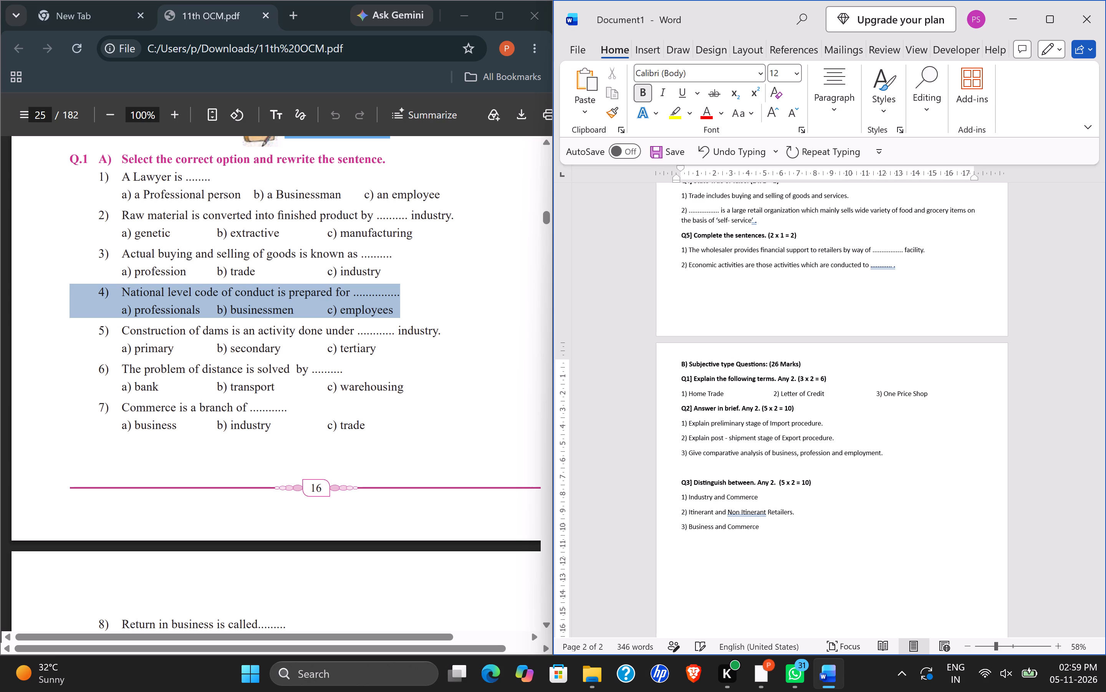
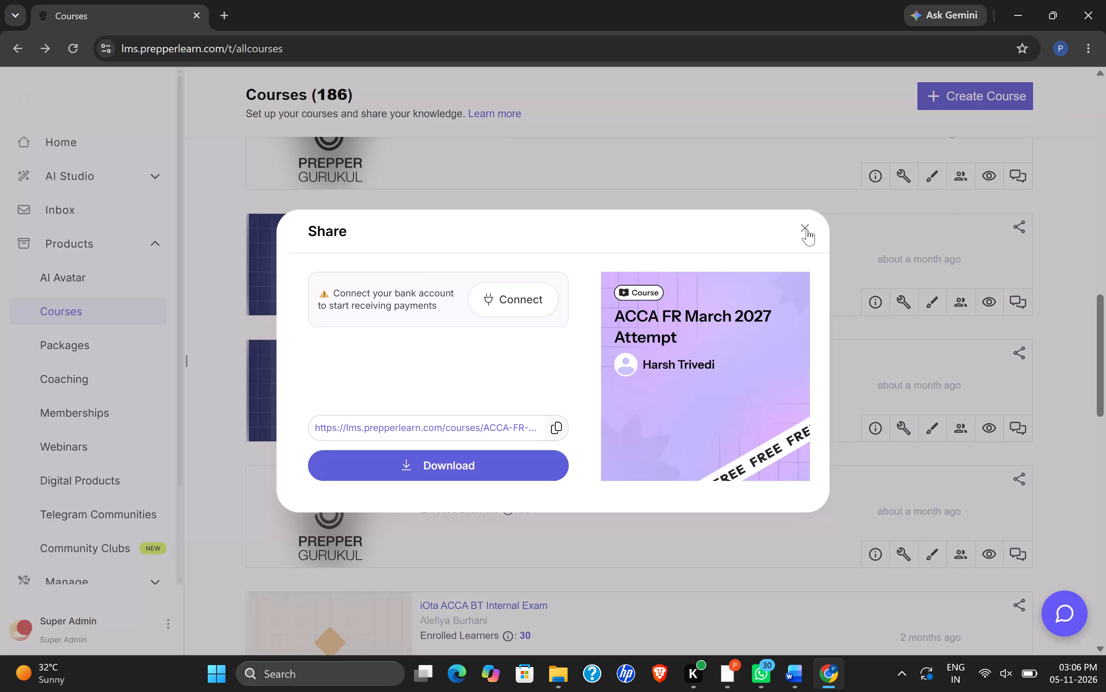
Dismiss the Share dialog for the ACCA FR March 2027 Attempt course and close the Courses browser window.
click(807, 229)
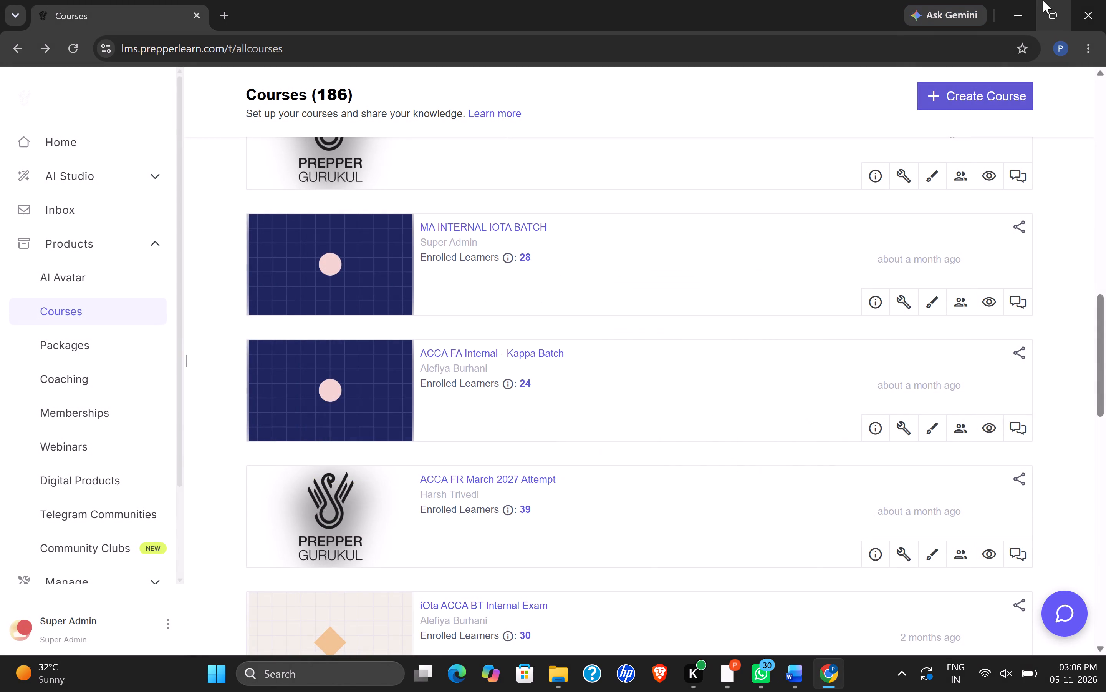
click(1105, 0)
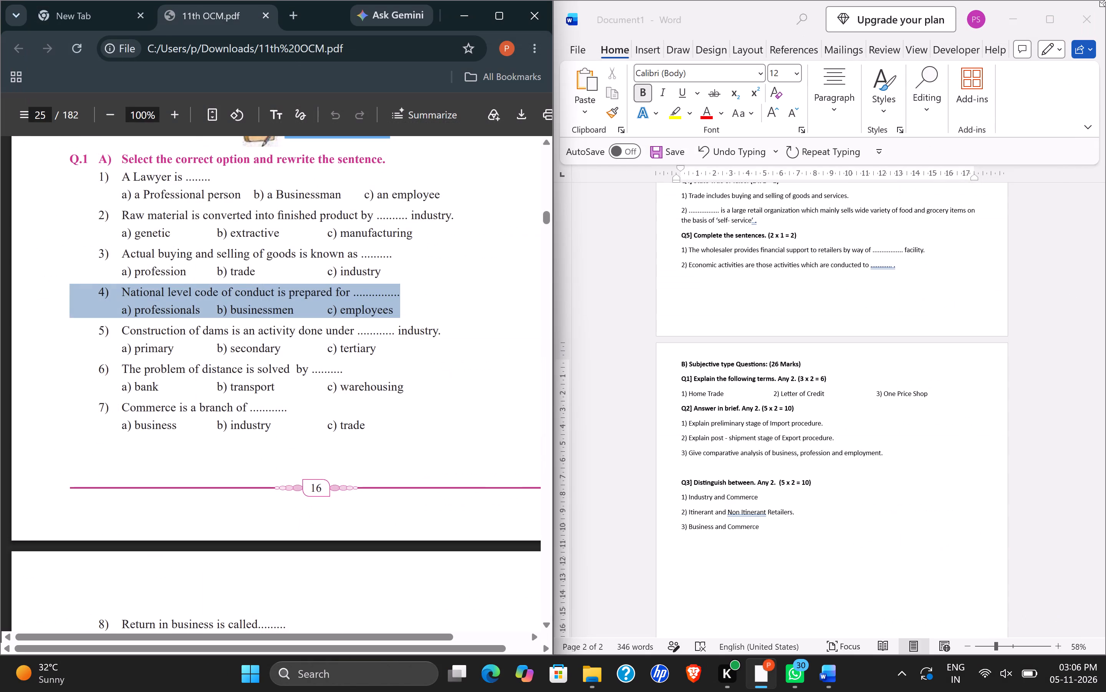
In the Word test paper, remove the blank line above the "Q3] Distinguish between" heading in the subjective section.
scroll(846, 430, up, 5)
scroll(846, 430, down, 5)
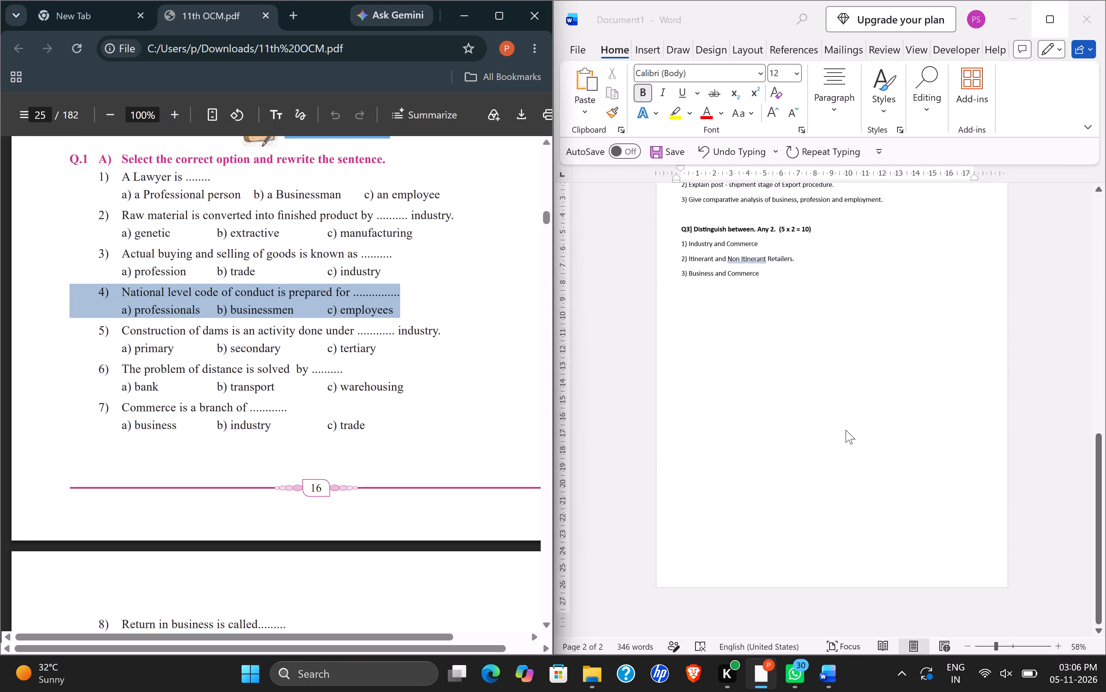
scroll(846, 430, up, 2)
click(700, 401)
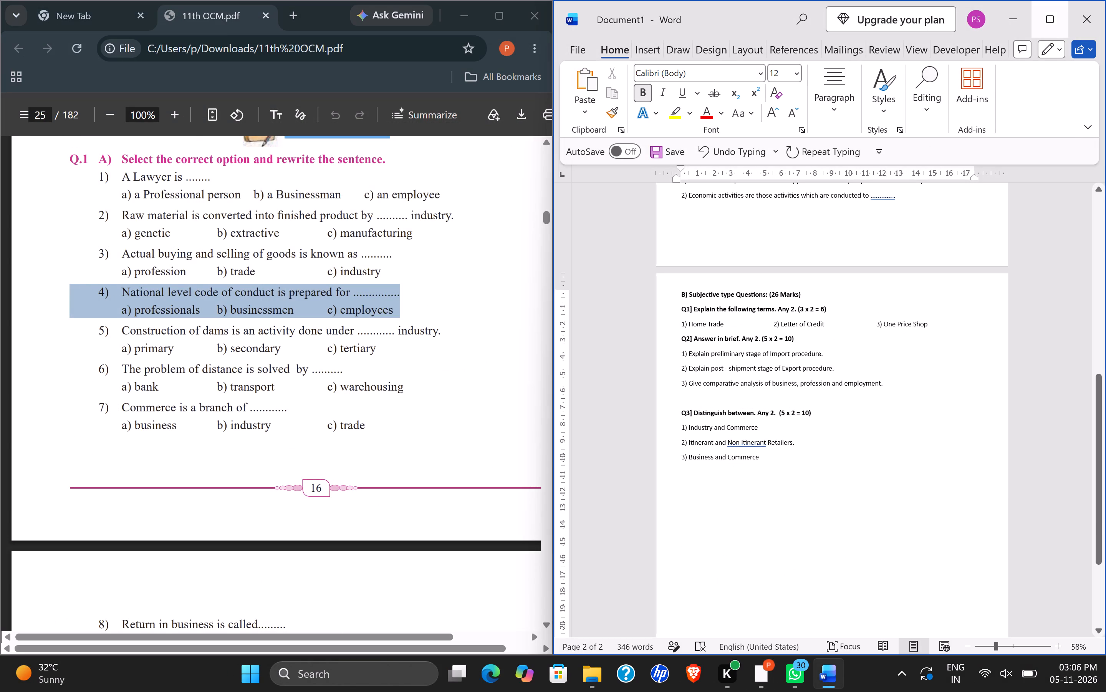
click(700, 401)
key(BackSpace)
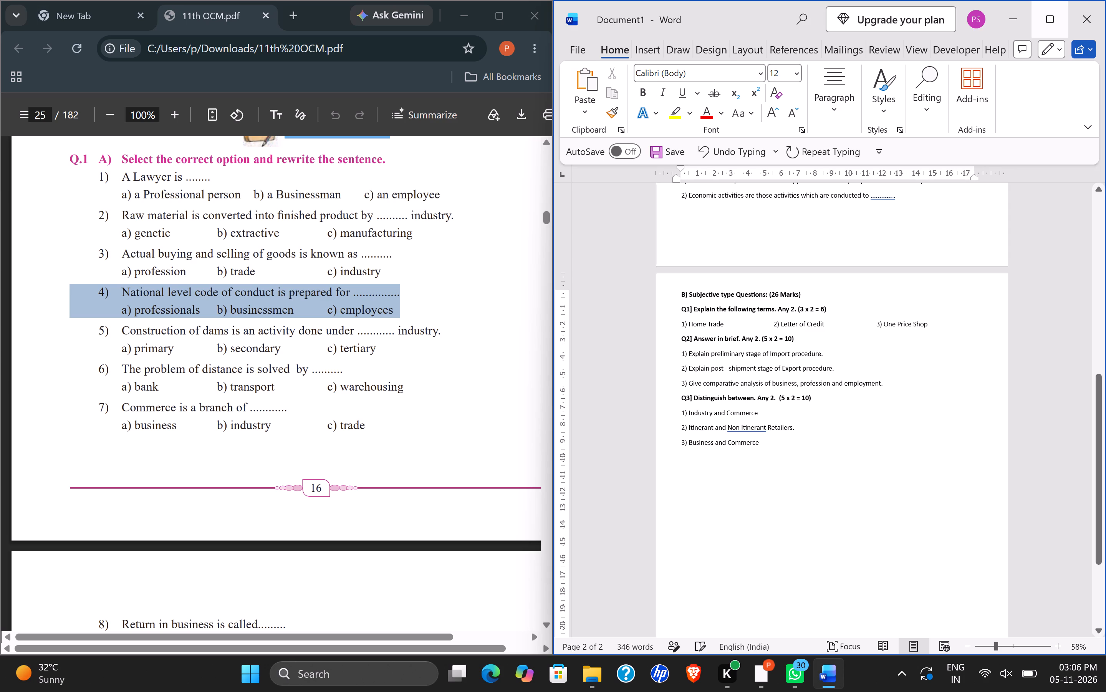
Add a new title line reading "PREPPER GURUKUL" above "OCM TEST" at the start of the paper.
scroll(748, 269, up, 3)
scroll(748, 269, down, 3)
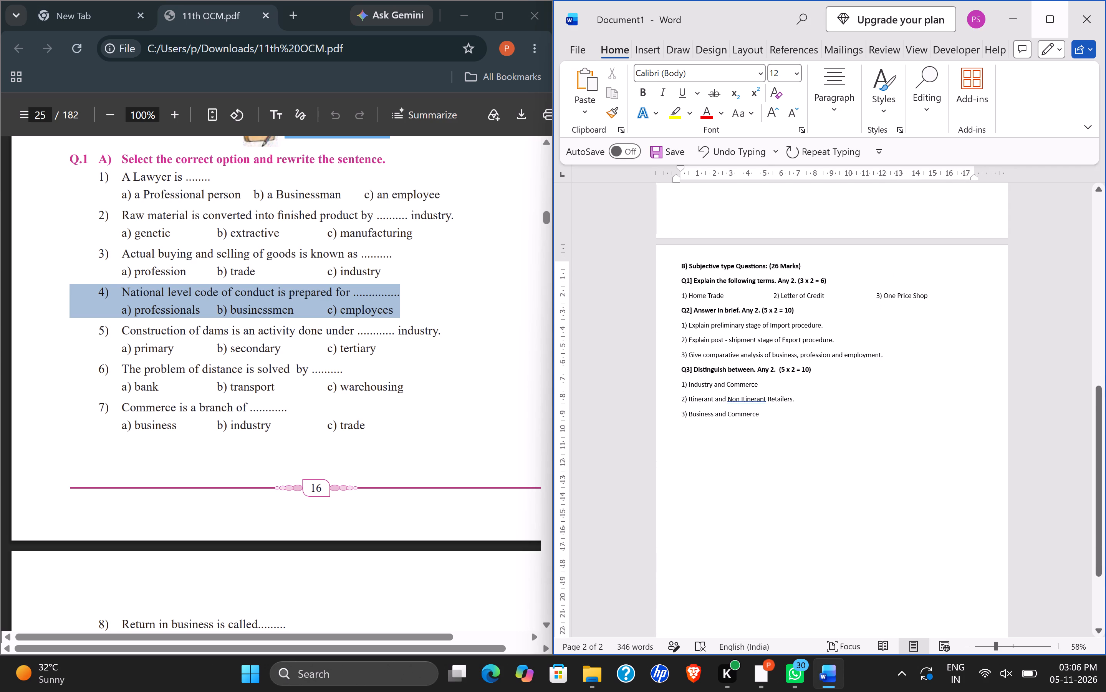
scroll(759, 307, up, 1)
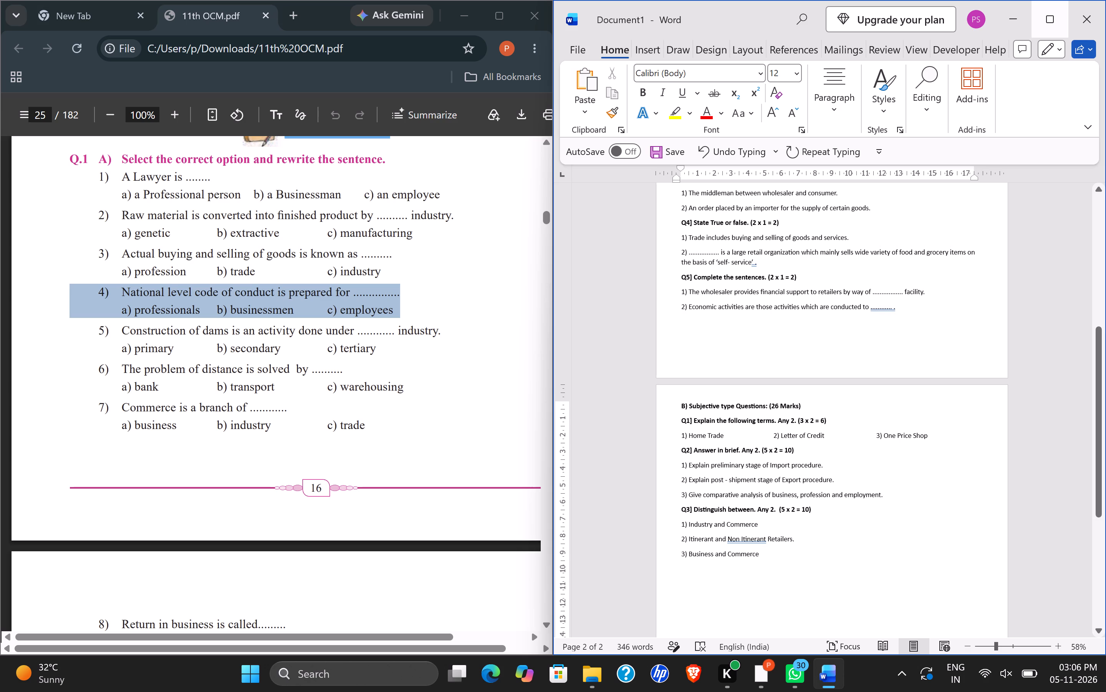
scroll(731, 373, up, 1)
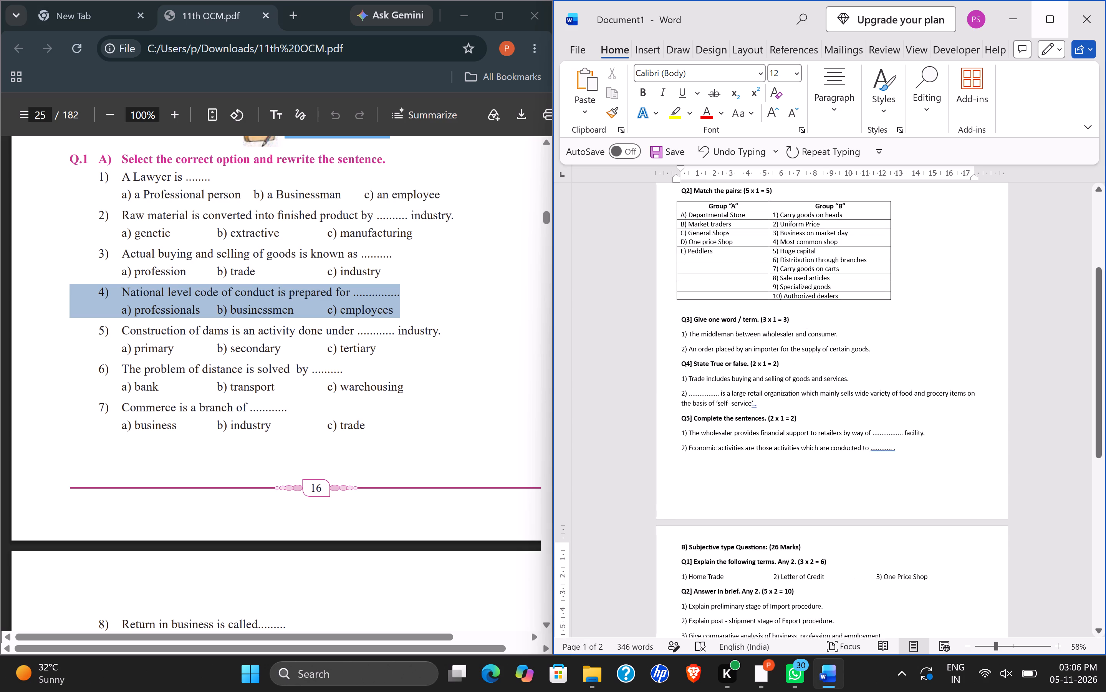
scroll(731, 373, up, 3)
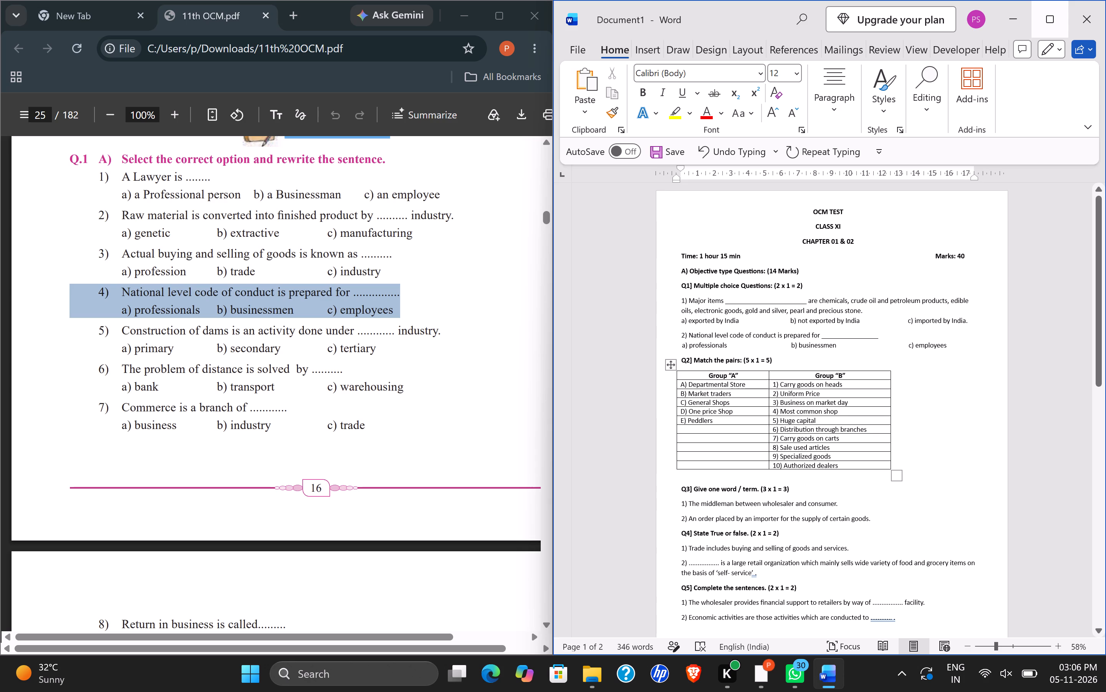
click(812, 208)
key(Return)
key(Up)
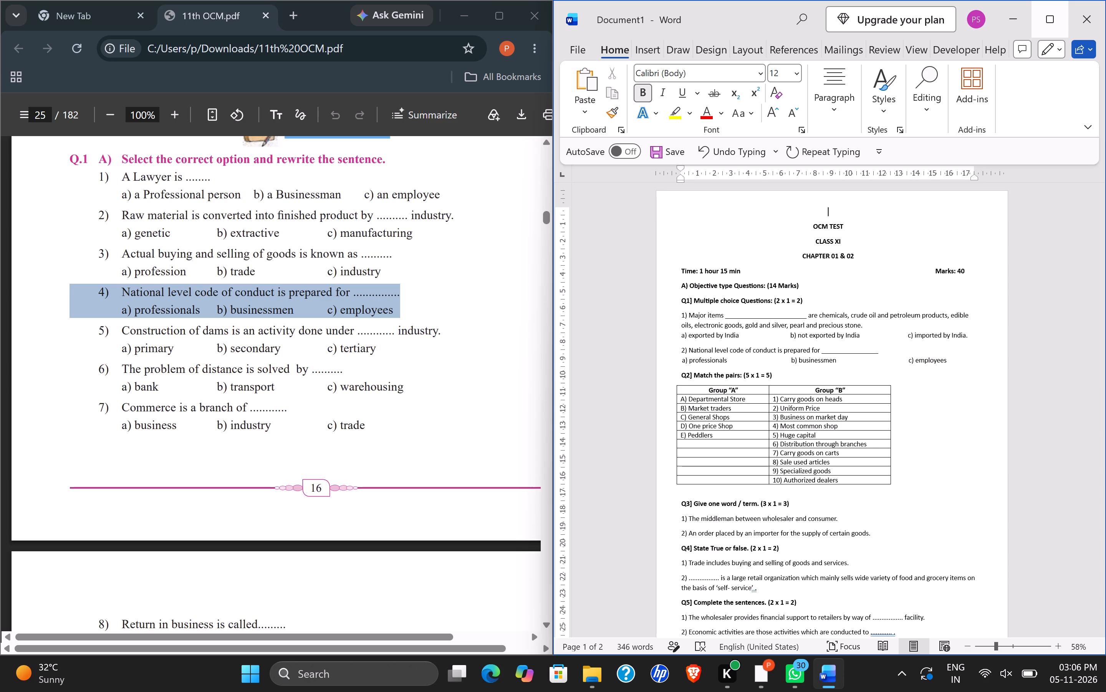
text(PRE)
text(PP)
text(ER GURUKUL)
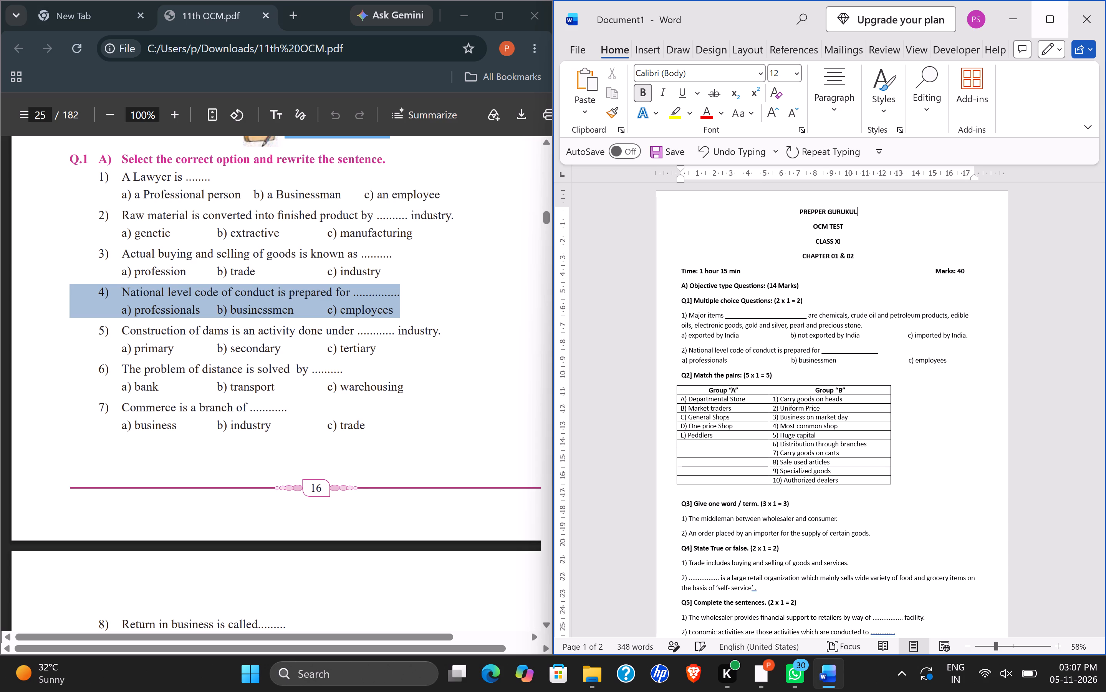
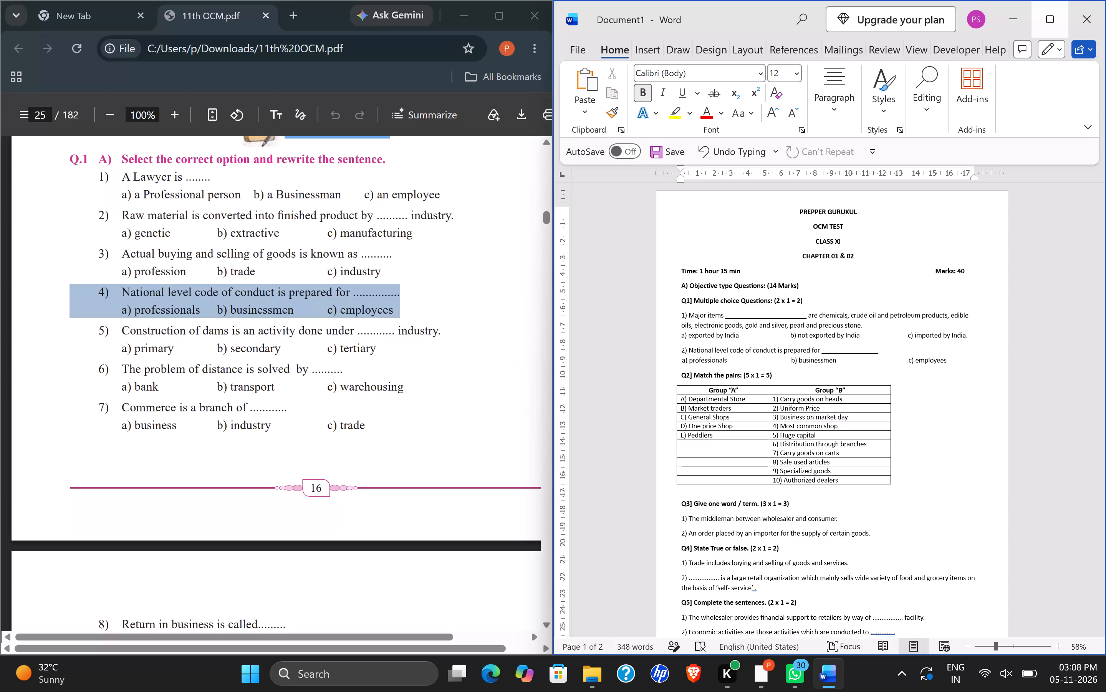
Open the print settings for the OCM test paper in Word.
click(887, 268)
key(ctrl+p)
click(575, 49)
click(855, 299)
triple_click(598, 124)
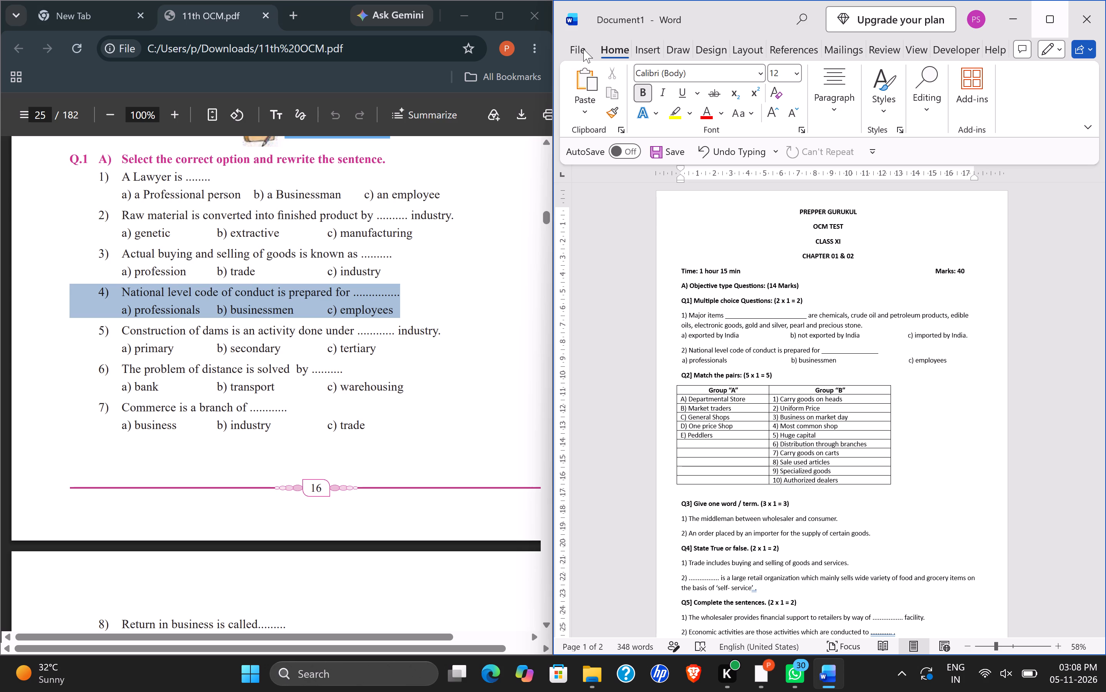
click(583, 49)
right_click(583, 49)
right_click(583, 49)
right_click(583, 49)
right_click(583, 49)
Close the browser window showing the 11th OCM.pdf textbook.
click(534, 12)
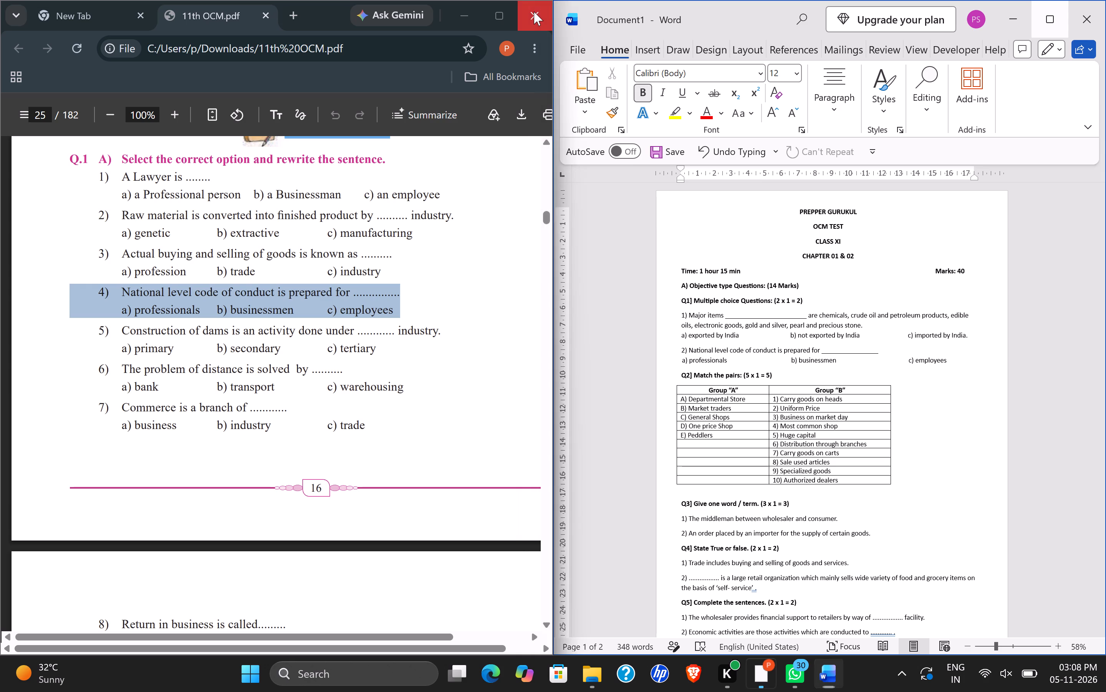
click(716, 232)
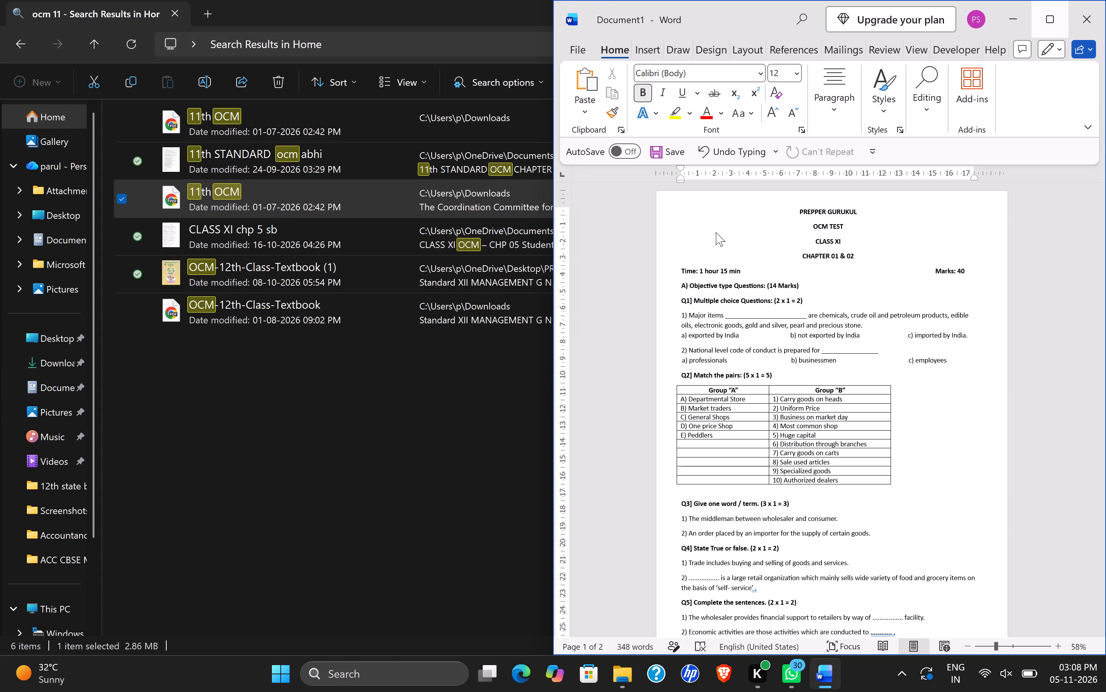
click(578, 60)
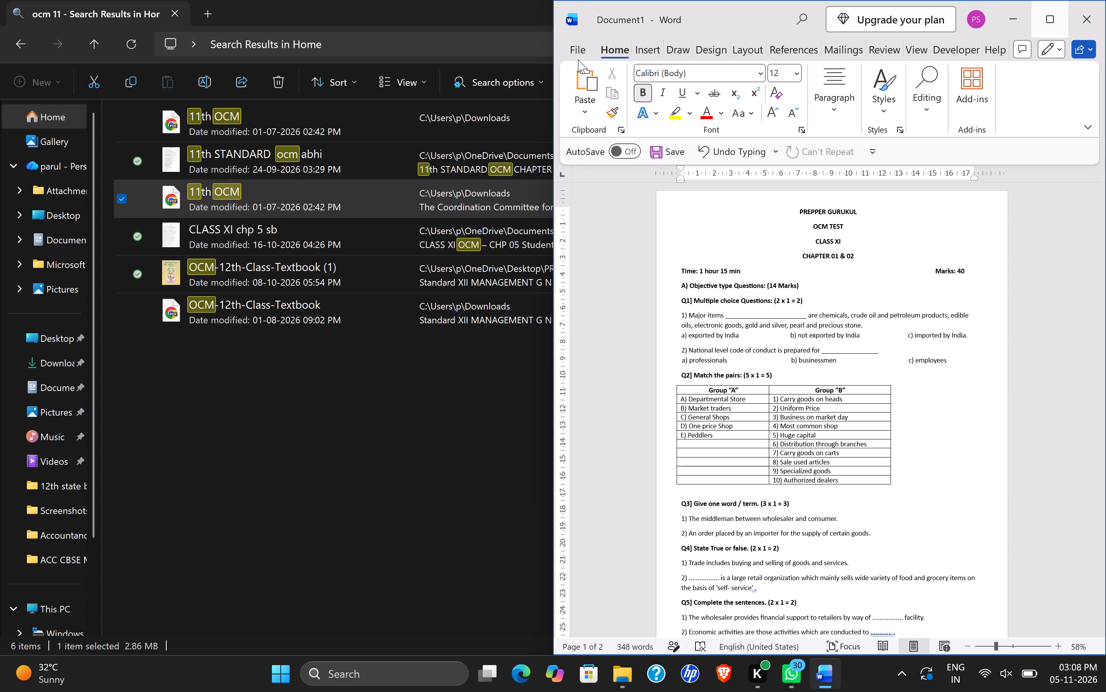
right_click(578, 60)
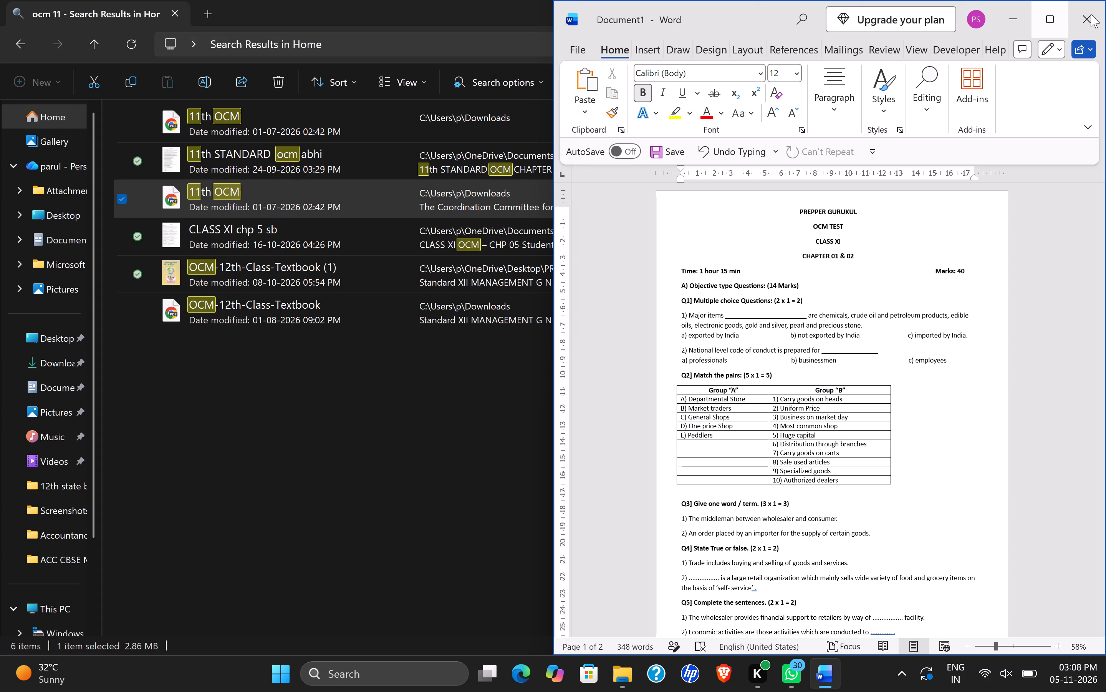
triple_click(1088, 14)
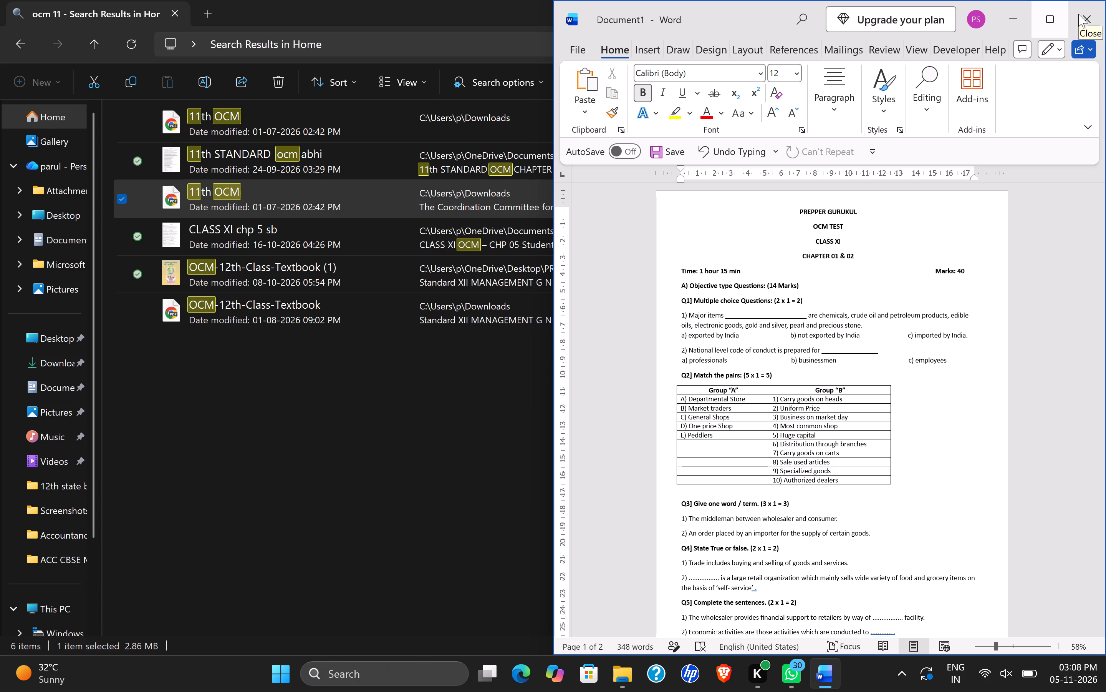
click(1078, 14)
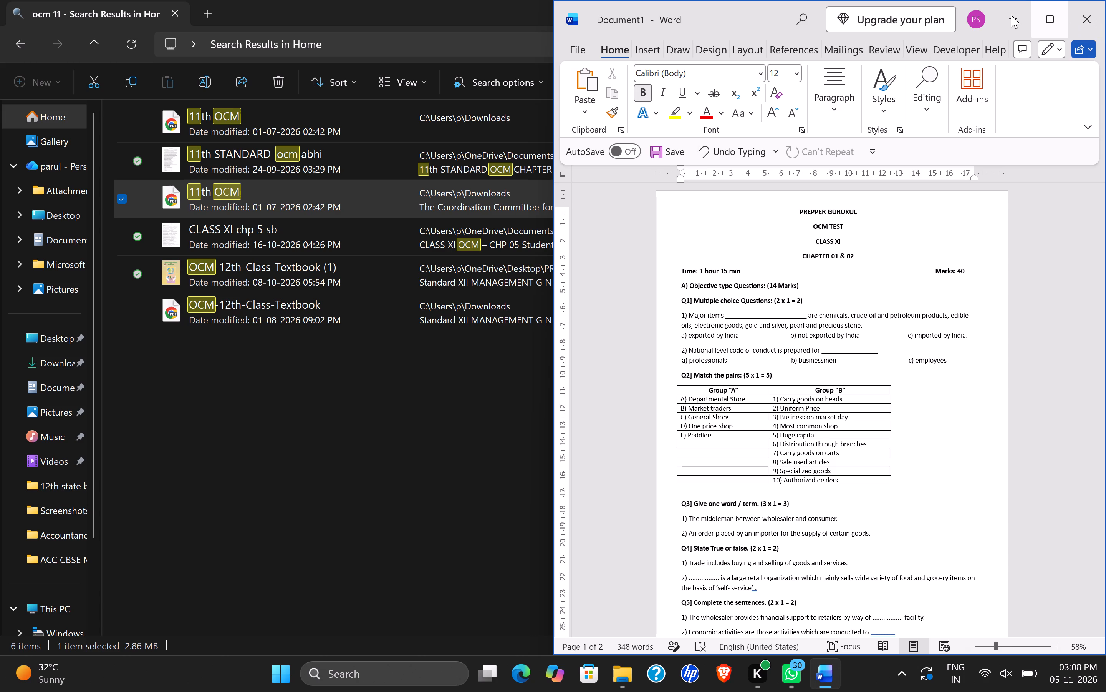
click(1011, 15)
Switch to File Explorer and close its "ocm 11" search results window.
click(617, 675)
click(1093, 0)
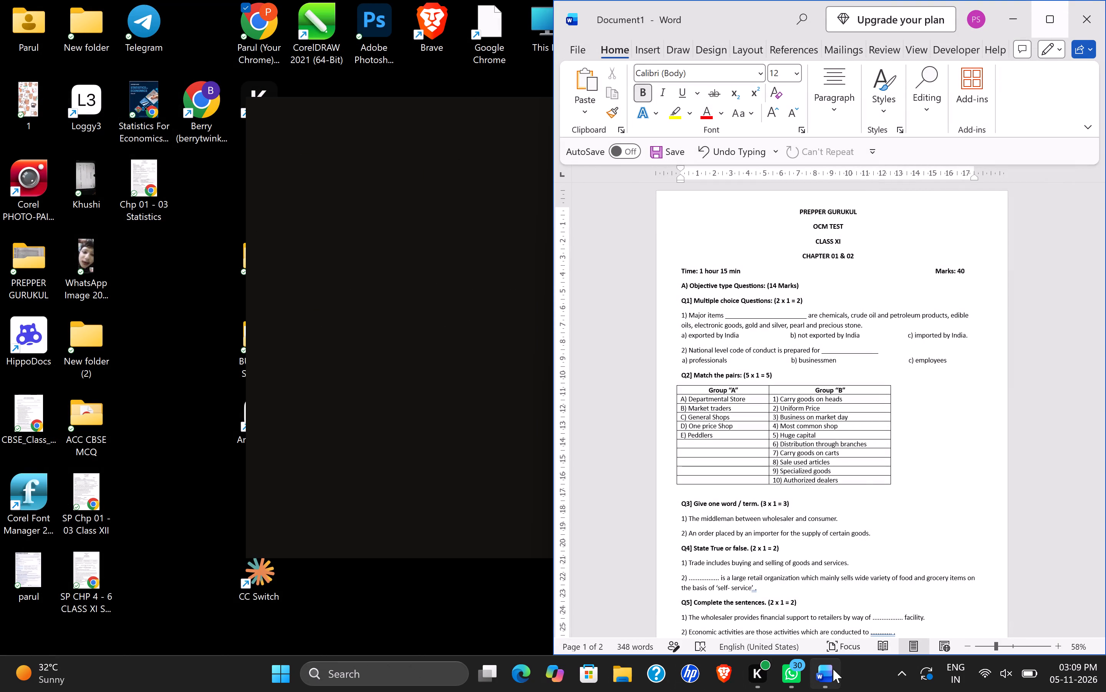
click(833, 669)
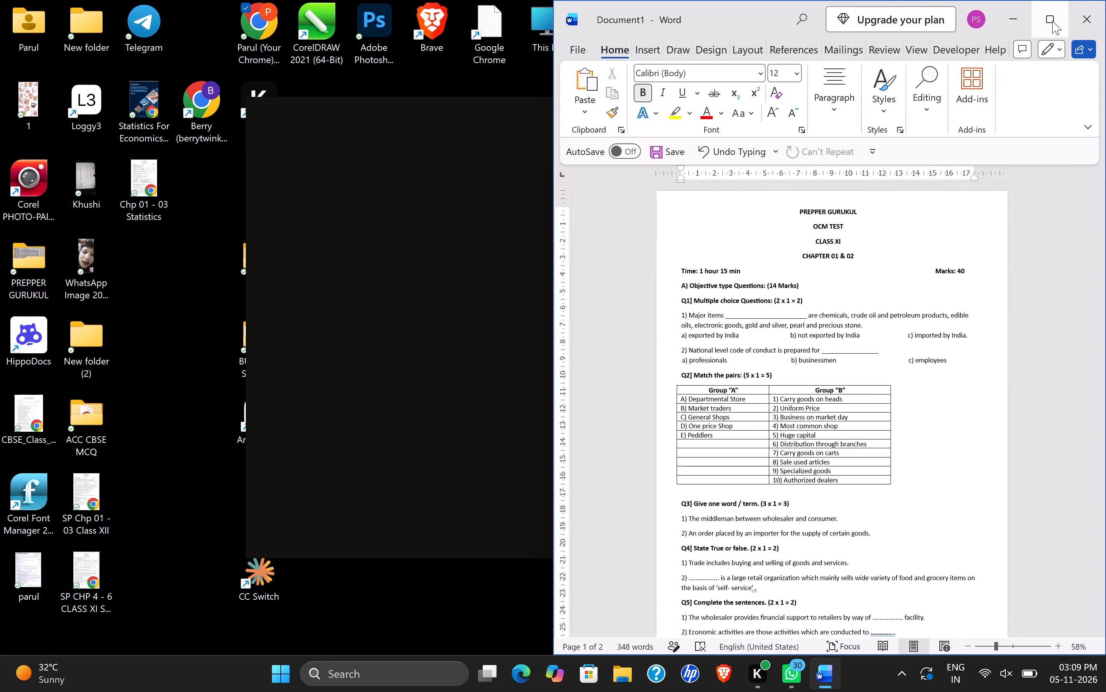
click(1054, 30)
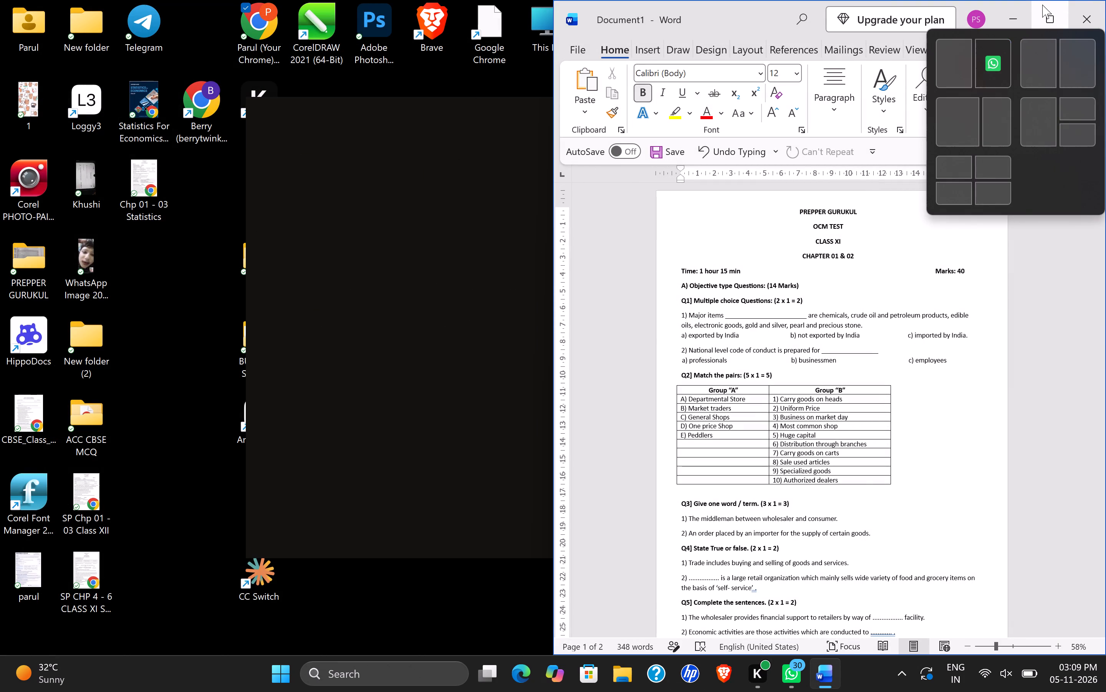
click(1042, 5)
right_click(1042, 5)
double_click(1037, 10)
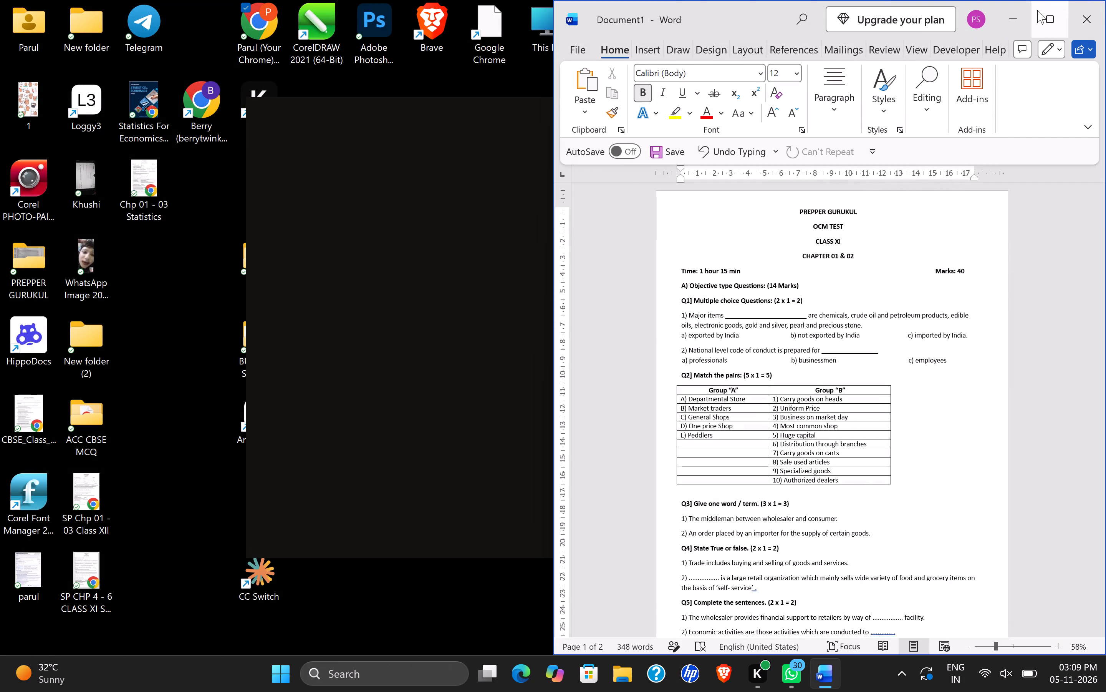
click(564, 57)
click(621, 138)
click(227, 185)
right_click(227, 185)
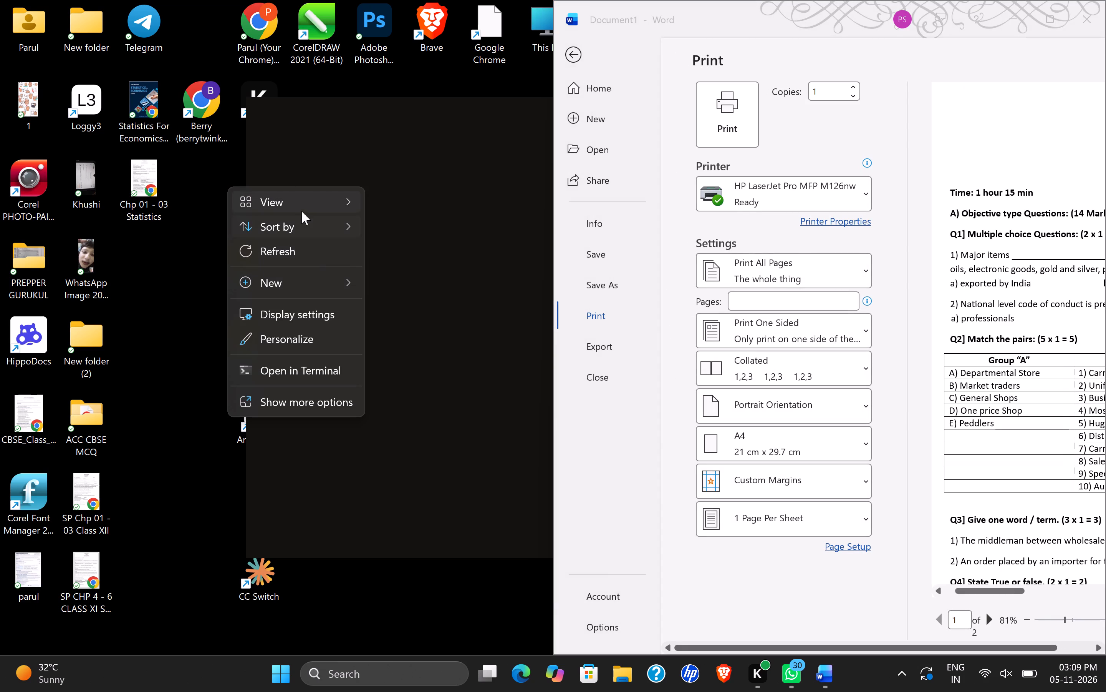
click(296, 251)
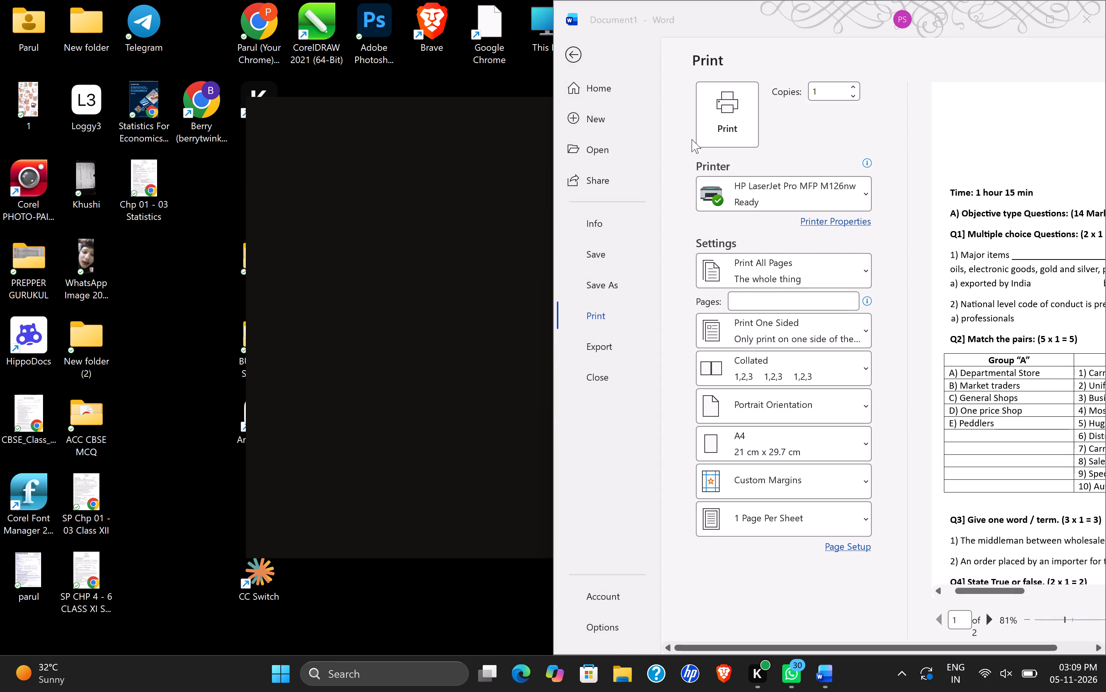
Print 16 copies of only the current page, the first page of the OCM test paper.
click(838, 91)
click(838, 91)
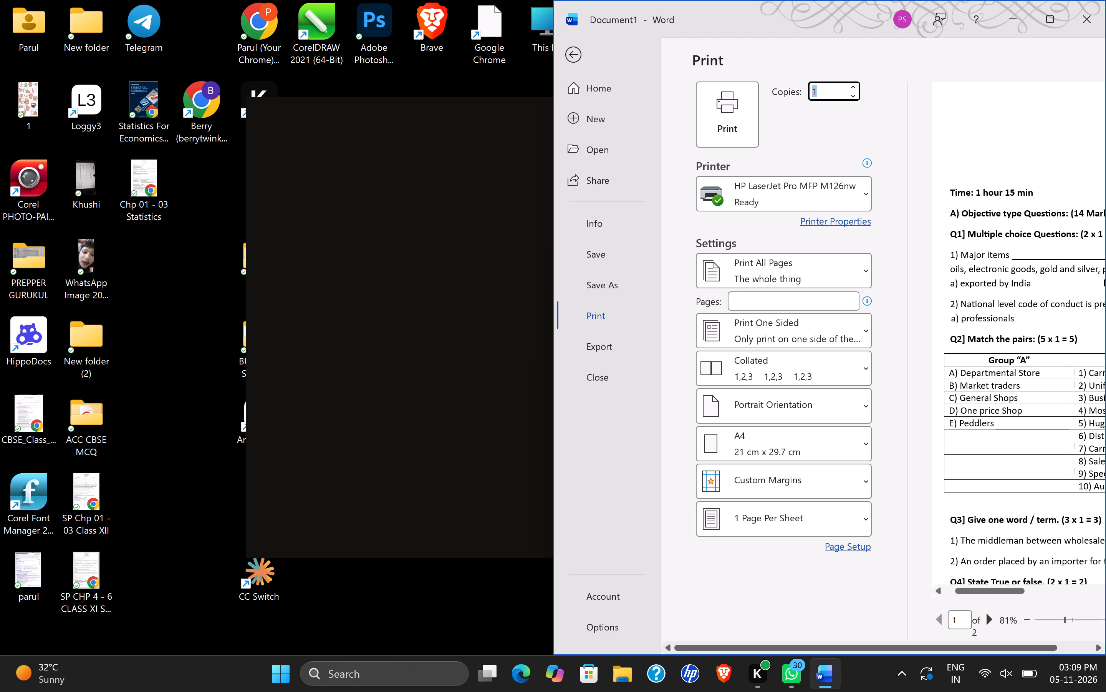
key(BackSpace)
text(16)
click(818, 269)
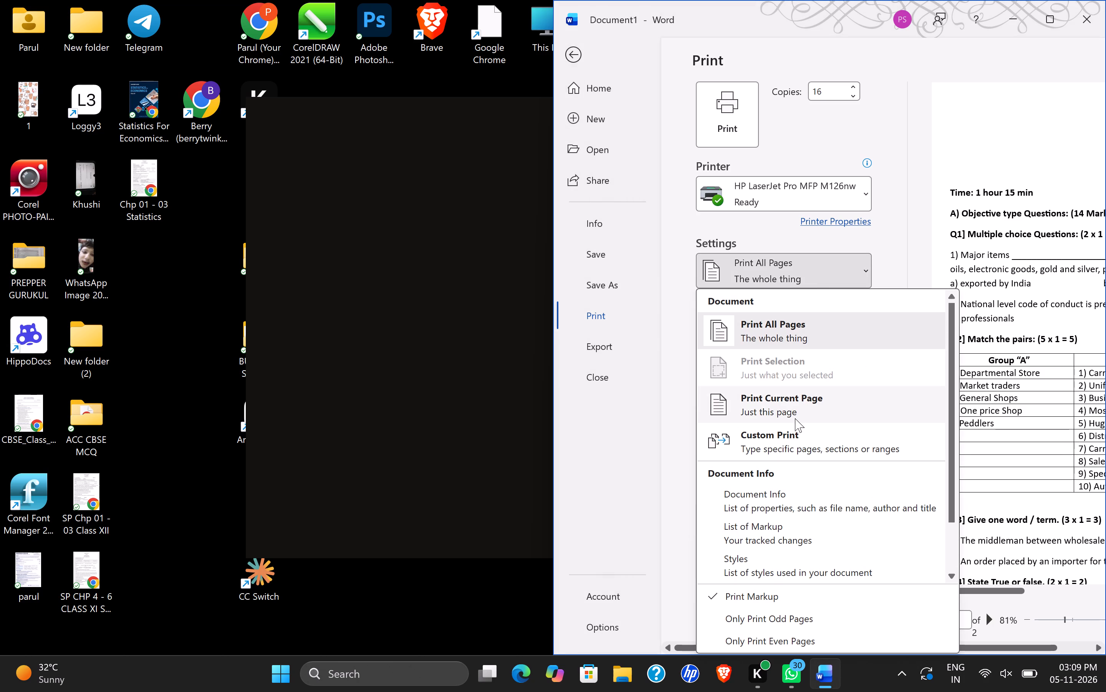
click(793, 410)
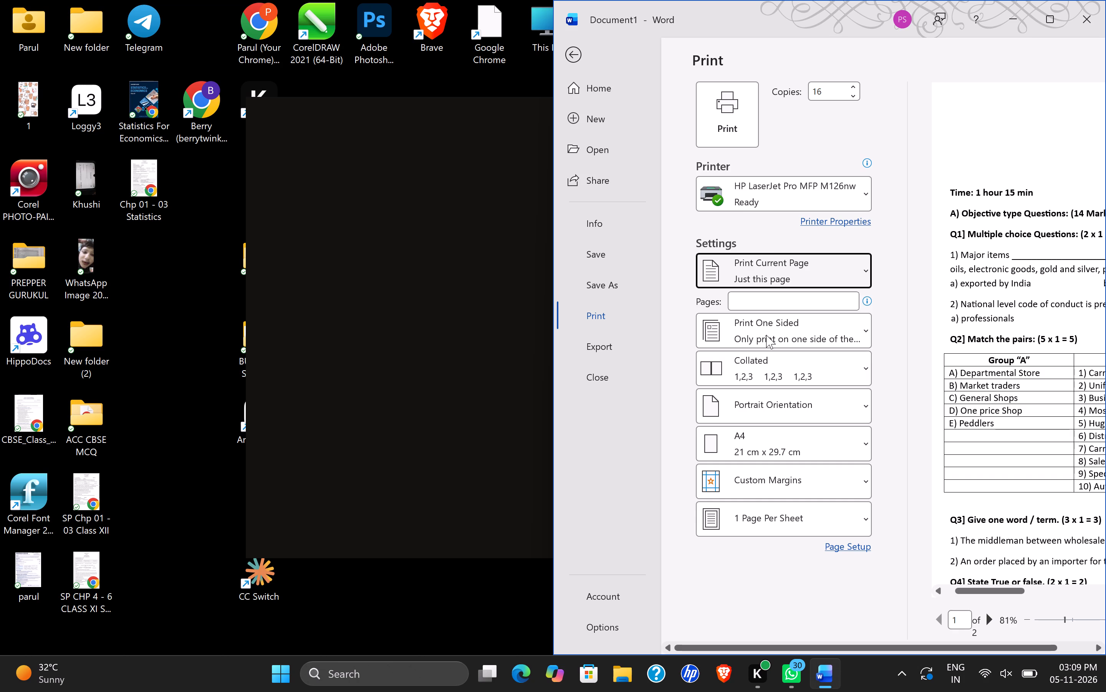
click(727, 113)
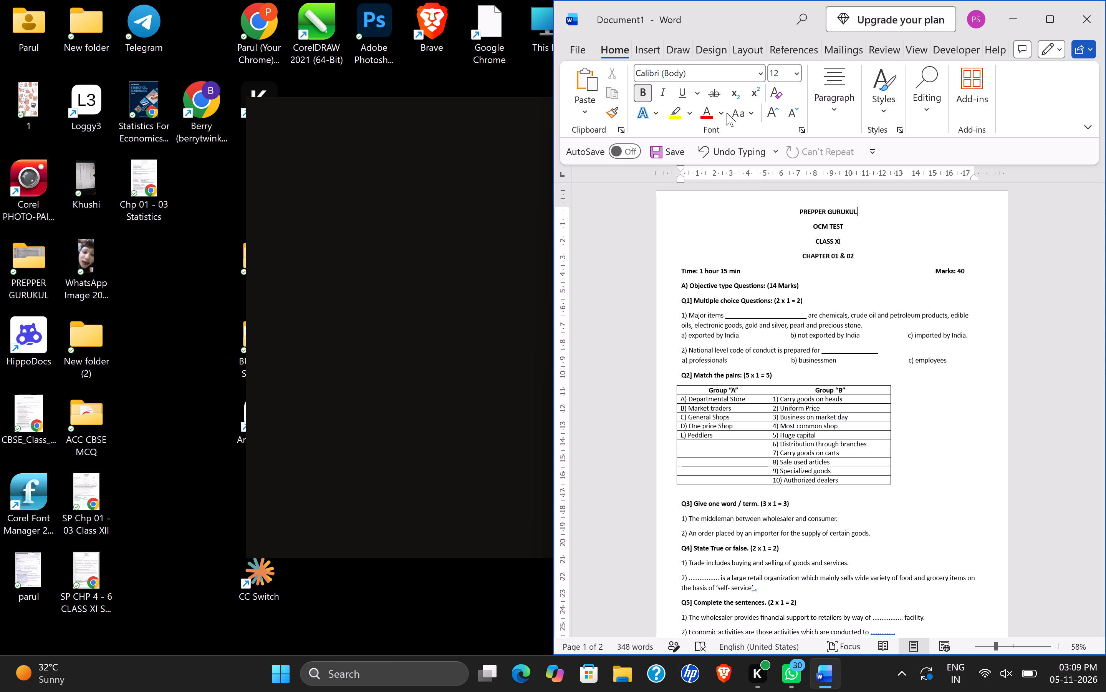
Reopen the print settings for the OCM test paper.
key(ctrl+p)
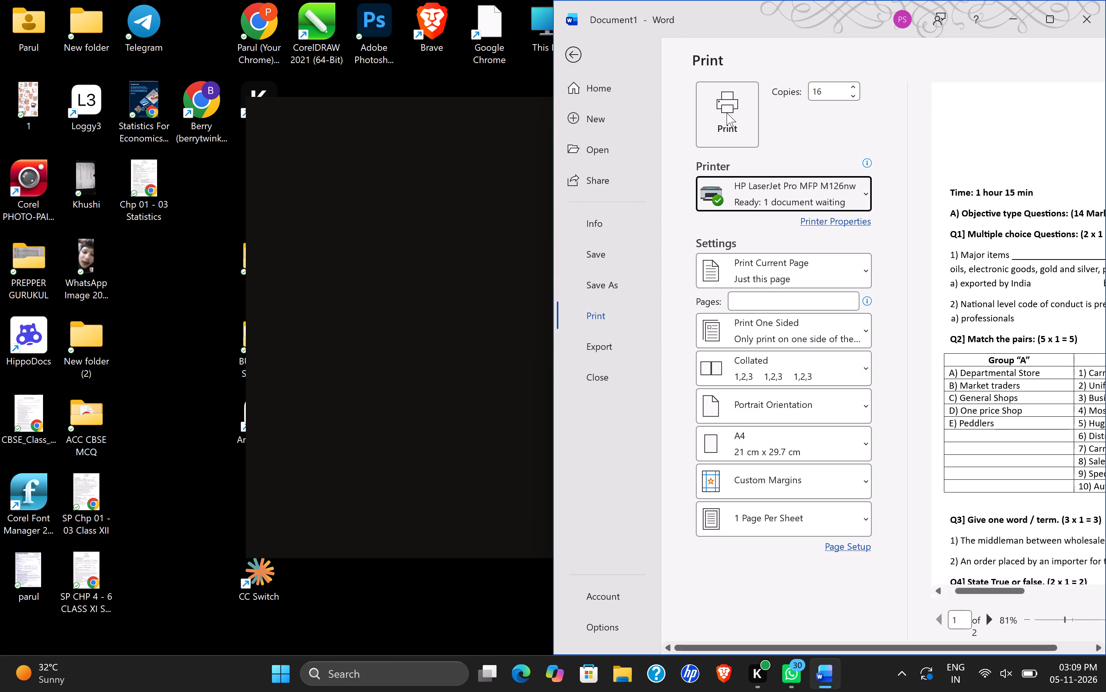
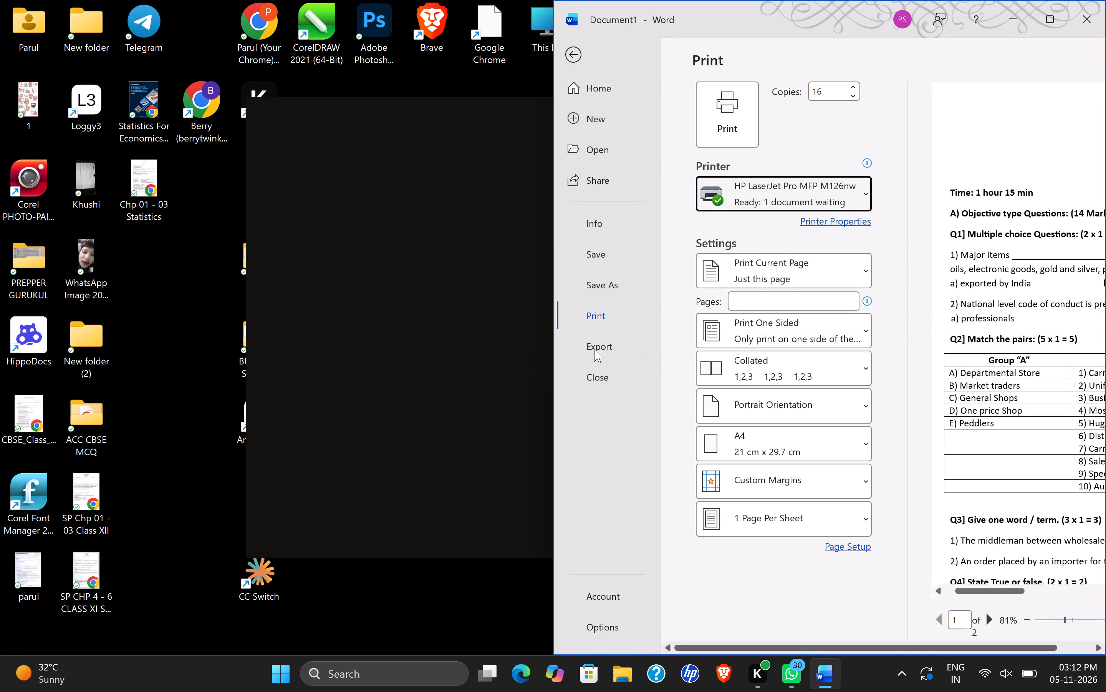
Export the OCM test paper as a PDF named "OCM CHP 1 & 2" to the Desktop folder.
click(594, 349)
double_click(1009, 284)
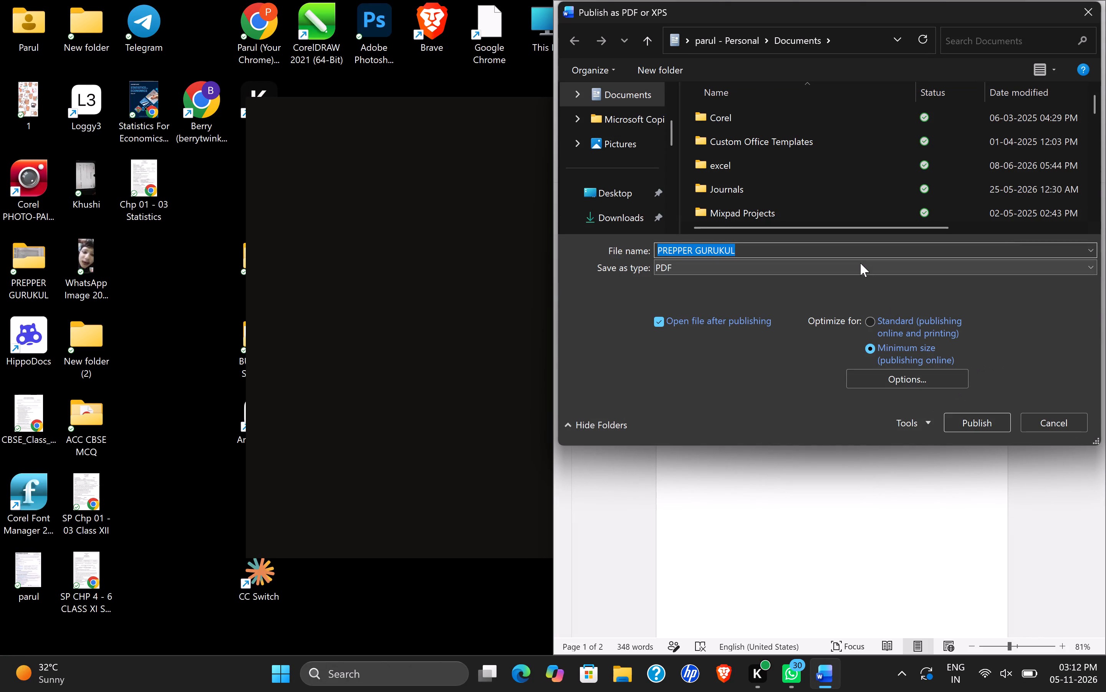
key(BackSpace)
text(OCM CHP 1)
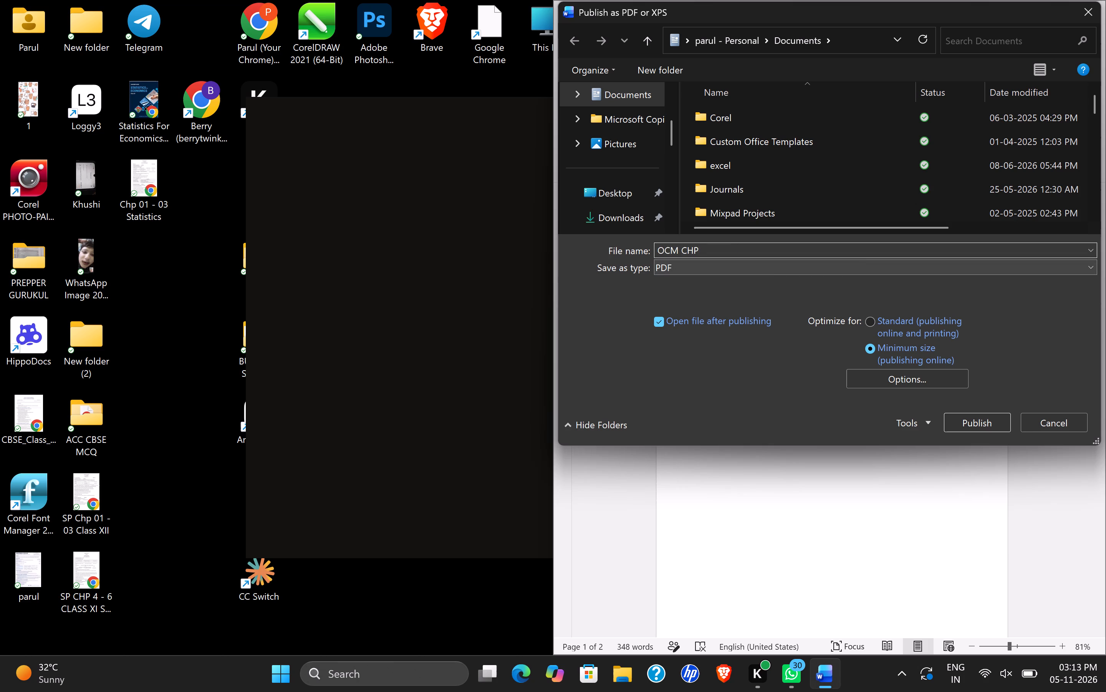
key(space)
text(& 2)
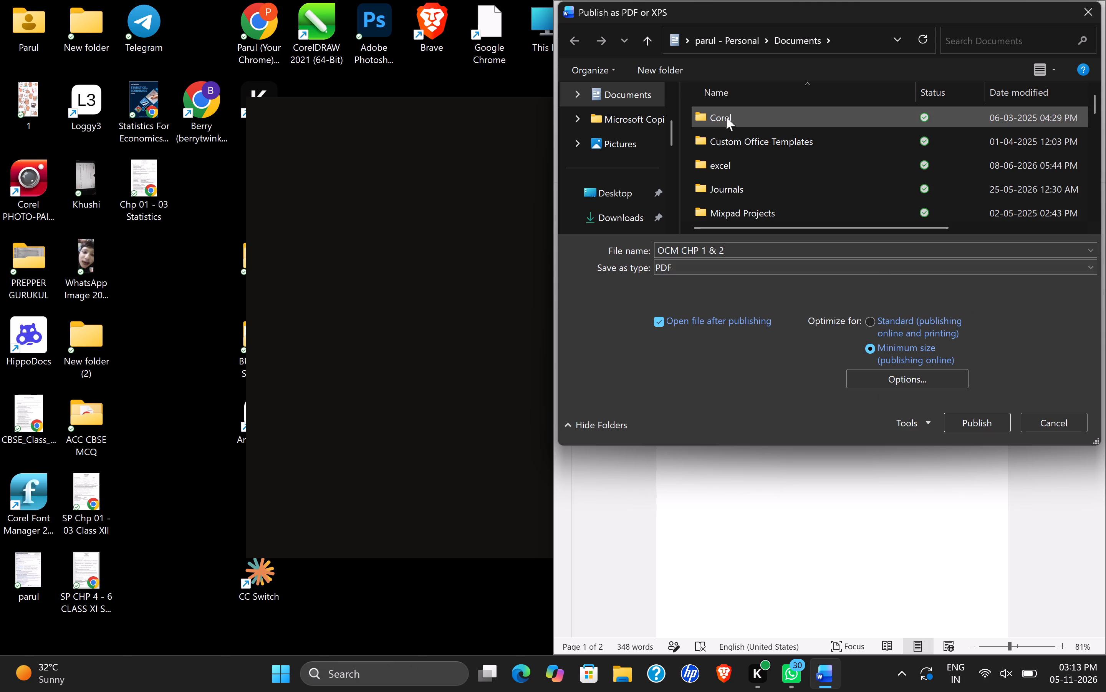
double_click(625, 194)
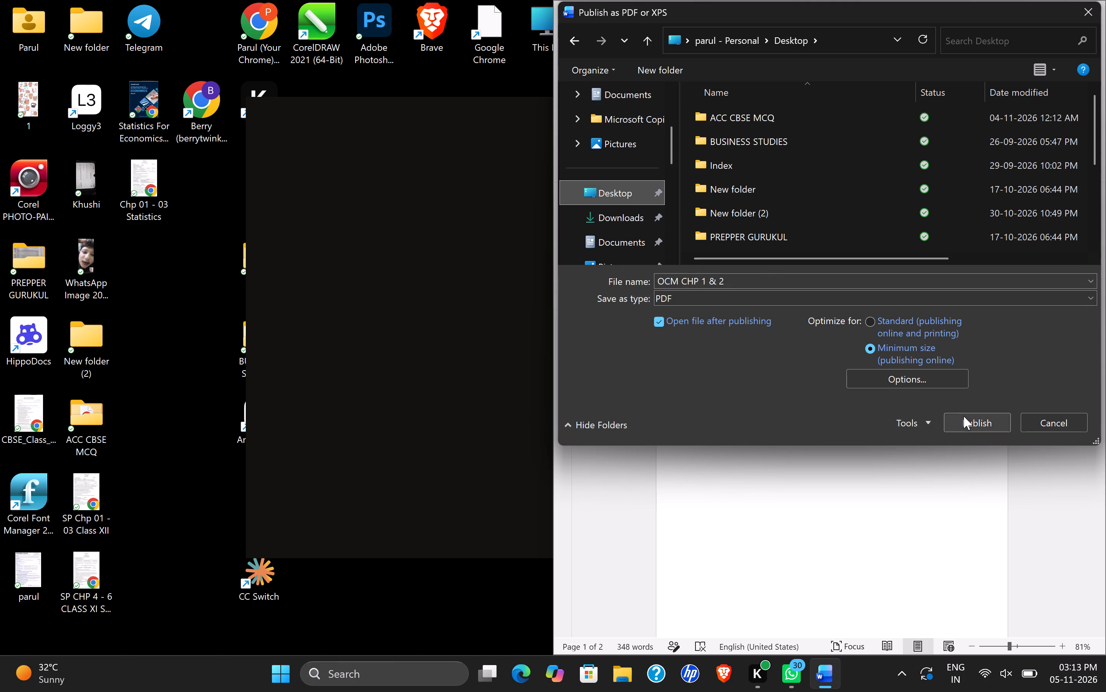
click(964, 416)
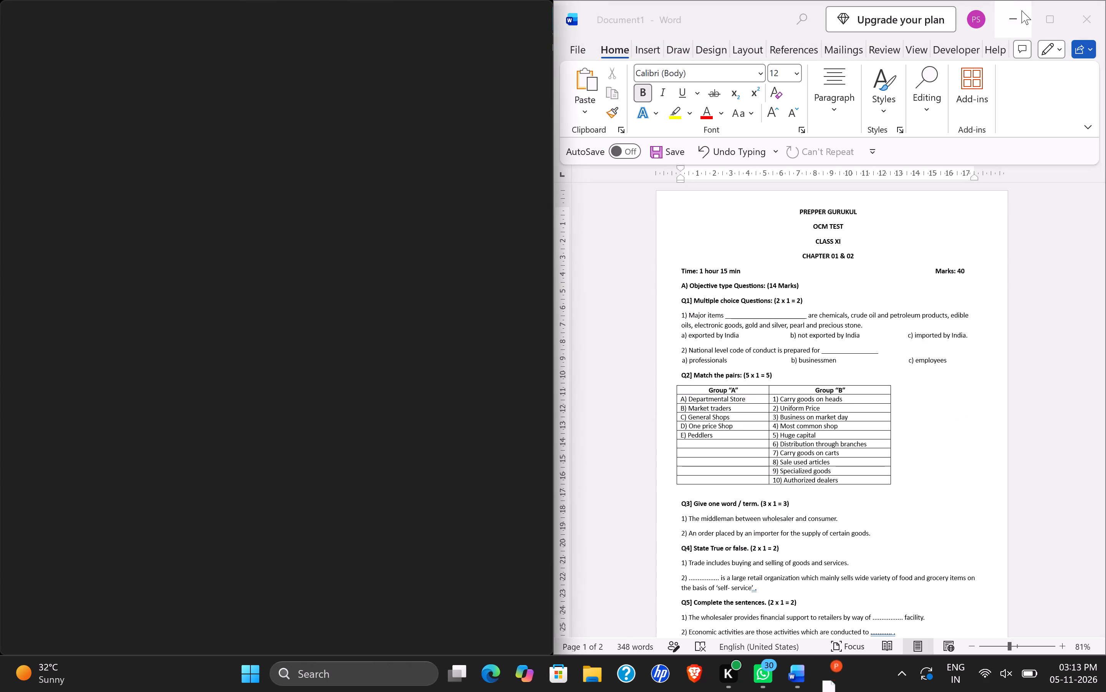
Minimize the Word window containing the OCM test paper.
click(1013, 12)
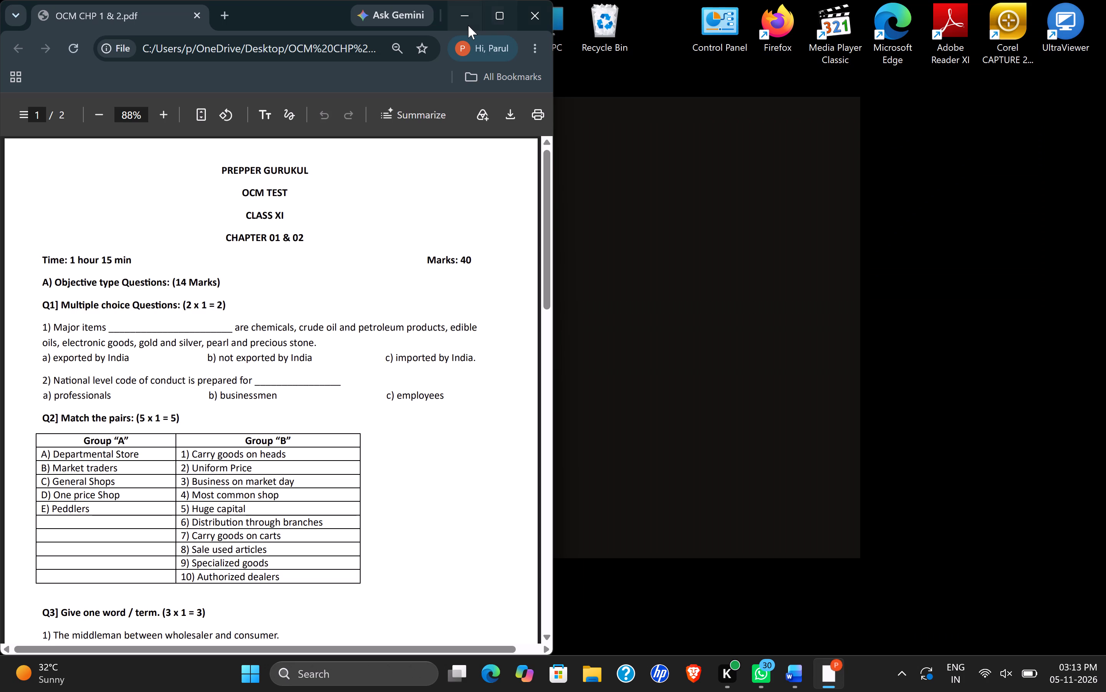